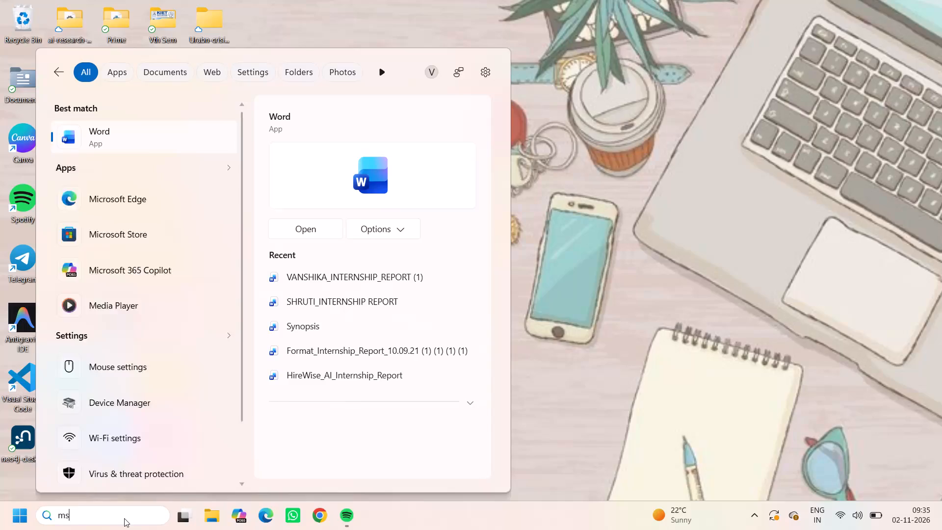
Launch Word and open the recent document SE-4 from Downloads.
{"action": "left_click", "coordinate": [304, 228]}
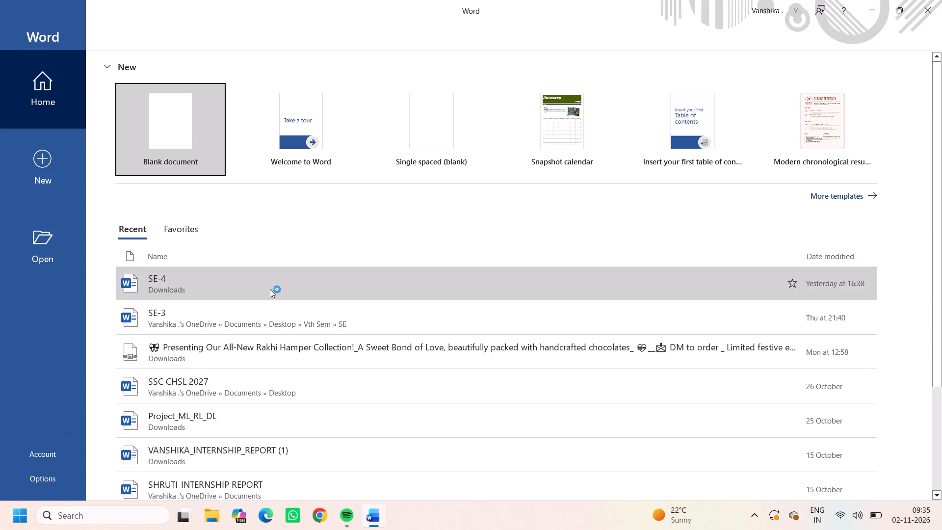
{"action": "left_click", "coordinate": [247, 286]}
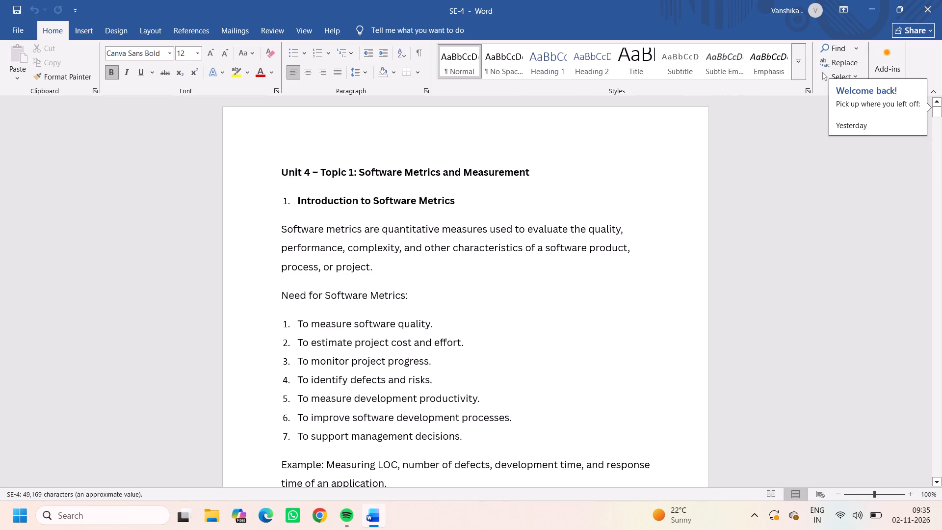
Change the document's page orientation to landscape.
{"action": "left_click", "coordinate": [157, 26]}
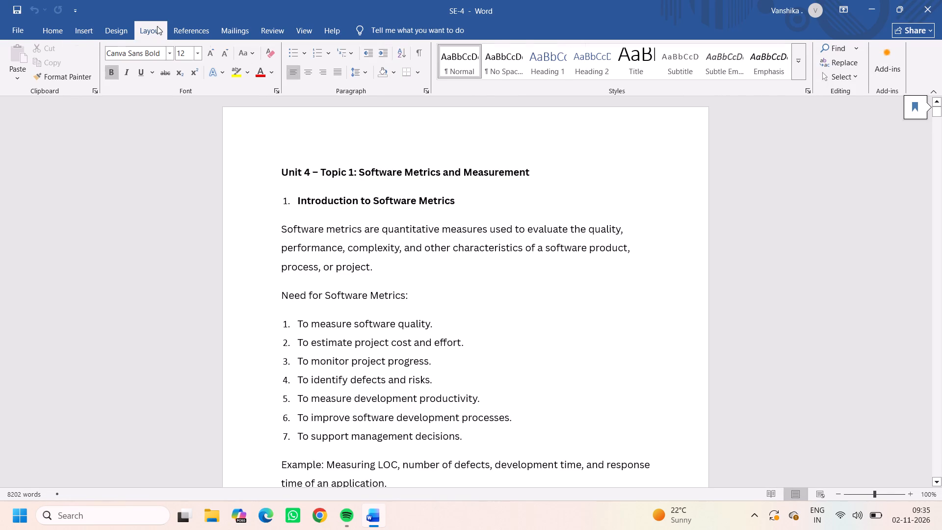
{"action": "left_click", "coordinate": [64, 79]}
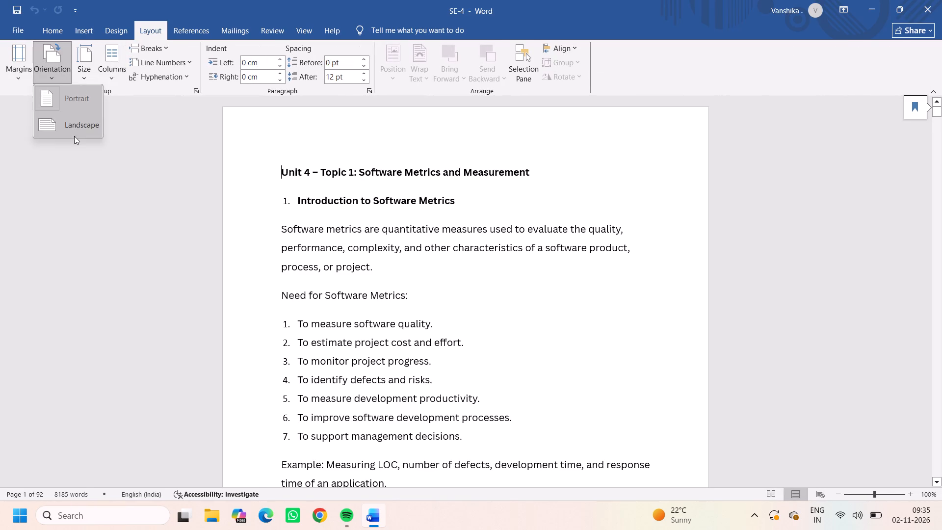
{"action": "left_click", "coordinate": [74, 136]}
Lay out the document's text in two columns.
{"action": "left_click", "coordinate": [61, 70]}
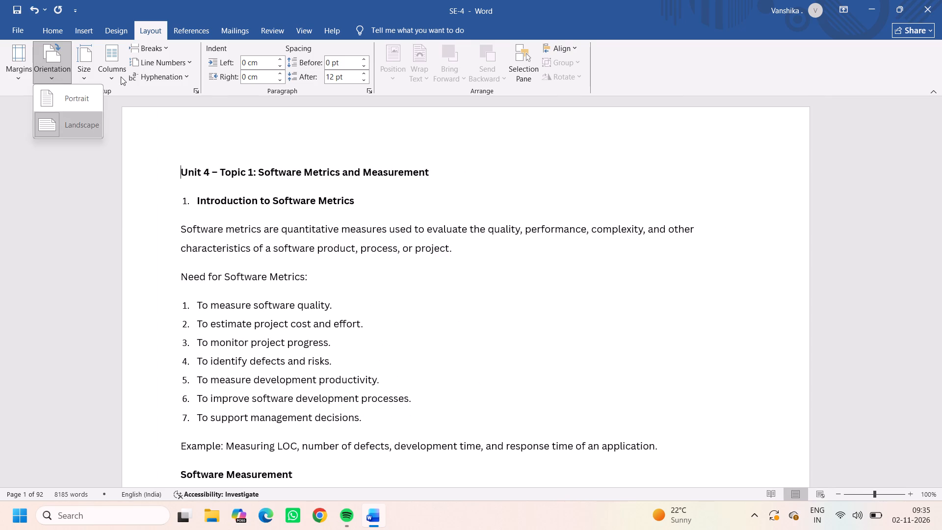
{"action": "left_click", "coordinate": [115, 80]}
{"action": "left_click", "coordinate": [129, 132]}
Delete the numbered heading "Introduction to Software Metrics" and its list number below the Unit 4 – Topic 1 title.
{"action": "scroll", "coordinate": [394, 301], "scroll_direction": "down", "scroll_amount": 1}
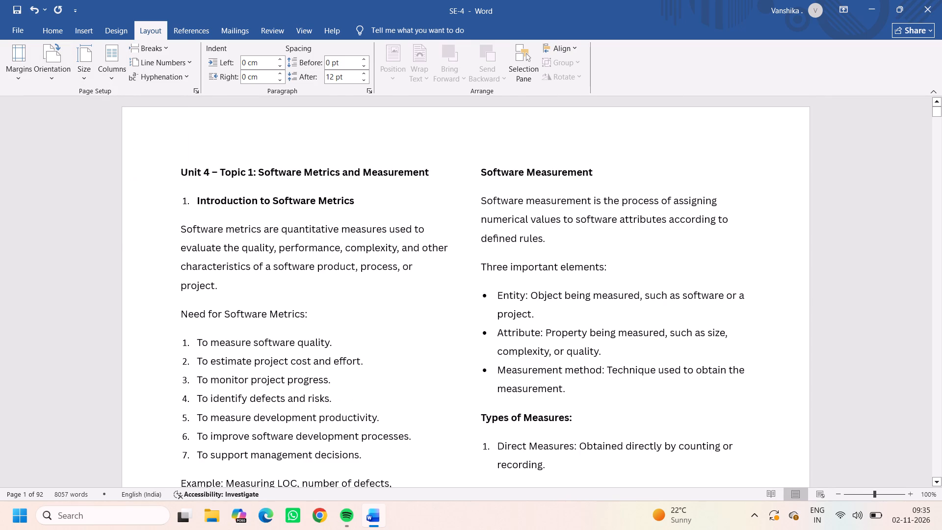
{"action": "scroll", "coordinate": [394, 301], "scroll_direction": "down", "scroll_amount": 1}
{"action": "scroll", "coordinate": [394, 301], "scroll_direction": "up", "scroll_amount": 2}
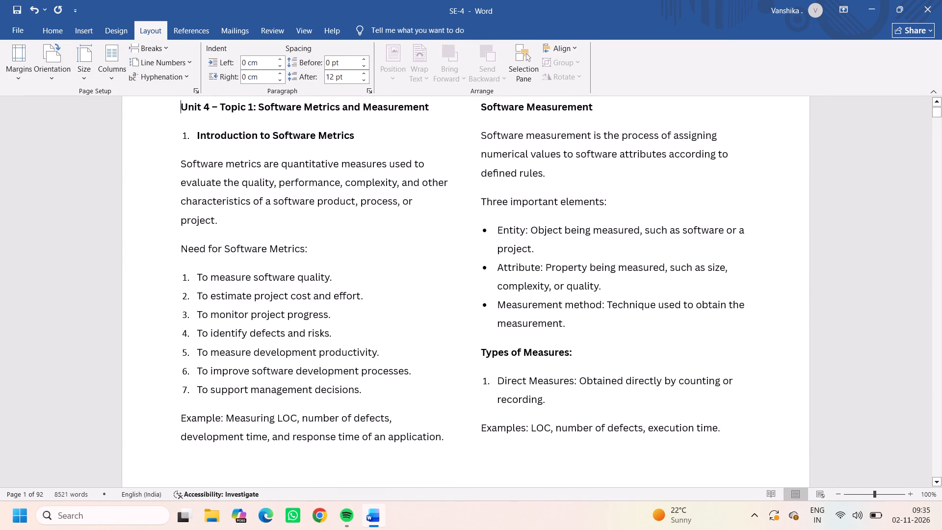
{"action": "scroll", "coordinate": [513, 355], "scroll_direction": "down", "scroll_amount": 4}
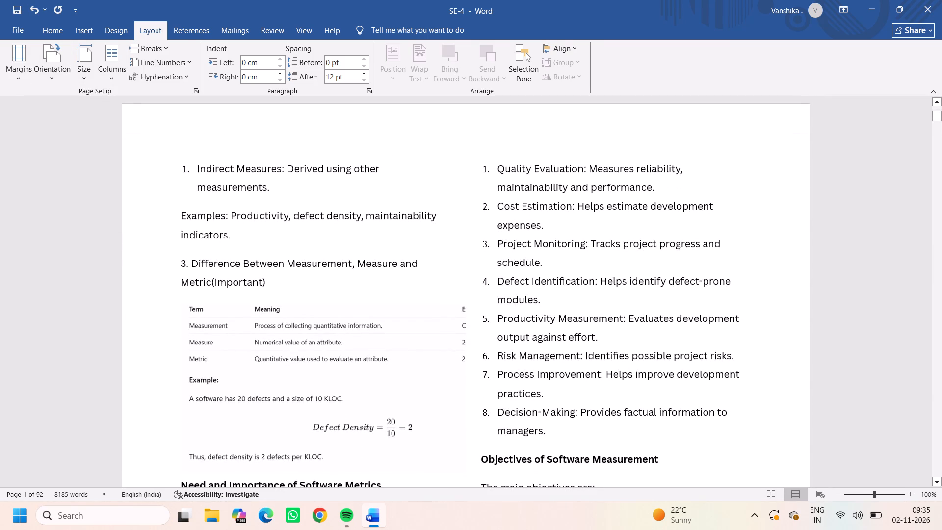
{"action": "scroll", "coordinate": [404, 347], "scroll_direction": "up", "scroll_amount": 4}
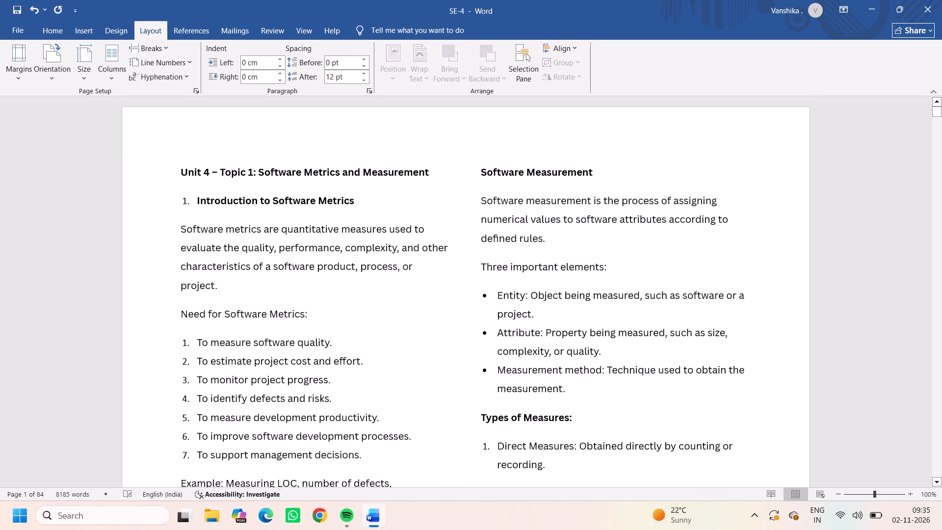
{"action": "triple_click", "coordinate": [242, 200]}
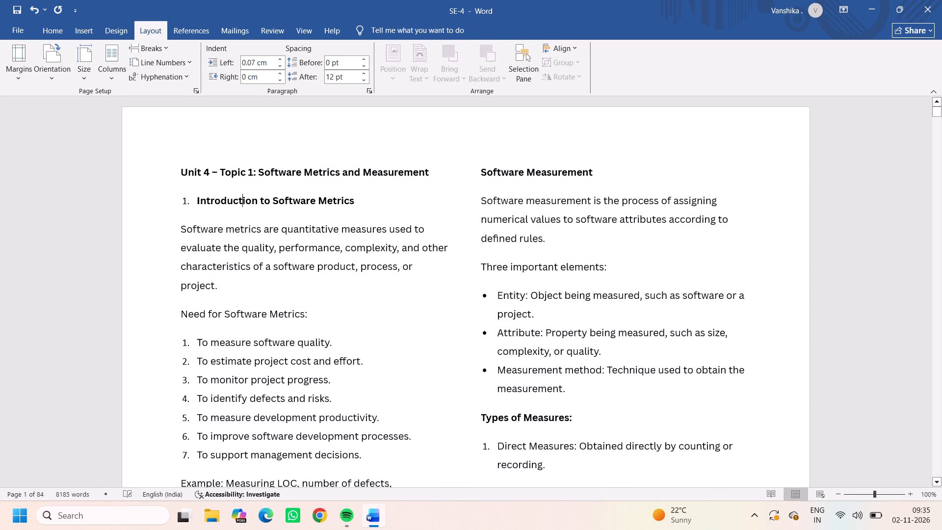
{"action": "left_click", "coordinate": [242, 200]}
{"action": "triple_click", "coordinate": [242, 200]}
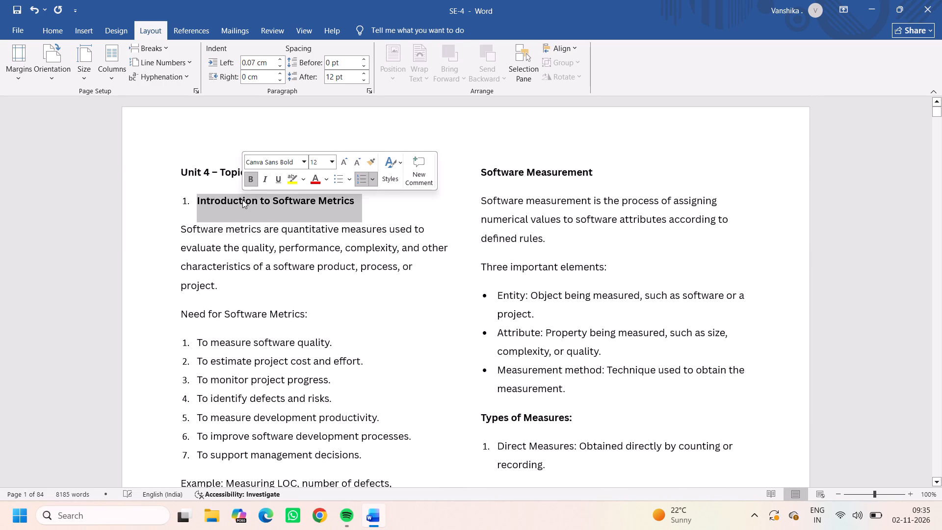
{"action": "key", "text": "BackSpace"}
{"action": "key", "text": "BackSpace"}
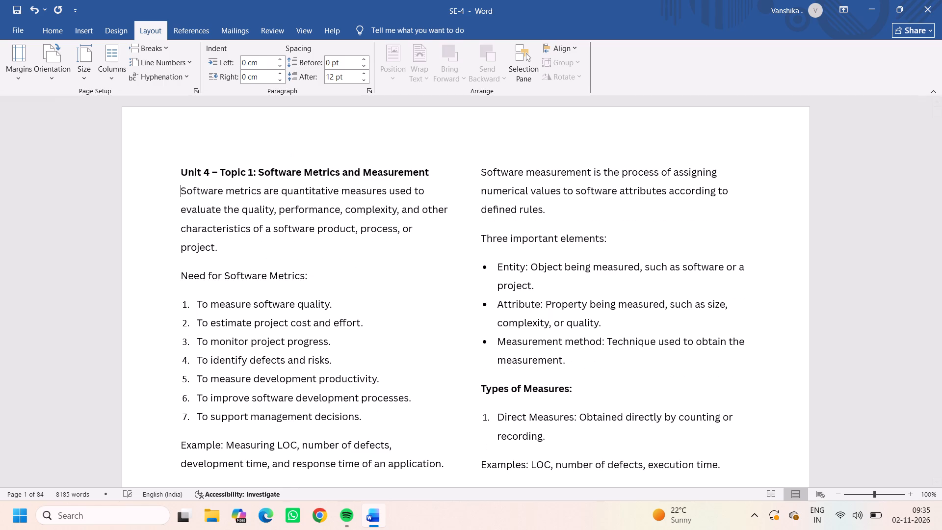
{"action": "scroll", "coordinate": [389, 291], "scroll_direction": "down", "scroll_amount": 1}
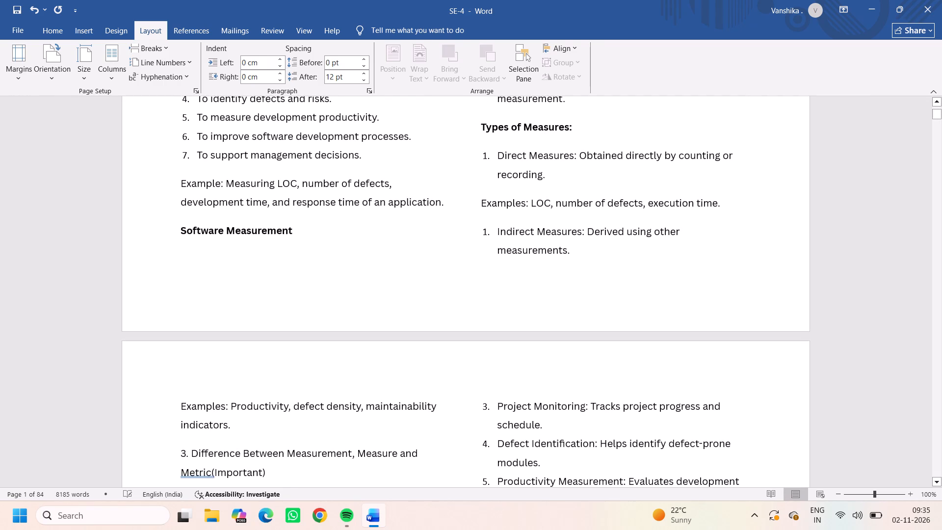
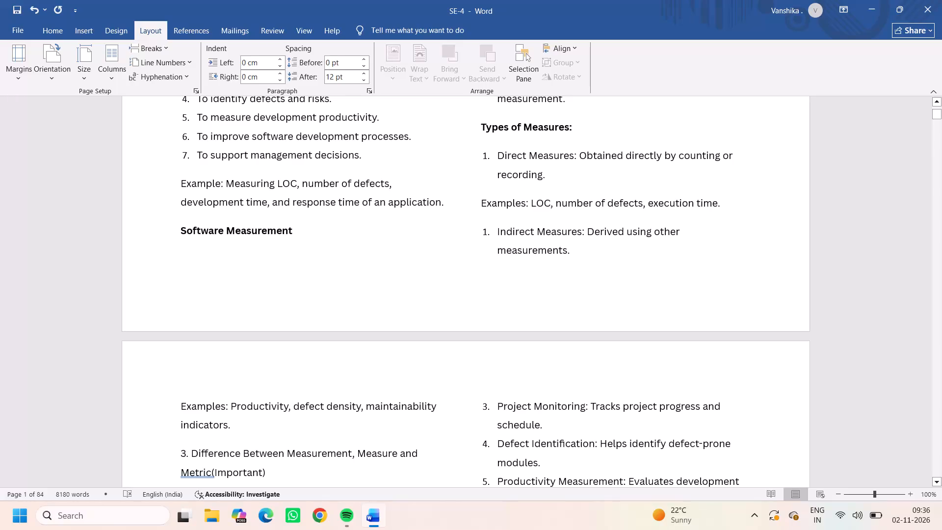
Delete the line "Need for Software Metrics:" above the numbered list under Unit 4 – Topic 1.
{"action": "scroll", "coordinate": [474, 288], "scroll_direction": "up", "scroll_amount": 1}
{"action": "scroll", "coordinate": [367, 270], "scroll_direction": "up", "scroll_amount": 1}
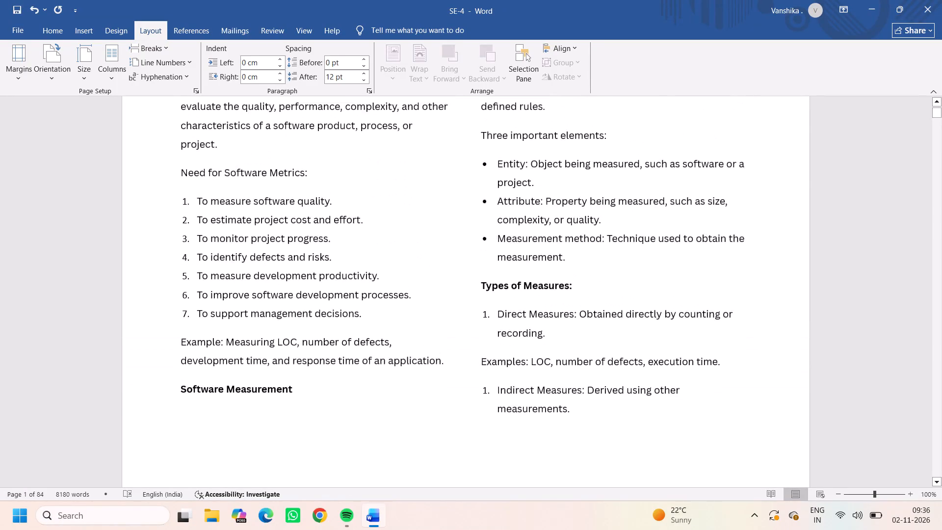
{"action": "scroll", "coordinate": [367, 270], "scroll_direction": "up", "scroll_amount": 1}
{"action": "scroll", "coordinate": [331, 420], "scroll_direction": "down", "scroll_amount": 1}
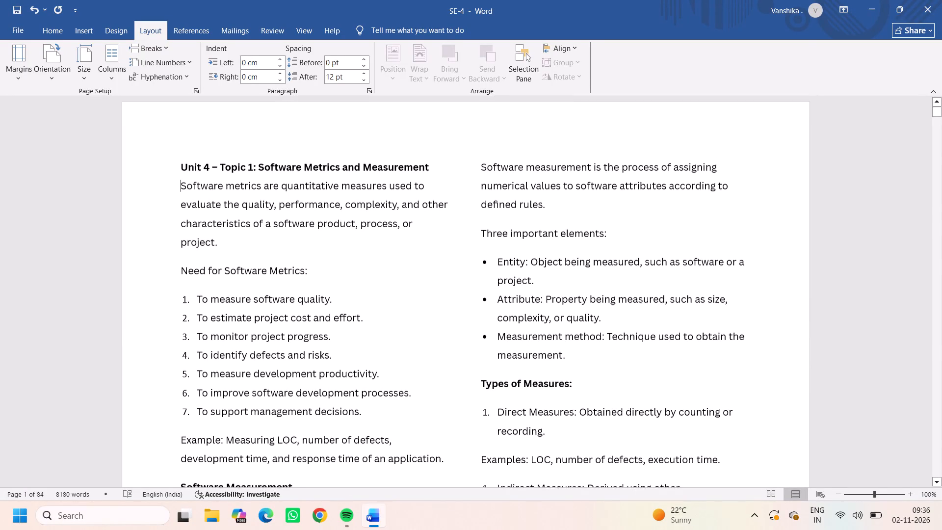
{"action": "scroll", "coordinate": [331, 420], "scroll_direction": "down", "scroll_amount": 1}
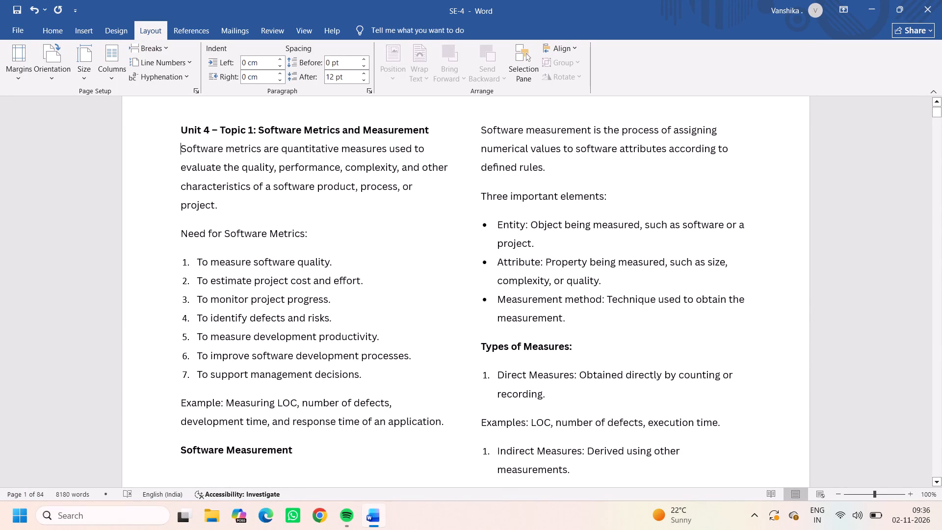
{"action": "triple_click", "coordinate": [226, 233]}
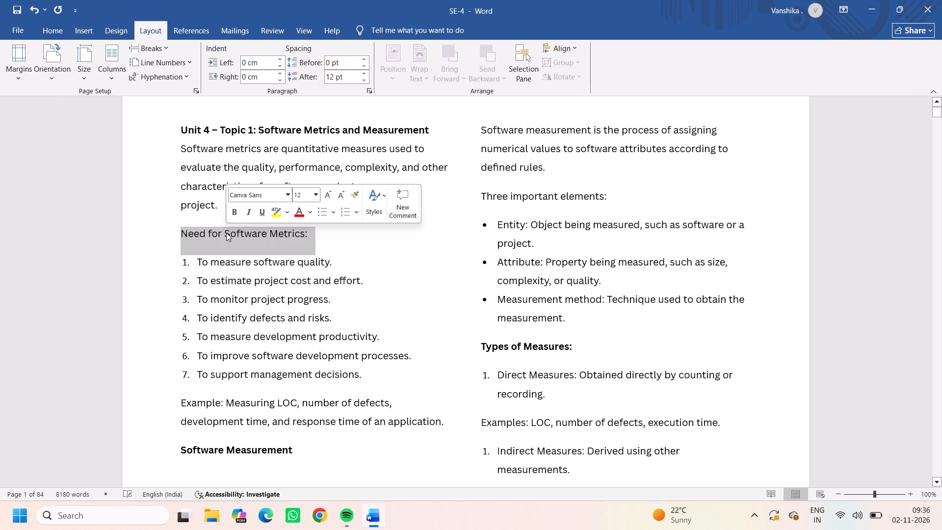
{"action": "key", "text": "BackSpace"}
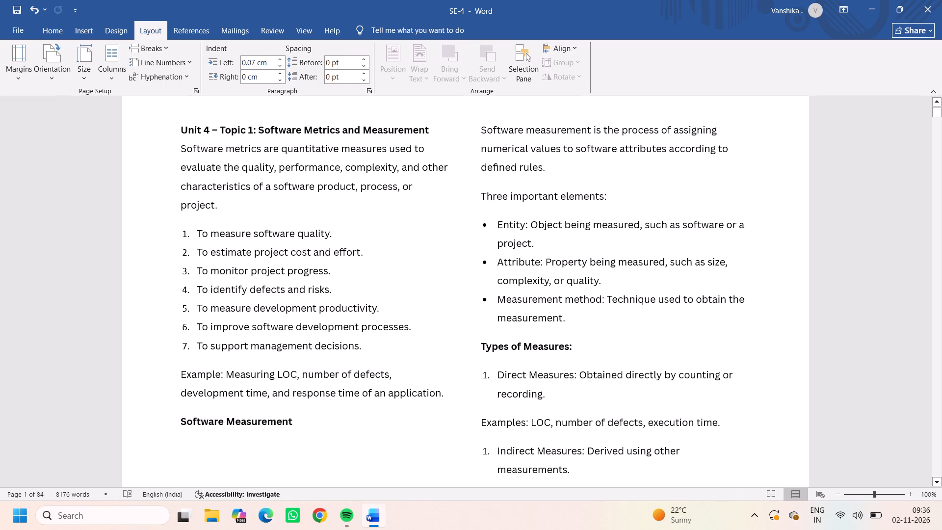
Join the software measurement definition paragraph onto the line of the "Software Measurement" heading.
{"action": "left_click", "coordinate": [480, 129]}
{"action": "key", "text": "BackSpace"}
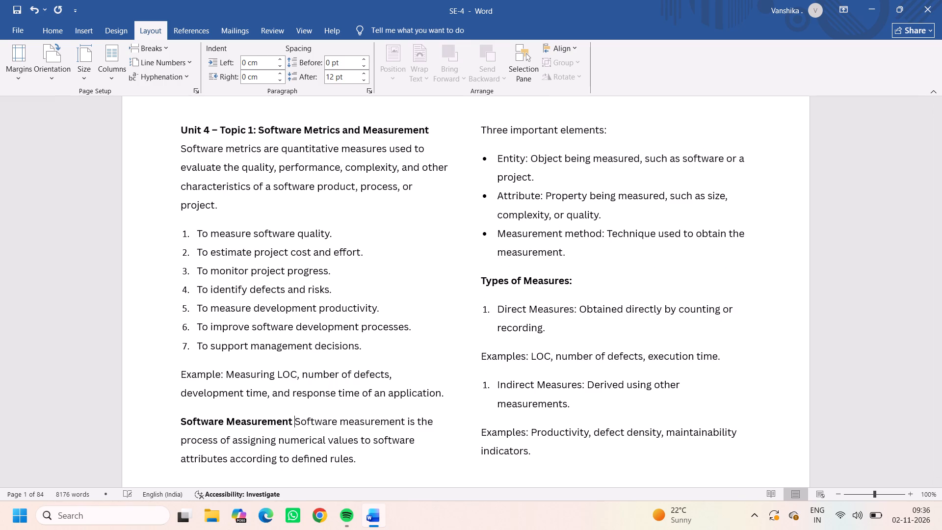
Delete the repeated words "Software measurement" after the bold heading so the sentence runs on with "is the process of assigning".
{"action": "key", "text": "Right"}
{"action": "key", "text": "Right"}
{"action": "key", "text": "Right"}
{"action": "key", "text": "Right"}
{"action": "key", "text": "Right"}
{"action": "key", "text": "Right"}
{"action": "key", "text": "Right"}
{"action": "key", "text": "Right"}
{"action": "key", "text": "Right"}
{"action": "key", "text": "Right"}
{"action": "key", "text": "Right"}
{"action": "key", "text": "Right"}
{"action": "key", "text": "Right"}
{"action": "key", "text": "Right"}
{"action": "key", "text": "Right"}
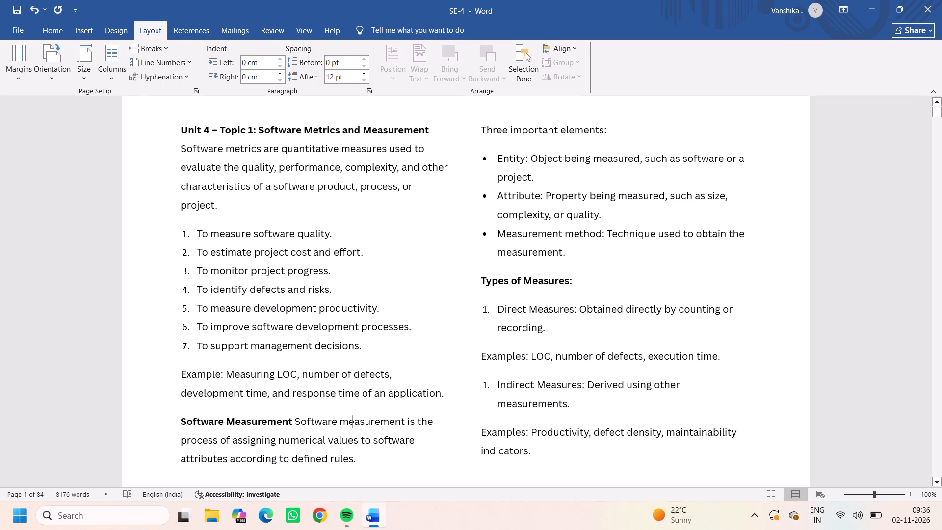
{"action": "key", "text": "Right"}
{"action": "key", "text": "Right"}
{"action": "key", "text": "Right"}
{"action": "key", "text": "Right"}
{"action": "key", "text": "Right"}
{"action": "key", "text": "BackSpace"}
{"action": "key", "text": "BackSpace"}
{"action": "key", "text": "BackSpace"}
{"action": "key", "text": "BackSpace"}
{"action": "key", "text": "BackSpace"}
{"action": "key", "text": "BackSpace"}
{"action": "key", "text": "BackSpace"}
{"action": "key", "text": "BackSpace"}
{"action": "key", "text": "BackSpace"}
{"action": "key", "text": "BackSpace"}
{"action": "key", "text": "BackSpace"}
{"action": "key", "text": "BackSpace"}
{"action": "key", "text": "BackSpace"}
{"action": "key", "text": "BackSpace"}
{"action": "key", "text": "BackSpace"}
{"action": "key", "text": "BackSpace"}
{"action": "key", "text": "BackSpace"}
{"action": "key", "text": "BackSpace"}
{"action": "key", "text": "BackSpace"}
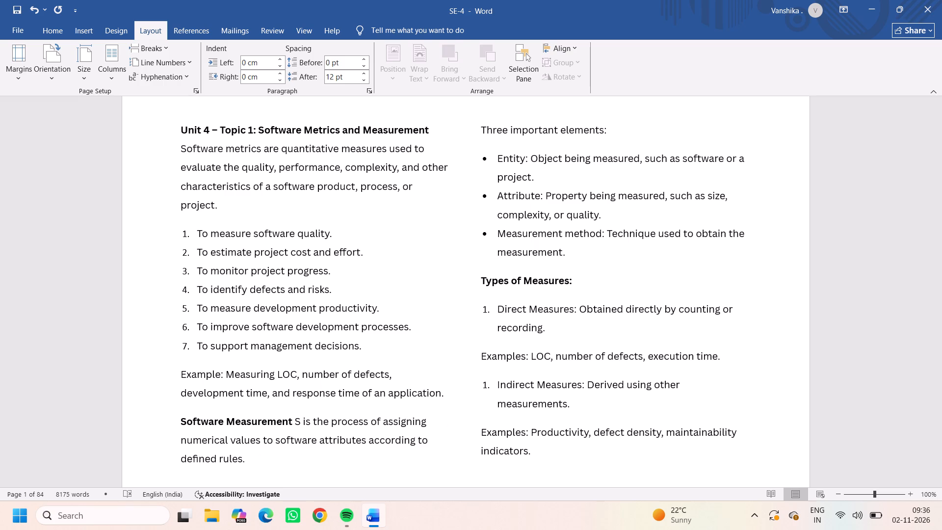
{"action": "key", "text": "BackSpace"}
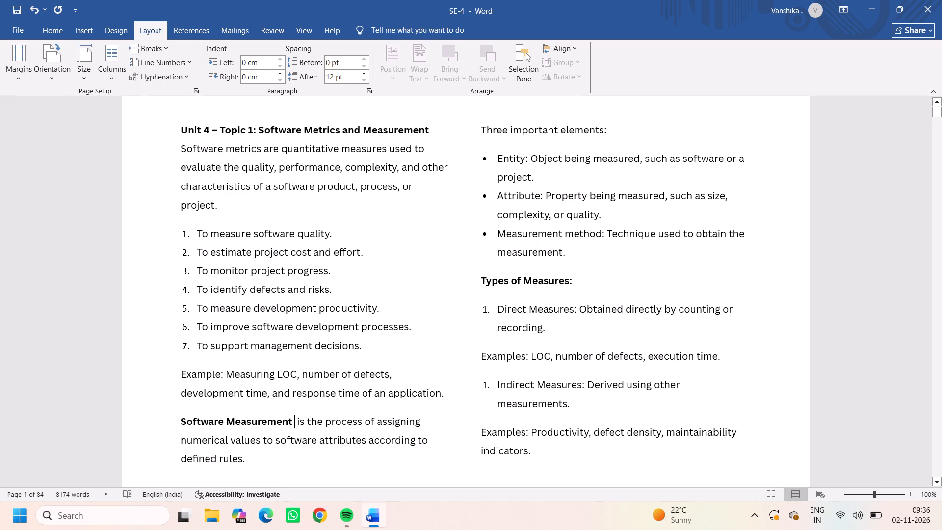
Add "Need :" at the end of the opening software metrics definition, after "project.".
{"action": "left_click", "coordinate": [224, 202]}
{"action": "type", "text": "ees"}
{"action": "key", "text": "BackSpace"}
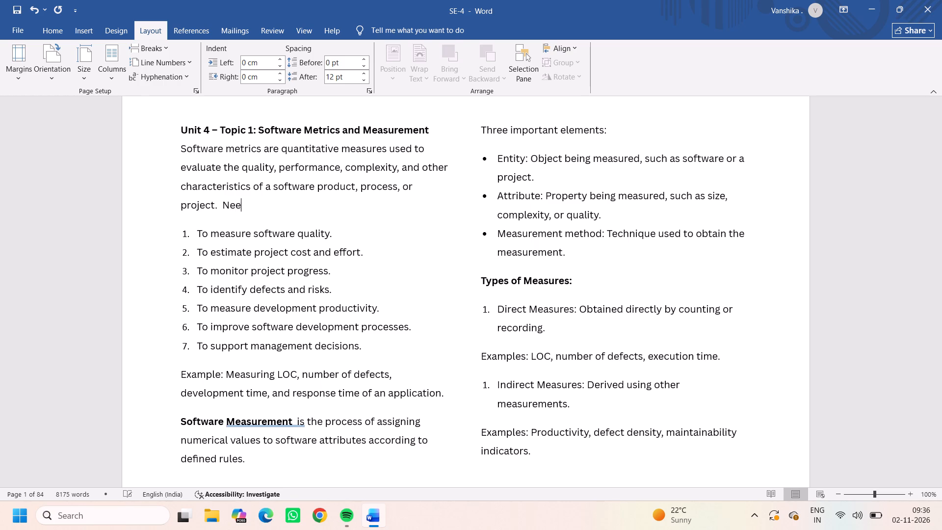
{"action": "type", "text": "d of"}
{"action": "key", "text": "space"}
{"action": "key", "text": "BackSpace"}
{"action": "key", "text": "BackSpace"}
{"action": "key", "text": "BackSpace"}
{"action": "key", "text": "shift+colon"}
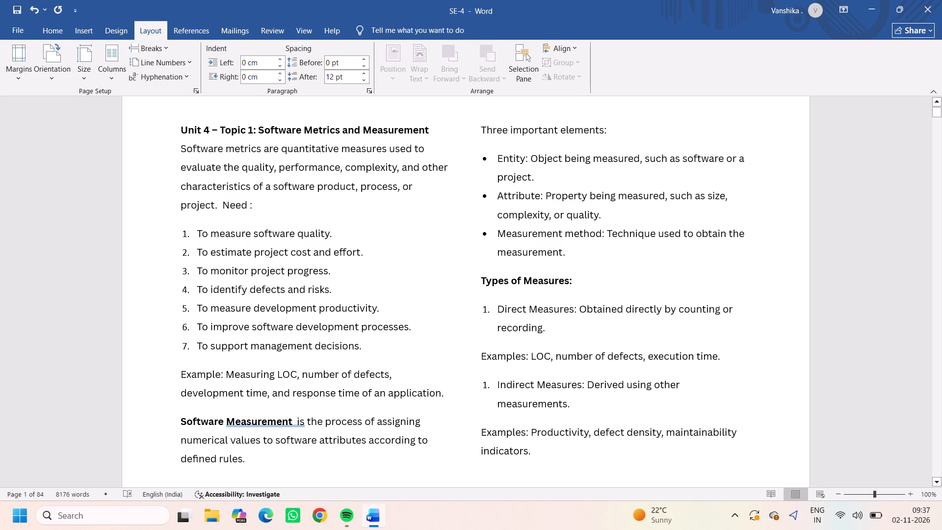
{"action": "left_click", "coordinate": [397, 212]}
Shrink the picture under "Difference Between Measurement, Measure and Metric" proportionally to fit within its text column.
{"action": "scroll", "coordinate": [511, 400], "scroll_direction": "down", "scroll_amount": 2}
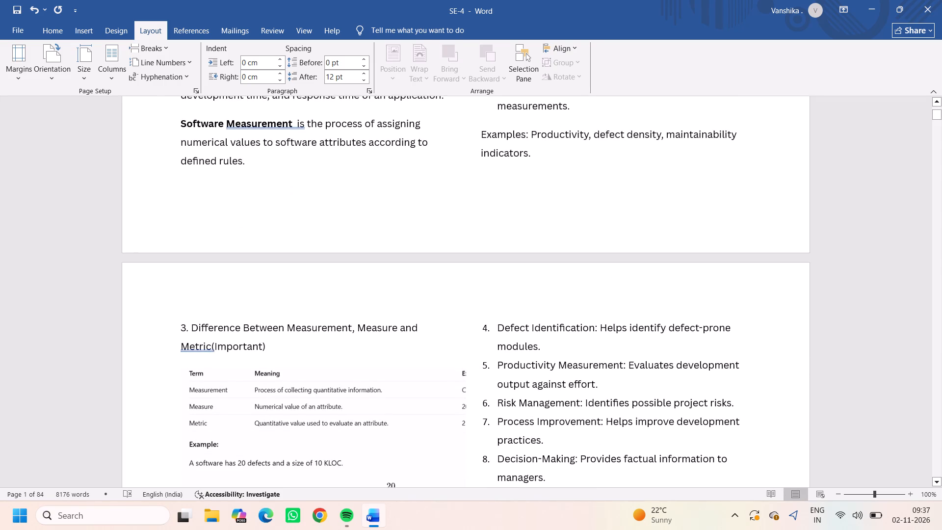
{"action": "scroll", "coordinate": [436, 380], "scroll_direction": "down", "scroll_amount": 1}
{"action": "left_click", "coordinate": [389, 164]}
{"action": "scroll", "coordinate": [389, 164], "scroll_direction": "up", "scroll_amount": 1}
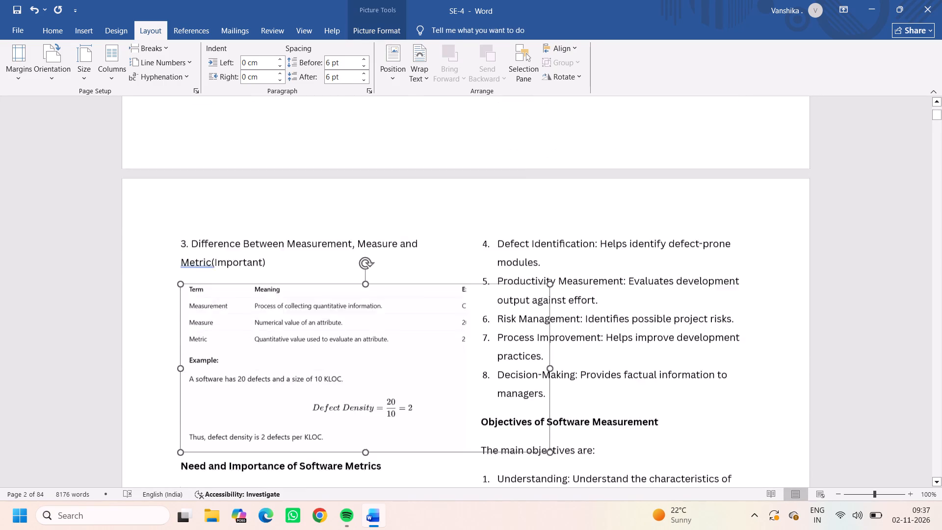
{"action": "scroll", "coordinate": [389, 164], "scroll_direction": "up", "scroll_amount": 1}
{"action": "scroll", "coordinate": [515, 385], "scroll_direction": "down", "scroll_amount": 1}
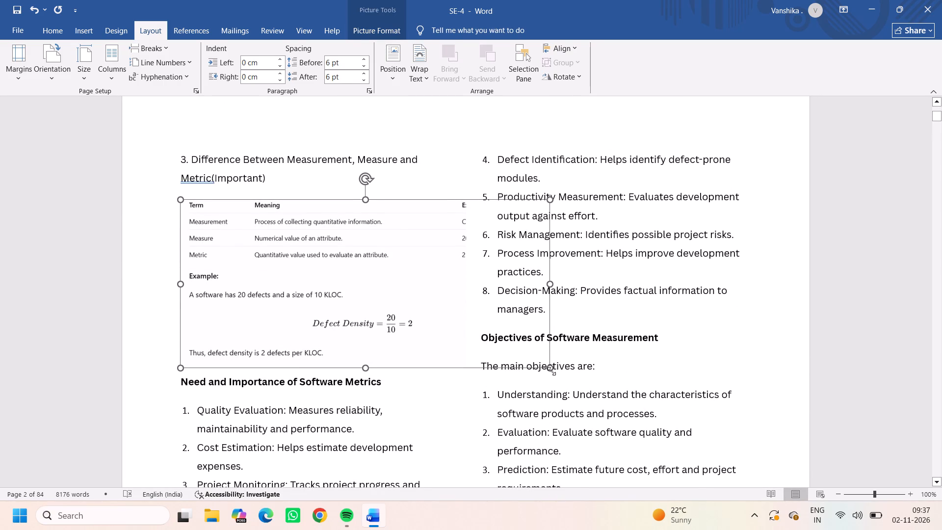
{"action": "left_click_drag", "start_coordinate": [551, 371], "coordinate": [452, 322]}
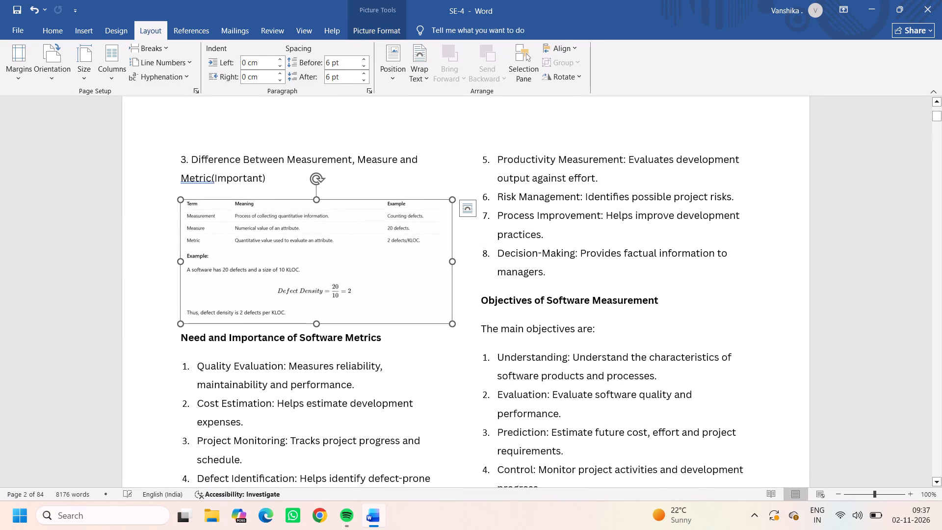
{"action": "left_click_drag", "start_coordinate": [338, 271], "coordinate": [341, 256]}
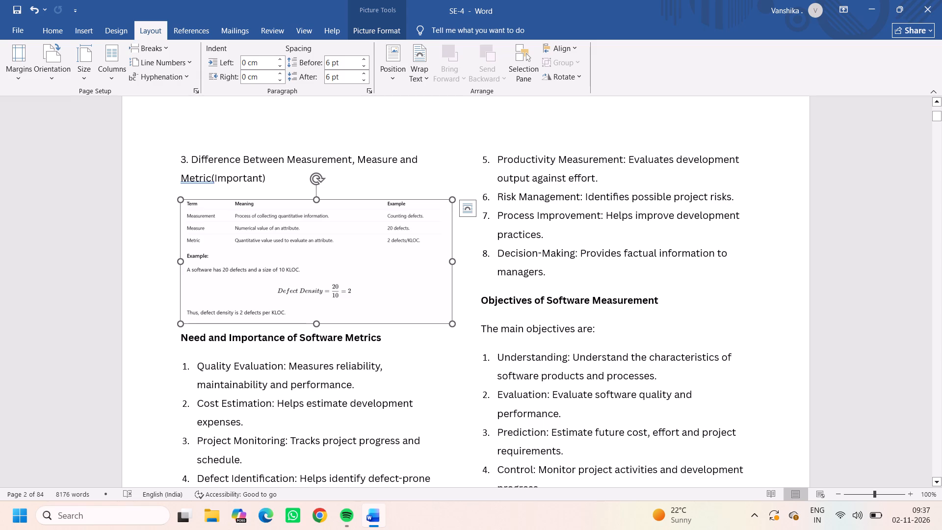
Delete the line "The main objectives are:" under the heading "Objectives of Software Measurement".
{"action": "scroll", "coordinate": [325, 357], "scroll_direction": "down", "scroll_amount": 1}
{"action": "scroll", "coordinate": [457, 398], "scroll_direction": "down", "scroll_amount": 1}
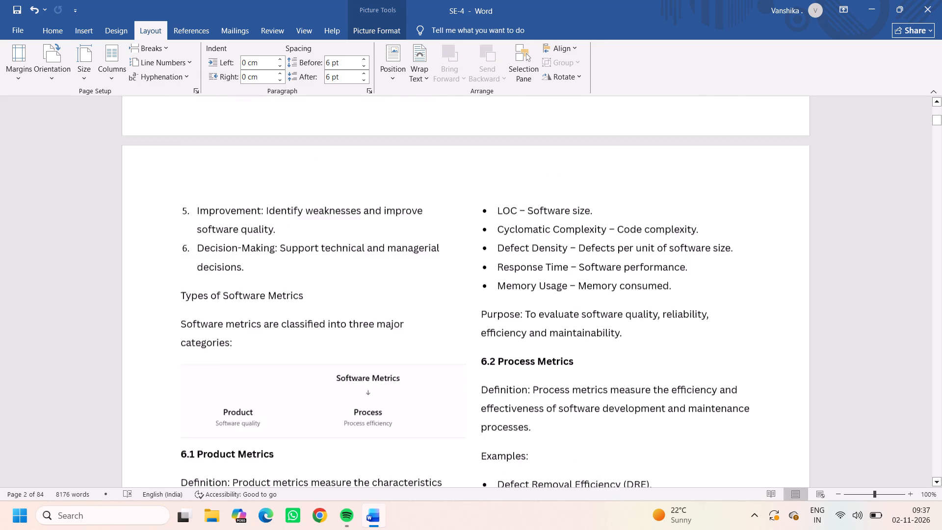
{"action": "scroll", "coordinate": [457, 398], "scroll_direction": "down", "scroll_amount": 1}
{"action": "scroll", "coordinate": [457, 398], "scroll_direction": "up", "scroll_amount": 4}
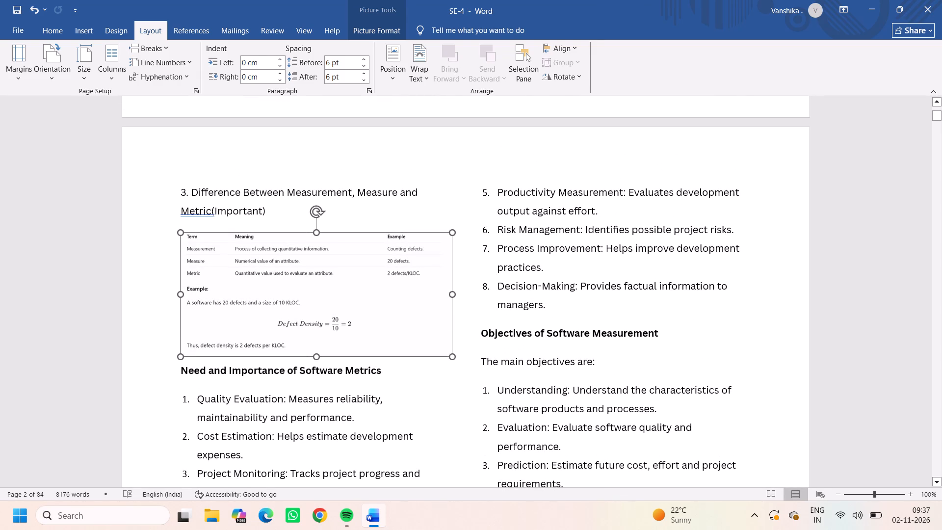
{"action": "triple_click", "coordinate": [535, 360]}
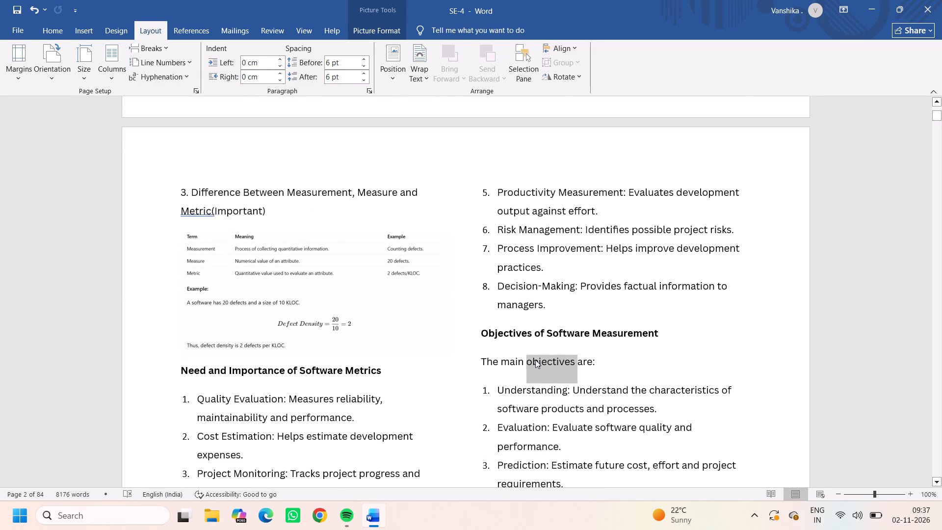
{"action": "key", "text": "BackSpace"}
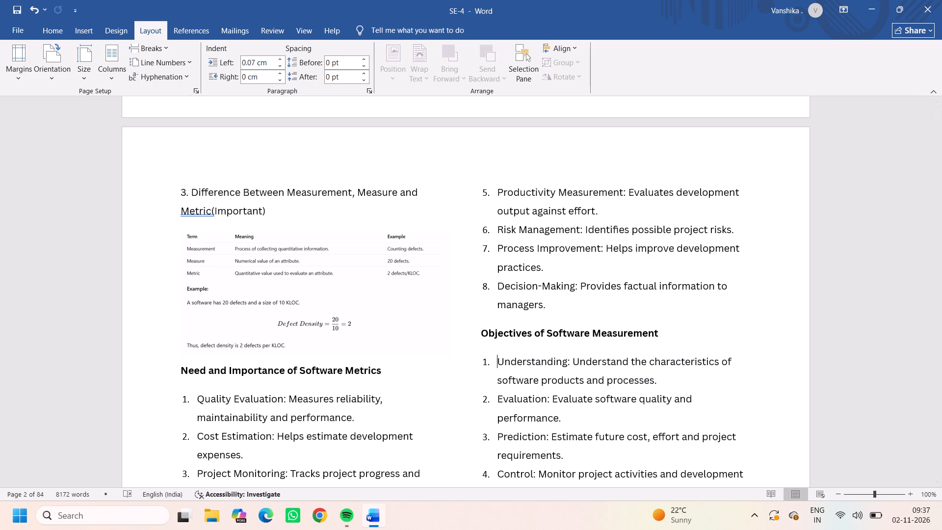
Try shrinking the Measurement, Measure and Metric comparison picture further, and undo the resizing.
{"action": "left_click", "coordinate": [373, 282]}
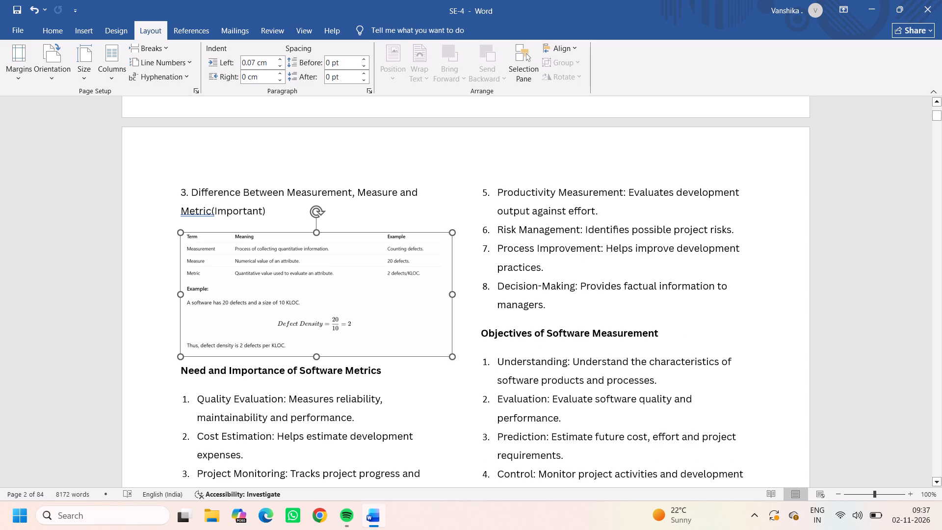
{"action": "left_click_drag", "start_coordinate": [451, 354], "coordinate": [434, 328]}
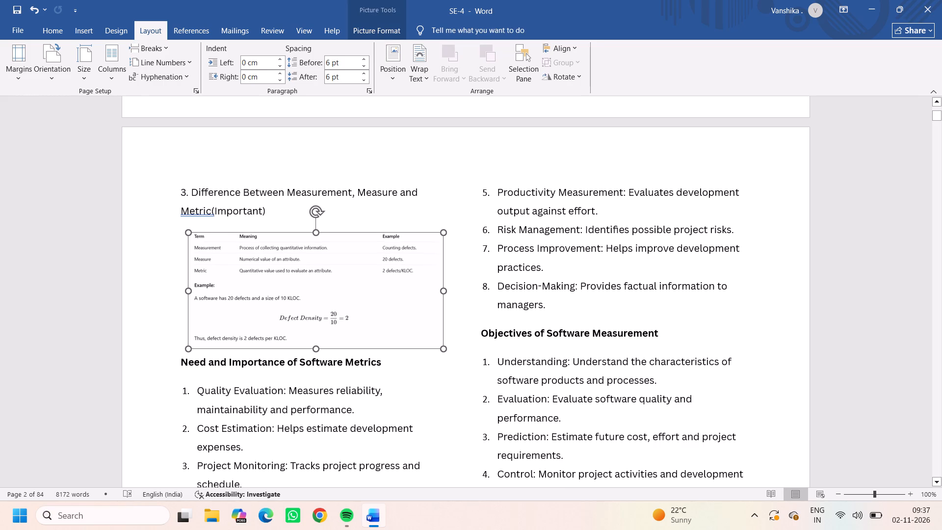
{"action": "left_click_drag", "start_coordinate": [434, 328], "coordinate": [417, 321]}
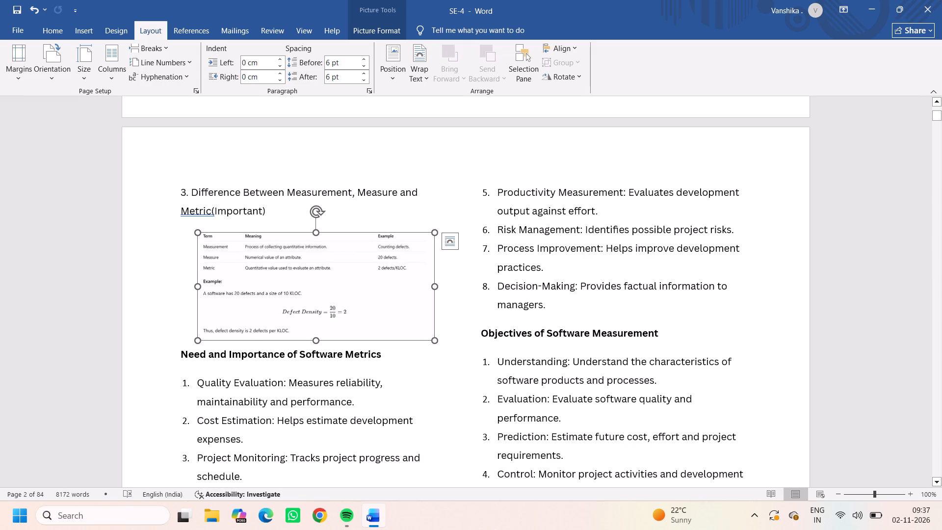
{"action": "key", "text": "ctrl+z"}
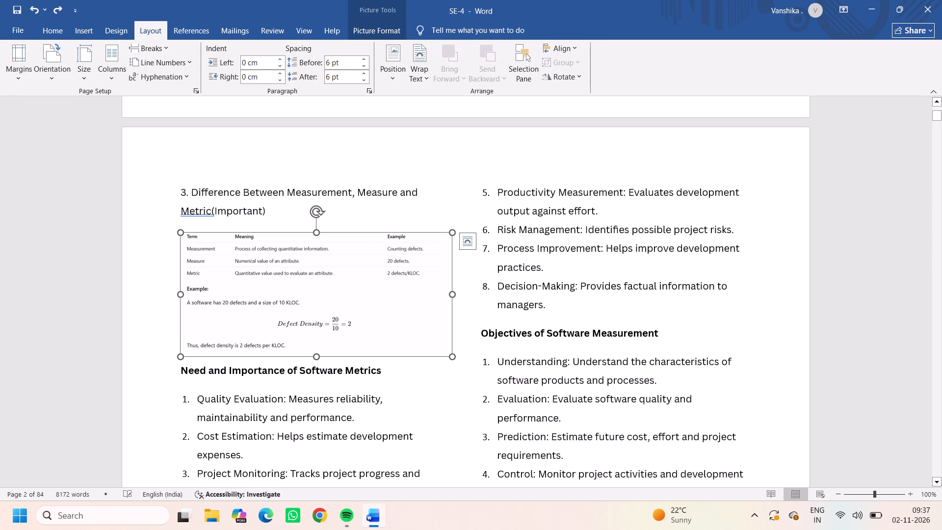
Shrink the diagram under "Types of Software Metrics" to fit its text column, and widen it to nearly fill the column.
{"action": "scroll", "coordinate": [497, 330], "scroll_direction": "down", "scroll_amount": 1}
{"action": "left_click", "coordinate": [508, 357]}
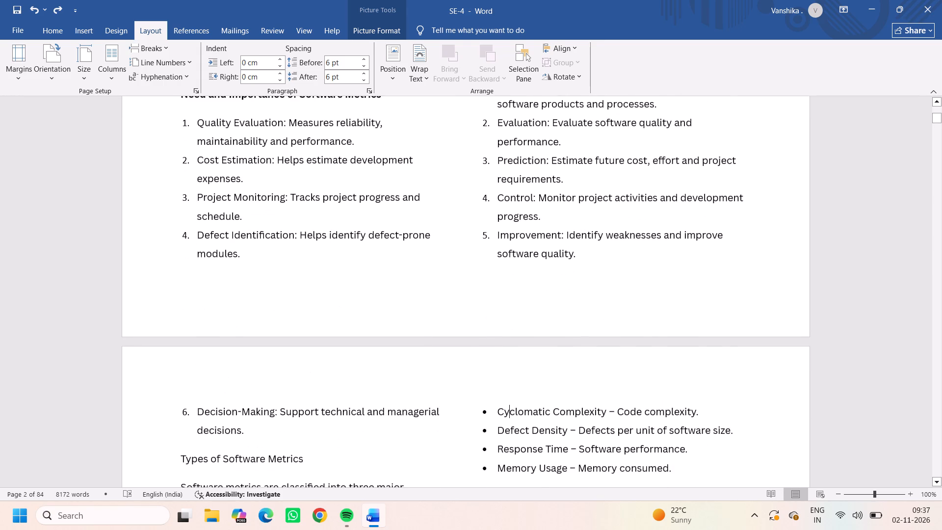
{"action": "scroll", "coordinate": [508, 357], "scroll_direction": "down", "scroll_amount": 2}
{"action": "left_click", "coordinate": [381, 312]}
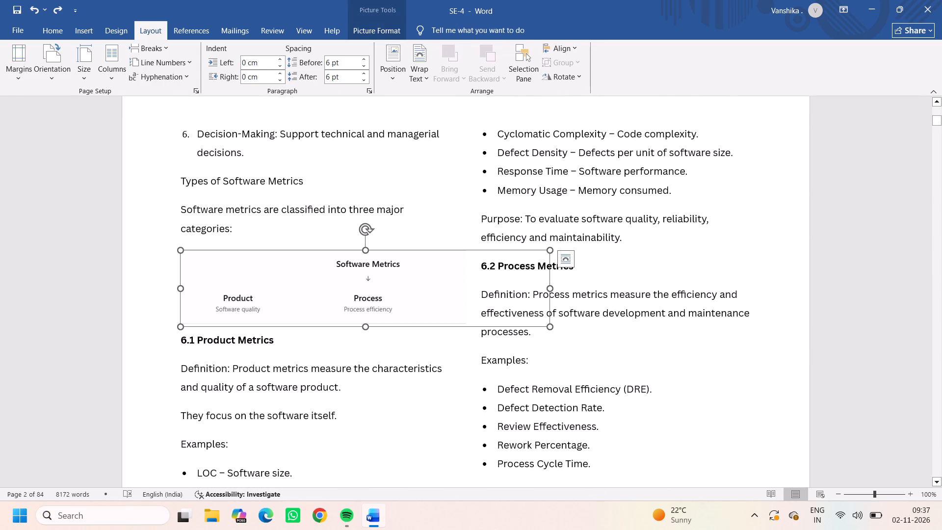
{"action": "left_click_drag", "start_coordinate": [550, 324], "coordinate": [411, 281]}
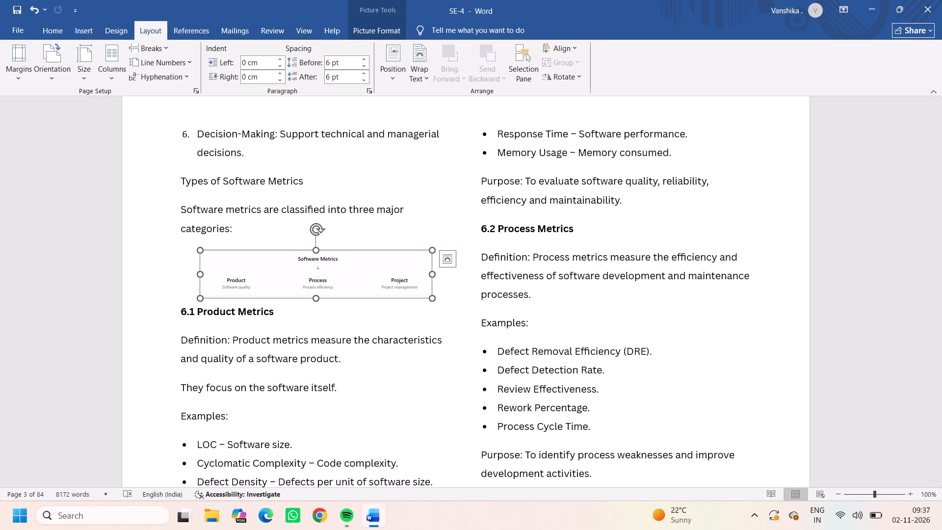
{"action": "left_click_drag", "start_coordinate": [339, 269], "coordinate": [296, 266]}
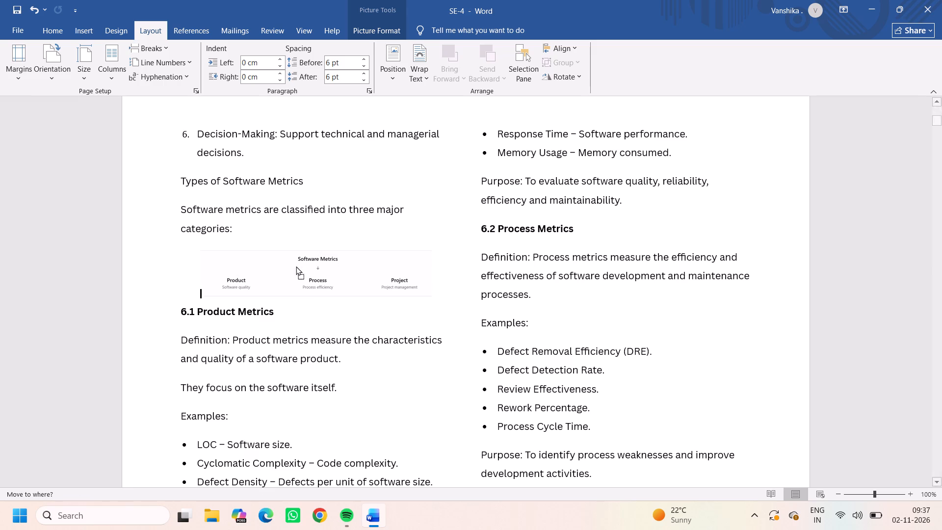
{"action": "left_click_drag", "start_coordinate": [296, 266], "coordinate": [289, 258]}
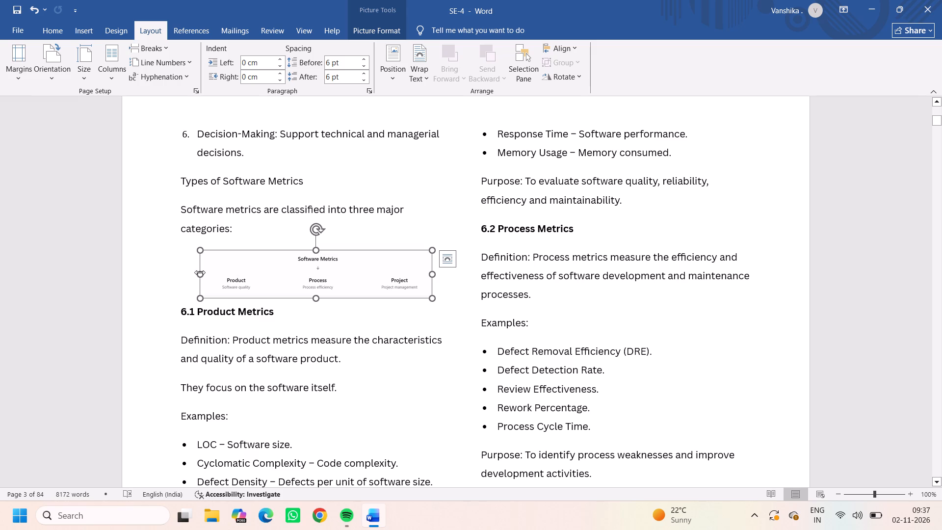
{"action": "left_click_drag", "start_coordinate": [200, 272], "coordinate": [169, 251]}
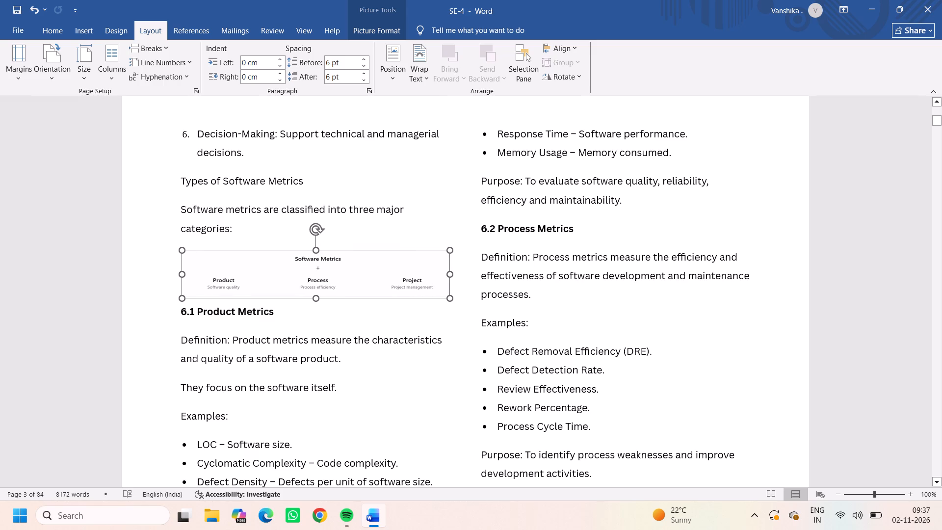
{"action": "left_click_drag", "start_coordinate": [169, 251], "coordinate": [170, 252]}
Join "They focus on the software itself." onto the end of the definition under 6.1 Product Metrics, separated by a space.
{"action": "scroll", "coordinate": [259, 358], "scroll_direction": "down", "scroll_amount": 1}
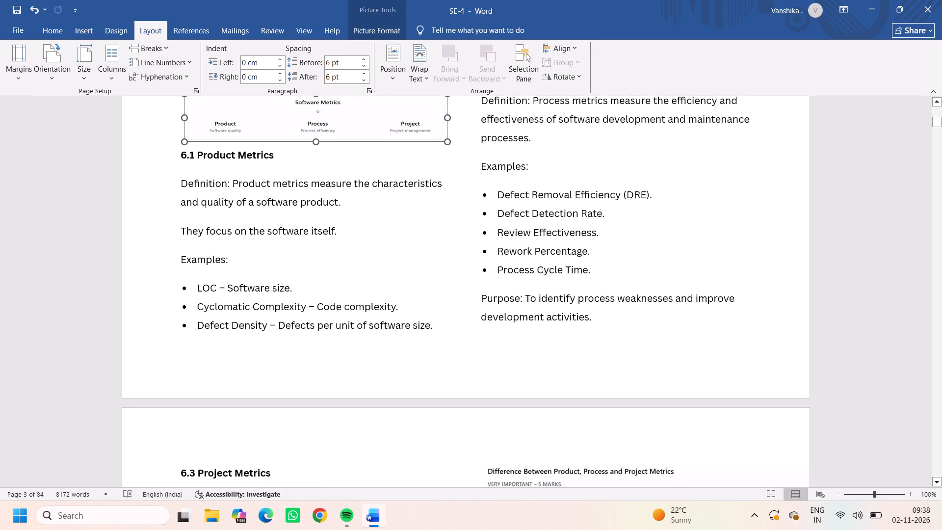
{"action": "left_click", "coordinate": [181, 231]}
{"action": "key", "text": "BackSpace"}
{"action": "key", "text": "space"}
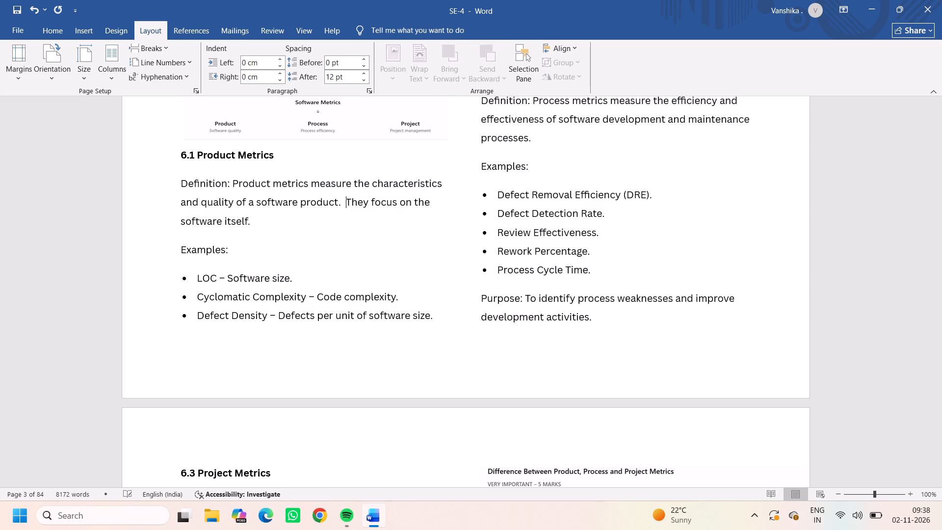
Shrink the "Difference Between Product, Process and Project Metrics" picture so it fits beneath the 6.3 Project Metrics text.
{"action": "left_click", "coordinate": [215, 245]}
{"action": "scroll", "coordinate": [311, 260], "scroll_direction": "down", "scroll_amount": 2}
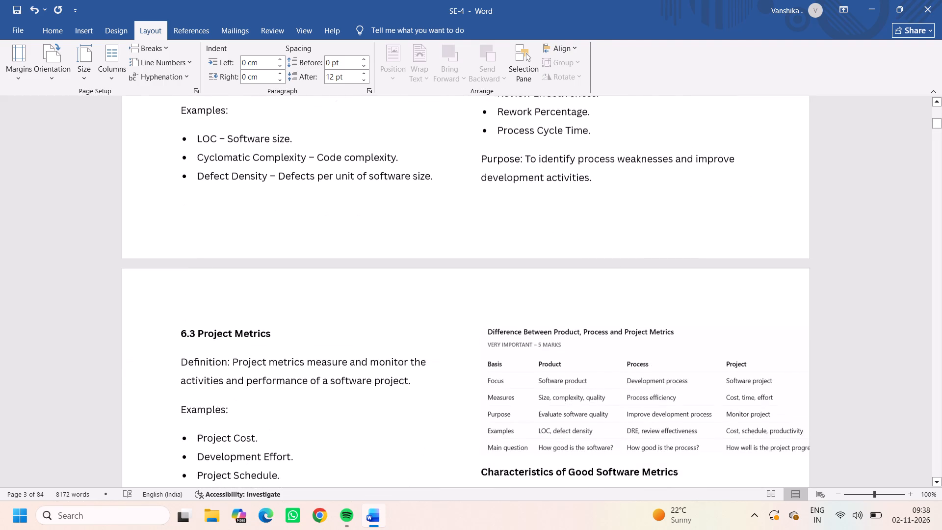
{"action": "scroll", "coordinate": [311, 260], "scroll_direction": "down", "scroll_amount": 1}
{"action": "left_click", "coordinate": [546, 203]}
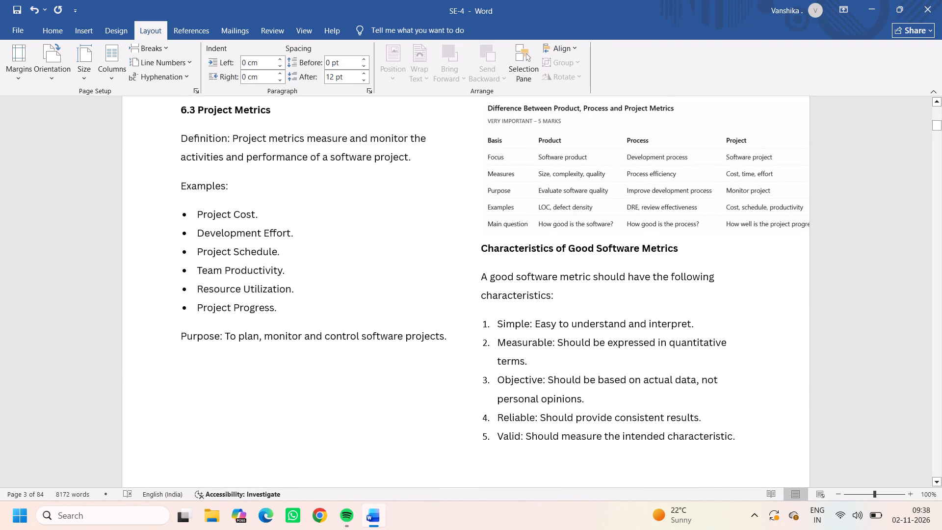
{"action": "left_click_drag", "start_coordinate": [669, 232], "coordinate": [670, 197]}
{"action": "left_click_drag", "start_coordinate": [549, 401], "coordinate": [476, 397]}
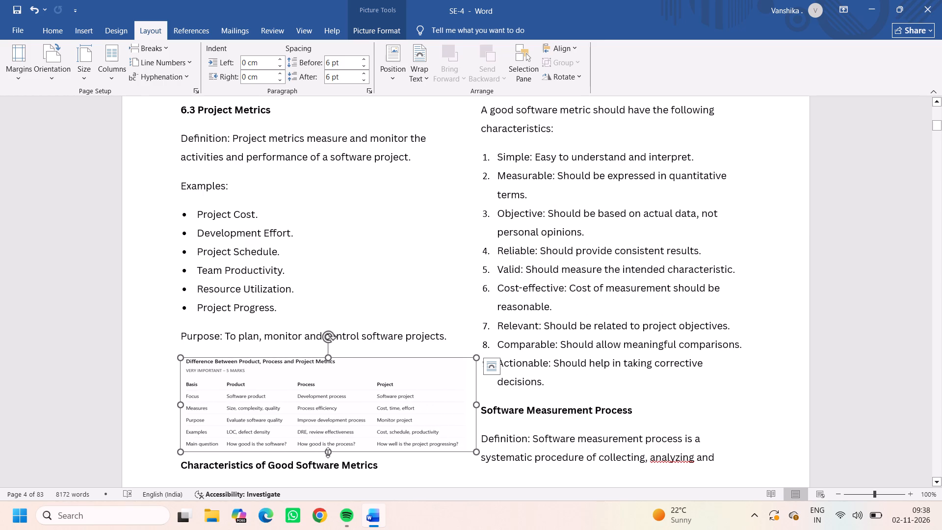
Make the product, process and project metrics comparison picture slightly taller, keeping it below the 6.3 Project Metrics purpose line.
{"action": "left_click_drag", "start_coordinate": [328, 450], "coordinate": [327, 463]}
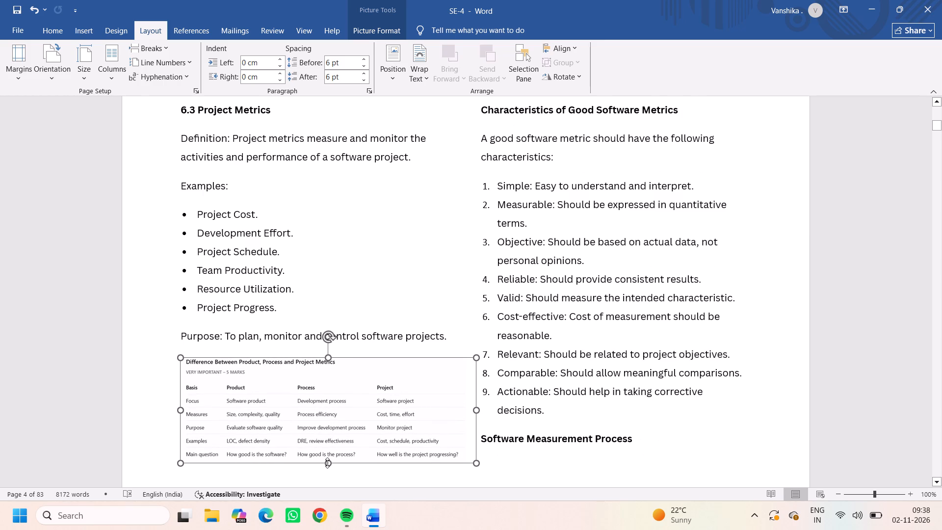
{"action": "left_click_drag", "start_coordinate": [327, 460], "coordinate": [336, 484]}
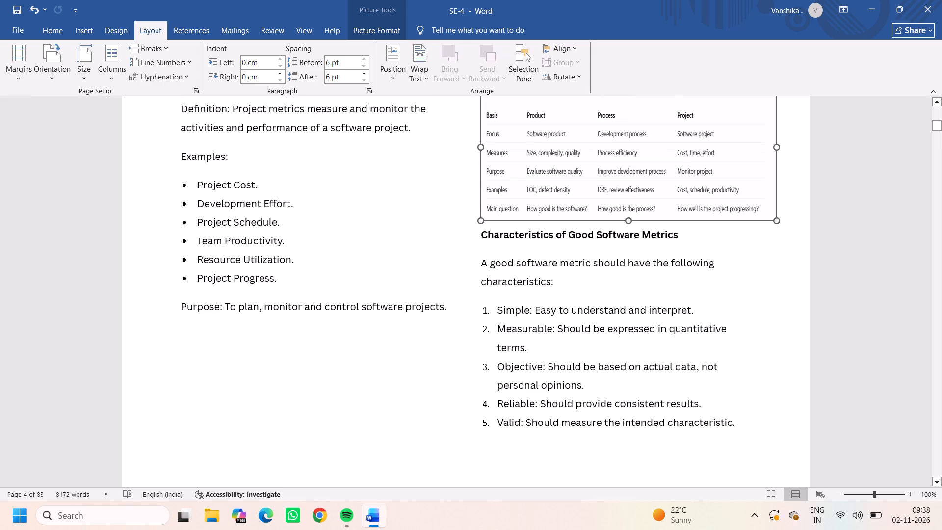
{"action": "left_click_drag", "start_coordinate": [336, 484], "coordinate": [358, 409]}
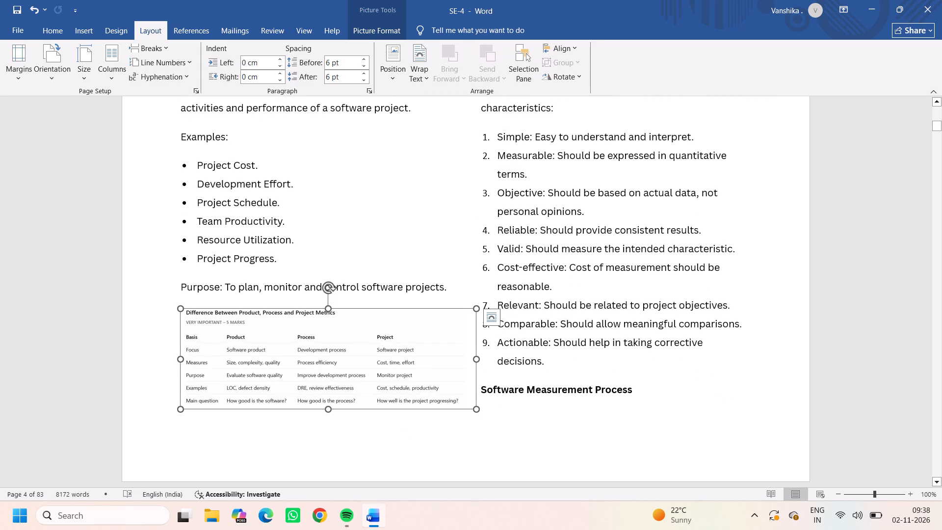
{"action": "left_click", "coordinate": [444, 436]}
{"action": "left_click", "coordinate": [344, 401]}
{"action": "left_click_drag", "start_coordinate": [330, 410], "coordinate": [331, 423]}
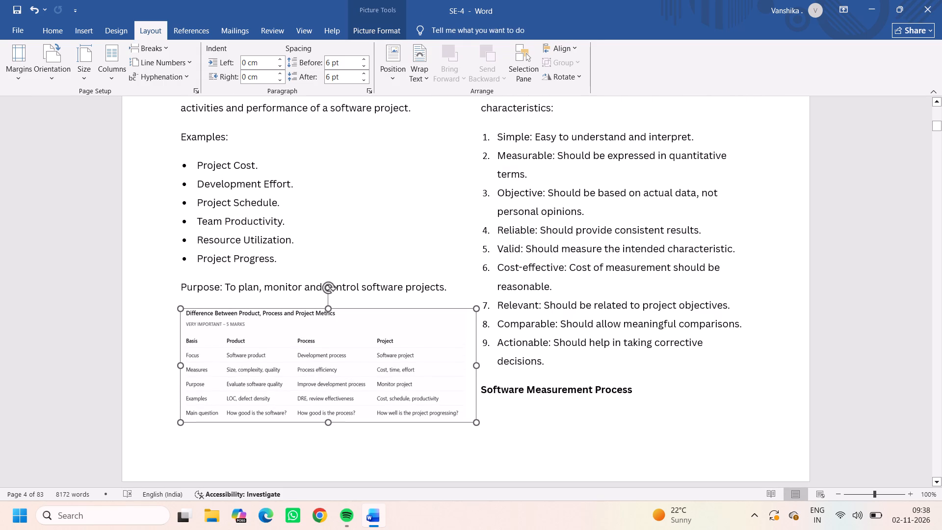
{"action": "left_click_drag", "start_coordinate": [331, 423], "coordinate": [332, 418]}
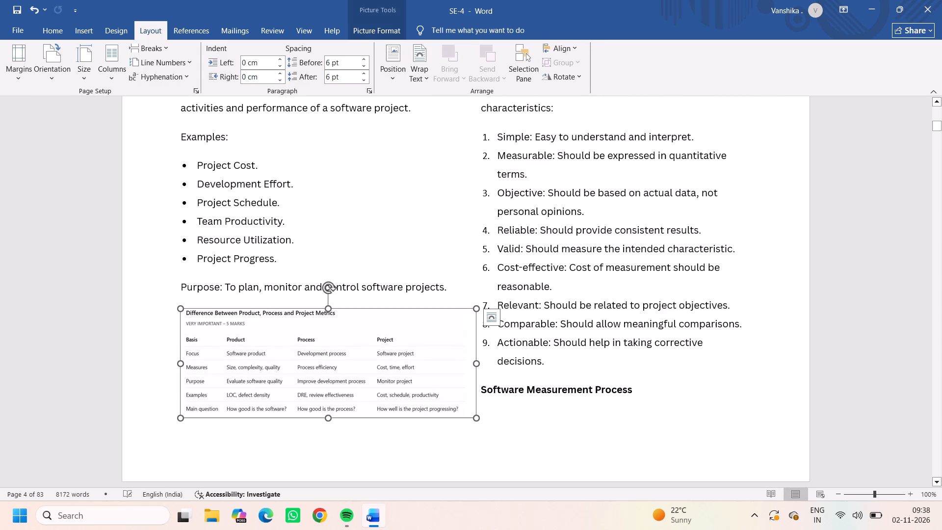
{"action": "left_click", "coordinate": [511, 429]}
Insert a line break before the heading "Software Measurement Process" so that it starts on the following page.
{"action": "scroll", "coordinate": [511, 429], "scroll_direction": "up", "scroll_amount": 1}
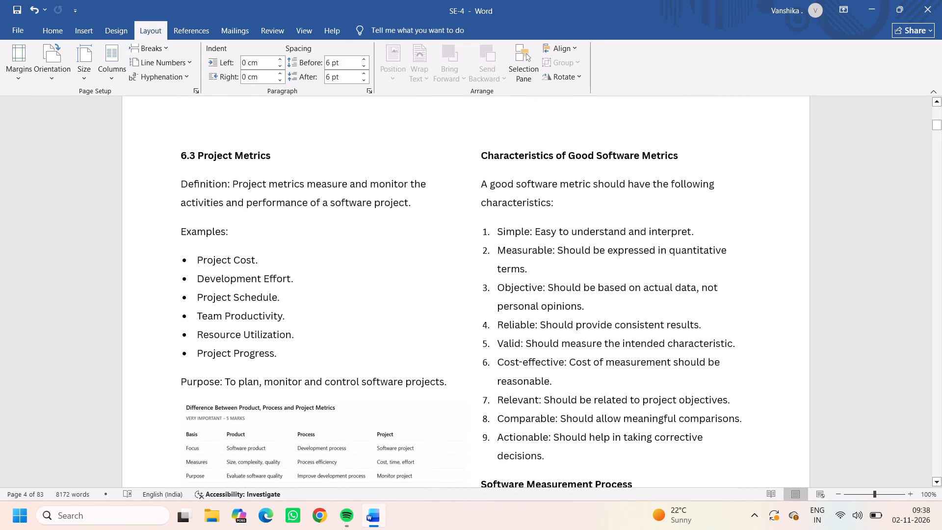
{"action": "scroll", "coordinate": [534, 363], "scroll_direction": "down", "scroll_amount": 1}
{"action": "left_click", "coordinate": [480, 302]}
{"action": "key", "text": "Return"}
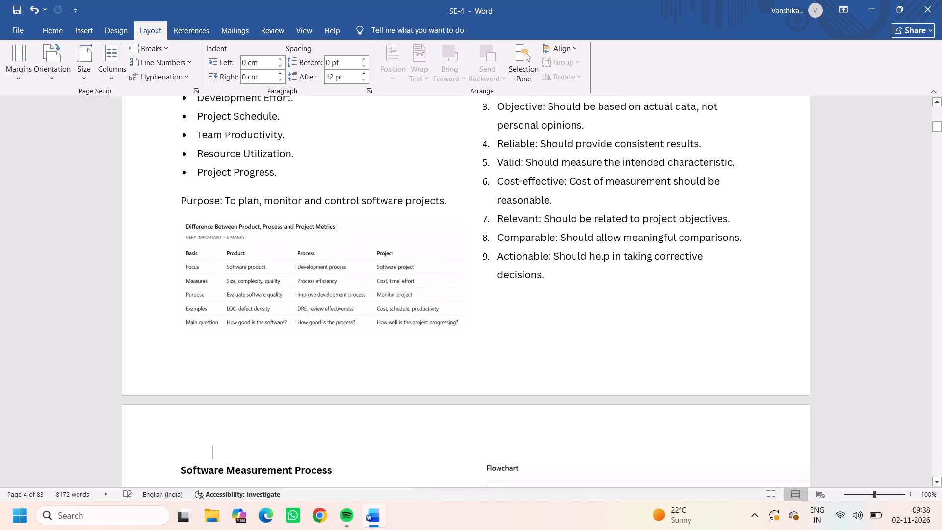
Run the definition into the "Software Measurement Process" heading, replacing the words "Definition: Software measurement process is" with "is".
{"action": "scroll", "coordinate": [476, 291], "scroll_direction": "down", "scroll_amount": 2}
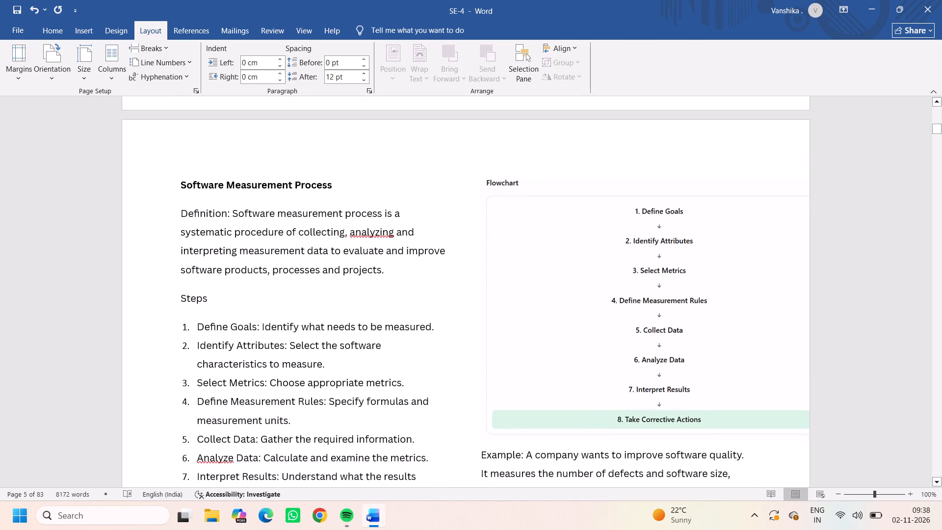
{"action": "left_click", "coordinate": [384, 215]}
{"action": "key", "text": "BackSpace"}
{"action": "key", "text": "Delete"}
{"action": "key", "text": "Delete"}
{"action": "key", "text": "BackSpace"}
{"action": "key", "text": "BackSpace"}
{"action": "key", "text": "BackSpace"}
{"action": "key", "text": "BackSpace"}
{"action": "key", "text": "BackSpace"}
{"action": "key", "text": "BackSpace"}
{"action": "key", "text": "BackSpace"}
{"action": "key", "text": "BackSpace"}
{"action": "key", "text": "BackSpace"}
{"action": "key", "text": "BackSpace"}
{"action": "key", "text": "BackSpace"}
{"action": "key", "text": "BackSpace"}
{"action": "key", "text": "BackSpace"}
{"action": "key", "text": "BackSpace"}
{"action": "key", "text": "BackSpace"}
{"action": "key", "text": "BackSpace"}
{"action": "key", "text": "BackSpace"}
{"action": "key", "text": "BackSpace"}
{"action": "key", "text": "BackSpace"}
{"action": "key", "text": "BackSpace"}
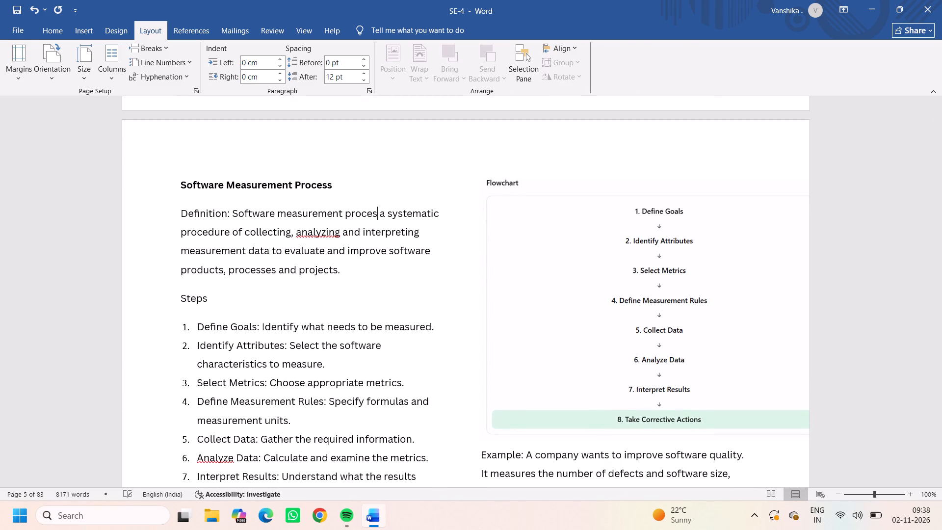
{"action": "key", "text": "BackSpace"}
{"action": "key", "text": "BackSpace"}
{"action": "key", "text": "BackSpace"}
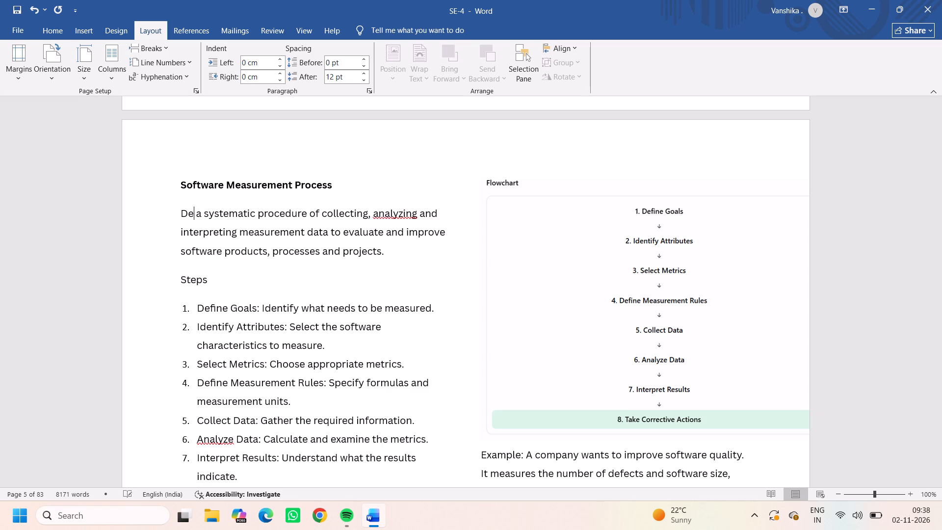
{"action": "key", "text": "BackSpace"}
{"action": "key", "text": "BackSpace"}
{"action": "key", "text": "BackSpace"}
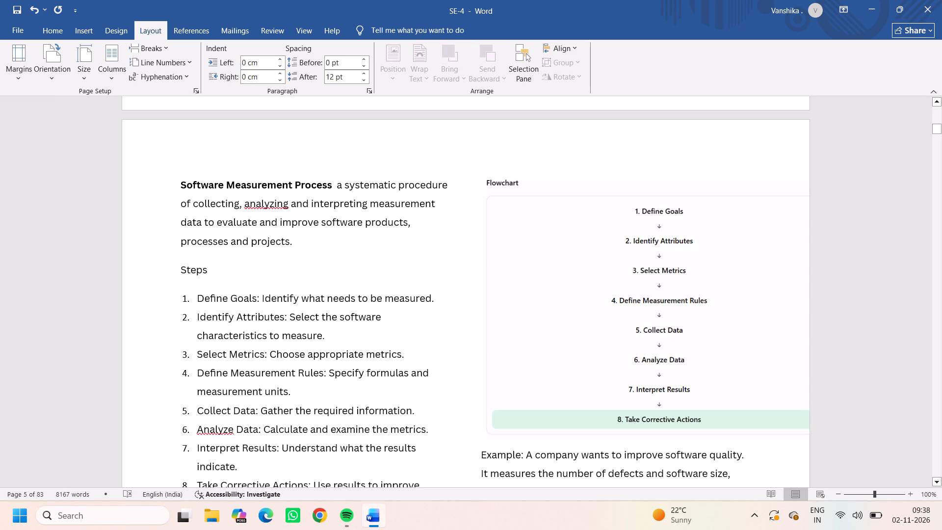
{"action": "type", "text": "is"}
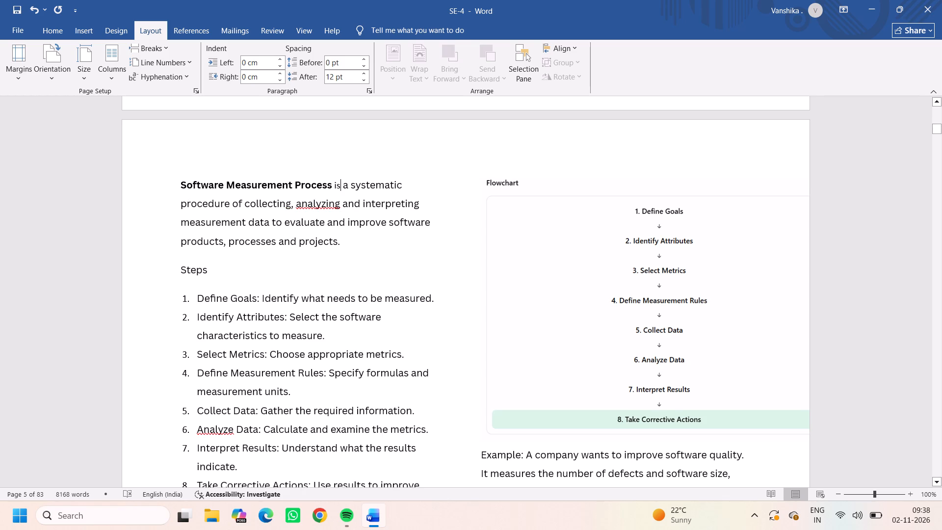
Shrink the measurement process flowchart picture in height and width so that it fits within the page.
{"action": "scroll", "coordinate": [265, 264], "scroll_direction": "down", "scroll_amount": 1}
{"action": "scroll", "coordinate": [461, 323], "scroll_direction": "up", "scroll_amount": 1}
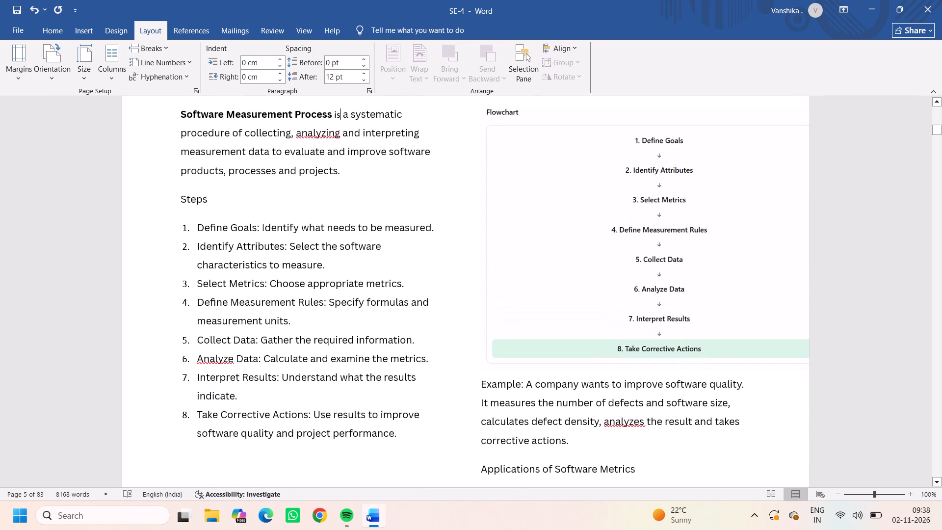
{"action": "left_click", "coordinate": [584, 332]}
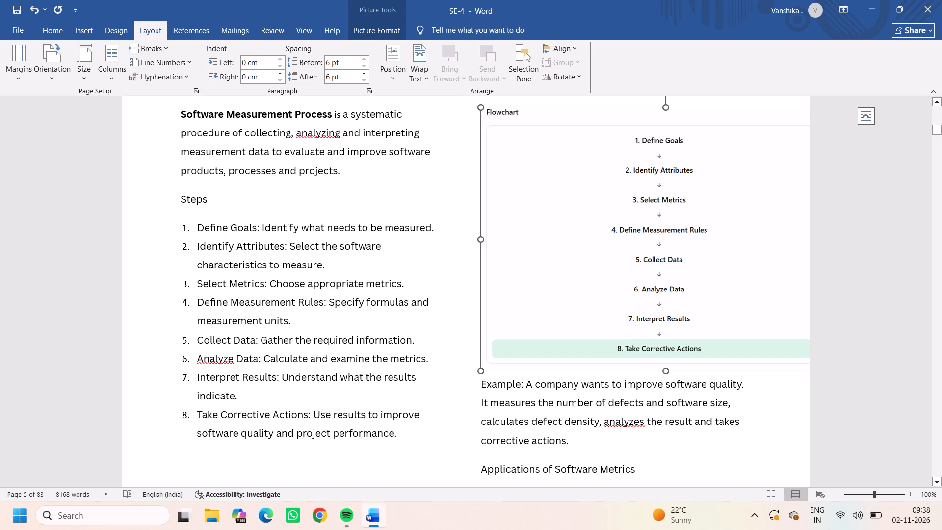
{"action": "left_click_drag", "start_coordinate": [664, 368], "coordinate": [668, 334]}
{"action": "left_click_drag", "start_coordinate": [484, 223], "coordinate": [529, 221]}
{"action": "left_click", "coordinate": [685, 410]}
Add two line breaks after "corrective actions." to push "Applications of Software Metrics" onto the following page.
{"action": "scroll", "coordinate": [685, 410], "scroll_direction": "down", "scroll_amount": 1}
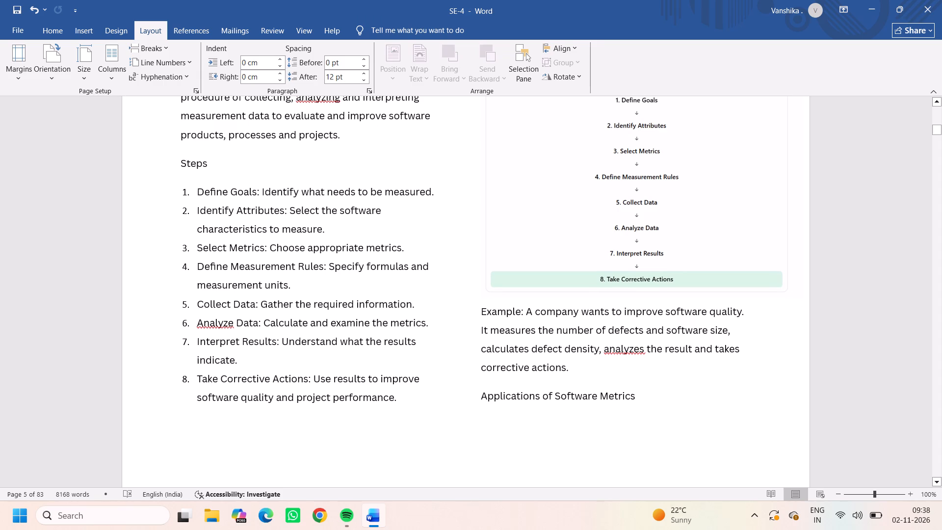
{"action": "left_click", "coordinate": [560, 384]}
{"action": "key", "text": "Right"}
{"action": "key", "text": "Right"}
{"action": "key", "text": "Return"}
{"action": "key", "text": "Return"}
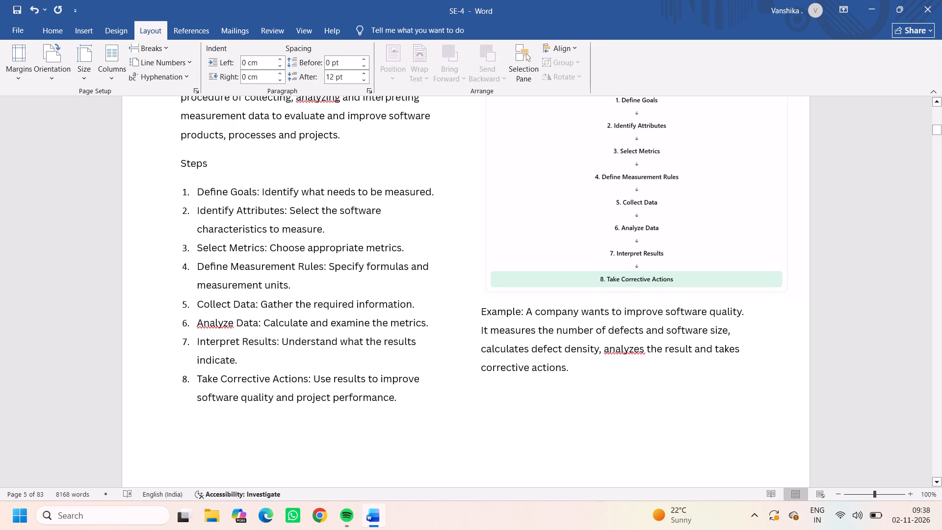
Run the LOC definition into the "Lines of Code (LOC)" heading, removing its opening word "LOC".
{"action": "scroll", "coordinate": [539, 335], "scroll_direction": "down", "scroll_amount": 1}
{"action": "scroll", "coordinate": [491, 320], "scroll_direction": "down", "scroll_amount": 3}
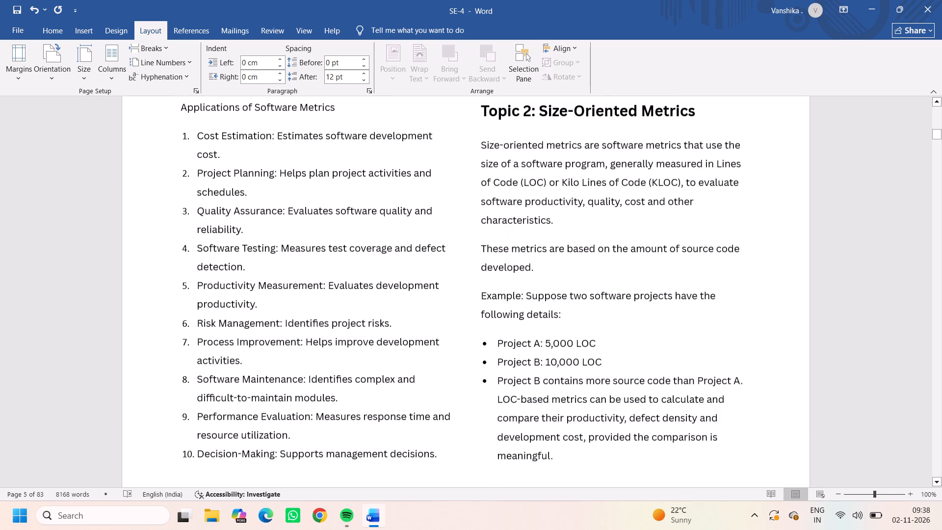
{"action": "scroll", "coordinate": [374, 348], "scroll_direction": "up", "scroll_amount": 1}
{"action": "scroll", "coordinate": [572, 435], "scroll_direction": "down", "scroll_amount": 2}
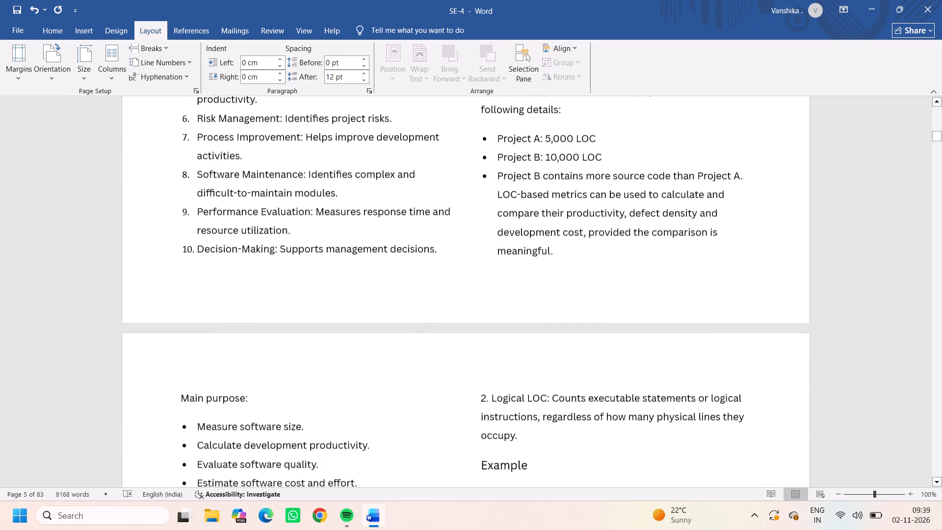
{"action": "scroll", "coordinate": [572, 435], "scroll_direction": "down", "scroll_amount": 1}
{"action": "scroll", "coordinate": [468, 400], "scroll_direction": "down", "scroll_amount": 1}
{"action": "scroll", "coordinate": [377, 370], "scroll_direction": "down", "scroll_amount": 1}
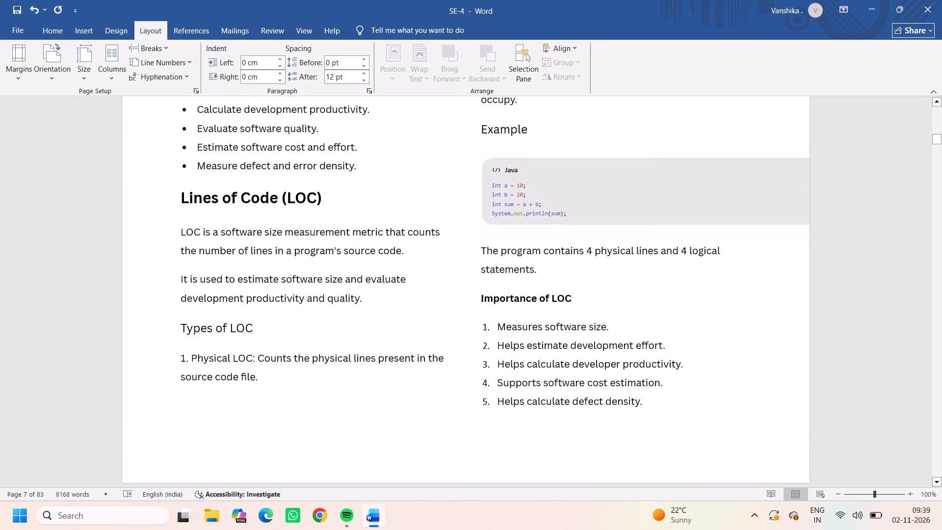
{"action": "left_click", "coordinate": [202, 232]}
{"action": "key", "text": "BackSpace"}
{"action": "key", "text": "BackSpace"}
{"action": "key", "text": "BackSpace"}
{"action": "key", "text": "BackSpace"}
{"action": "key", "text": "BackSpace"}
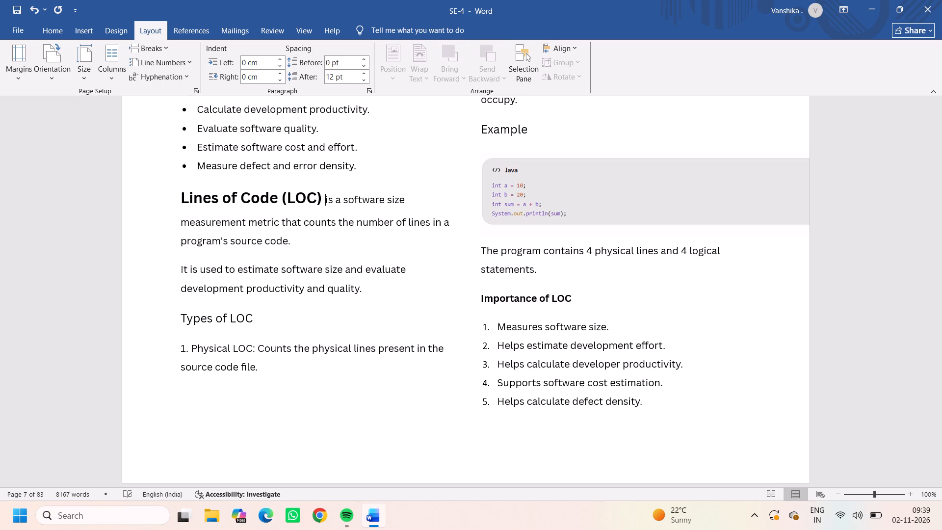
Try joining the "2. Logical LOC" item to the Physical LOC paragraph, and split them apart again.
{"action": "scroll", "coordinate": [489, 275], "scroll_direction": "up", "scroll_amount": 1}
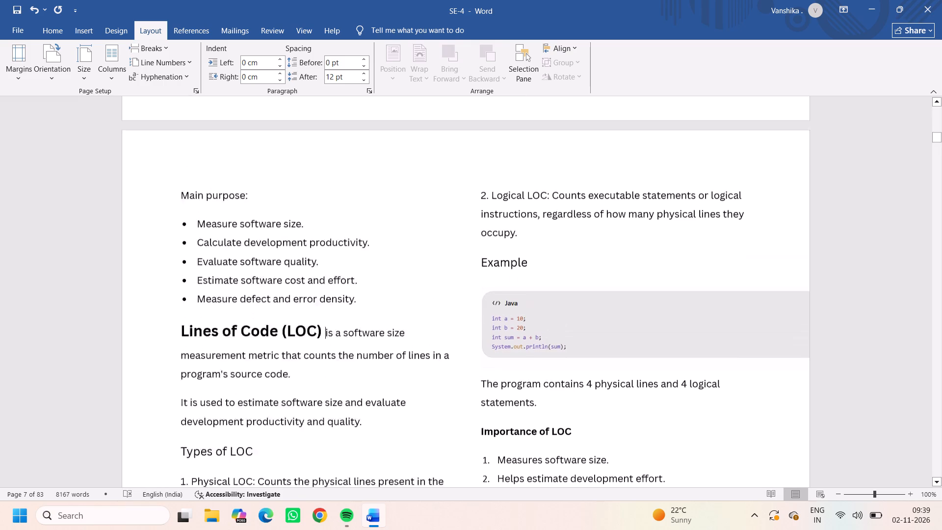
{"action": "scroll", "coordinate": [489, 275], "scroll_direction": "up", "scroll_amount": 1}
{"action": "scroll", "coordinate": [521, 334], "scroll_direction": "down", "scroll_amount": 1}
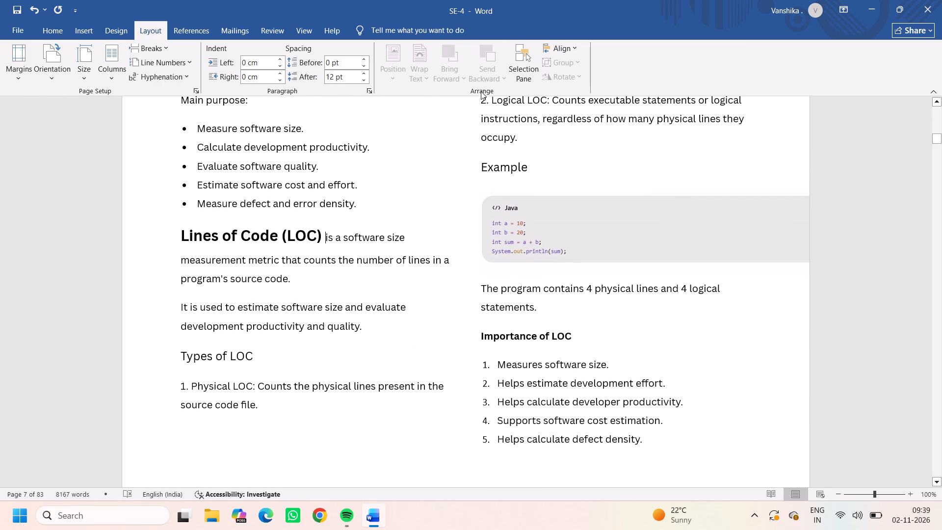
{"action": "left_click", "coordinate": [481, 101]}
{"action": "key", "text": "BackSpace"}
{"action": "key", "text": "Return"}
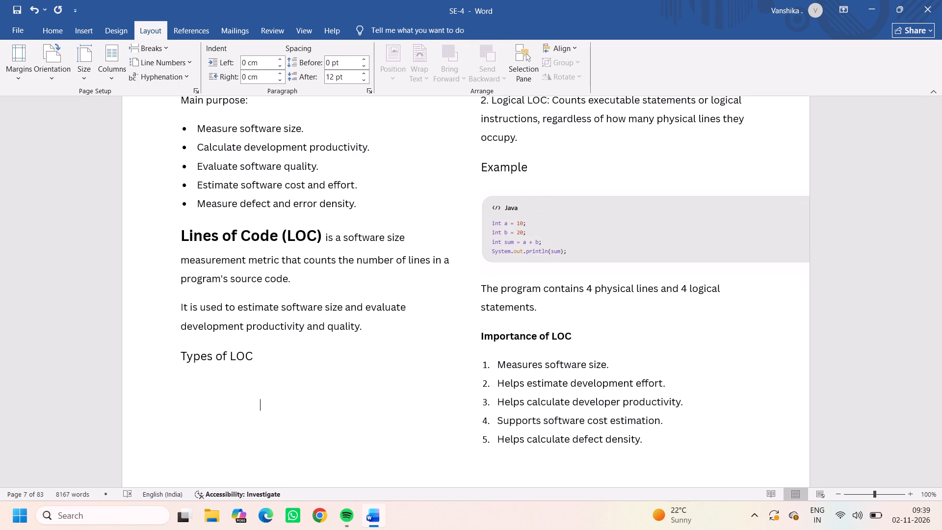
Delete the line "Main purpose:" above the "Measure software size." bullet.
{"action": "scroll", "coordinate": [481, 101], "scroll_direction": "up", "scroll_amount": 1}
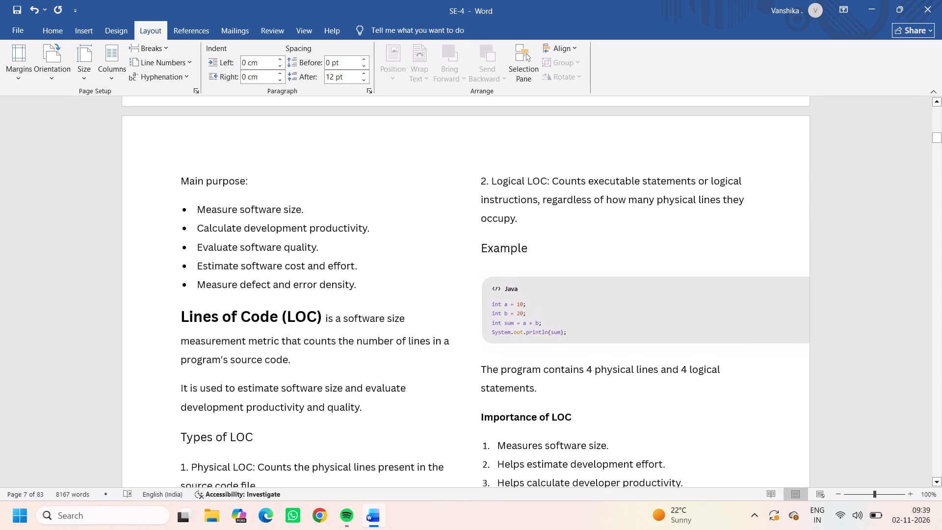
{"action": "scroll", "coordinate": [222, 184], "scroll_direction": "up", "scroll_amount": 1}
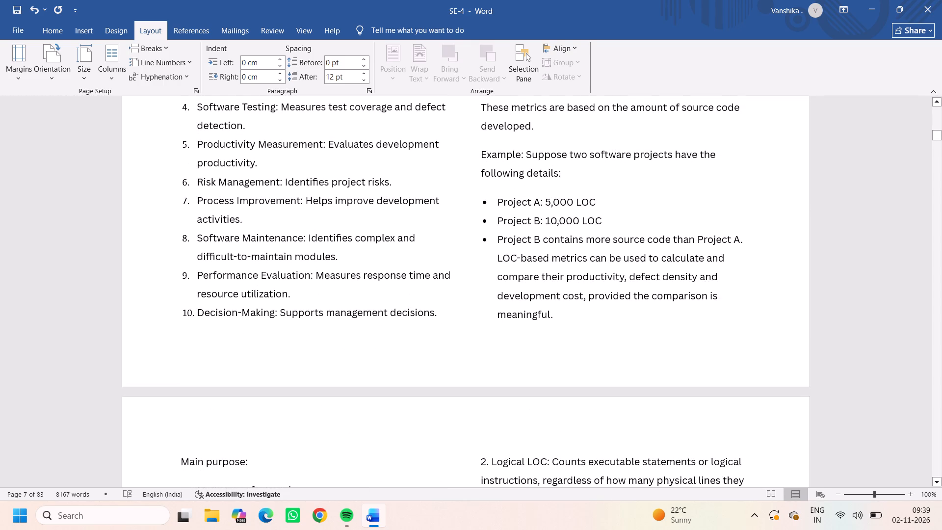
{"action": "scroll", "coordinate": [222, 184], "scroll_direction": "up", "scroll_amount": 1}
{"action": "scroll", "coordinate": [255, 440], "scroll_direction": "right", "scroll_amount": 1}
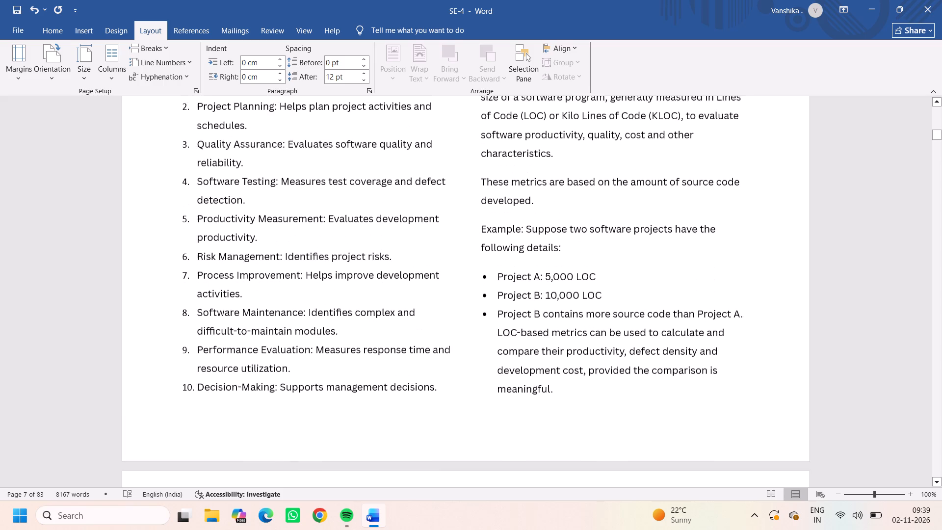
{"action": "scroll", "coordinate": [255, 440], "scroll_direction": "right", "scroll_amount": 1}
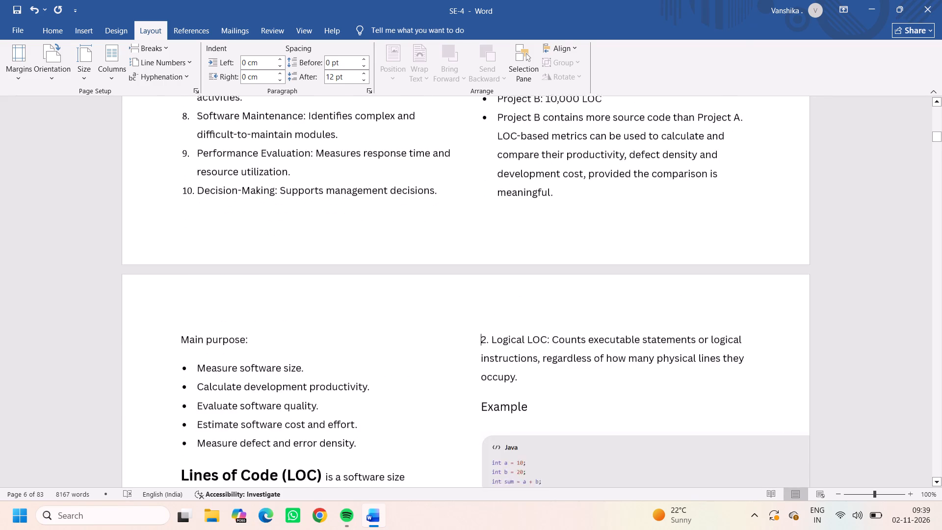
{"action": "scroll", "coordinate": [255, 440], "scroll_direction": "right", "scroll_amount": 1}
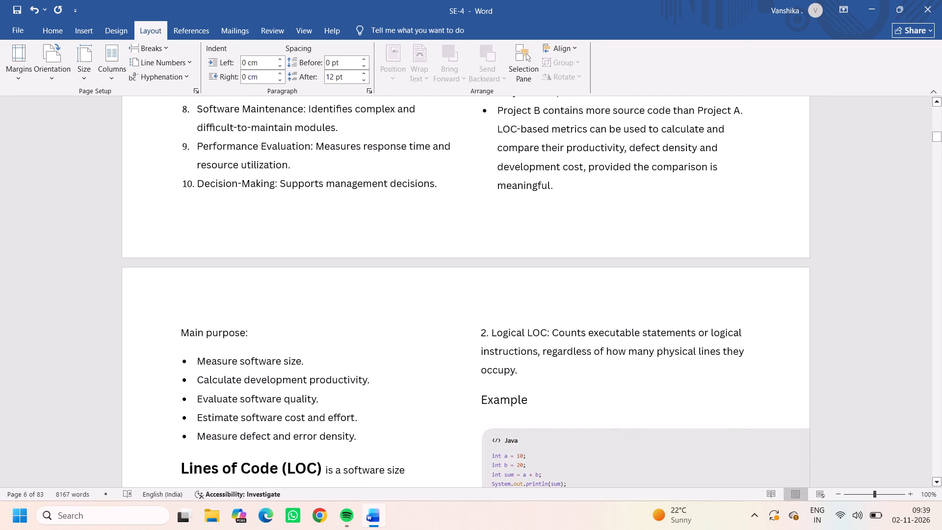
{"action": "triple_click", "coordinate": [232, 335]}
{"action": "key", "text": "BackSpace"}
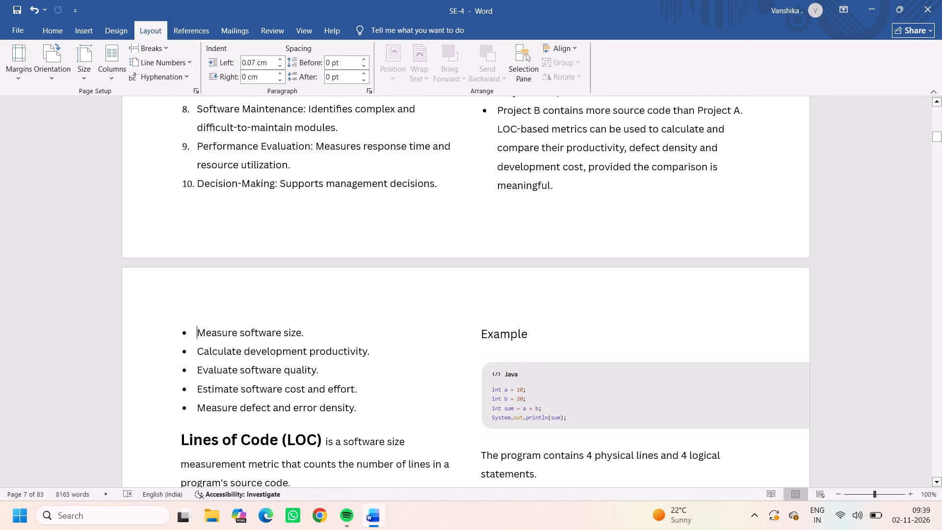
Resize the Java code picture under "Example" so it is narrower, shorter and fits within its column.
{"action": "scroll", "coordinate": [469, 412], "scroll_direction": "down", "scroll_amount": 2}
{"action": "scroll", "coordinate": [511, 334], "scroll_direction": "up", "scroll_amount": 2}
{"action": "left_click", "coordinate": [583, 220]}
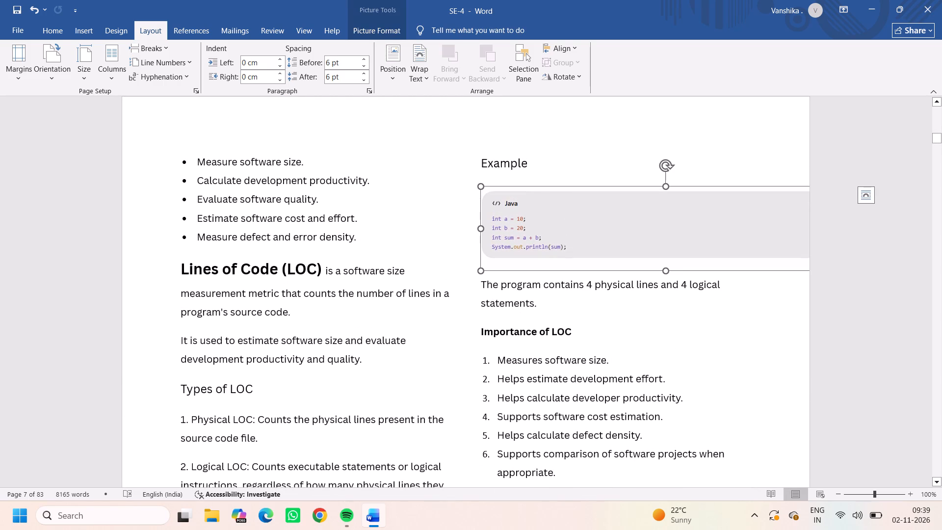
{"action": "left_click_drag", "start_coordinate": [480, 230], "coordinate": [604, 239]}
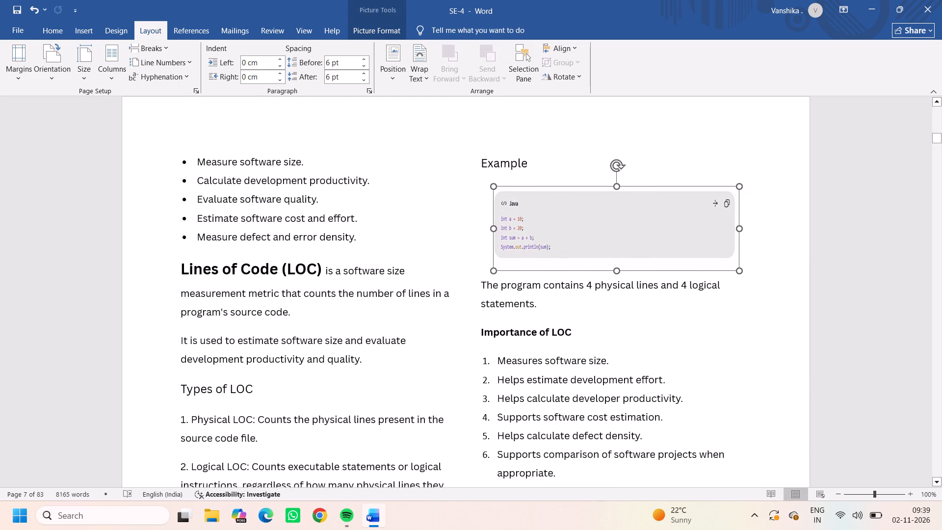
{"action": "left_click_drag", "start_coordinate": [604, 239], "coordinate": [603, 240]}
{"action": "left_click_drag", "start_coordinate": [614, 269], "coordinate": [615, 245]}
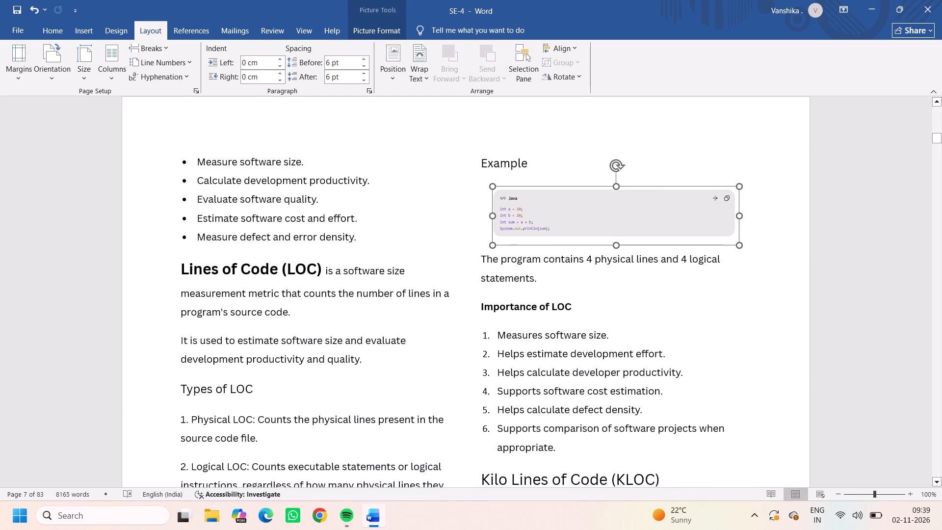
{"action": "left_click_drag", "start_coordinate": [615, 245], "coordinate": [618, 235]}
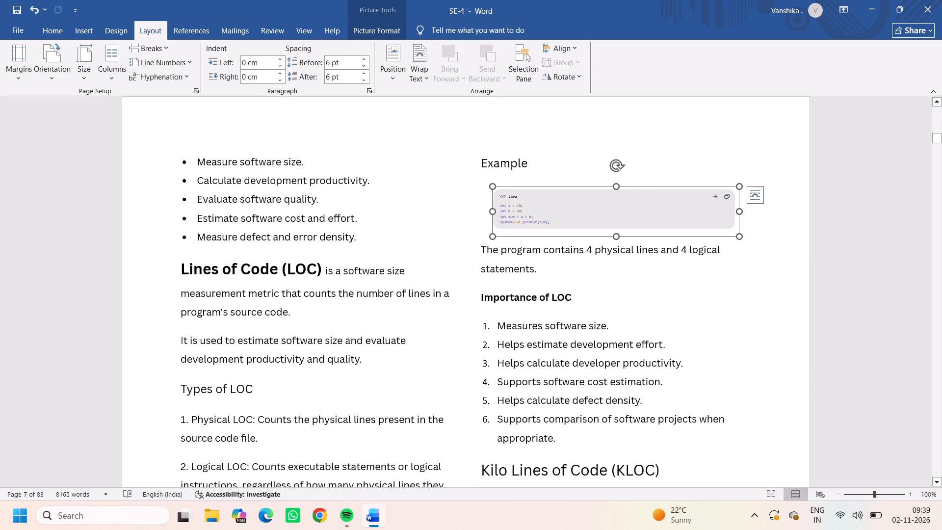
{"action": "left_click_drag", "start_coordinate": [740, 211], "coordinate": [908, 196]}
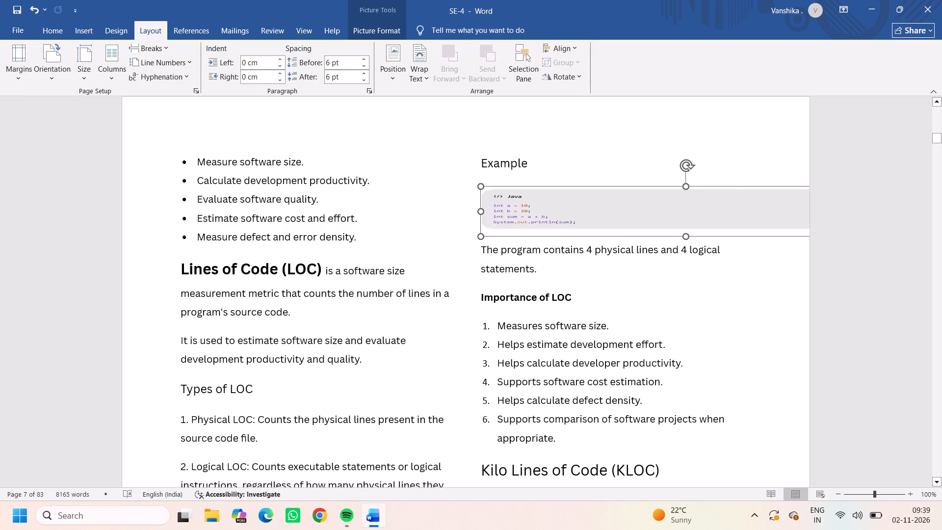
{"action": "left_click_drag", "start_coordinate": [908, 196], "coordinate": [781, 216]}
{"action": "left_click_drag", "start_coordinate": [626, 183], "coordinate": [628, 170]}
{"action": "left_click", "coordinate": [648, 324]}
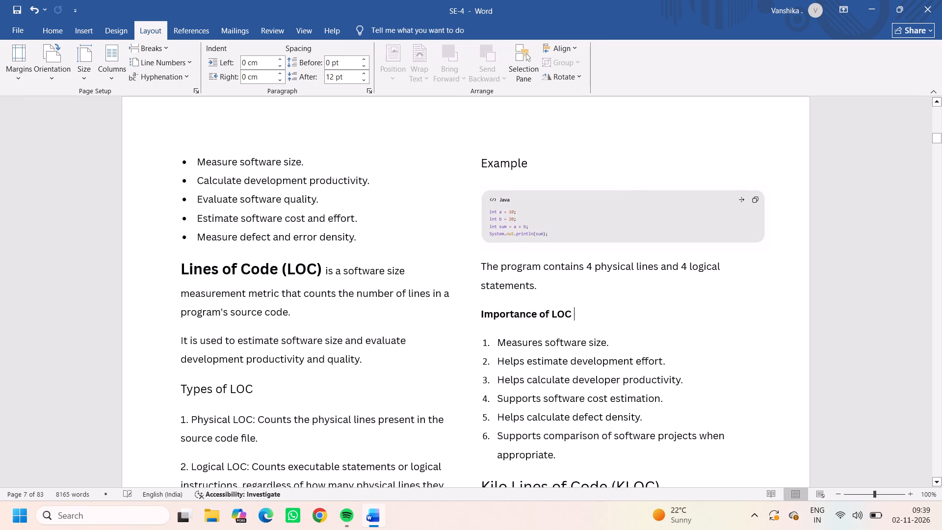
Insert a blank line before the "Kilo Lines of Code (KLOC)" heading to push it onto the following page.
{"action": "scroll", "coordinate": [648, 324], "scroll_direction": "down", "scroll_amount": 1}
{"action": "left_click", "coordinate": [477, 254]}
{"action": "key", "text": "Return"}
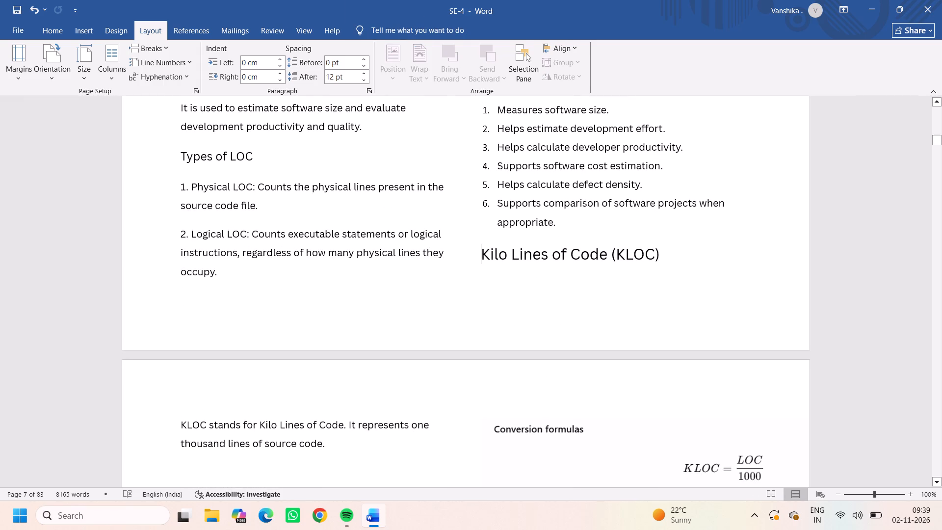
Reduce the height of the "Conversion formulas" picture so it fits below the KLOC definition.
{"action": "scroll", "coordinate": [470, 283], "scroll_direction": "down", "scroll_amount": 1}
{"action": "scroll", "coordinate": [339, 312], "scroll_direction": "down", "scroll_amount": 1}
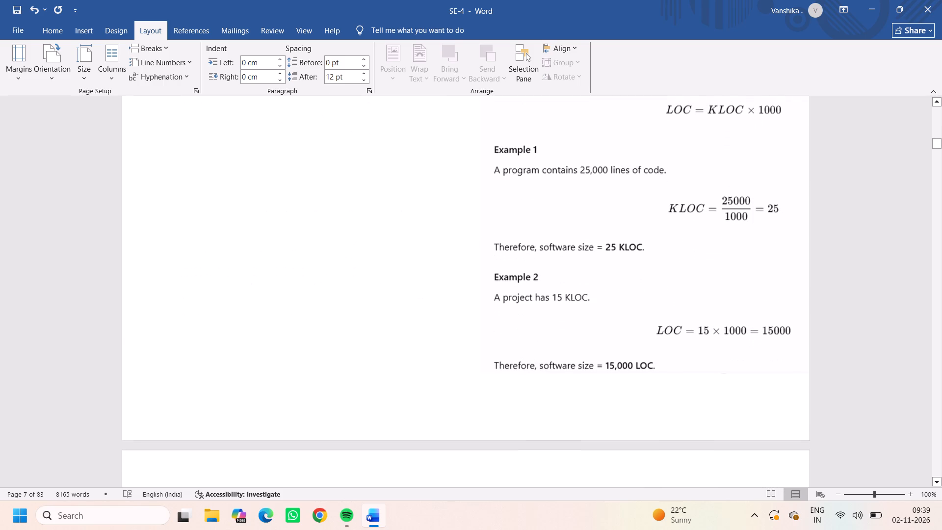
{"action": "left_click", "coordinate": [529, 208]}
{"action": "left_click_drag", "start_coordinate": [667, 369], "coordinate": [659, 287]}
{"action": "scroll", "coordinate": [583, 293], "scroll_direction": "up", "scroll_amount": 1}
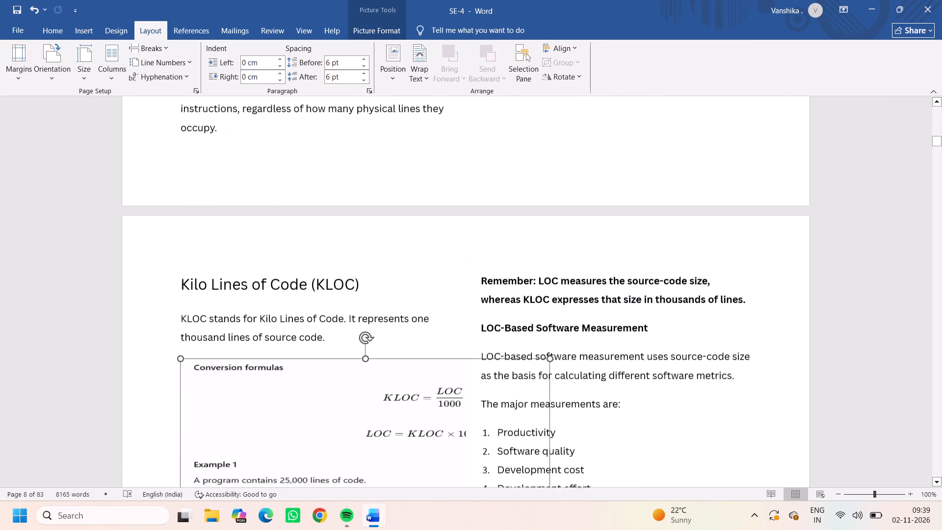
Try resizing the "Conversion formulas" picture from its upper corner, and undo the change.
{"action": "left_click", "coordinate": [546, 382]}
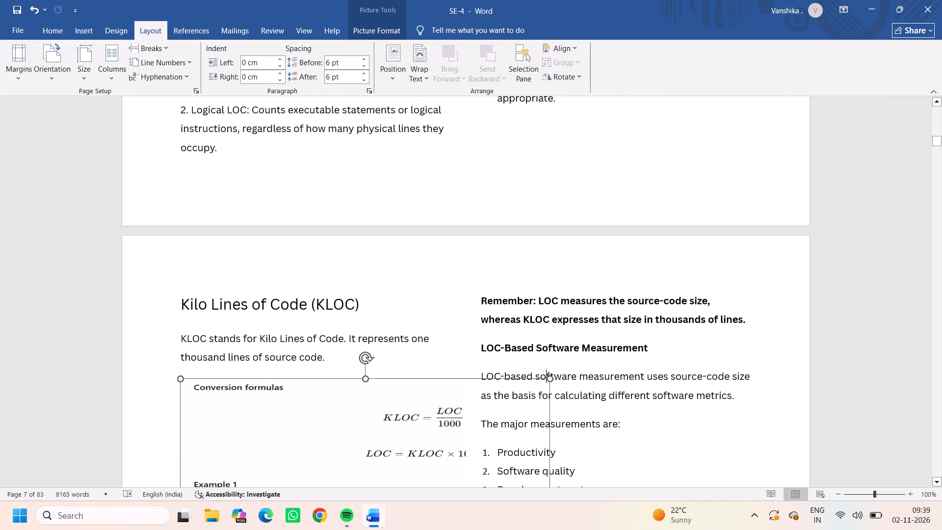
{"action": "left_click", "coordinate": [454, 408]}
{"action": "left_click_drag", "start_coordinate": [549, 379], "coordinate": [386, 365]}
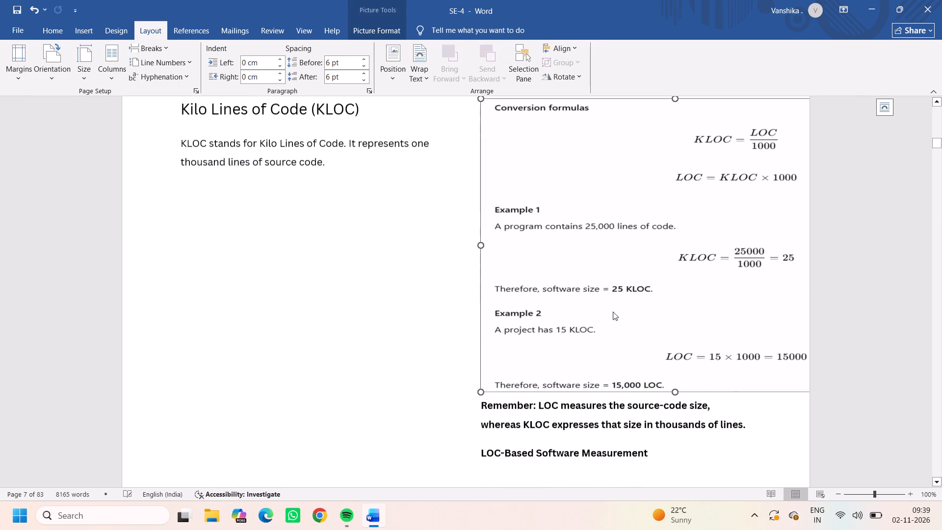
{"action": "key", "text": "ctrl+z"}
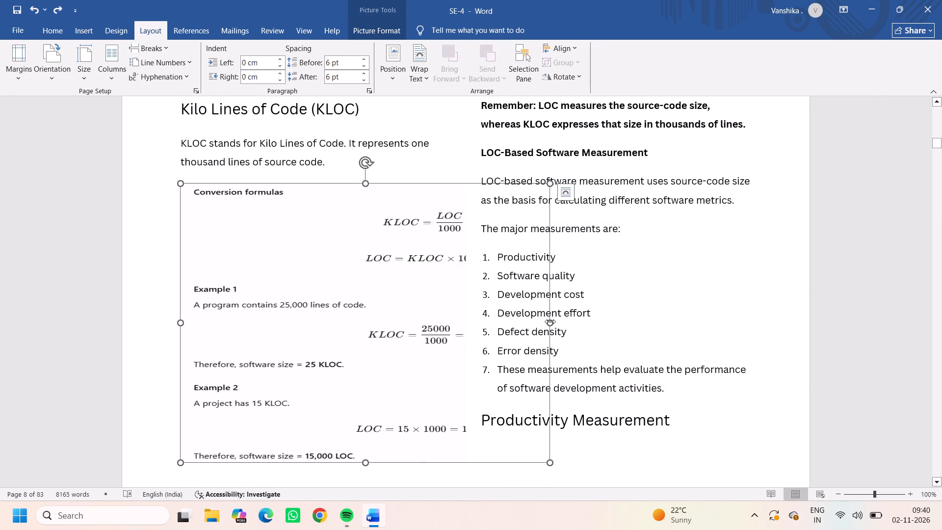
Narrow the "Conversion formulas" picture to the column width and shorten it to leave room for text below.
{"action": "left_click_drag", "start_coordinate": [550, 321], "coordinate": [455, 314]}
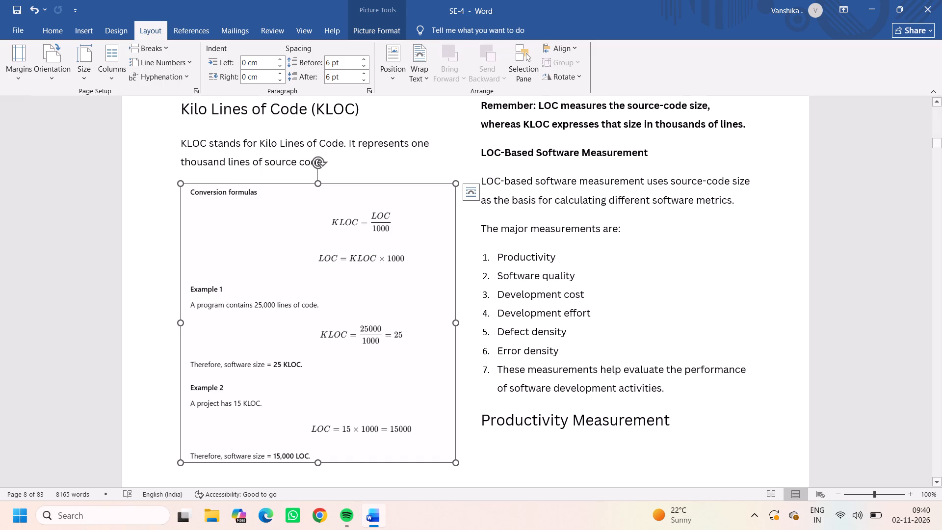
{"action": "left_click_drag", "start_coordinate": [320, 464], "coordinate": [332, 439]}
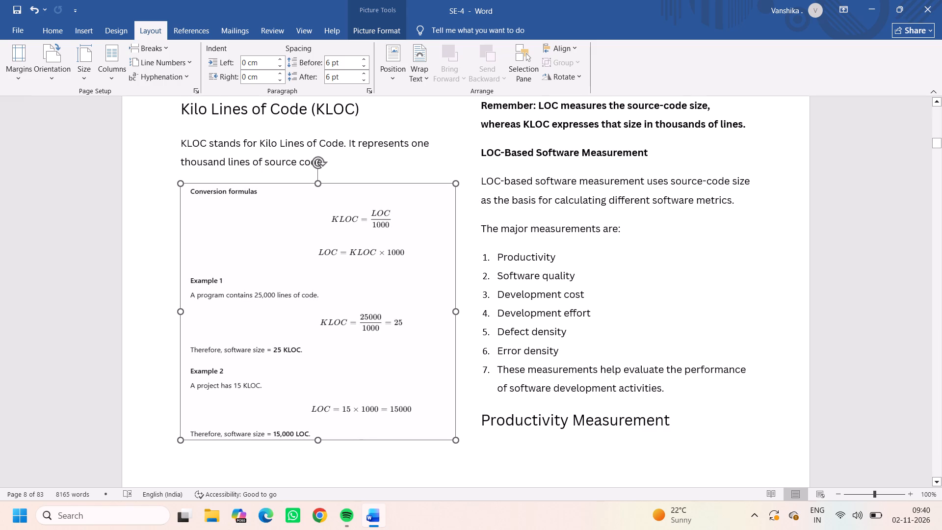
{"action": "left_click_drag", "start_coordinate": [332, 439], "coordinate": [332, 437]}
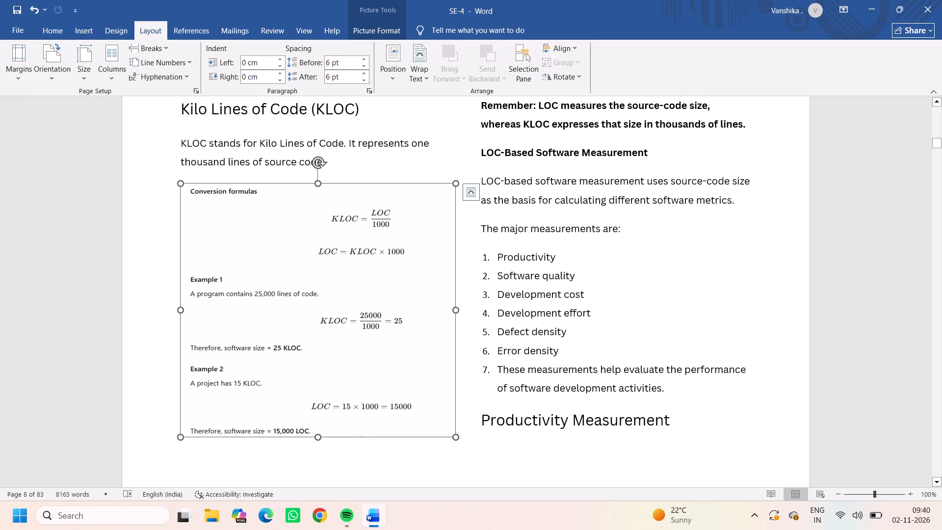
{"action": "scroll", "coordinate": [537, 238], "scroll_direction": "down", "scroll_amount": 1}
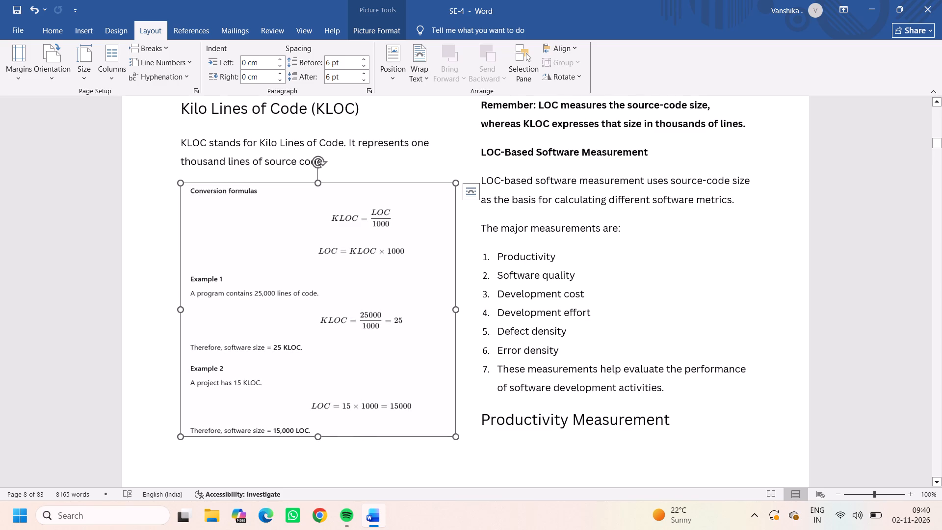
{"action": "left_click_drag", "start_coordinate": [453, 309], "coordinate": [434, 307]}
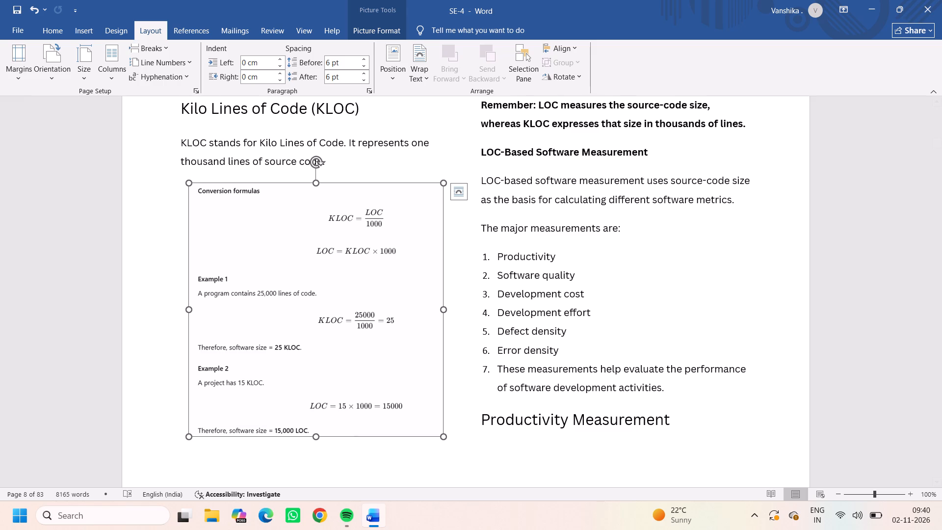
Join the "Remember: LOC measures the source-code size" paragraph to the "Conversion formulas" picture's paragraph, directly beneath the picture.
{"action": "left_click", "coordinate": [480, 104]}
{"action": "key", "text": "BackSpace"}
{"action": "key", "text": "BackSpace"}
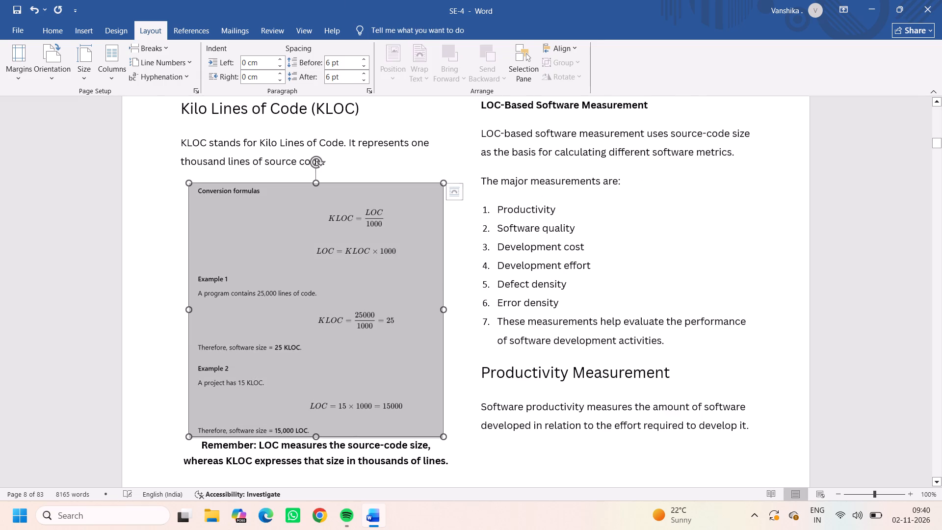
{"action": "left_click", "coordinate": [231, 443]}
{"action": "left_click", "coordinate": [199, 443]}
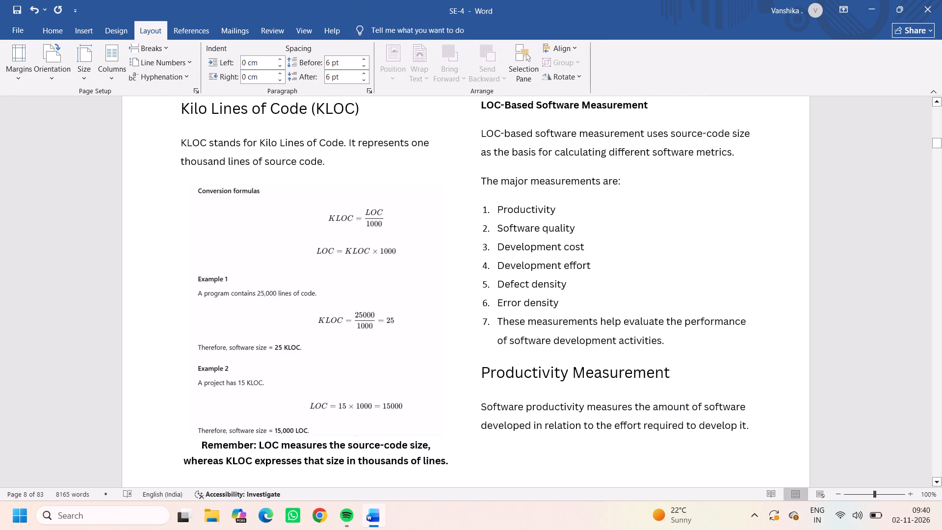
{"action": "key", "text": "BackSpace"}
{"action": "left_click", "coordinate": [324, 443]}
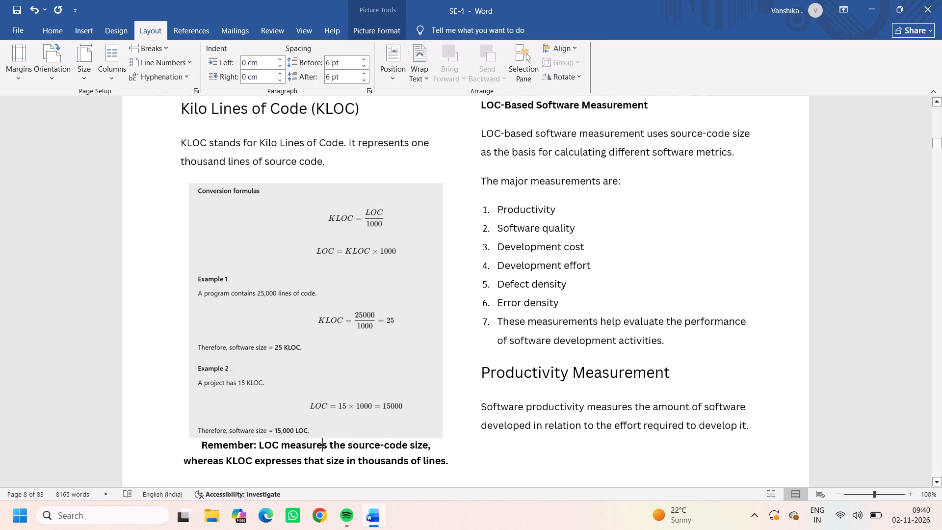
Review the layout of the KLOC page and the start of the productivity page after it.
{"action": "left_click", "coordinate": [321, 417]}
{"action": "scroll", "coordinate": [546, 315], "scroll_direction": "down", "scroll_amount": 1}
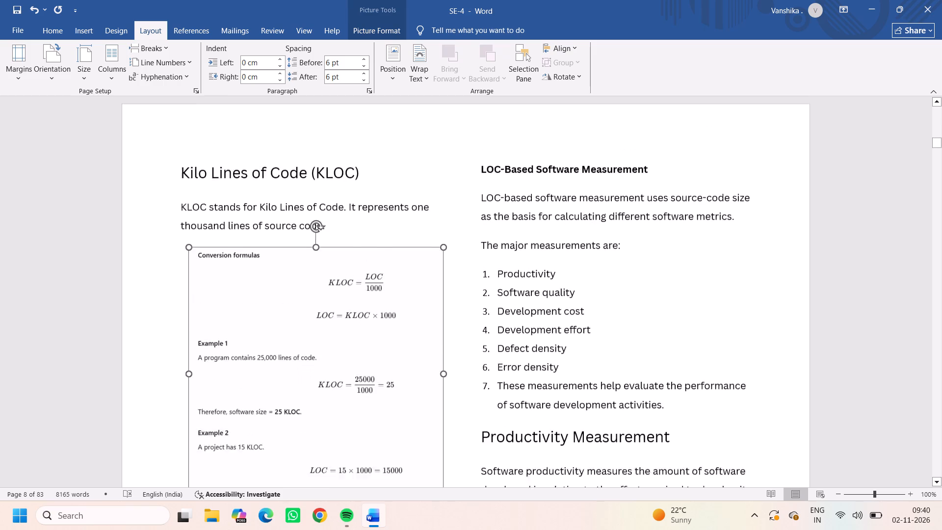
{"action": "scroll", "coordinate": [546, 315], "scroll_direction": "down", "scroll_amount": 1}
{"action": "scroll", "coordinate": [546, 315], "scroll_direction": "up", "scroll_amount": 2}
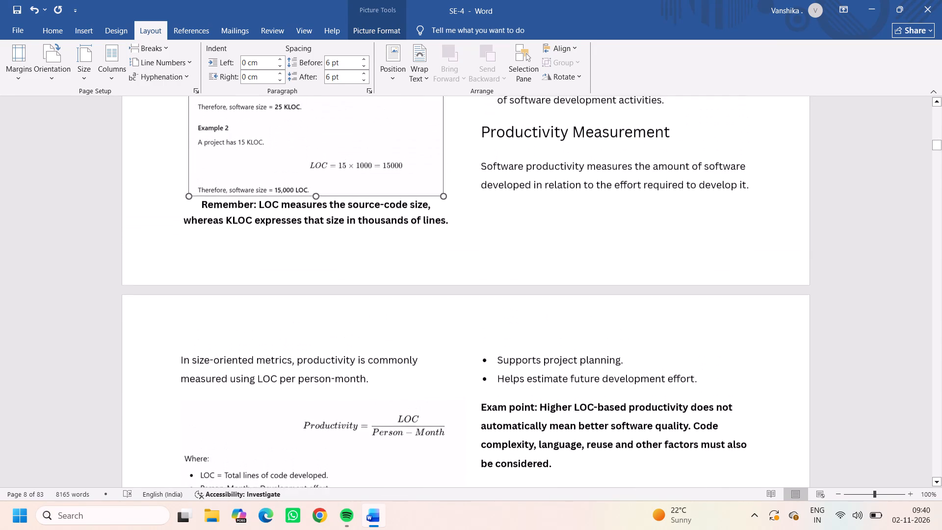
{"action": "scroll", "coordinate": [546, 315], "scroll_direction": "up", "scroll_amount": 1}
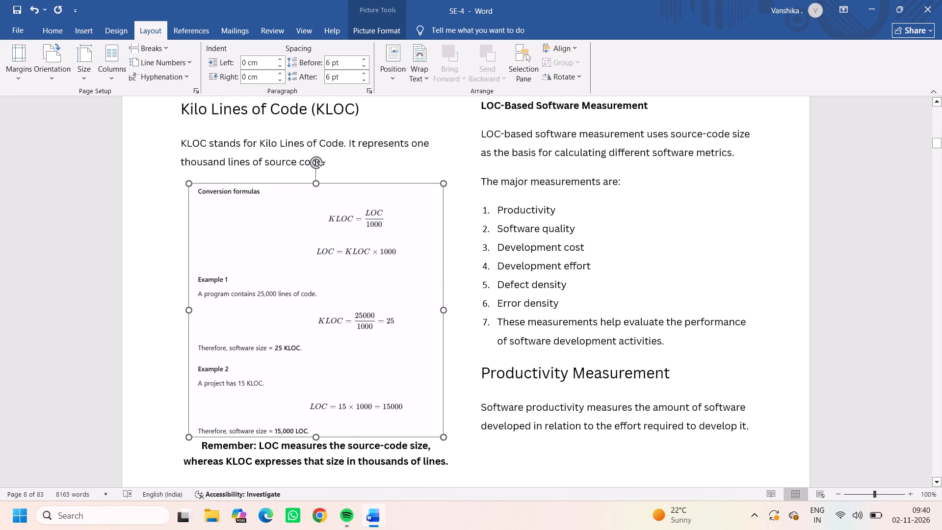
{"action": "left_click", "coordinate": [544, 339]}
{"action": "scroll", "coordinate": [544, 339], "scroll_direction": "down", "scroll_amount": 2}
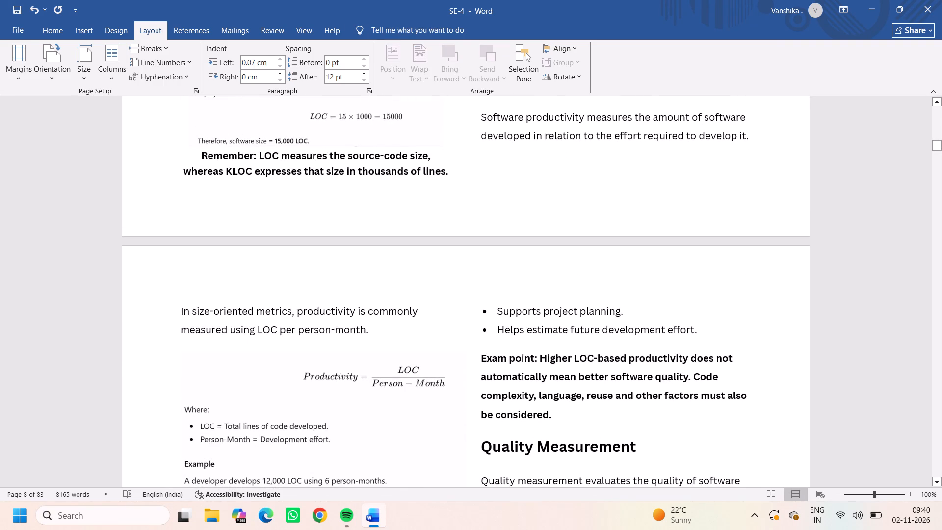
{"action": "scroll", "coordinate": [472, 301], "scroll_direction": "up", "scroll_amount": 1}
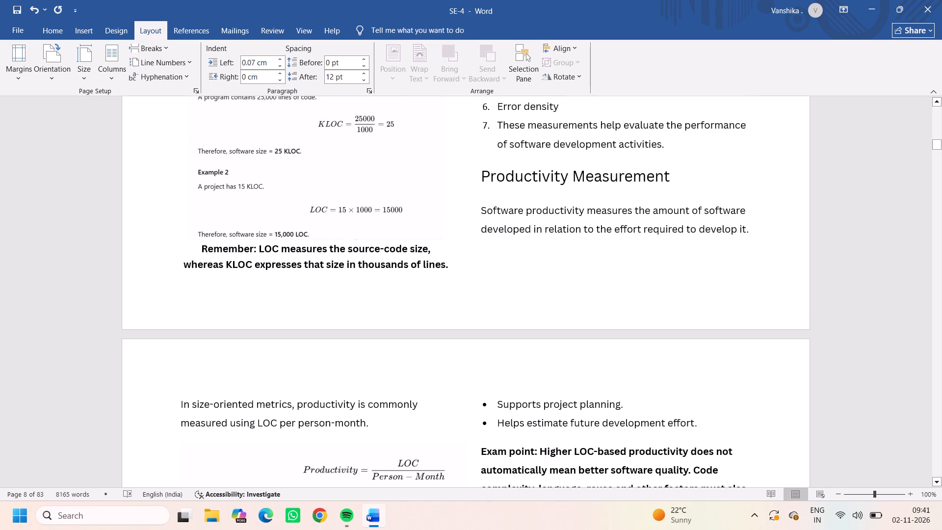
{"action": "left_click", "coordinate": [586, 212]}
Narrow and shorten the Productivity formula picture so its full text fits the column and the Importance bullets stay together.
{"action": "scroll", "coordinate": [365, 439], "scroll_direction": "down", "scroll_amount": 2}
{"action": "left_click", "coordinate": [391, 164]}
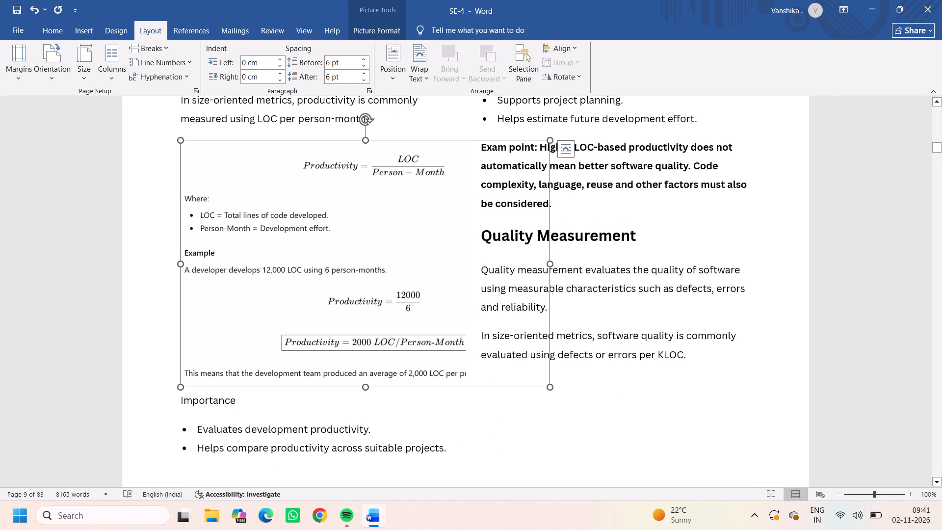
{"action": "left_click_drag", "start_coordinate": [547, 262], "coordinate": [443, 249]}
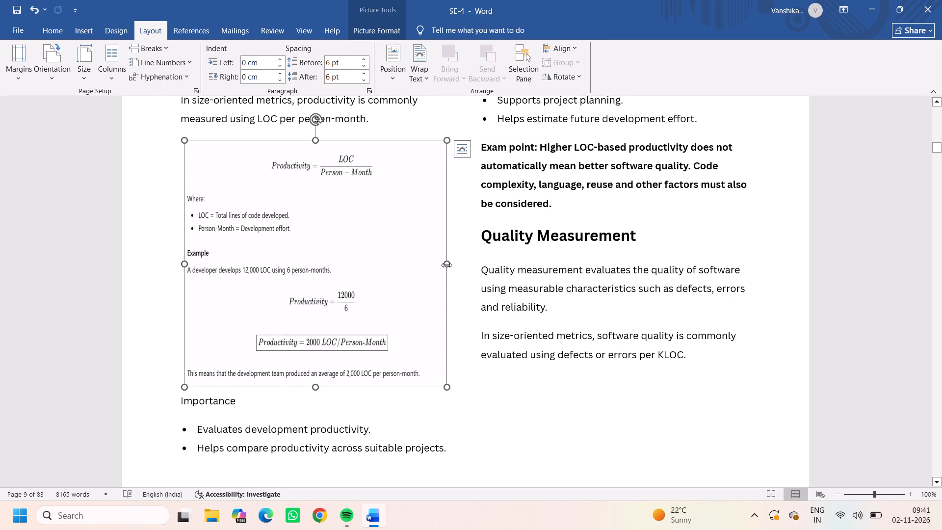
{"action": "left_click_drag", "start_coordinate": [446, 265], "coordinate": [530, 266]}
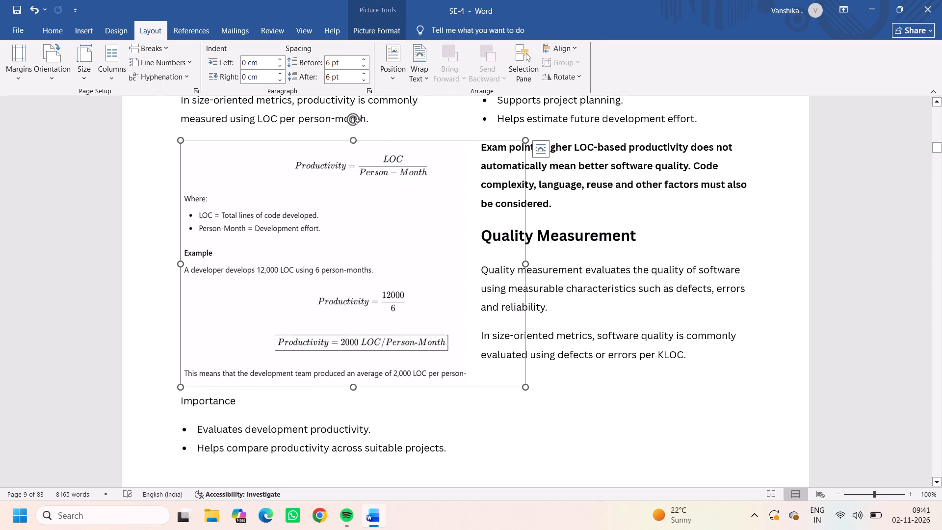
{"action": "left_click_drag", "start_coordinate": [525, 265], "coordinate": [517, 265]}
{"action": "left_click_drag", "start_coordinate": [520, 266], "coordinate": [506, 267]}
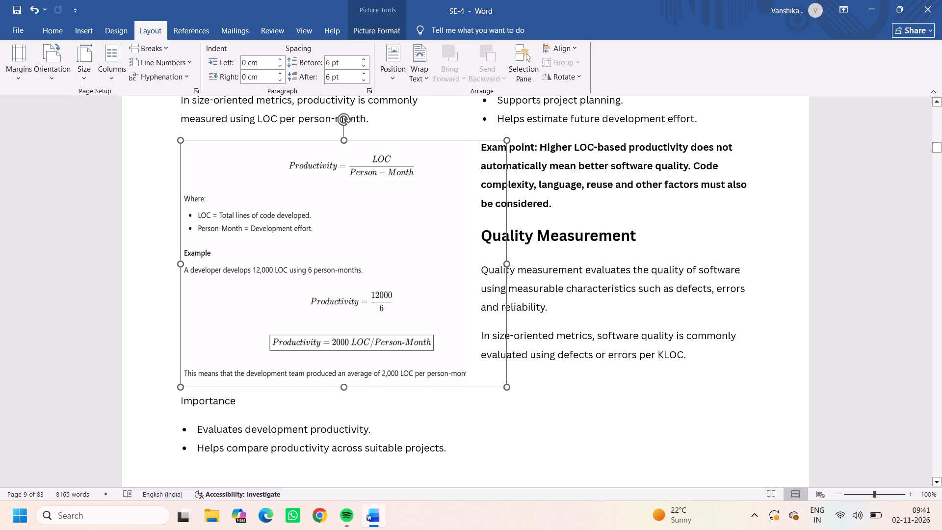
{"action": "left_click_drag", "start_coordinate": [506, 267], "coordinate": [494, 269]}
{"action": "left_click_drag", "start_coordinate": [337, 386], "coordinate": [359, 328]}
{"action": "left_click", "coordinate": [478, 363]}
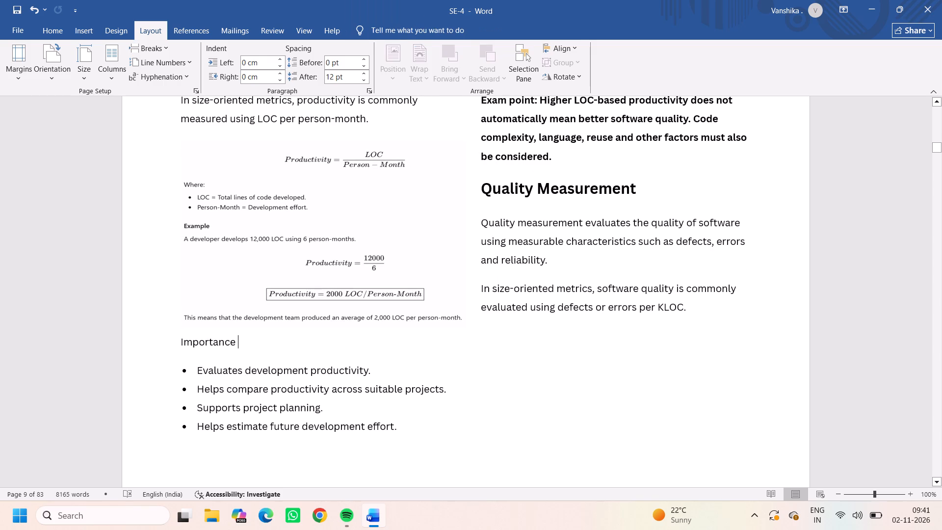
Join the "Exam point:" paragraph to the end of the "Helps estimate future development effort." bullet.
{"action": "scroll", "coordinate": [487, 296], "scroll_direction": "up", "scroll_amount": 1}
{"action": "left_click", "coordinate": [482, 150]}
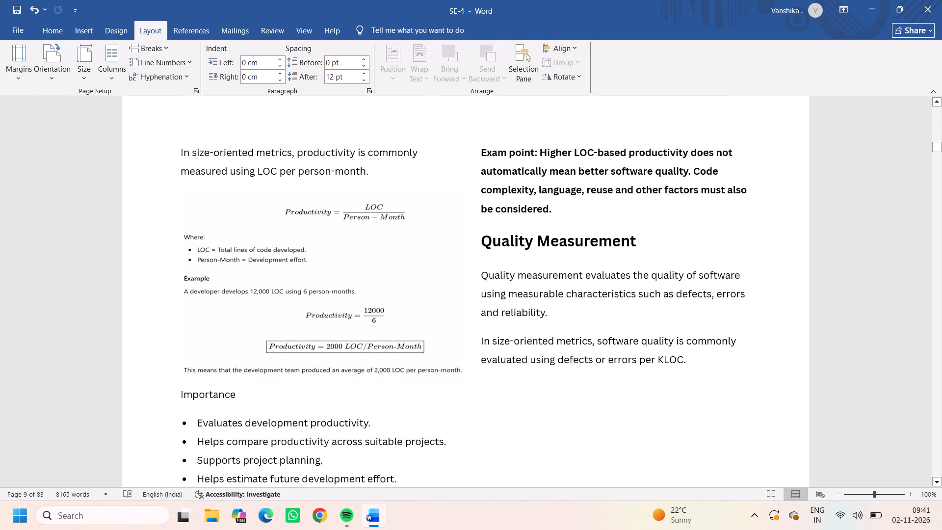
{"action": "key", "text": "BackSpace"}
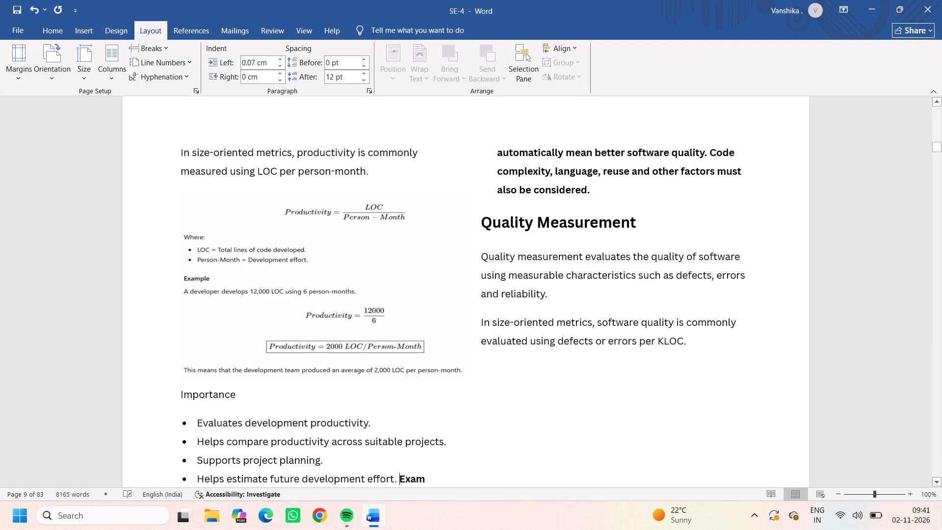
Split the "Exam point:" text off the "Helps estimate future development effort." bullet into its own bullet.
{"action": "key", "text": "BackSpace"}
{"action": "key", "text": "Return"}
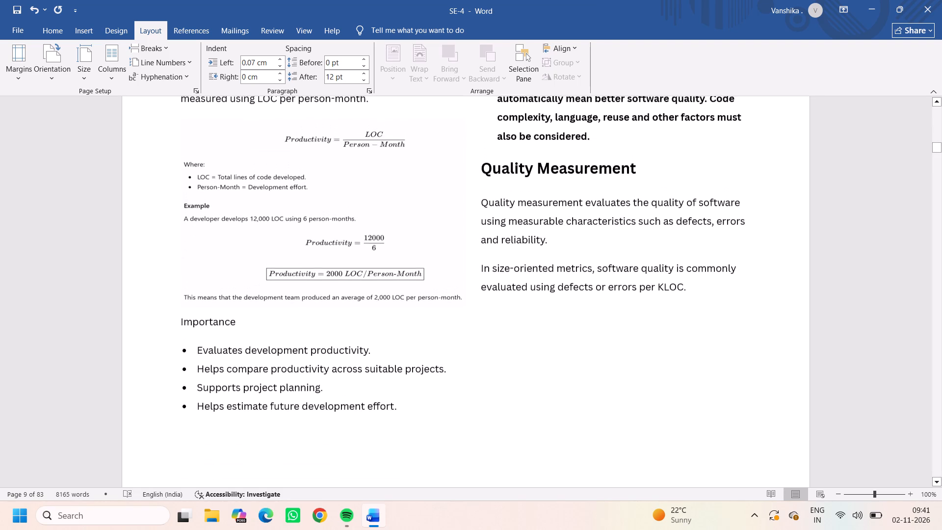
Delete "KLOC stands for Kilo Lines of Code. It" and run the rest of the sentence on from the "Kilo Lines of Code (KLOC)" heading.
{"action": "scroll", "coordinate": [372, 250], "scroll_direction": "up", "scroll_amount": 2}
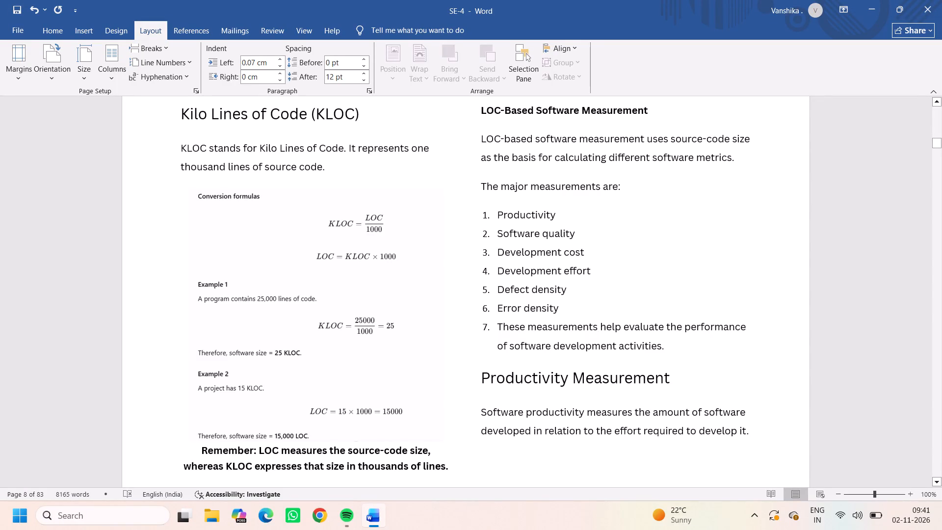
{"action": "left_click", "coordinate": [348, 148]}
{"action": "key", "text": "BackSpace"}
{"action": "key", "text": "BackSpace"}
{"action": "key", "text": "BackSpace"}
{"action": "key", "text": "BackSpace"}
{"action": "key", "text": "BackSpace"}
{"action": "key", "text": "BackSpace"}
{"action": "key", "text": "BackSpace"}
{"action": "key", "text": "BackSpace"}
{"action": "key", "text": "BackSpace"}
{"action": "key", "text": "BackSpace"}
{"action": "key", "text": "BackSpace"}
{"action": "key", "text": "BackSpace"}
{"action": "key", "text": "BackSpace"}
{"action": "key", "text": "BackSpace"}
{"action": "key", "text": "BackSpace"}
{"action": "key", "text": "BackSpace"}
{"action": "key", "text": "BackSpace"}
{"action": "key", "text": "BackSpace"}
{"action": "key", "text": "BackSpace"}
{"action": "key", "text": "BackSpace"}
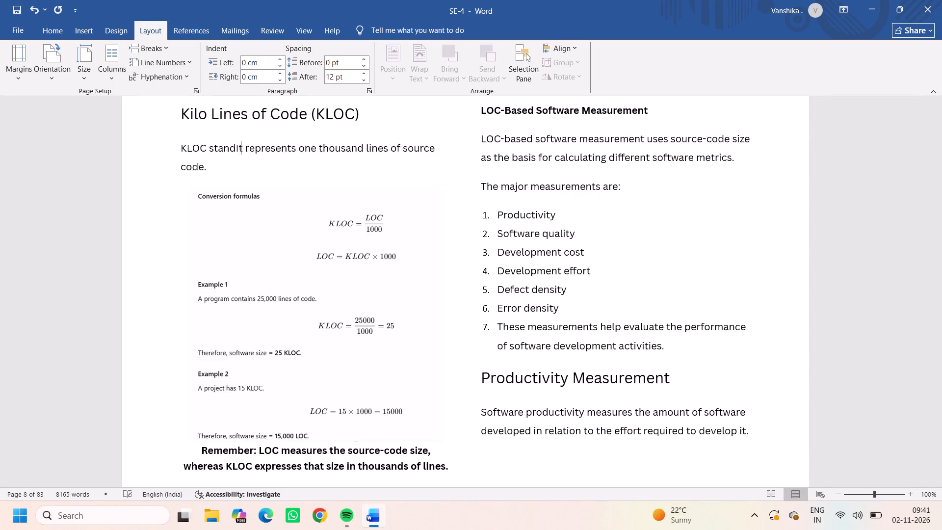
{"action": "key", "text": "BackSpace"}
{"action": "key", "text": "Right"}
{"action": "key", "text": "Right"}
{"action": "key", "text": "Right"}
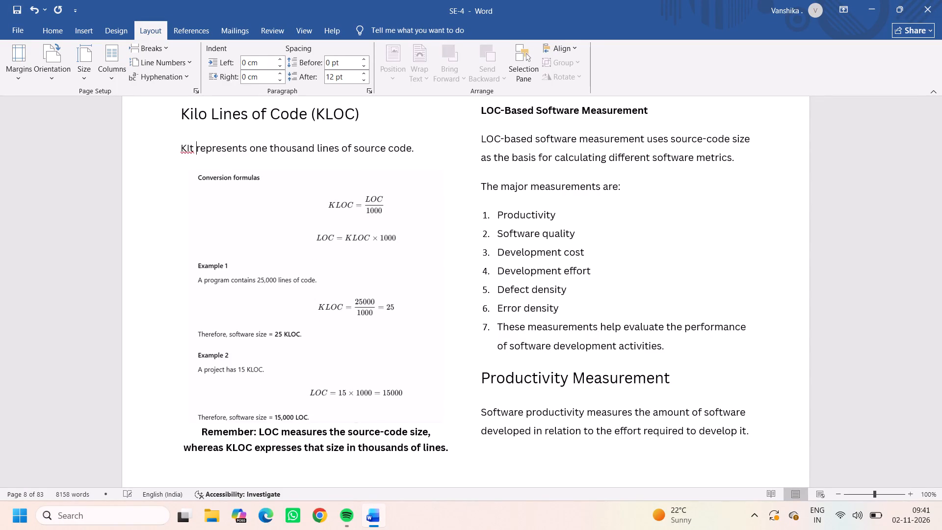
{"action": "key", "text": "BackSpace"}
{"action": "key", "text": "BackSpace"}
{"action": "key", "text": "BackSpace"}
{"action": "key", "text": "BackSpace"}
{"action": "key", "text": "BackSpace"}
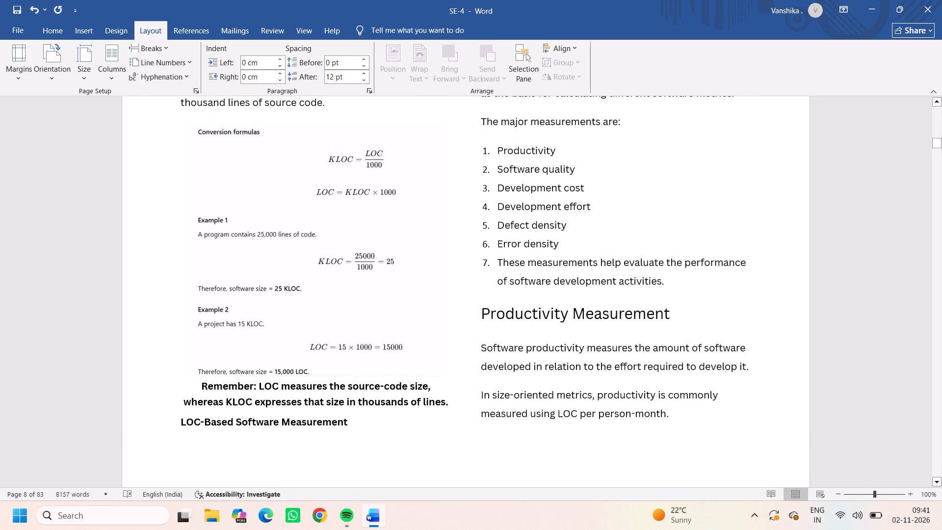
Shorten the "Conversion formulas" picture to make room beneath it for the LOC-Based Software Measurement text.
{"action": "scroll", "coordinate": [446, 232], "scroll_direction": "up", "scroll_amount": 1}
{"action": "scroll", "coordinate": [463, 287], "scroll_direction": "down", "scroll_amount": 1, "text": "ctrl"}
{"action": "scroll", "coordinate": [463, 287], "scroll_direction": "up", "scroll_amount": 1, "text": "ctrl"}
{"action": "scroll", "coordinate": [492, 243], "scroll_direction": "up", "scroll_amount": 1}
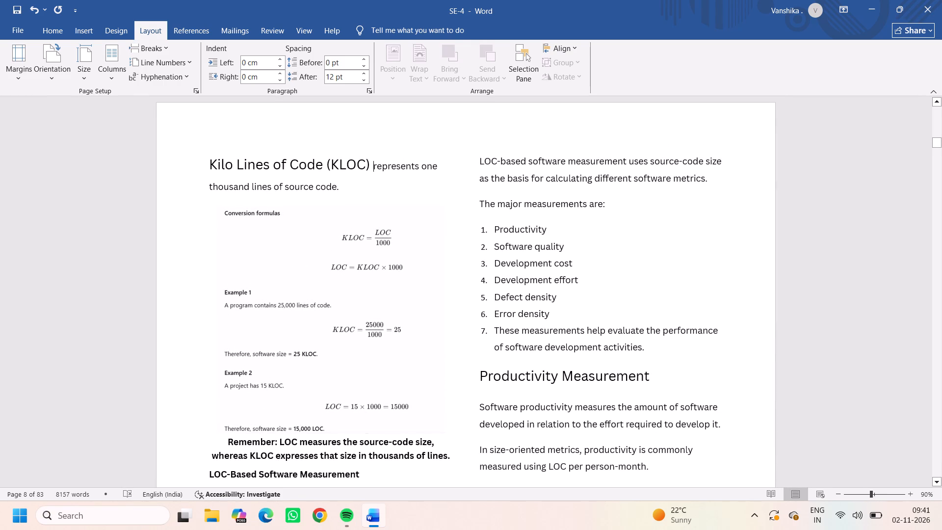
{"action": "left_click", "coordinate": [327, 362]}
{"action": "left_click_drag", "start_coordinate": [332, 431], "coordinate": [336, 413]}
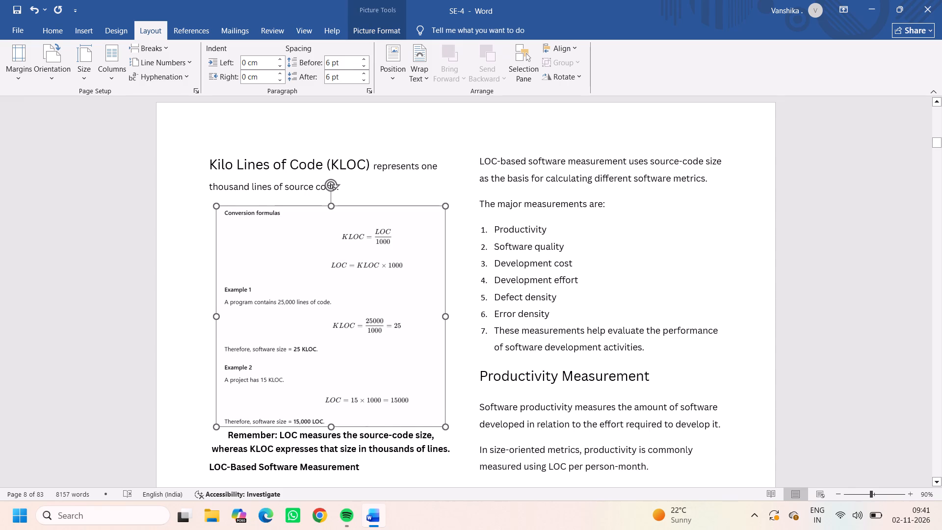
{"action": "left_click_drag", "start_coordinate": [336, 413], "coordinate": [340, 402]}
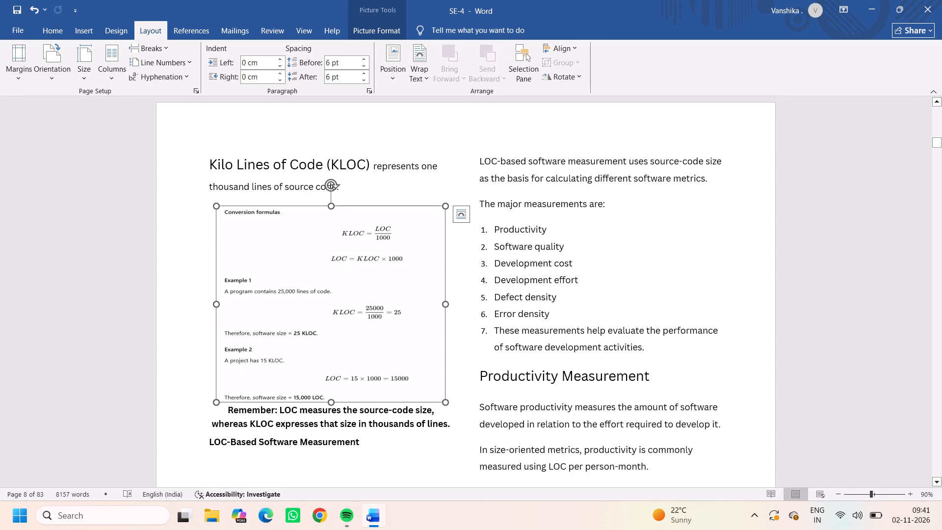
Join the "LOC-based software measurement uses source-code size" paragraph to its "LOC-Based Software Measurement" heading, separated by a colon and a space.
{"action": "left_click", "coordinate": [477, 157]}
{"action": "key", "text": "BackSpace"}
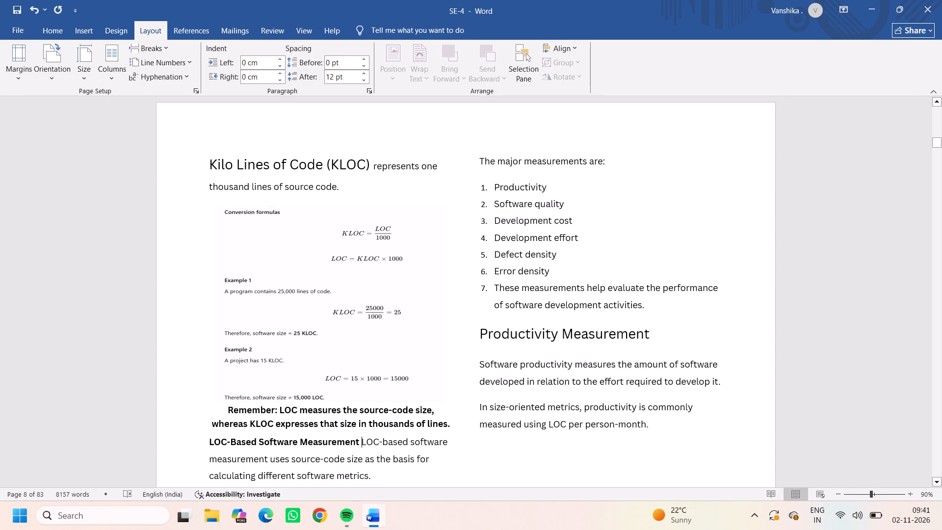
{"action": "key", "text": "shift+colon"}
{"action": "key", "text": "space"}
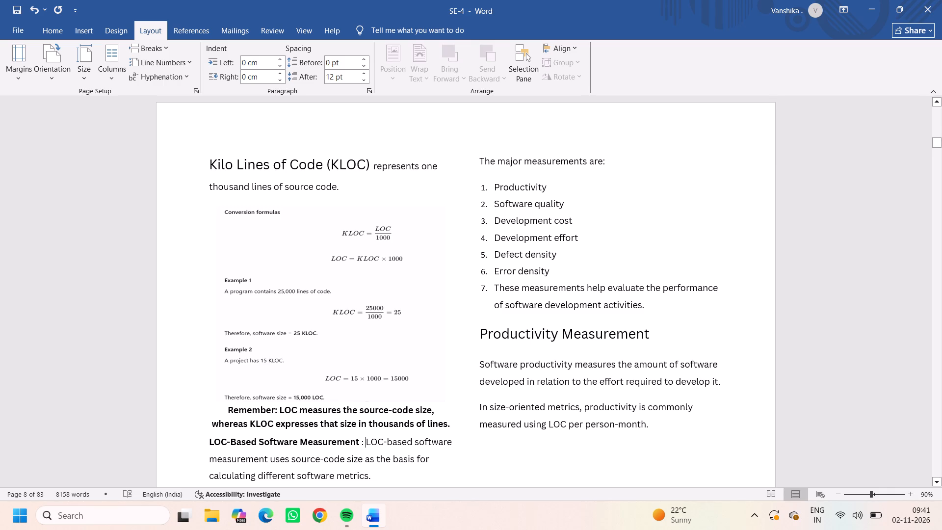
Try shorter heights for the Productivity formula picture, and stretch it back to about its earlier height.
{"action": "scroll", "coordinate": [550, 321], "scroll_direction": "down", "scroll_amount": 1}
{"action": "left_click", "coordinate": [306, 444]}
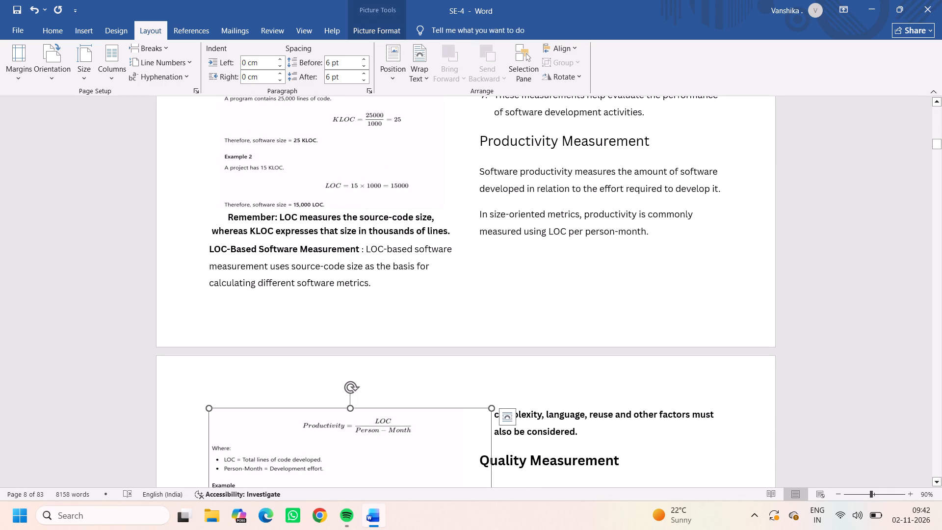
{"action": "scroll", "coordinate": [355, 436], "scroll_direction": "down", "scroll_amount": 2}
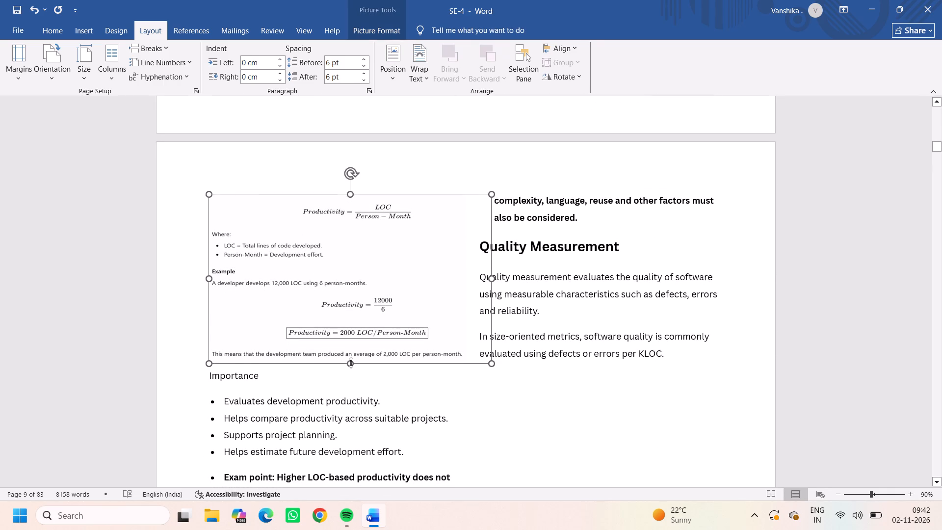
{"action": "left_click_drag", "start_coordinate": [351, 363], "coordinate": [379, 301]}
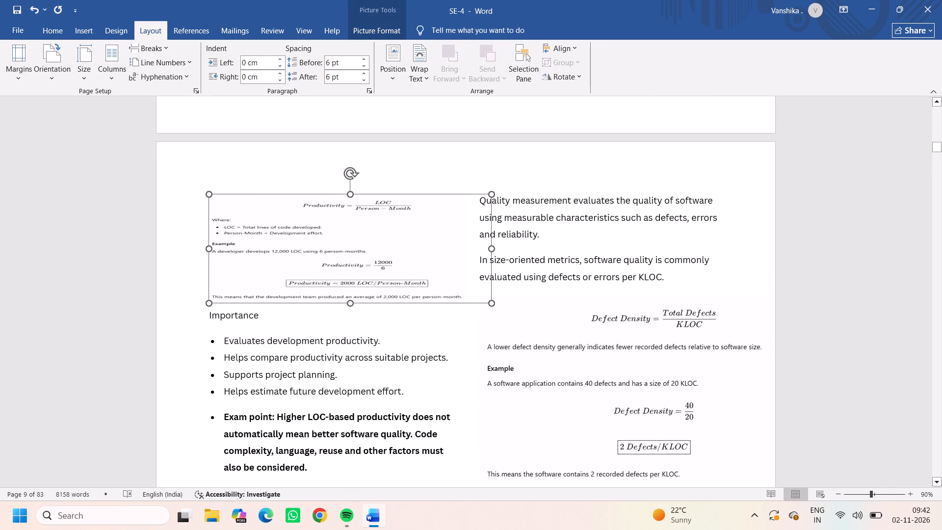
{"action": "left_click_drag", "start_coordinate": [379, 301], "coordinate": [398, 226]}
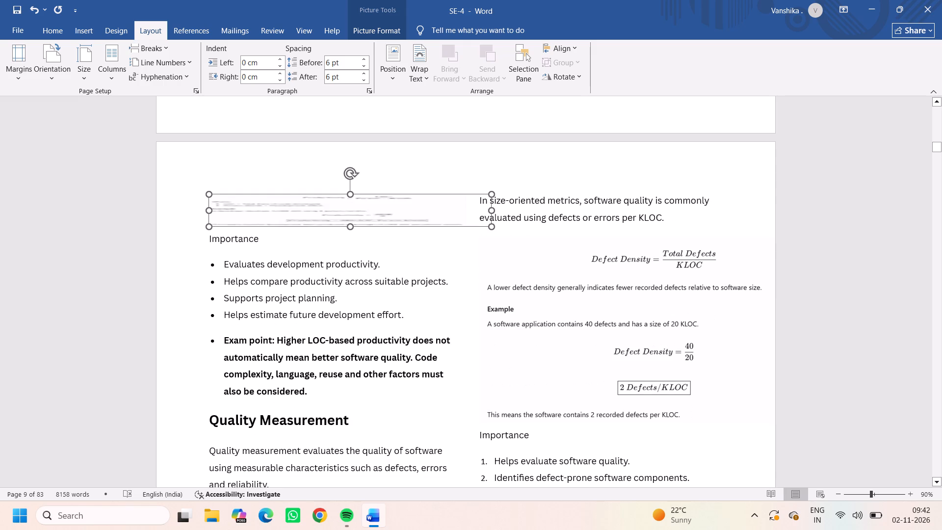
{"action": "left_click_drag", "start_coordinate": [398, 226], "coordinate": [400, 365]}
Remove the list number from "These measurements help evaluate the performance of software development activities.".
{"action": "scroll", "coordinate": [577, 312], "scroll_direction": "up", "scroll_amount": 2}
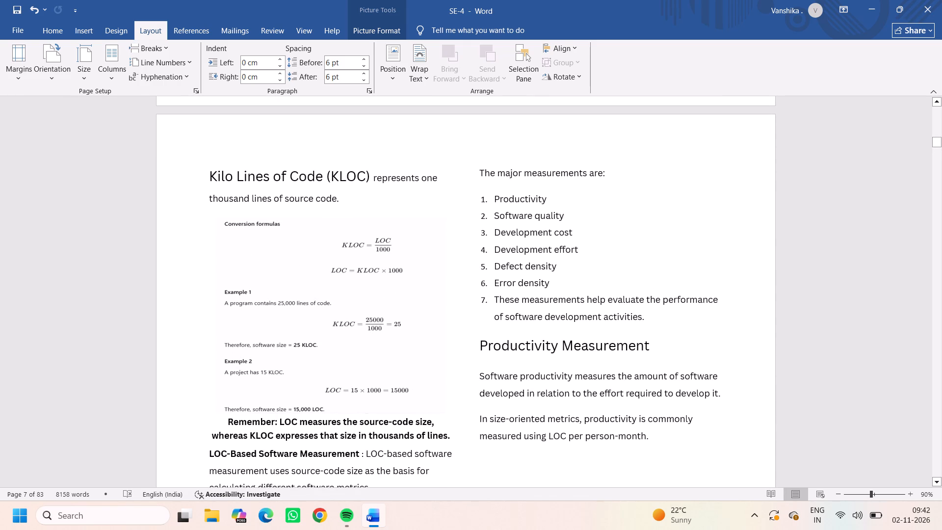
{"action": "left_click", "coordinate": [493, 297]}
{"action": "key", "text": "BackSpace"}
{"action": "key", "text": "BackSpace"}
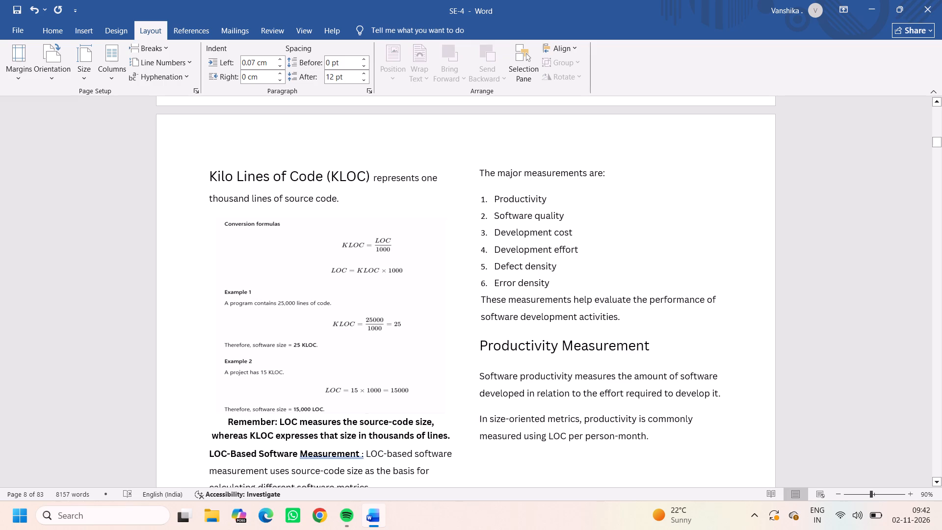
Lengthen the "Conversion formulas" picture so the LOC-Based Software Measurement paragraph starts in the second column.
{"action": "left_click", "coordinate": [358, 333]}
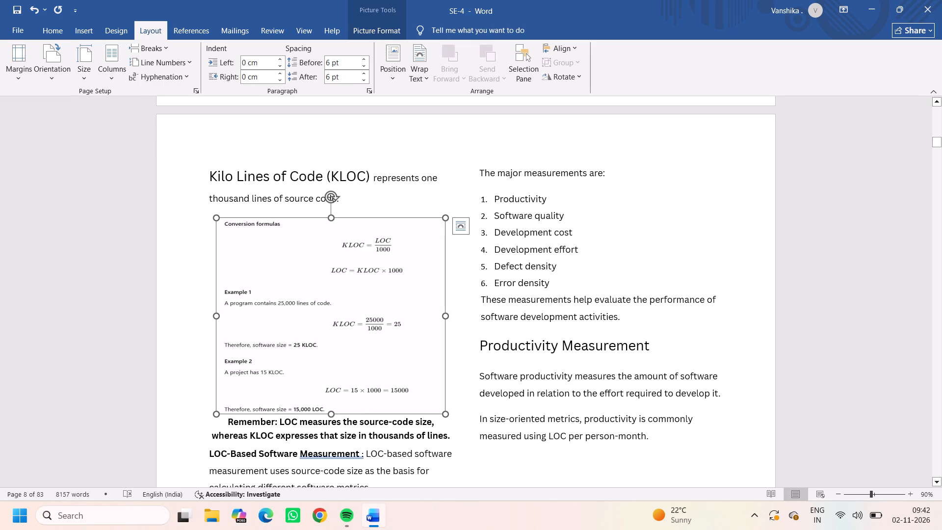
{"action": "left_click_drag", "start_coordinate": [332, 412], "coordinate": [331, 430]}
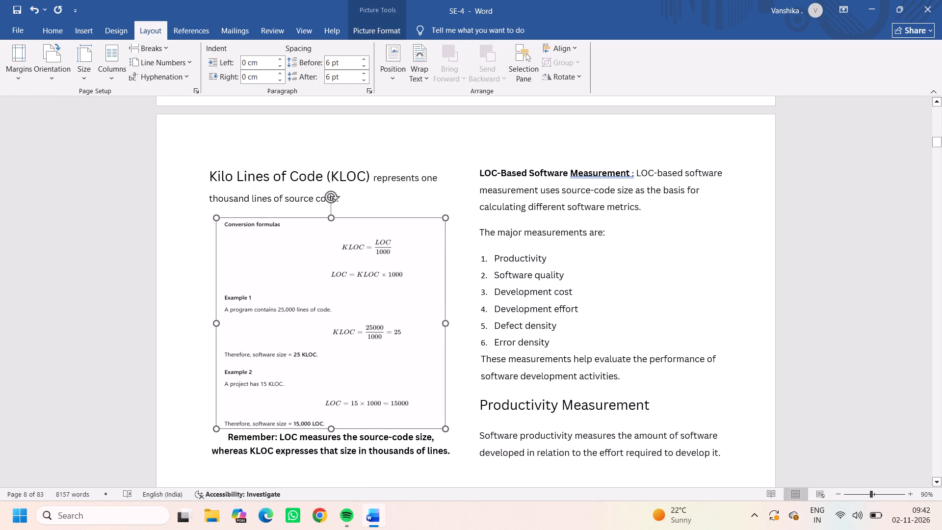
{"action": "left_click_drag", "start_coordinate": [331, 430], "coordinate": [331, 449]}
Narrow and shorten the Defect Density formula picture so its full text fits within the first column.
{"action": "scroll", "coordinate": [536, 432], "scroll_direction": "down", "scroll_amount": 1}
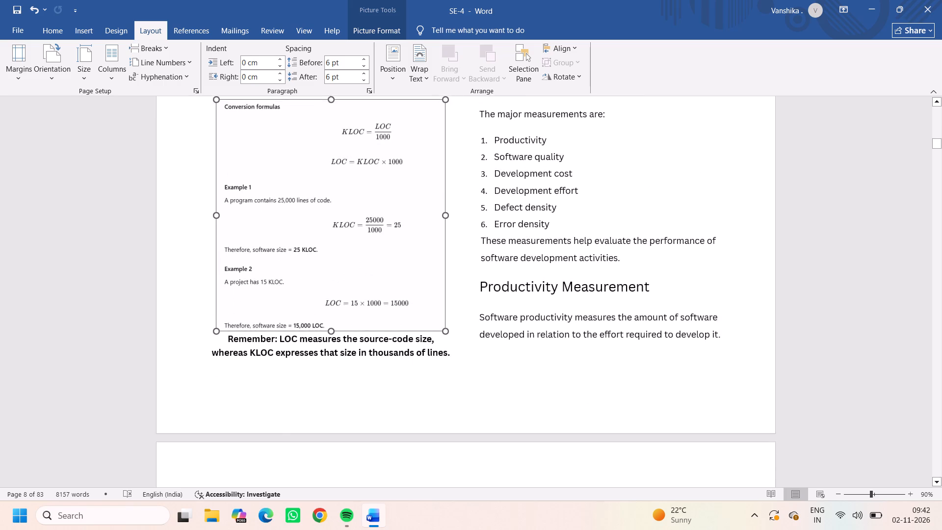
{"action": "scroll", "coordinate": [536, 432], "scroll_direction": "down", "scroll_amount": 1}
{"action": "scroll", "coordinate": [536, 432], "scroll_direction": "up", "scroll_amount": 1}
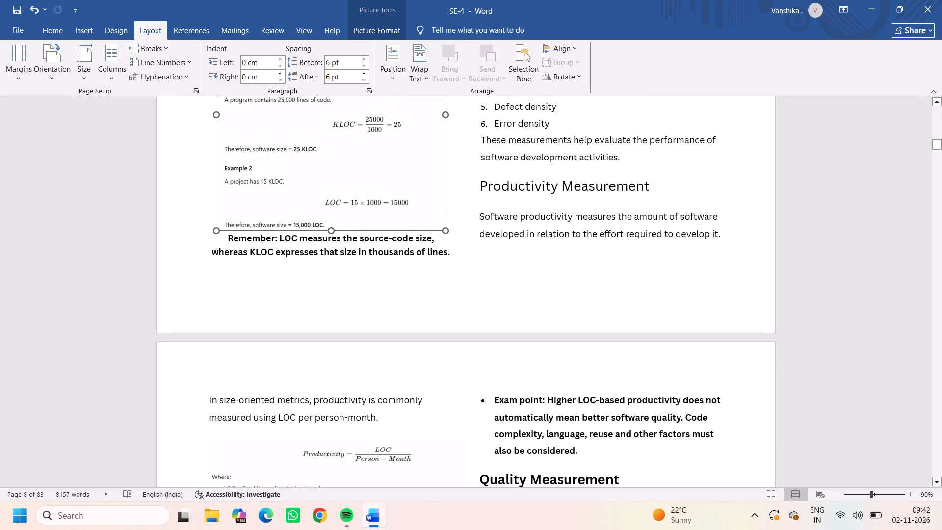
{"action": "scroll", "coordinate": [439, 377], "scroll_direction": "down", "scroll_amount": 1}
{"action": "left_click", "coordinate": [351, 366]}
{"action": "scroll", "coordinate": [561, 398], "scroll_direction": "down", "scroll_amount": 1}
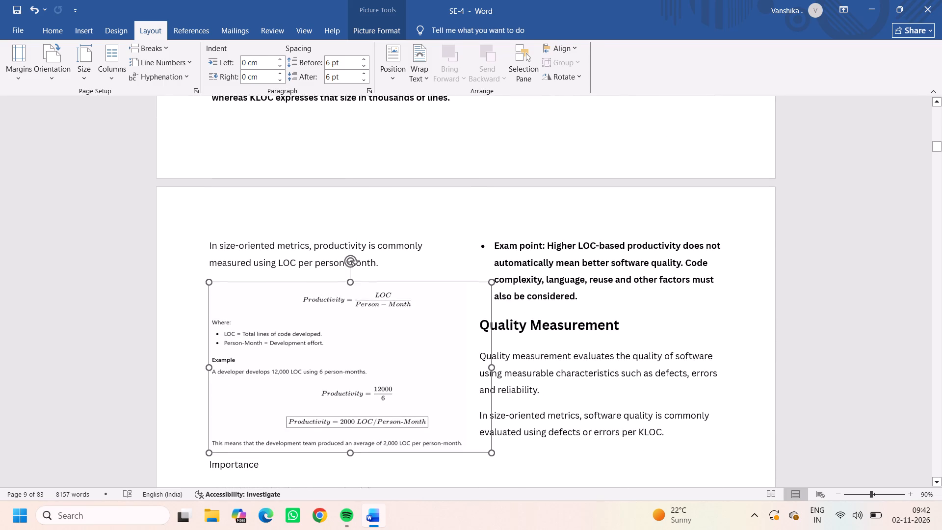
{"action": "scroll", "coordinate": [561, 398], "scroll_direction": "down", "scroll_amount": 1}
{"action": "scroll", "coordinate": [501, 395], "scroll_direction": "down", "scroll_amount": 3}
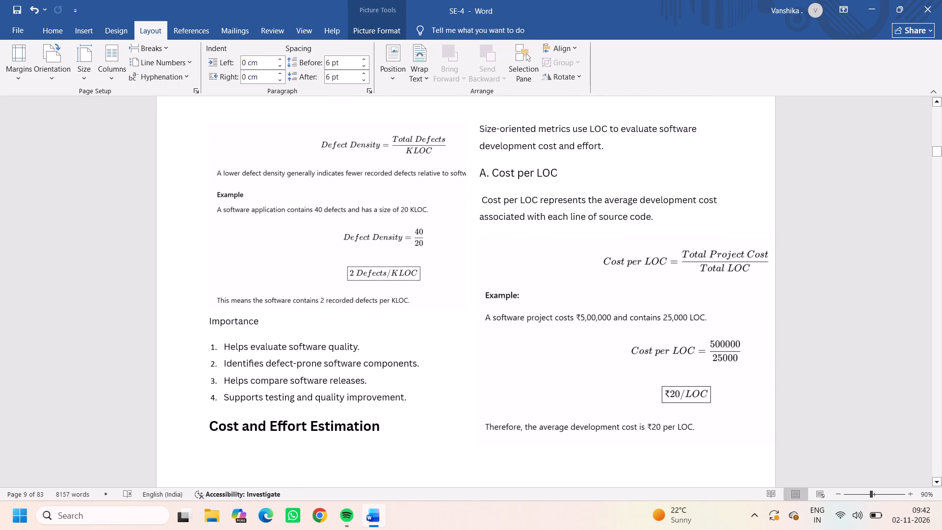
{"action": "left_click", "coordinate": [346, 276]}
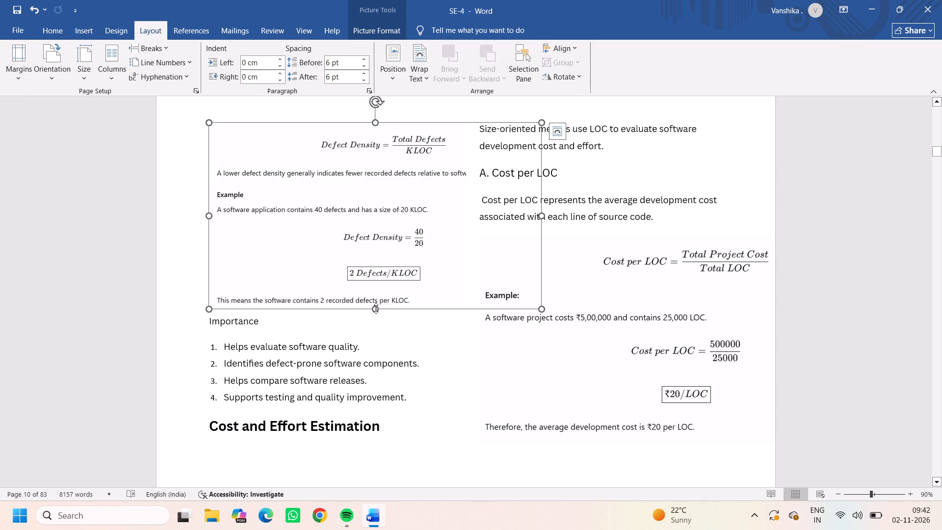
{"action": "left_click_drag", "start_coordinate": [376, 308], "coordinate": [398, 248]}
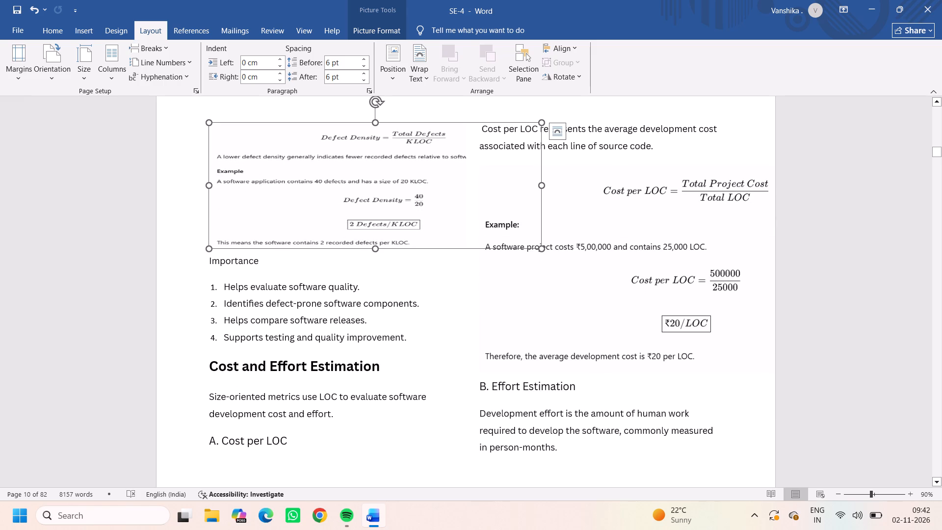
{"action": "left_click_drag", "start_coordinate": [544, 185], "coordinate": [467, 176]}
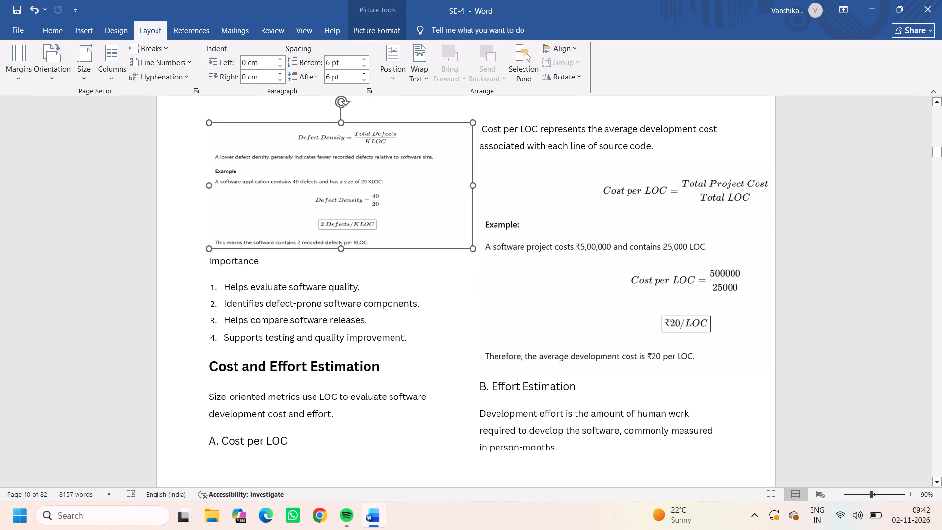
{"action": "left_click_drag", "start_coordinate": [467, 176], "coordinate": [457, 174]}
{"action": "left_click_drag", "start_coordinate": [332, 248], "coordinate": [334, 278]}
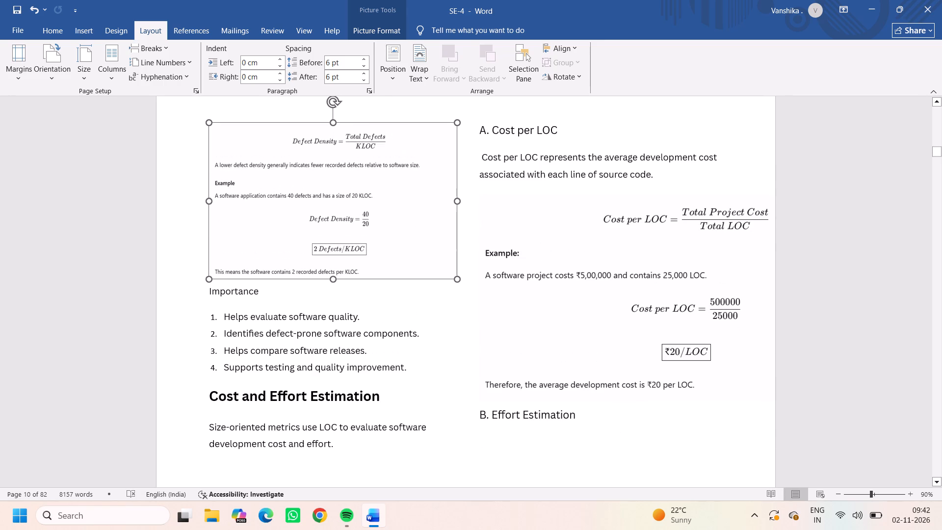
{"action": "left_click_drag", "start_coordinate": [334, 278], "coordinate": [334, 277]}
Delete the repeated words "Quality measurement" from the definition and run it on from the "Quality Measurement" heading as one paragraph.
{"action": "scroll", "coordinate": [391, 316], "scroll_direction": "up", "scroll_amount": 2}
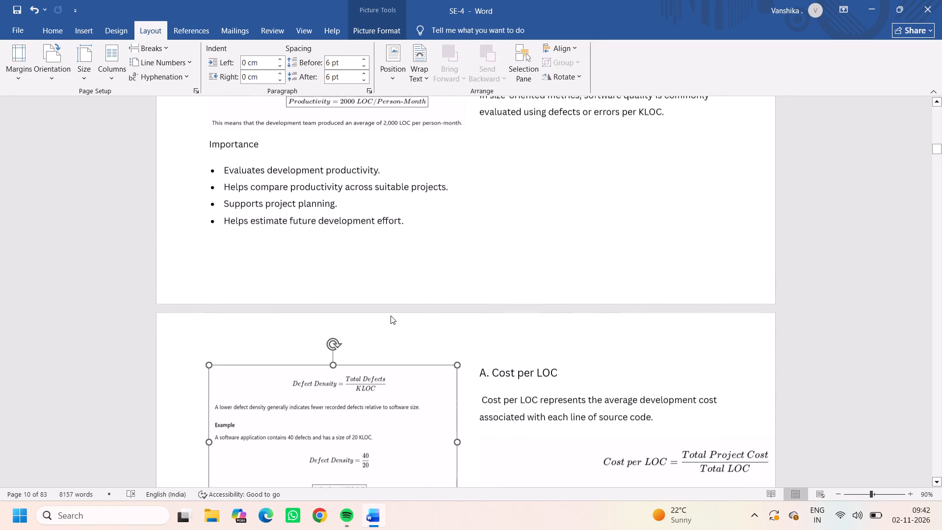
{"action": "scroll", "coordinate": [391, 316], "scroll_direction": "up", "scroll_amount": 1}
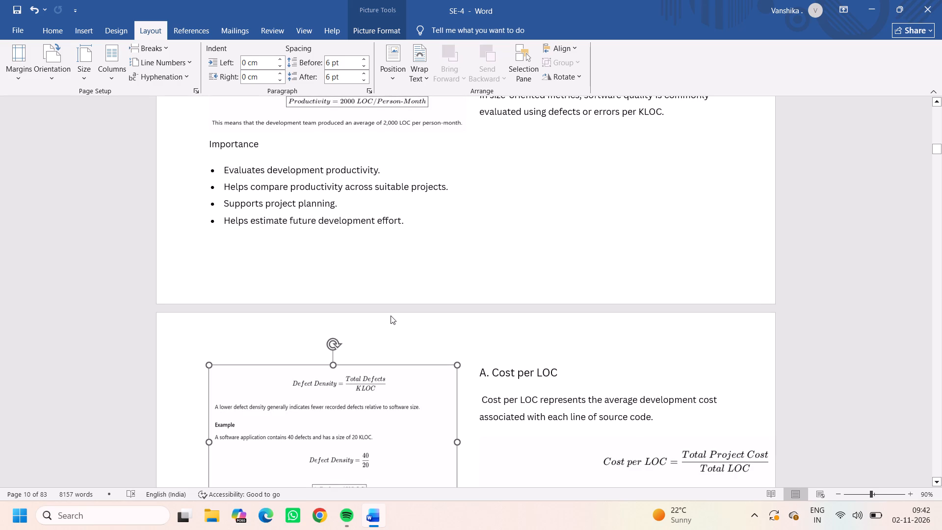
{"action": "scroll", "coordinate": [450, 279], "scroll_direction": "up", "scroll_amount": 1}
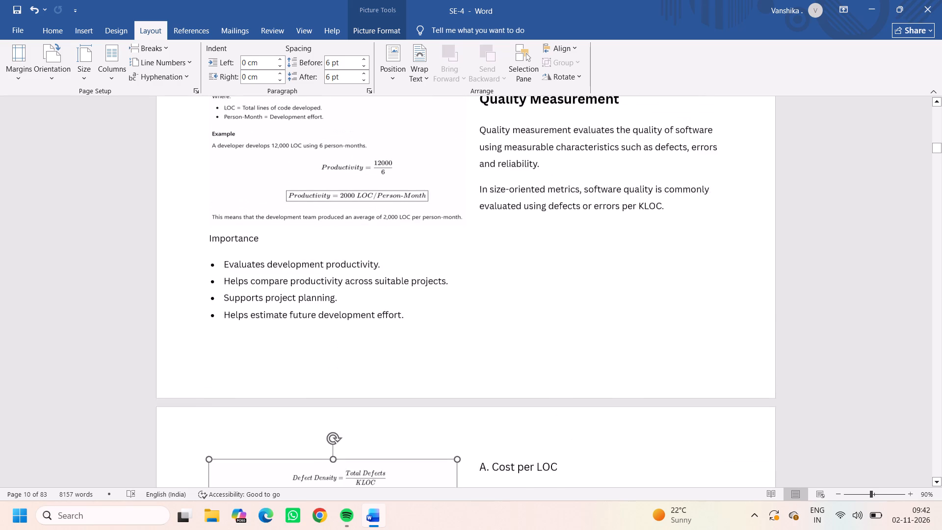
{"action": "scroll", "coordinate": [511, 255], "scroll_direction": "up", "scroll_amount": 1}
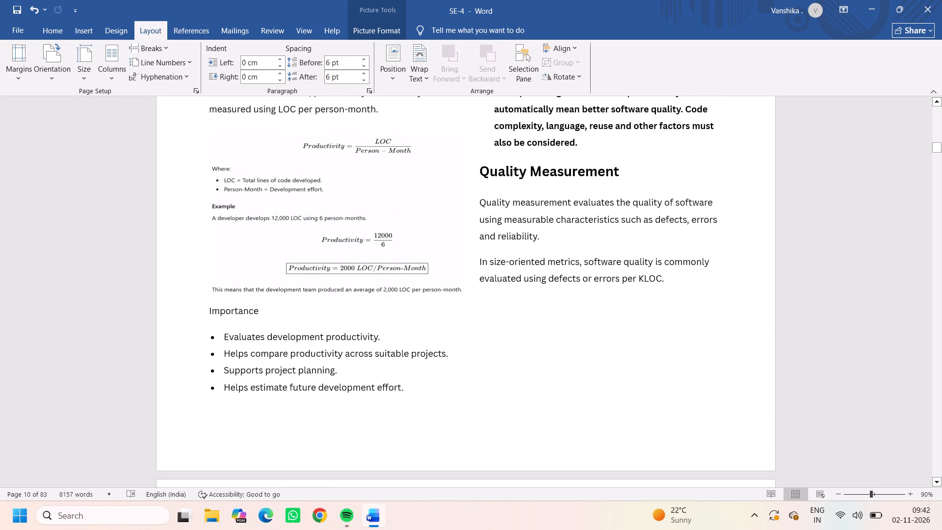
{"action": "left_click", "coordinate": [573, 201]}
{"action": "key", "text": "BackSpace"}
{"action": "key", "text": "BackSpace"}
{"action": "key", "text": "BackSpace"}
{"action": "key", "text": "BackSpace"}
{"action": "key", "text": "BackSpace"}
{"action": "key", "text": "BackSpace"}
{"action": "key", "text": "BackSpace"}
{"action": "key", "text": "BackSpace"}
{"action": "key", "text": "BackSpace"}
{"action": "key", "text": "BackSpace"}
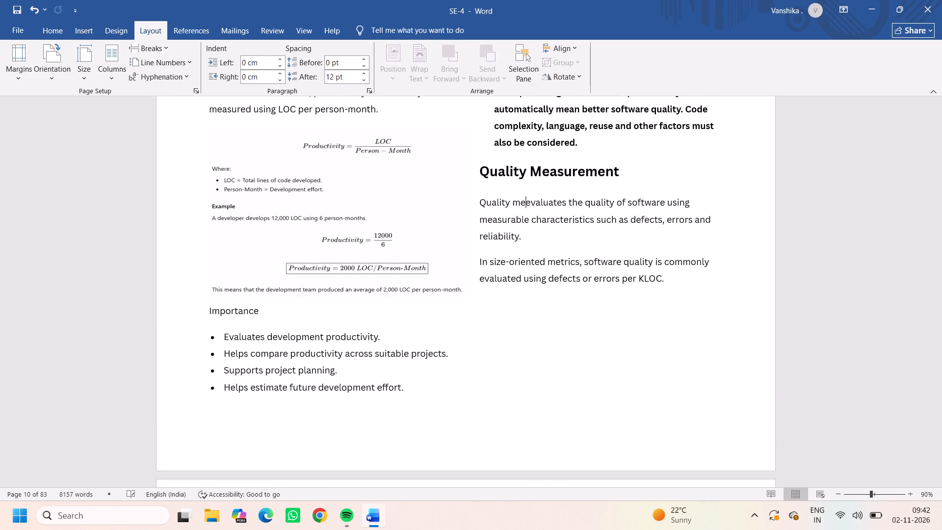
{"action": "key", "text": "BackSpace"}
{"action": "key", "text": "BackSpace"}
{"action": "key", "text": "BackSpace"}
{"action": "key", "text": "BackSpace"}
{"action": "key", "text": "BackSpace"}
{"action": "key", "text": "BackSpace"}
{"action": "key", "text": "BackSpace"}
{"action": "key", "text": "BackSpace"}
{"action": "key", "text": "BackSpace"}
{"action": "key", "text": "BackSpace"}
{"action": "key", "text": "BackSpace"}
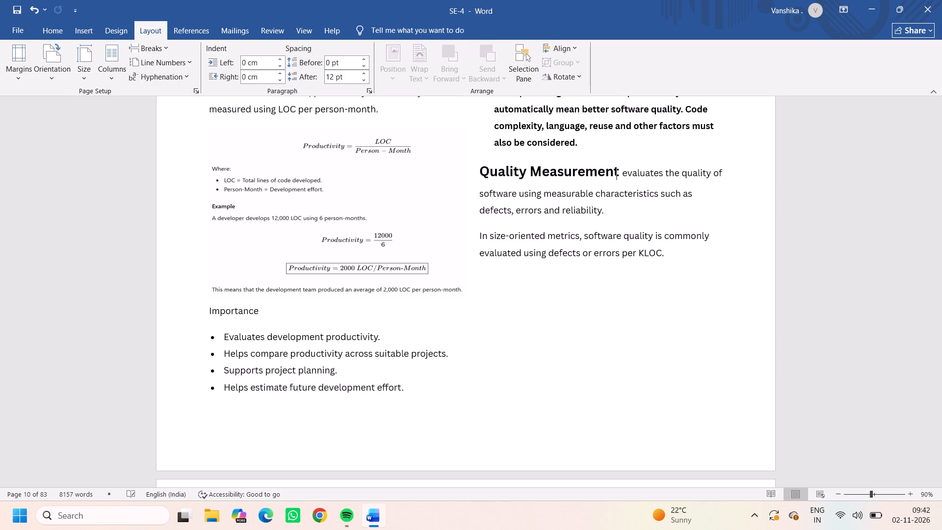
Shorten the Defect Density formula picture so it moves to the second column beneath the Quality Measurement text on the preceding page.
{"action": "scroll", "coordinate": [549, 233], "scroll_direction": "down", "scroll_amount": 1}
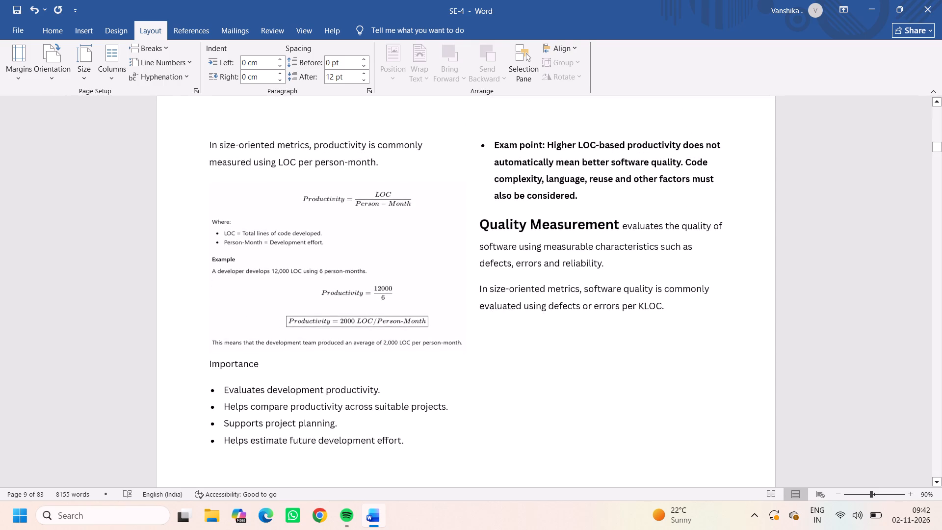
{"action": "scroll", "coordinate": [549, 233], "scroll_direction": "down", "scroll_amount": 1}
{"action": "scroll", "coordinate": [387, 377], "scroll_direction": "down", "scroll_amount": 2}
{"action": "left_click", "coordinate": [352, 362]}
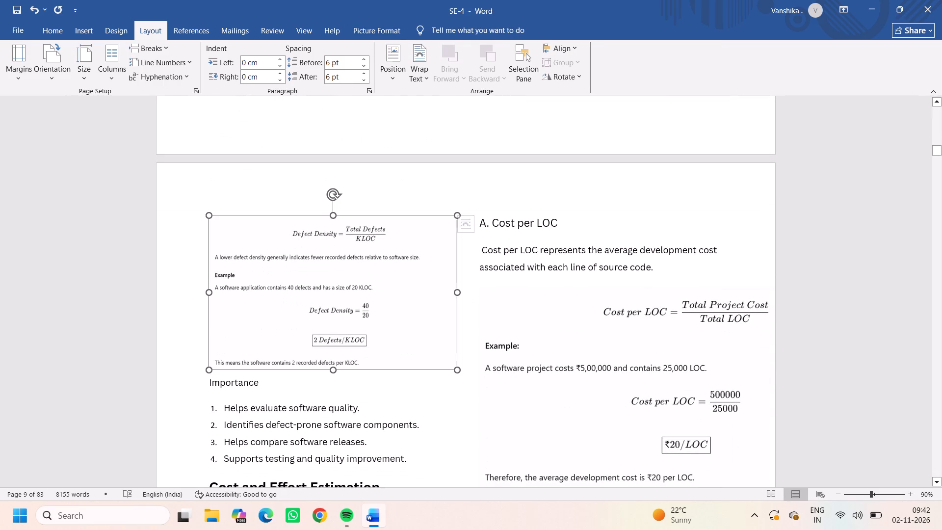
{"action": "left_click_drag", "start_coordinate": [332, 370], "coordinate": [360, 294]}
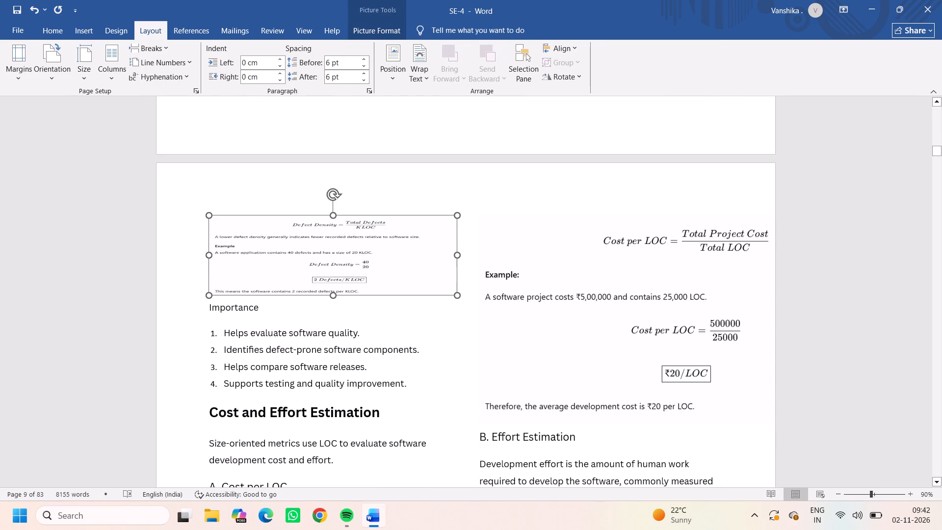
{"action": "left_click_drag", "start_coordinate": [360, 294], "coordinate": [349, 350]}
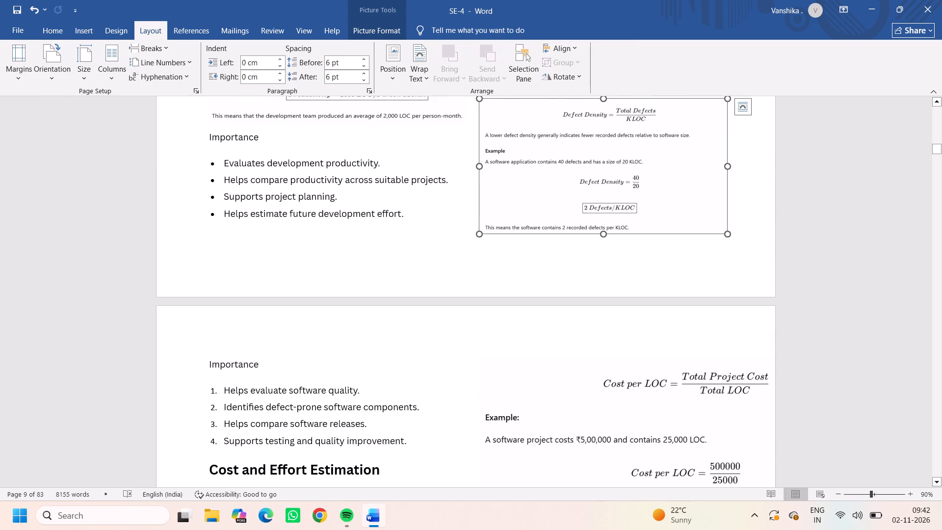
{"action": "scroll", "coordinate": [472, 308], "scroll_direction": "up", "scroll_amount": 1}
{"action": "left_click", "coordinate": [692, 187]}
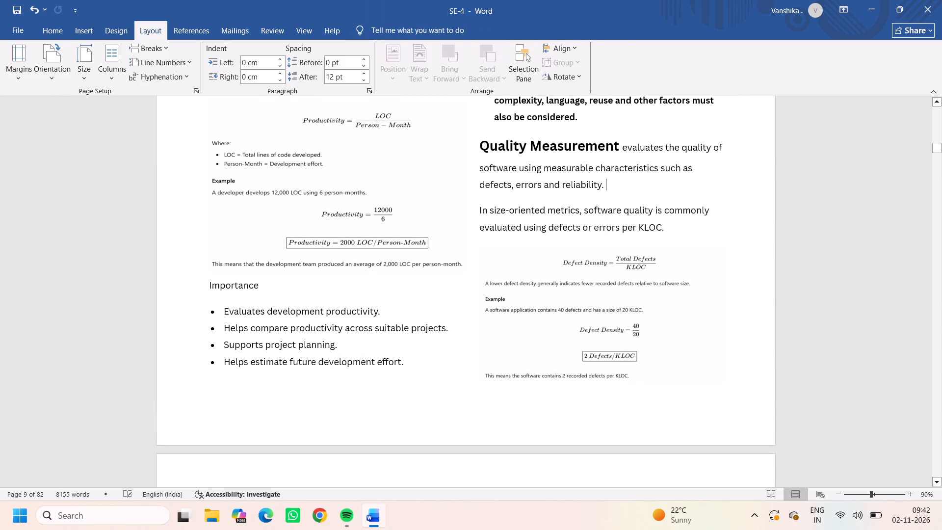
Widen and slightly lengthen the Defect Density picture beneath the Quality Measurement text for better readability.
{"action": "left_click", "coordinate": [605, 351]}
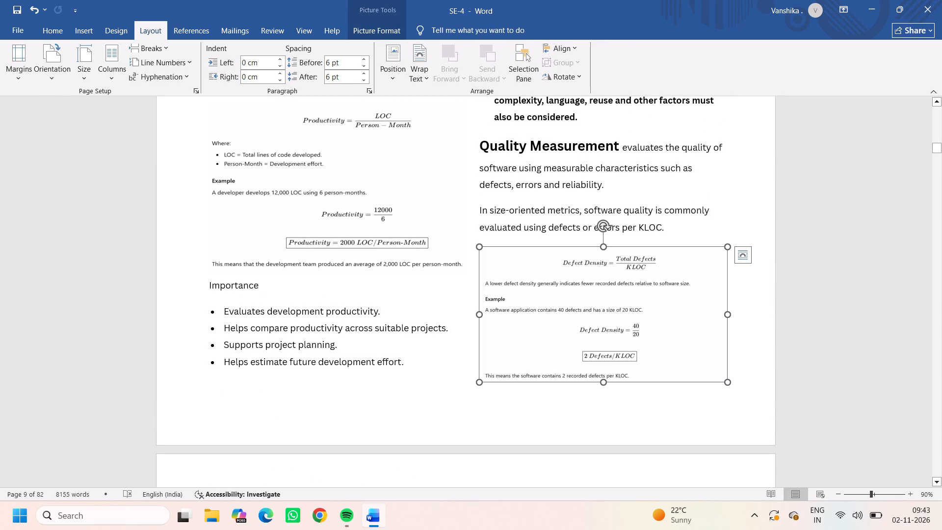
{"action": "left_click", "coordinate": [730, 309]}
{"action": "left_click", "coordinate": [728, 316]}
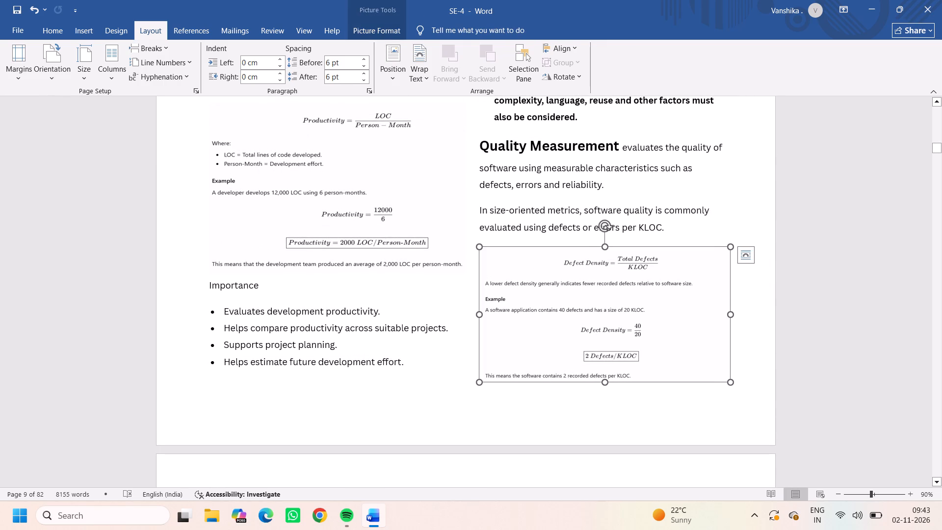
{"action": "left_click_drag", "start_coordinate": [605, 384], "coordinate": [607, 395]}
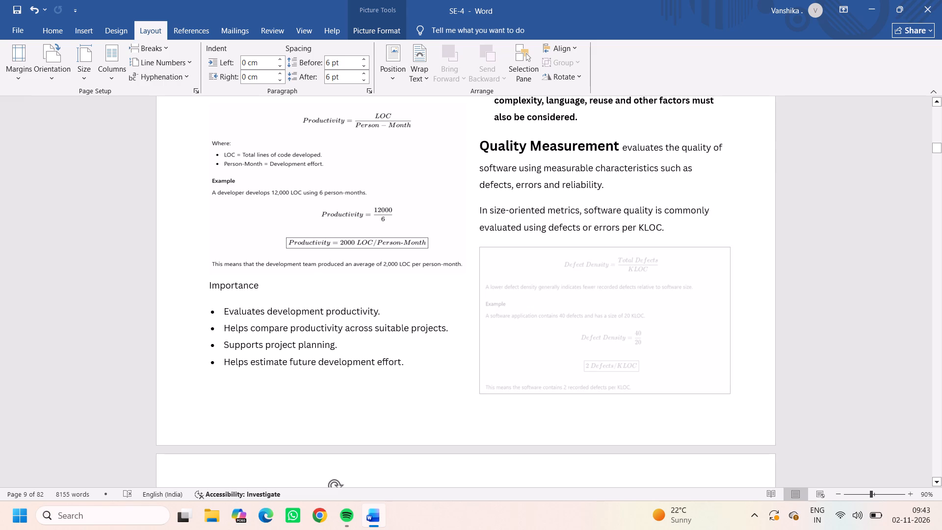
{"action": "left_click_drag", "start_coordinate": [607, 395], "coordinate": [610, 389]}
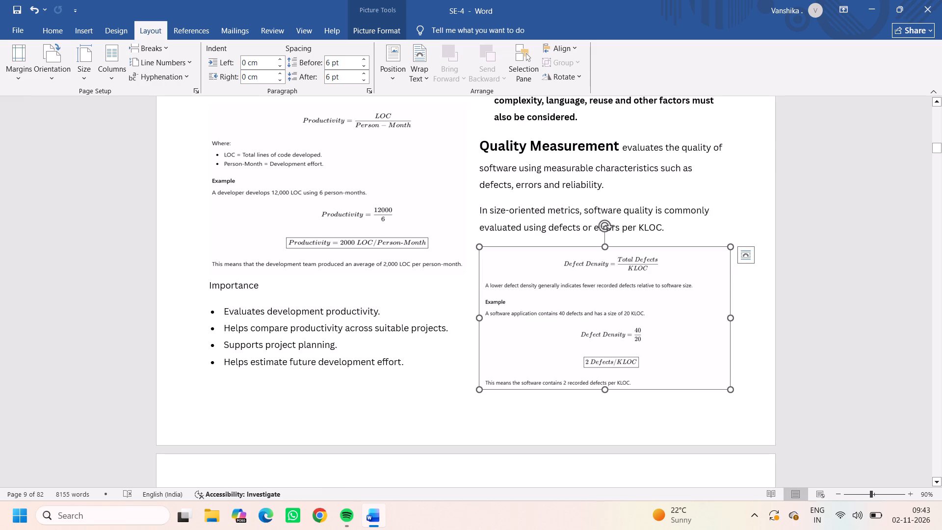
{"action": "left_click_drag", "start_coordinate": [730, 319], "coordinate": [743, 333]}
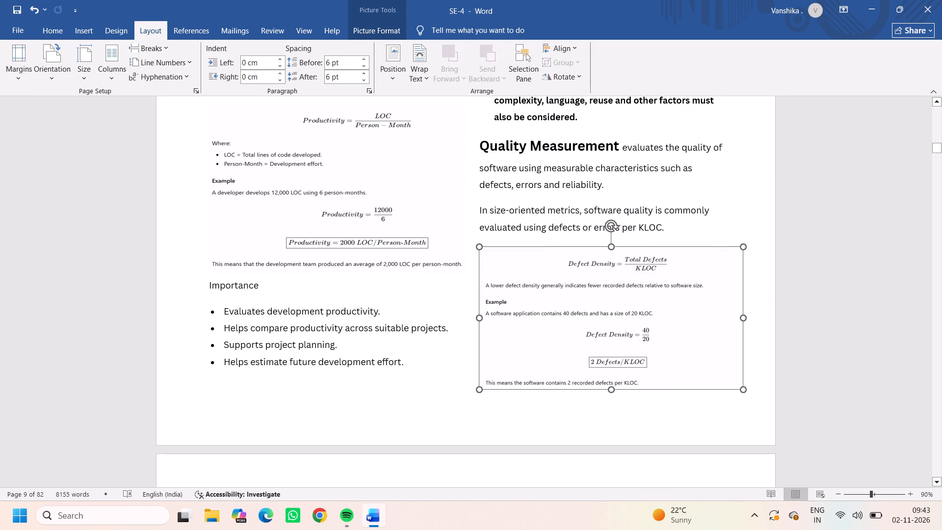
{"action": "left_click_drag", "start_coordinate": [743, 333], "coordinate": [745, 332]}
{"action": "left_click", "coordinate": [851, 320]}
Narrow and shorten the Cost per LOC formula picture so it moves into the first column directly under its definition.
{"action": "scroll", "coordinate": [639, 346], "scroll_direction": "down", "scroll_amount": 1}
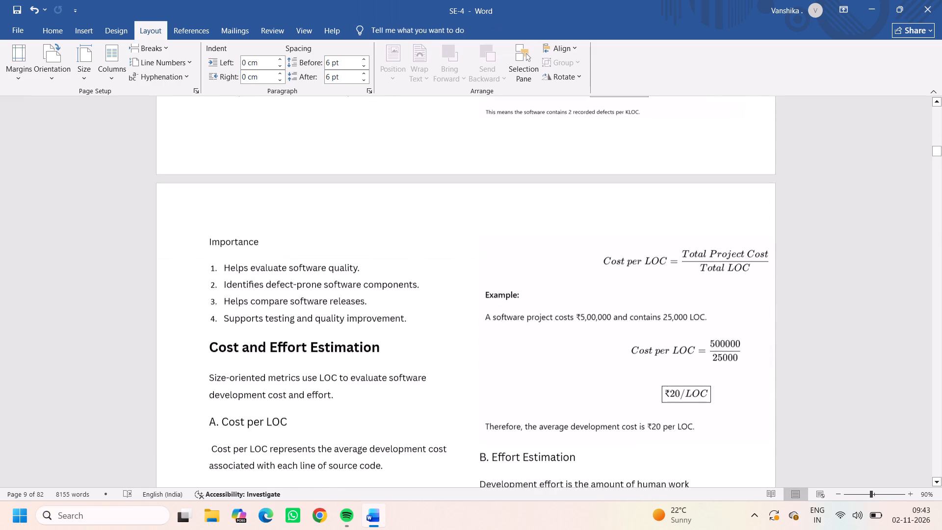
{"action": "scroll", "coordinate": [639, 346], "scroll_direction": "down", "scroll_amount": 1}
{"action": "left_click", "coordinate": [621, 244]}
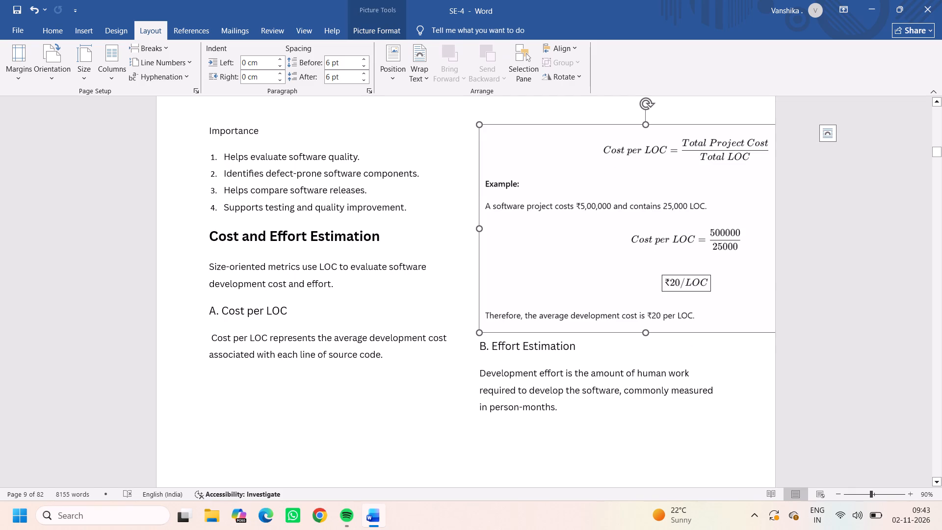
{"action": "left_click_drag", "start_coordinate": [478, 227], "coordinate": [532, 221]}
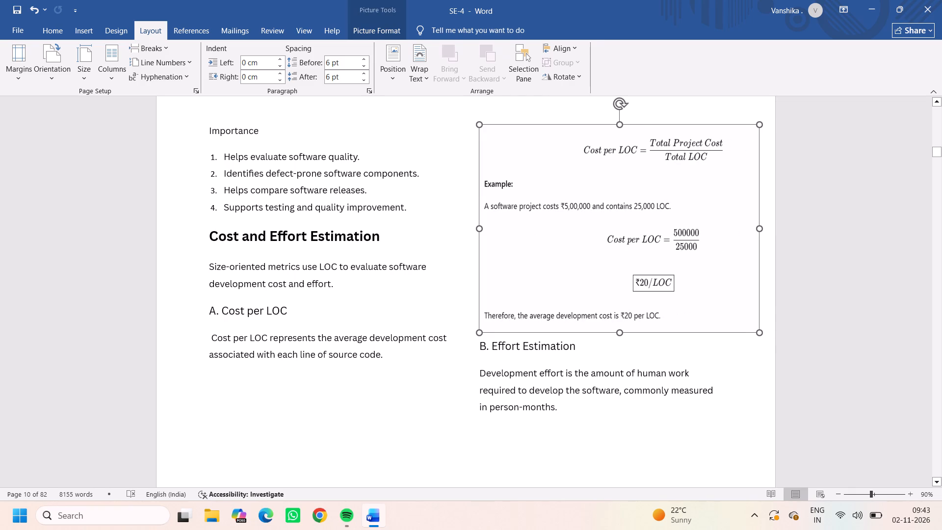
{"action": "left_click_drag", "start_coordinate": [620, 330], "coordinate": [637, 261]}
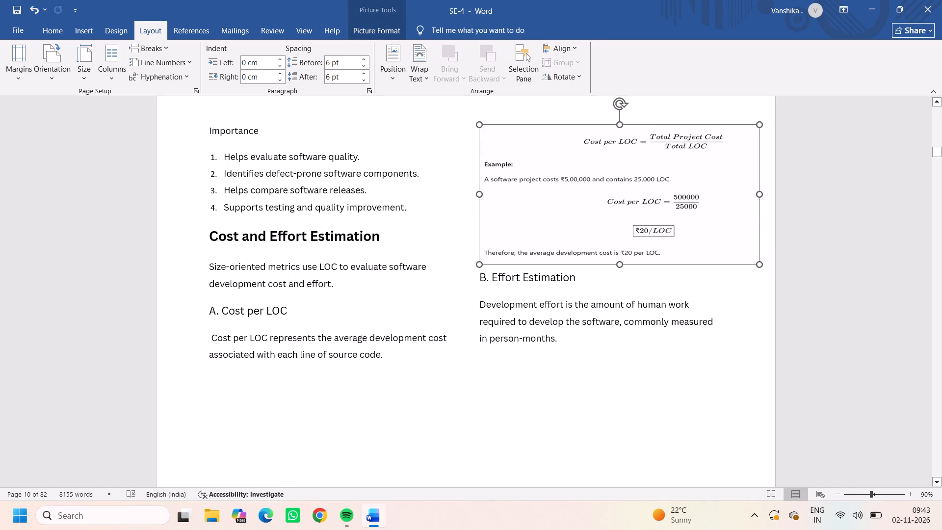
{"action": "left_click_drag", "start_coordinate": [637, 261], "coordinate": [637, 252]}
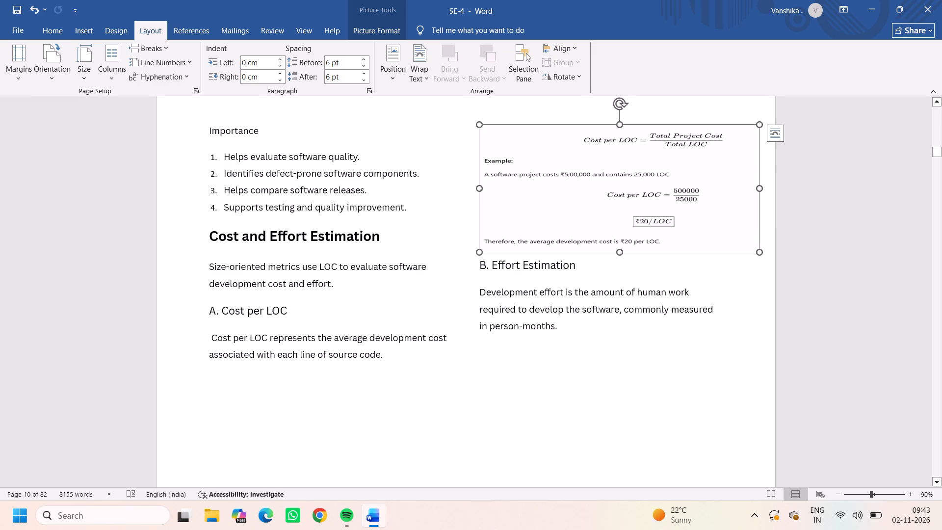
{"action": "left_click_drag", "start_coordinate": [624, 253], "coordinate": [623, 235]}
{"action": "left_click_drag", "start_coordinate": [620, 247], "coordinate": [635, 193]}
{"action": "left_click_drag", "start_coordinate": [635, 193], "coordinate": [633, 196]}
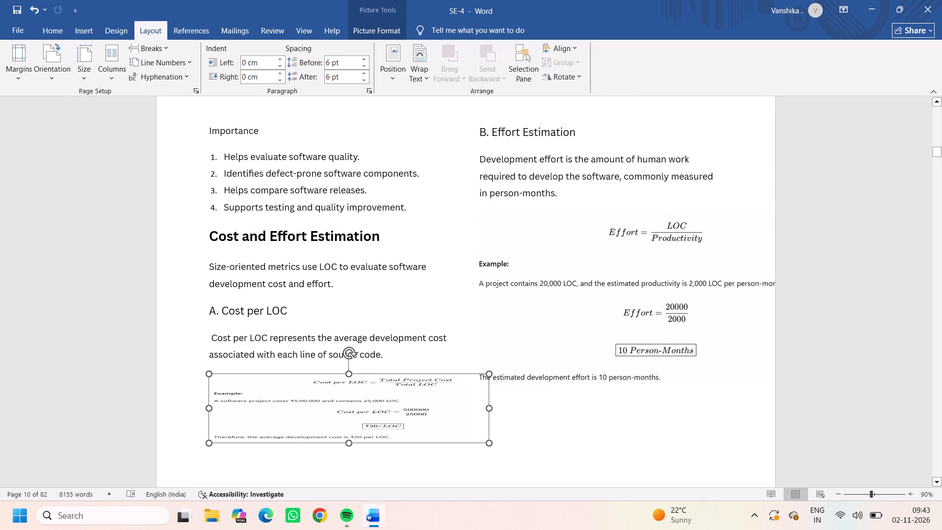
{"action": "left_click_drag", "start_coordinate": [633, 196], "coordinate": [553, 276]}
{"action": "scroll", "coordinate": [553, 276], "scroll_direction": "down", "scroll_amount": 3}
{"action": "left_click", "coordinate": [362, 228]}
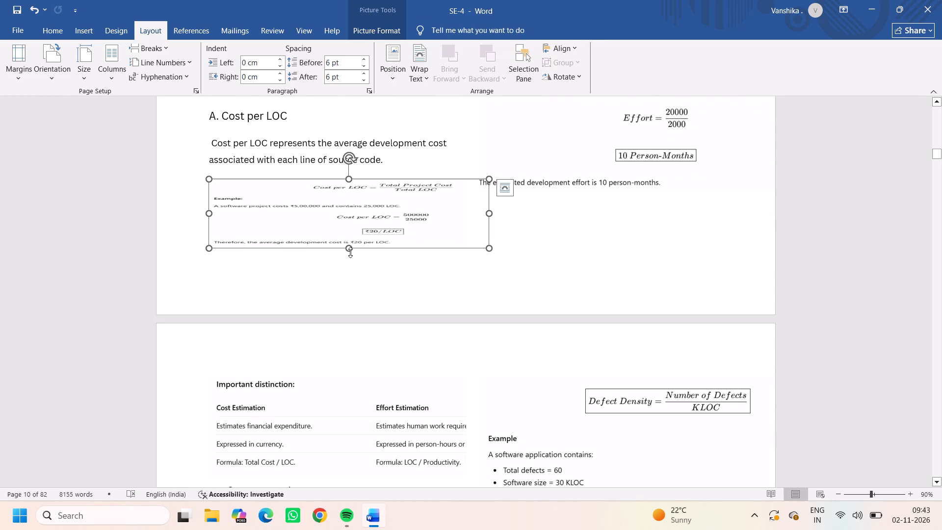
{"action": "left_click_drag", "start_coordinate": [349, 250], "coordinate": [353, 255]}
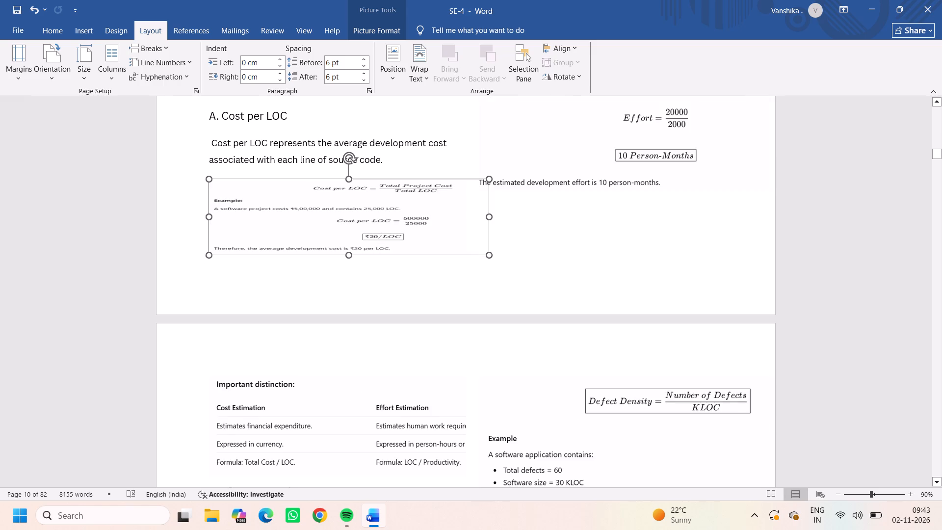
Delete the repeated words "Cost per LOC" from the definition and run it on from the "A. Cost per LOC" heading as one paragraph.
{"action": "scroll", "coordinate": [469, 274], "scroll_direction": "up", "scroll_amount": 2}
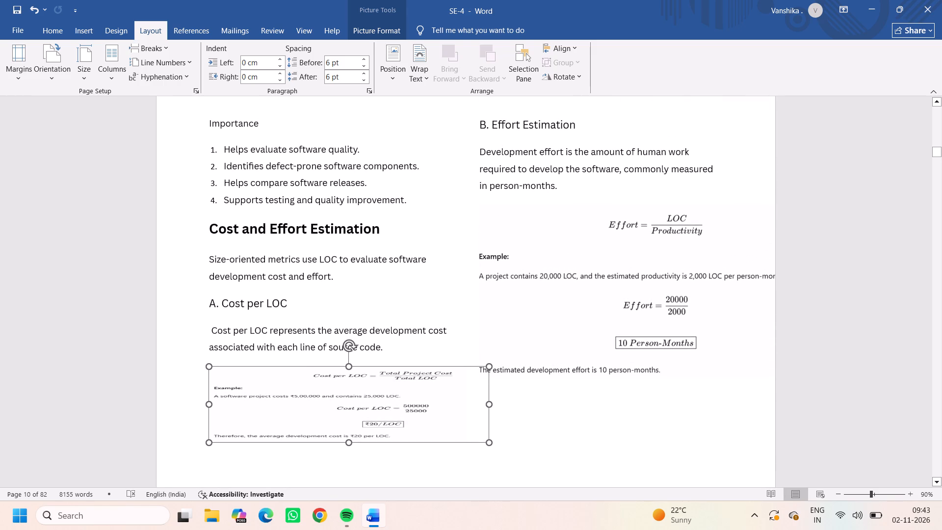
{"action": "left_click", "coordinate": [266, 330]}
{"action": "key", "text": "BackSpace"}
{"action": "key", "text": "BackSpace"}
{"action": "key", "text": "BackSpace"}
{"action": "key", "text": "BackSpace"}
{"action": "key", "text": "BackSpace"}
{"action": "key", "text": "BackSpace"}
{"action": "key", "text": "BackSpace"}
{"action": "key", "text": "BackSpace"}
{"action": "key", "text": "BackSpace"}
{"action": "key", "text": "BackSpace"}
{"action": "key", "text": "BackSpace"}
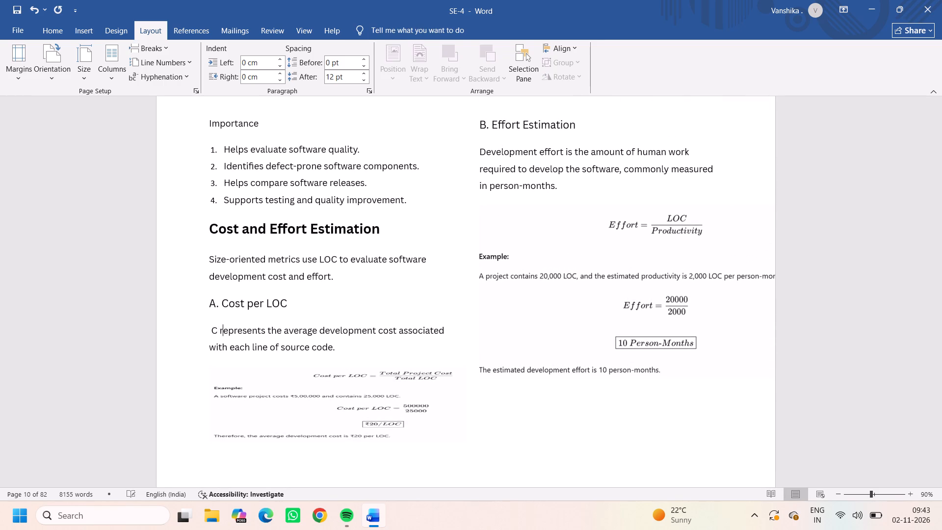
{"action": "key", "text": "BackSpace"}
{"action": "key", "text": "BackSpace"}
{"action": "key", "text": "BackSpace"}
Lengthen the Cost per LOC picture so "B. Effort Estimation" starts in the second column, and narrow it to fit the first column.
{"action": "left_click", "coordinate": [313, 402]}
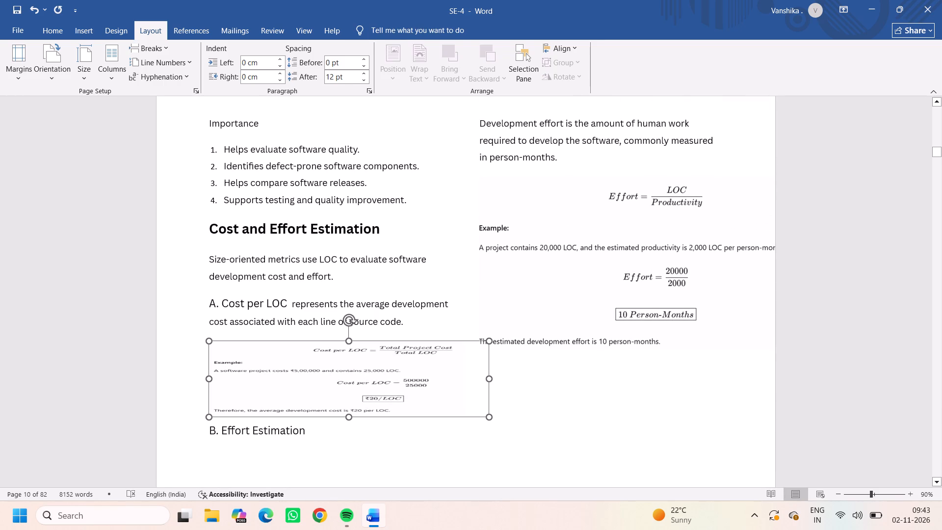
{"action": "left_click_drag", "start_coordinate": [350, 418], "coordinate": [352, 445]}
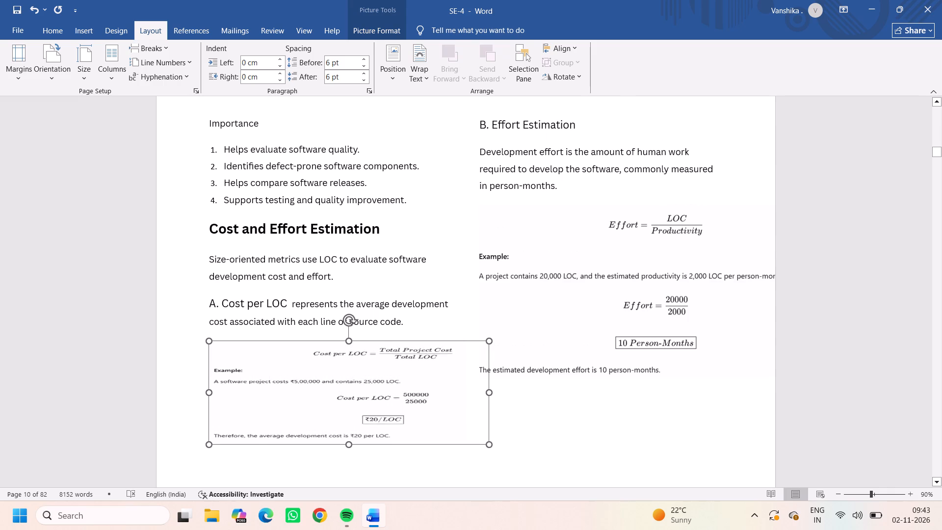
{"action": "left_click_drag", "start_coordinate": [352, 445], "coordinate": [353, 445]}
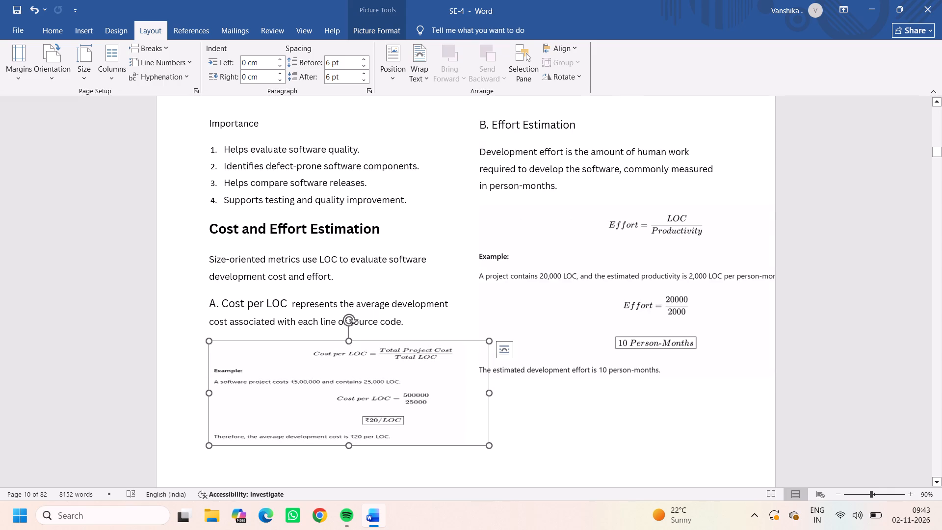
{"action": "left_click_drag", "start_coordinate": [488, 393], "coordinate": [442, 389]}
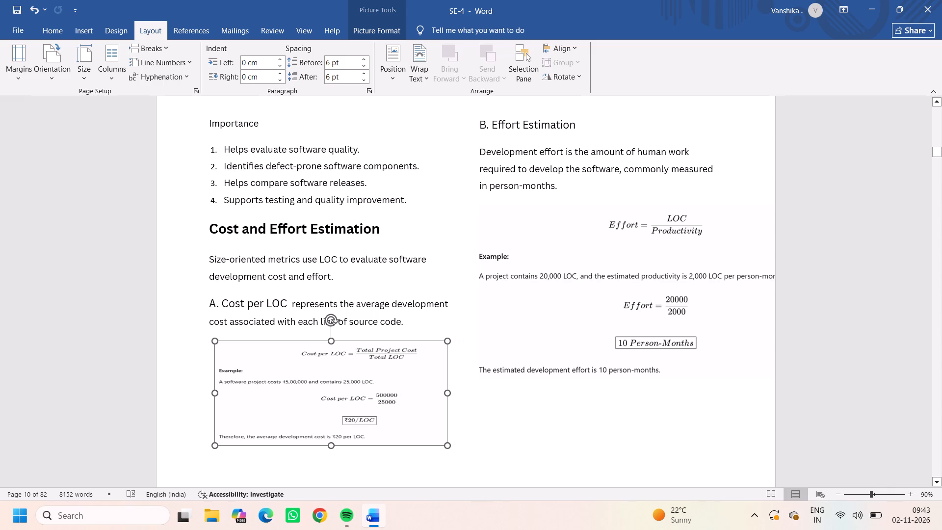
{"action": "left_click", "coordinate": [517, 408]}
Make the run-in heading "A. Cost per LOC" bold.
{"action": "scroll", "coordinate": [448, 401], "scroll_direction": "up", "scroll_amount": 4, "text": "ctrl"}
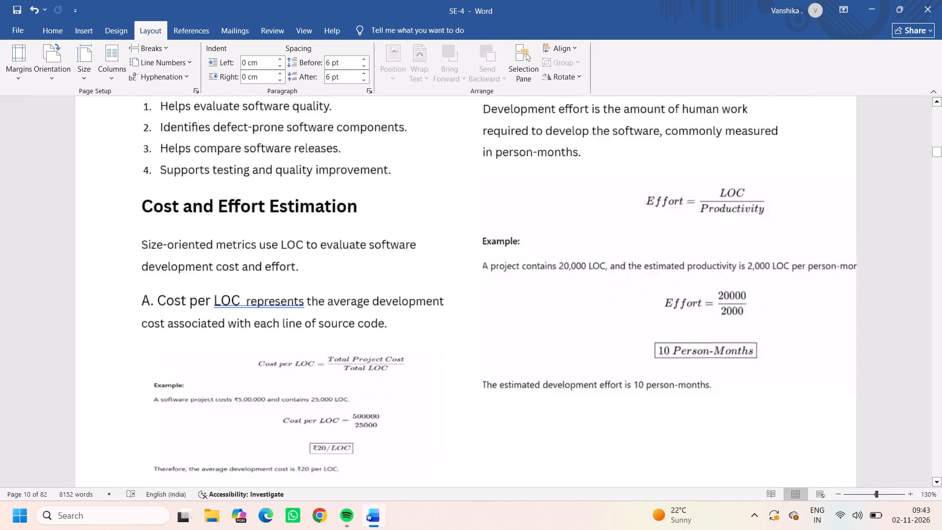
{"action": "scroll", "coordinate": [448, 401], "scroll_direction": "up", "scroll_amount": 2, "text": "ctrl"}
{"action": "scroll", "coordinate": [448, 401], "scroll_direction": "down", "scroll_amount": 3, "text": "ctrl"}
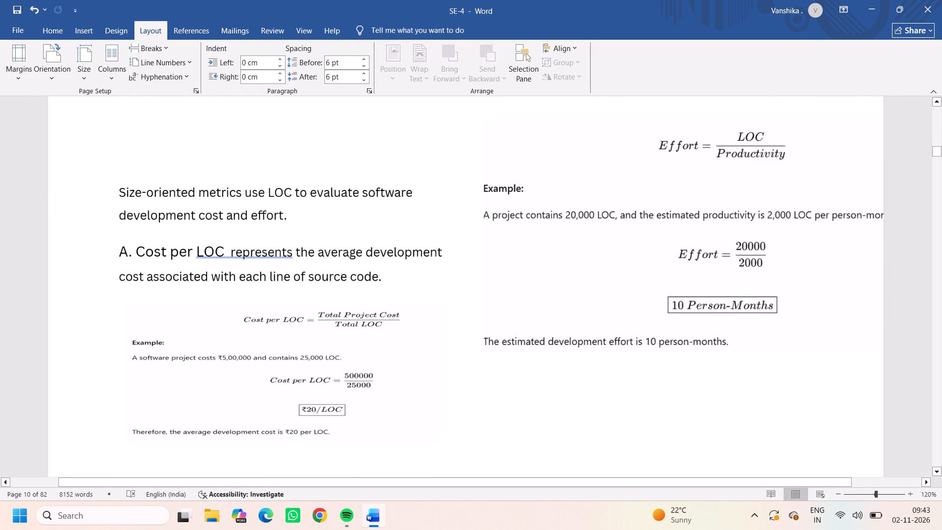
{"action": "scroll", "coordinate": [488, 321], "scroll_direction": "down", "scroll_amount": 2, "text": "ctrl"}
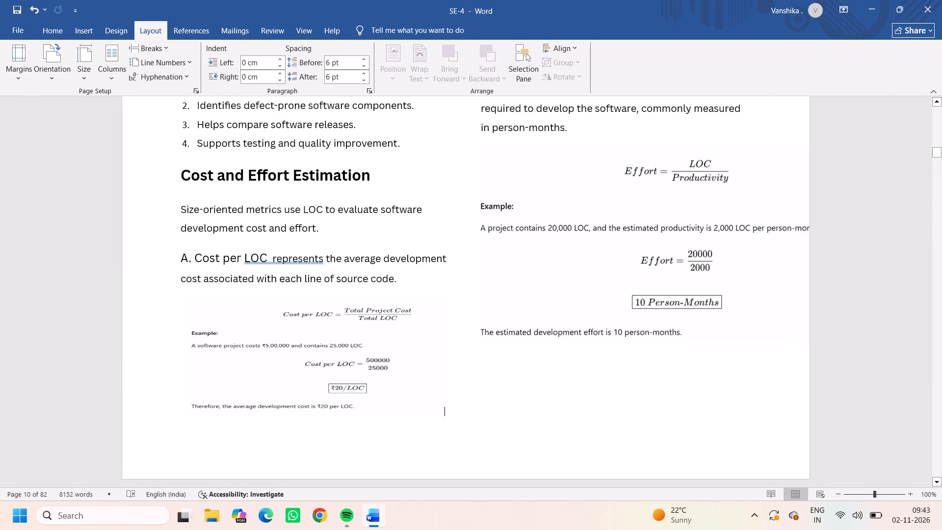
{"action": "scroll", "coordinate": [572, 358], "scroll_direction": "down", "scroll_amount": 1, "text": "ctrl"}
{"action": "scroll", "coordinate": [487, 285], "scroll_direction": "up", "scroll_amount": 1}
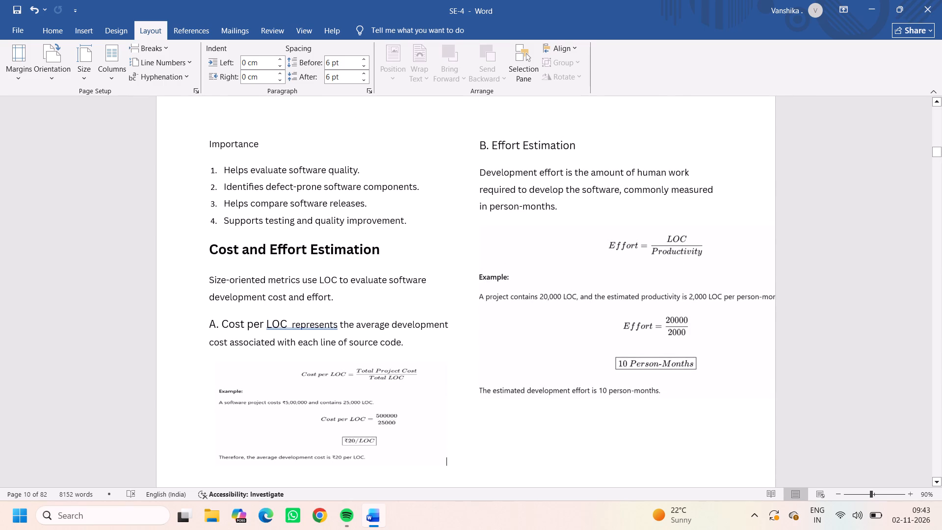
{"action": "left_click_drag", "start_coordinate": [291, 326], "coordinate": [236, 317]}
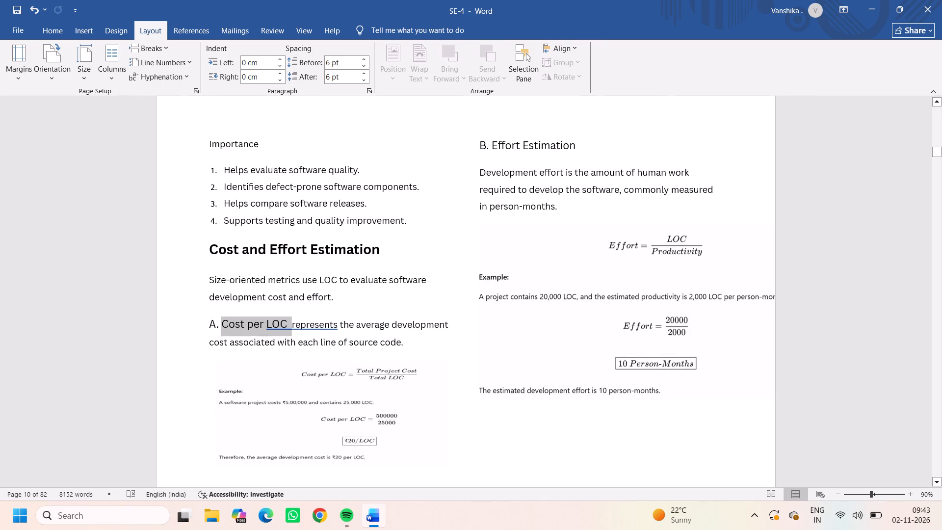
{"action": "left_click_drag", "start_coordinate": [236, 317], "coordinate": [223, 315]}
{"action": "left_click", "coordinate": [240, 332]}
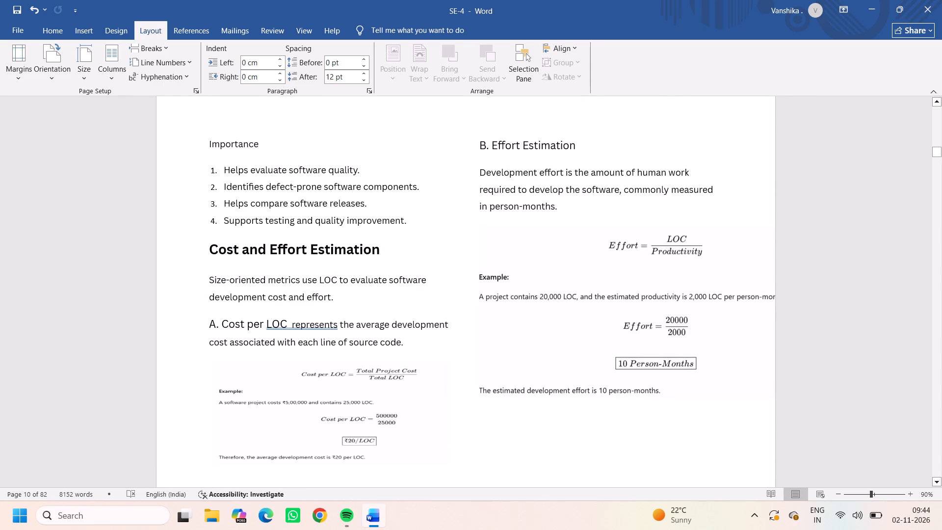
{"action": "left_click_drag", "start_coordinate": [288, 323], "coordinate": [206, 326]}
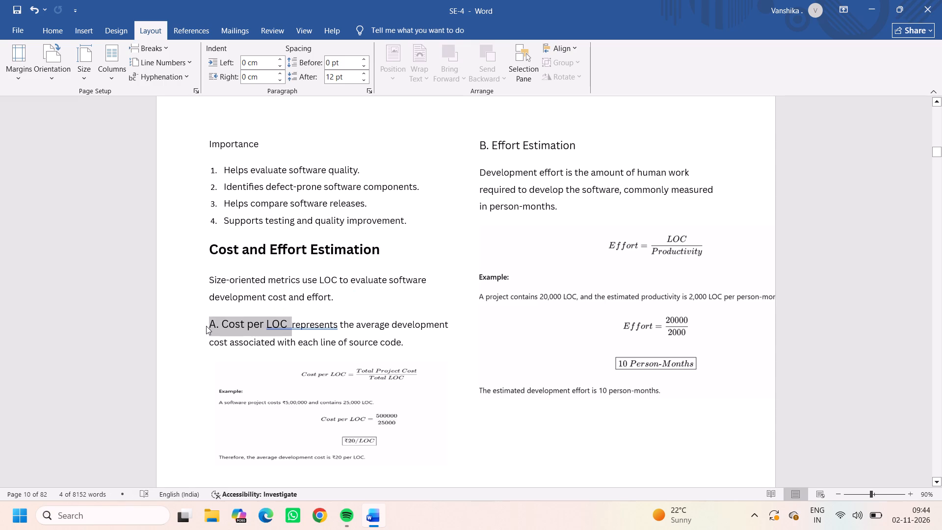
{"action": "key", "text": "ctrl+b"}
{"action": "left_click", "coordinate": [306, 336]}
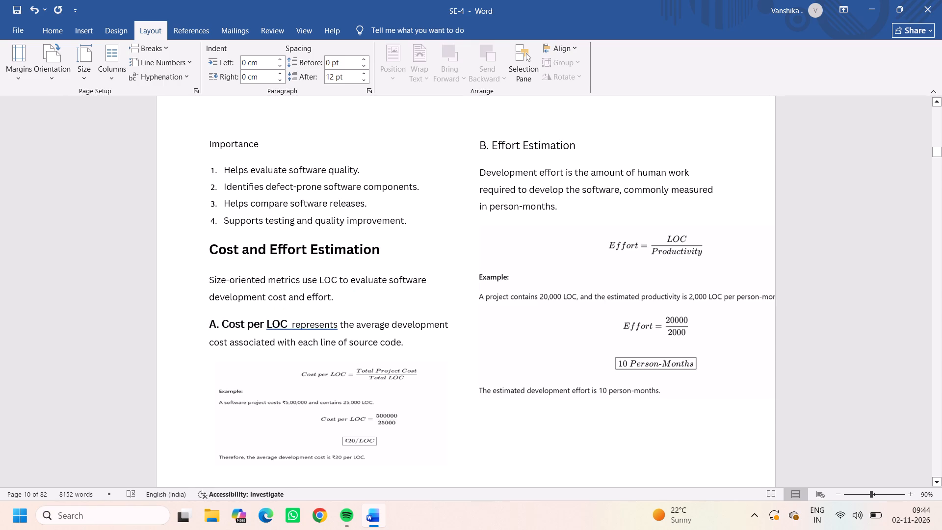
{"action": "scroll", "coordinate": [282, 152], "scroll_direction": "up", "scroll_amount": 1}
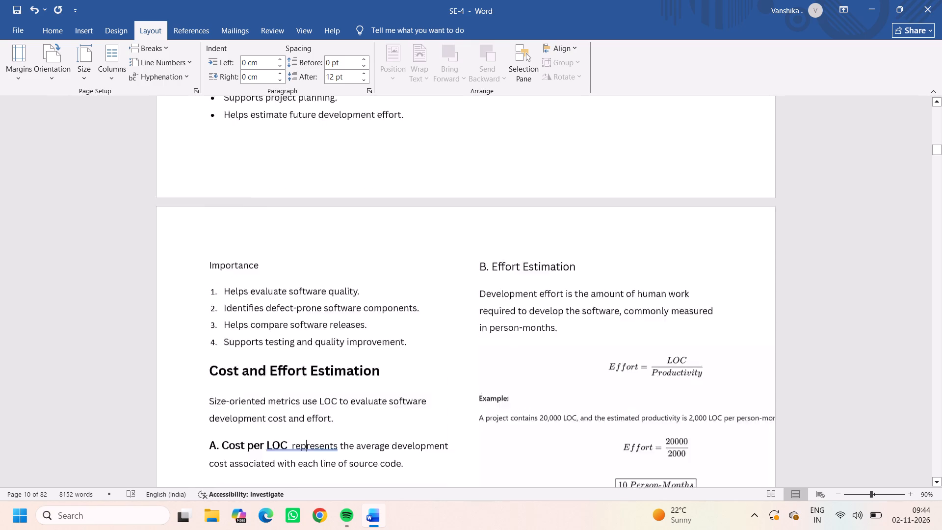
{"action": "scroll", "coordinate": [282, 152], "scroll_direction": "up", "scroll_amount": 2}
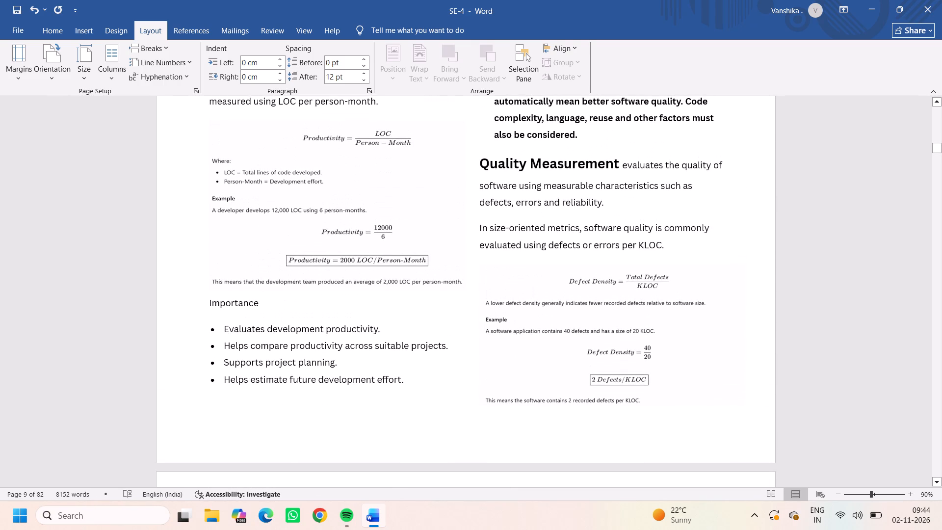
Narrow and shorten the Effort formula picture under "B. Effort Estimation" so its text fits within the page.
{"action": "scroll", "coordinate": [394, 241], "scroll_direction": "down", "scroll_amount": 3}
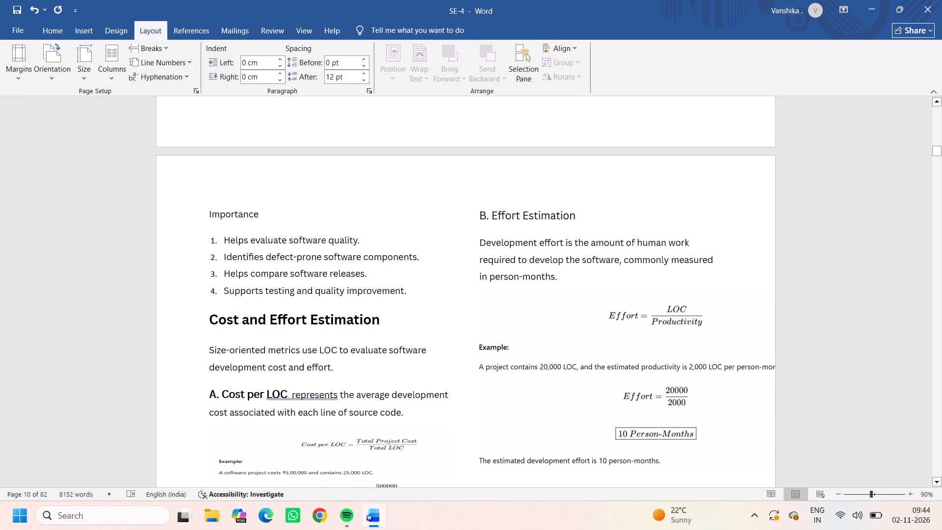
{"action": "scroll", "coordinate": [583, 292], "scroll_direction": "down", "scroll_amount": 2}
{"action": "left_click", "coordinate": [603, 325]}
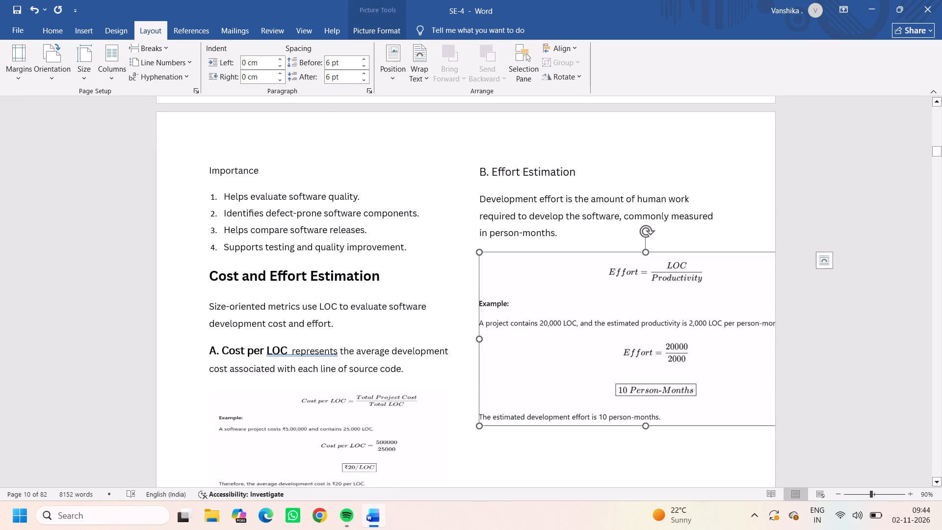
{"action": "left_click_drag", "start_coordinate": [480, 338], "coordinate": [497, 338]}
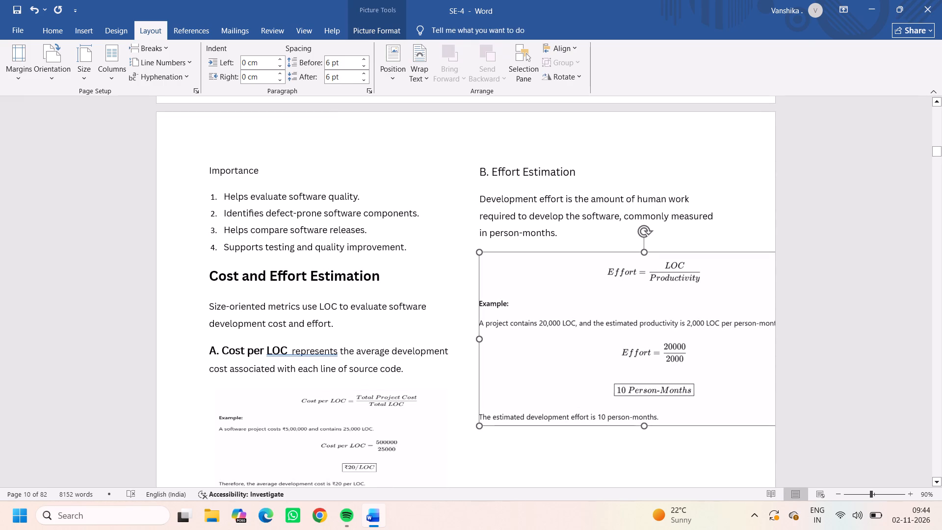
{"action": "left_click_drag", "start_coordinate": [497, 338], "coordinate": [509, 339]}
{"action": "left_click_drag", "start_coordinate": [630, 426], "coordinate": [634, 403]}
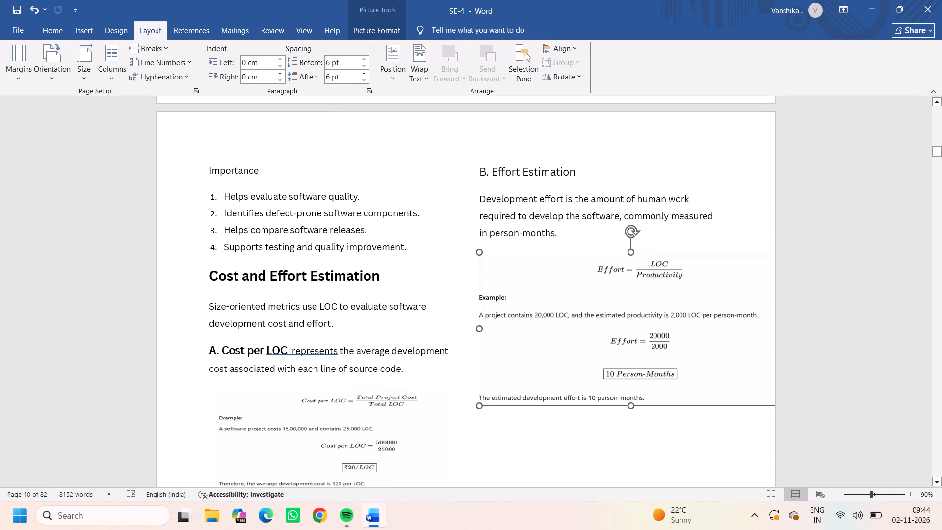
{"action": "left_click_drag", "start_coordinate": [634, 403], "coordinate": [635, 398]}
Narrow the "Important distinction" picture to column width and shorten it so it moves up under the Effort Estimation picture.
{"action": "scroll", "coordinate": [619, 433], "scroll_direction": "down", "scroll_amount": 3}
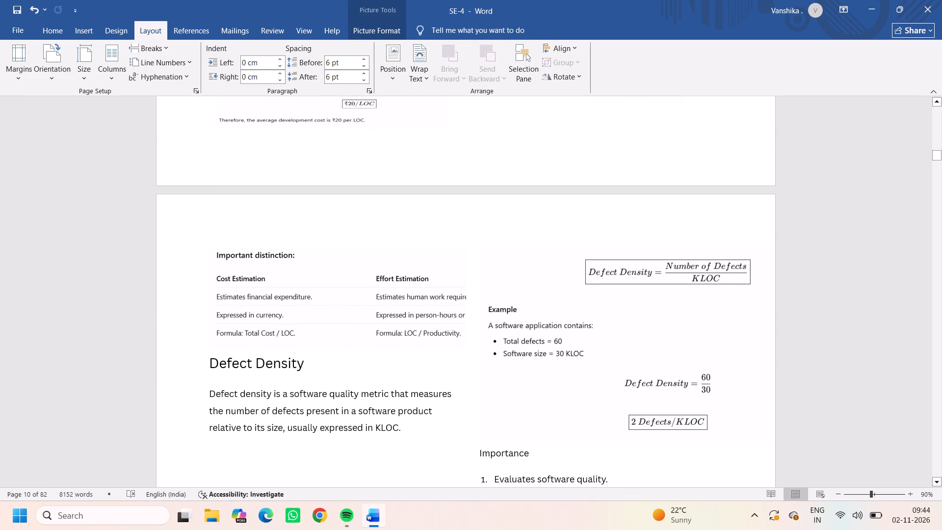
{"action": "left_click", "coordinate": [366, 332]}
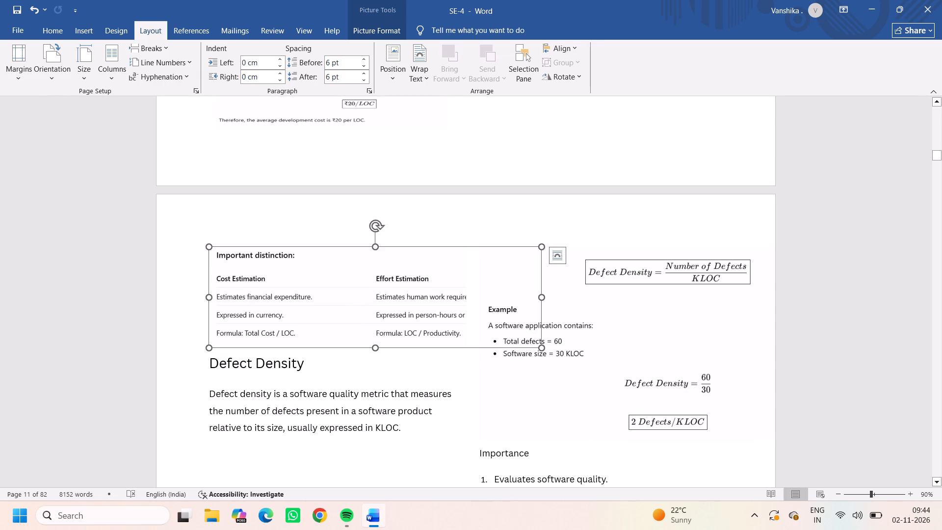
{"action": "left_click_drag", "start_coordinate": [542, 300], "coordinate": [463, 306]}
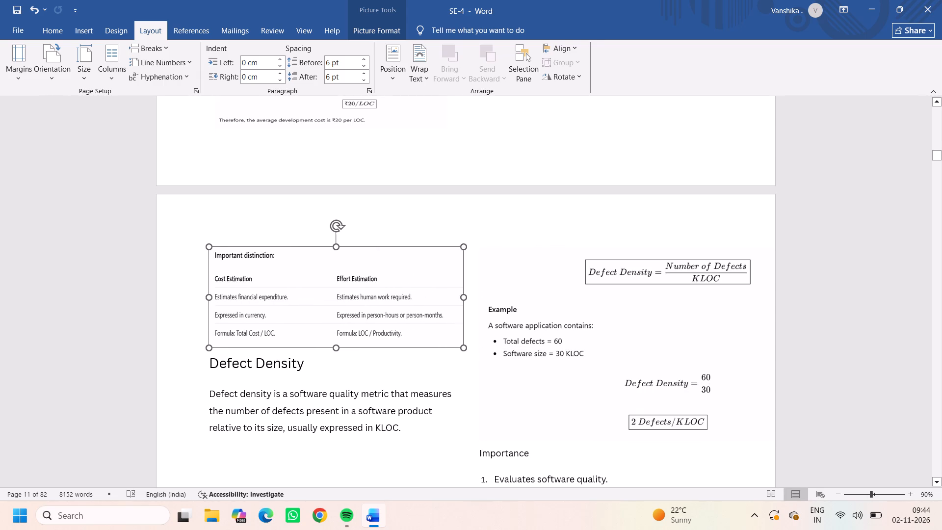
{"action": "left_click_drag", "start_coordinate": [463, 306], "coordinate": [473, 305]}
{"action": "left_click_drag", "start_coordinate": [340, 347], "coordinate": [352, 309]}
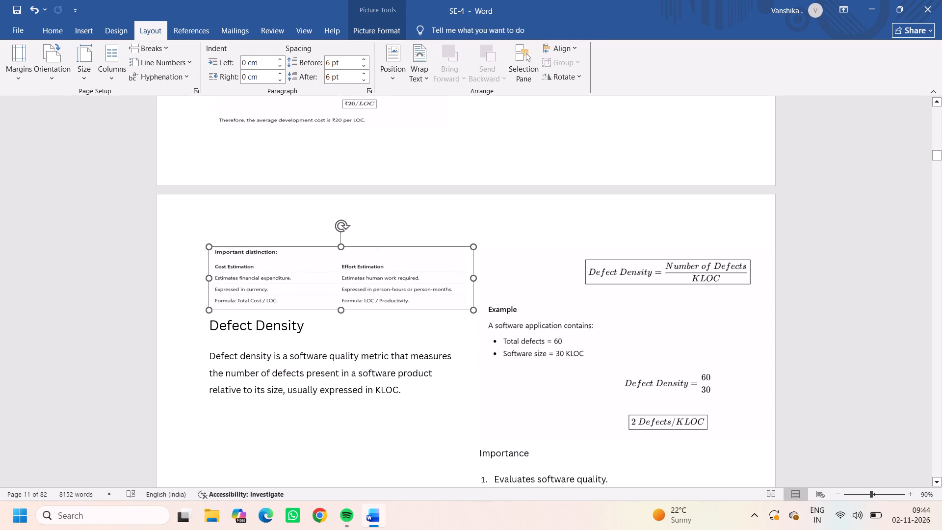
{"action": "left_click_drag", "start_coordinate": [352, 309], "coordinate": [351, 300]}
Lengthen the "Important distinction" picture to fill the second column so the "Defect Density" heading starts on the following page.
{"action": "scroll", "coordinate": [457, 290], "scroll_direction": "up", "scroll_amount": 1}
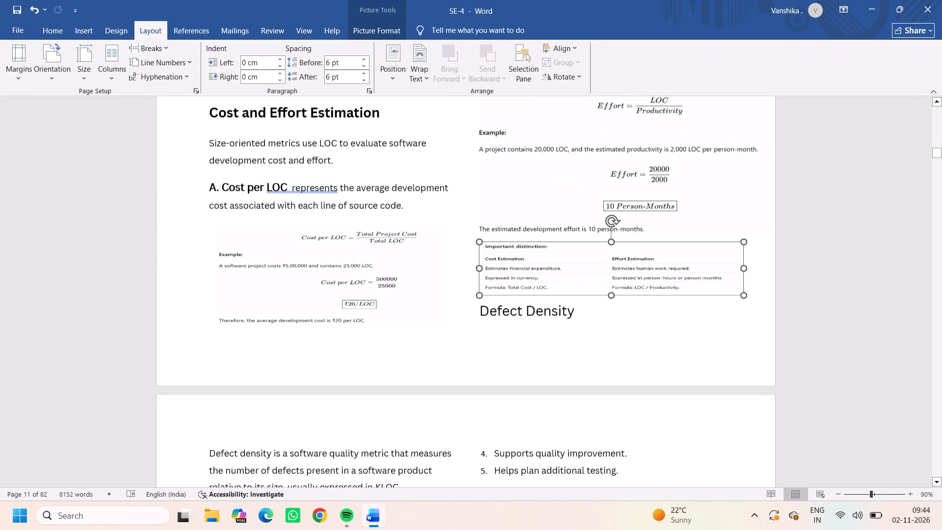
{"action": "left_click_drag", "start_coordinate": [614, 304], "coordinate": [618, 323]}
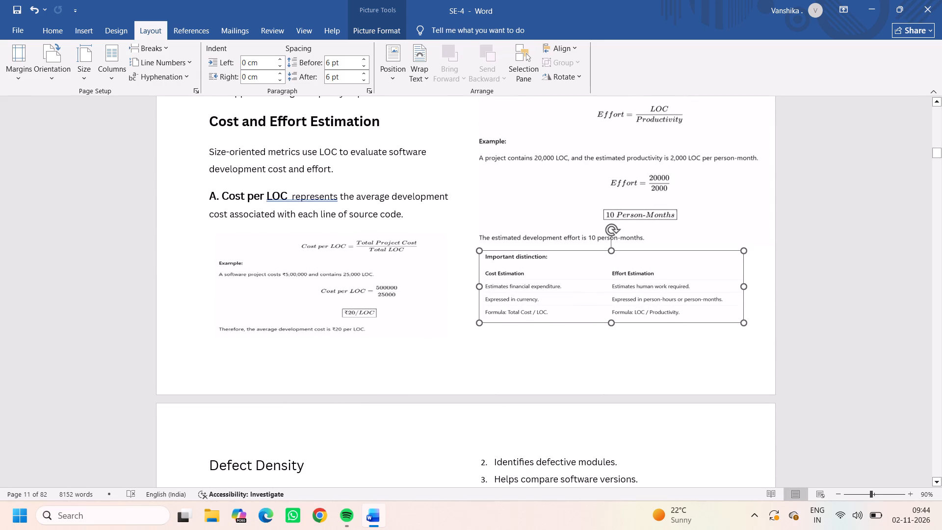
{"action": "left_click_drag", "start_coordinate": [618, 323], "coordinate": [616, 327]}
{"action": "left_click", "coordinate": [638, 365]}
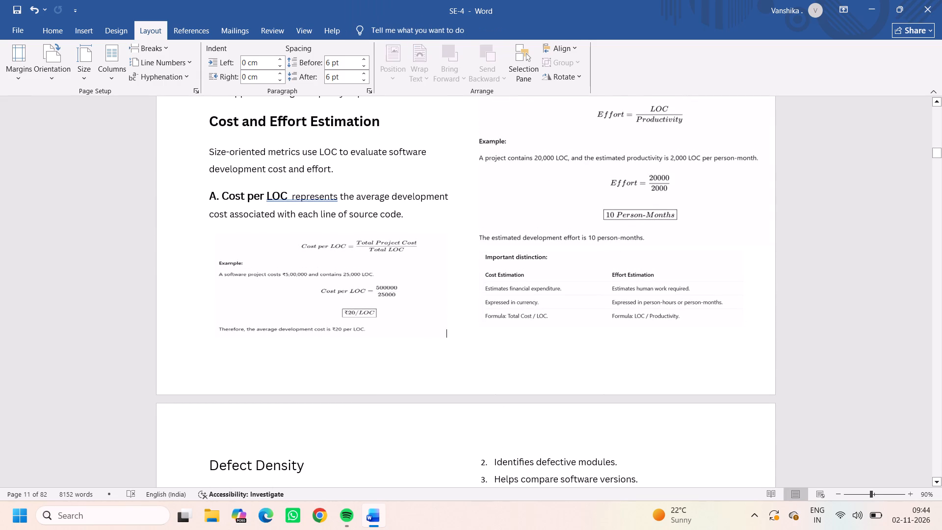
{"action": "scroll", "coordinate": [617, 256], "scroll_direction": "up", "scroll_amount": 1}
{"action": "left_click", "coordinate": [614, 399]}
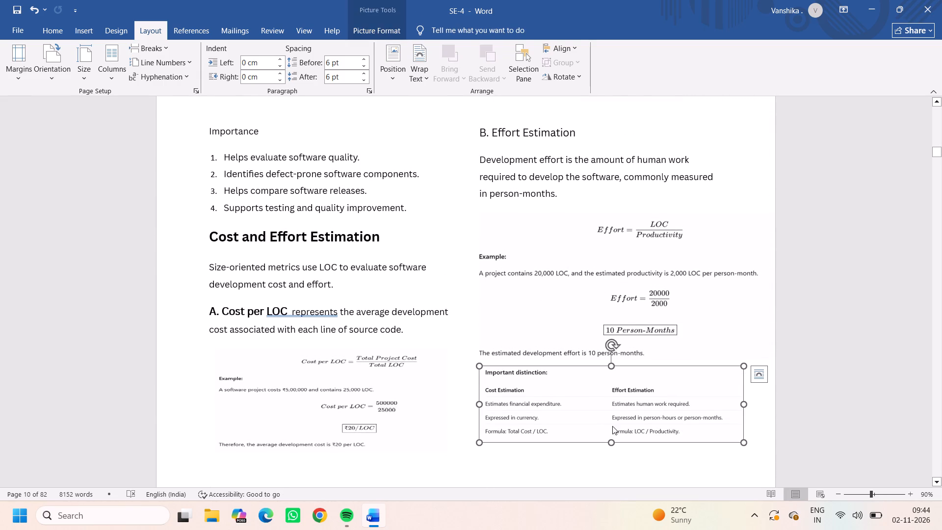
{"action": "left_click_drag", "start_coordinate": [612, 441], "coordinate": [612, 452]}
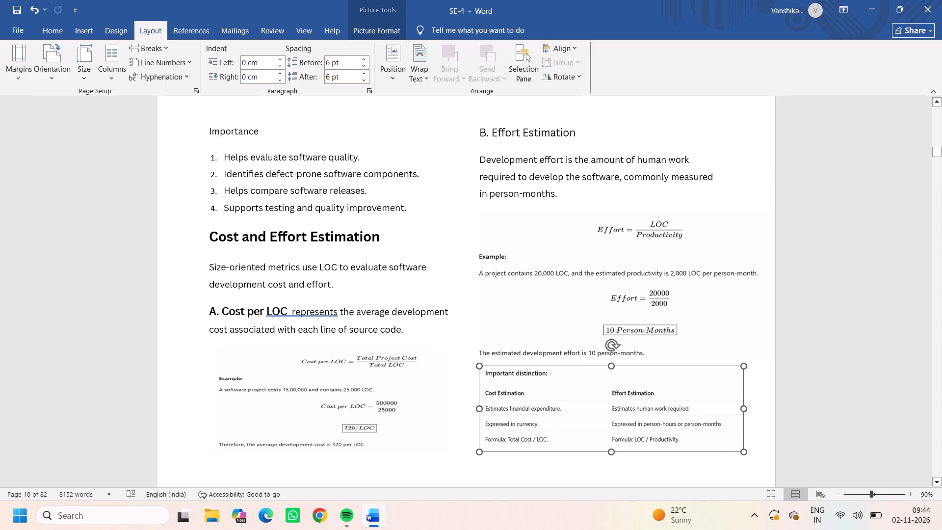
{"action": "left_click_drag", "start_coordinate": [612, 452], "coordinate": [612, 454]}
{"action": "left_click", "coordinate": [684, 229]}
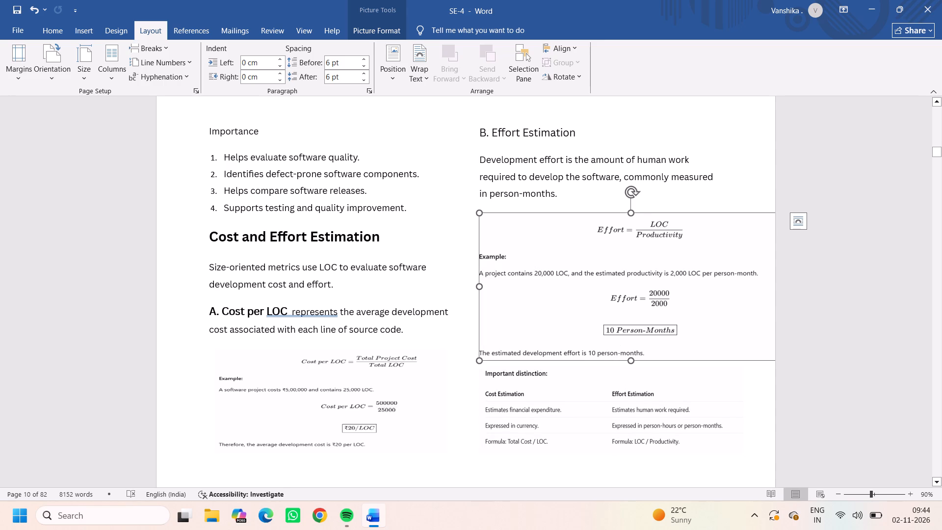
{"action": "left_click", "coordinate": [631, 411]}
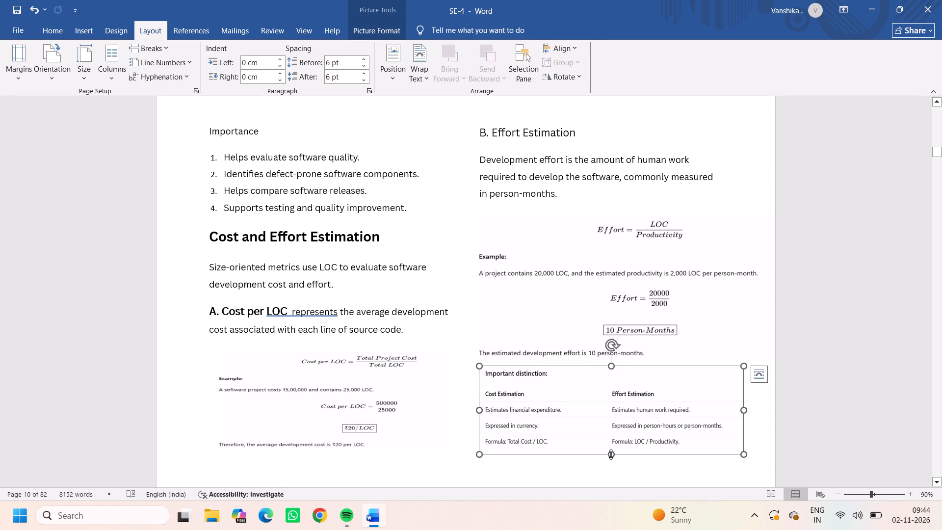
{"action": "left_click", "coordinate": [611, 454]}
Delete the repeated words "Defect density" from the definition and run it on from the "Defect Density" heading as one paragraph.
{"action": "scroll", "coordinate": [649, 461], "scroll_direction": "down", "scroll_amount": 1}
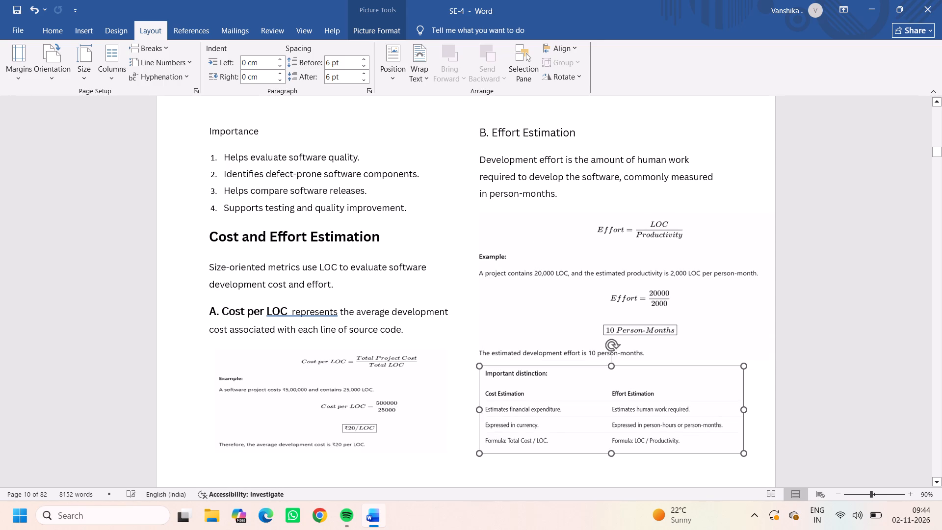
{"action": "scroll", "coordinate": [649, 461], "scroll_direction": "down", "scroll_amount": 1}
{"action": "left_click", "coordinate": [585, 419]}
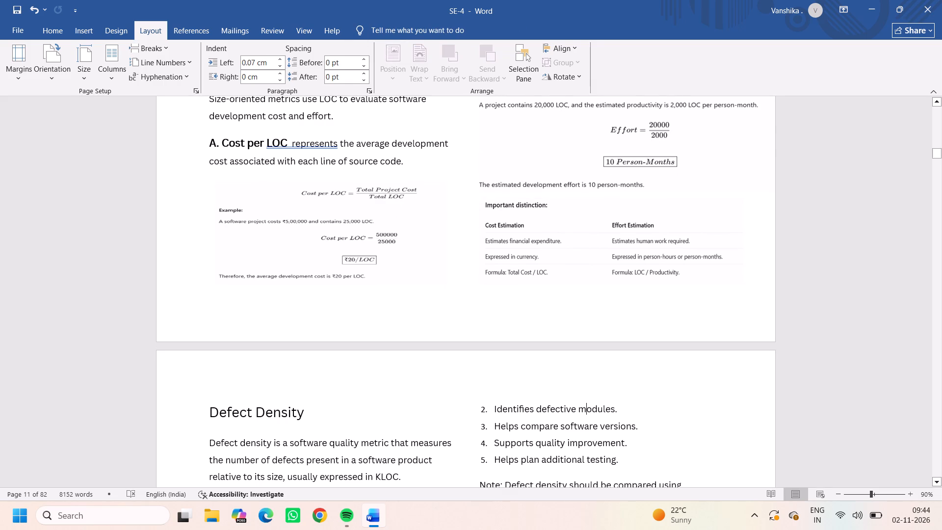
{"action": "left_click", "coordinate": [271, 445]}
{"action": "key", "text": "BackSpace"}
{"action": "key", "text": "BackSpace"}
{"action": "key", "text": "BackSpace"}
{"action": "key", "text": "BackSpace"}
{"action": "key", "text": "BackSpace"}
{"action": "key", "text": "BackSpace"}
{"action": "key", "text": "BackSpace"}
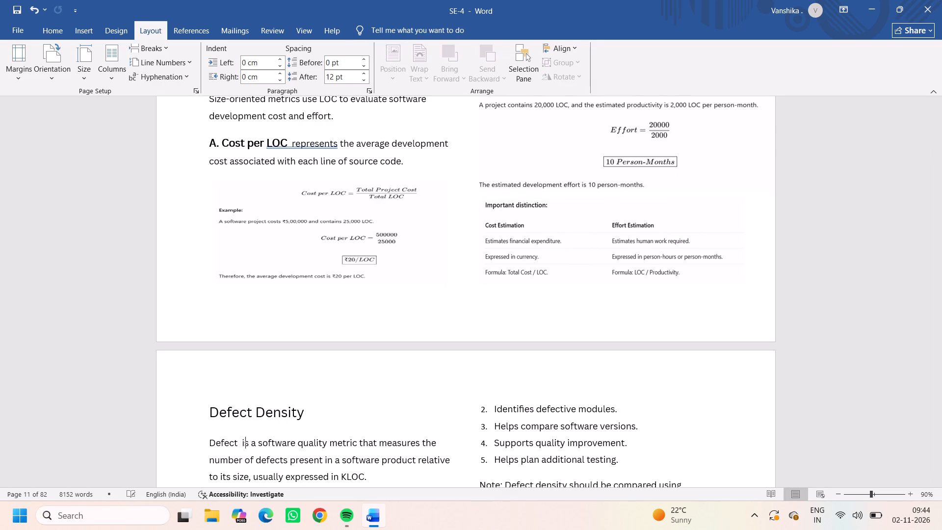
{"action": "key", "text": "BackSpace"}
{"action": "key", "text": "BackSpace"}
{"action": "key", "text": "BackSpace"}
{"action": "key", "text": "BackSpace"}
{"action": "key", "text": "BackSpace"}
{"action": "key", "text": "BackSpace"}
{"action": "key", "text": "BackSpace"}
{"action": "key", "text": "BackSpace"}
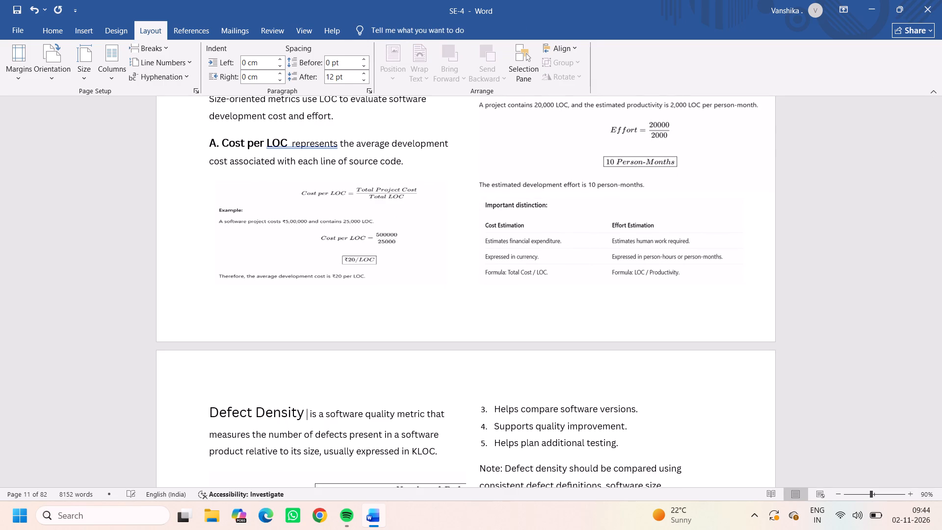
{"action": "key", "text": "Right"}
{"action": "key", "text": "BackSpace"}
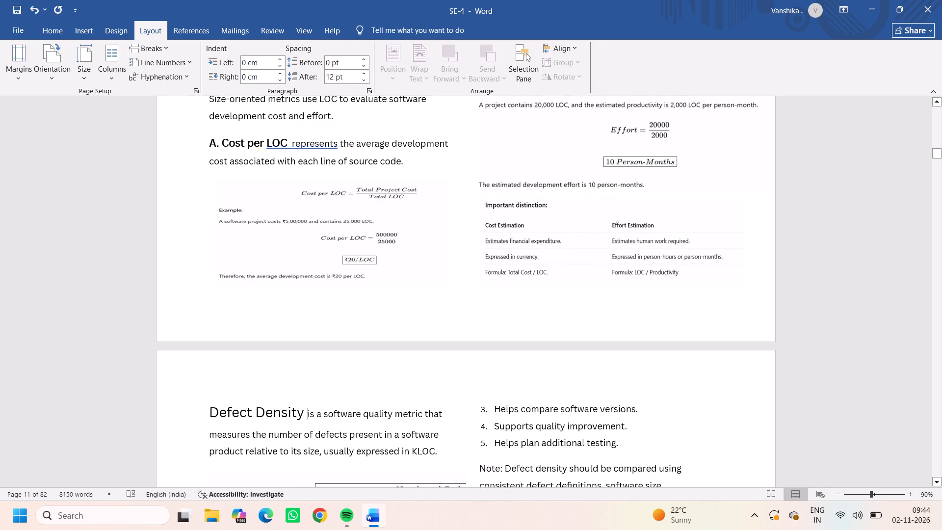
Make the run-in heading "Defect Density" bold.
{"action": "left_click", "coordinate": [48, 33]}
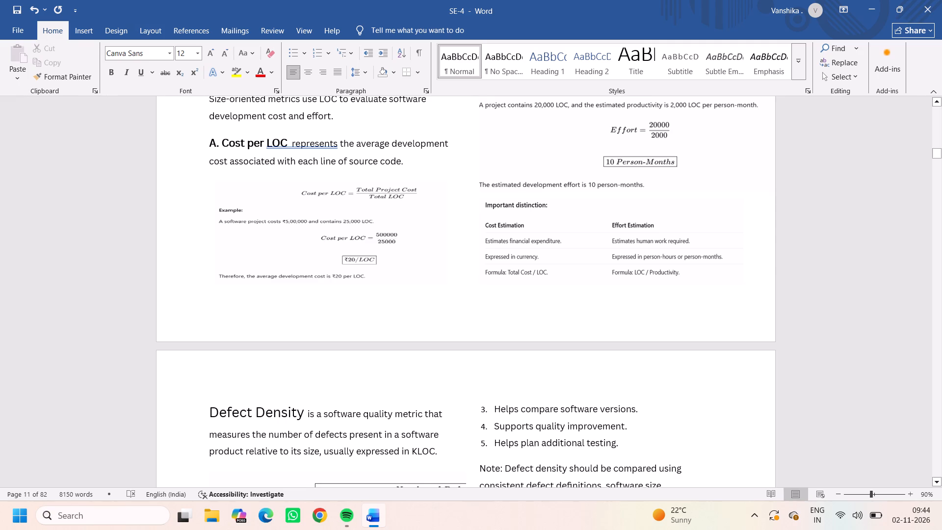
{"action": "left_click_drag", "start_coordinate": [307, 410], "coordinate": [208, 397]}
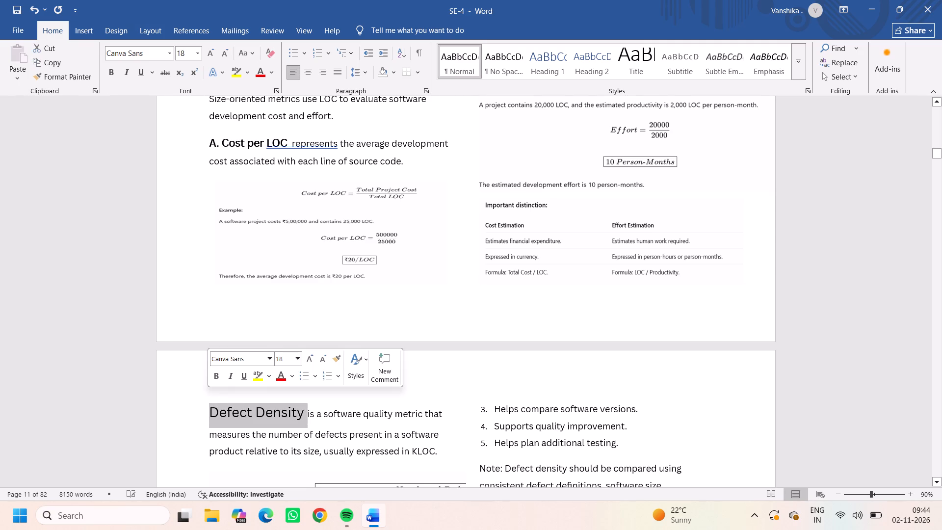
{"action": "key", "text": "ctrl+b"}
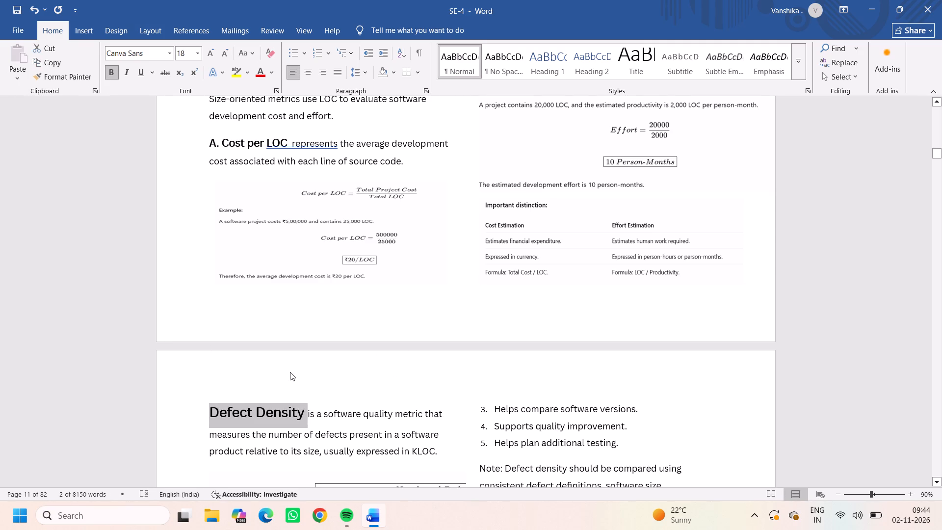
{"action": "left_click", "coordinate": [336, 331]}
{"action": "left_click", "coordinate": [365, 419]}
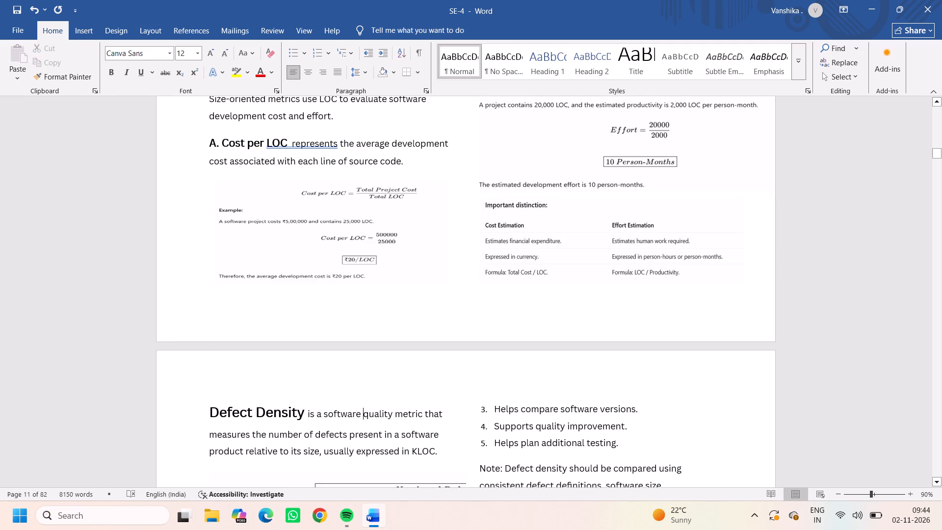
Narrow the Defect Density formula picture to fit the first column and shorten it so the whole Importance list follows beneath.
{"action": "scroll", "coordinate": [380, 351], "scroll_direction": "down", "scroll_amount": 2}
{"action": "left_click", "coordinate": [379, 192]}
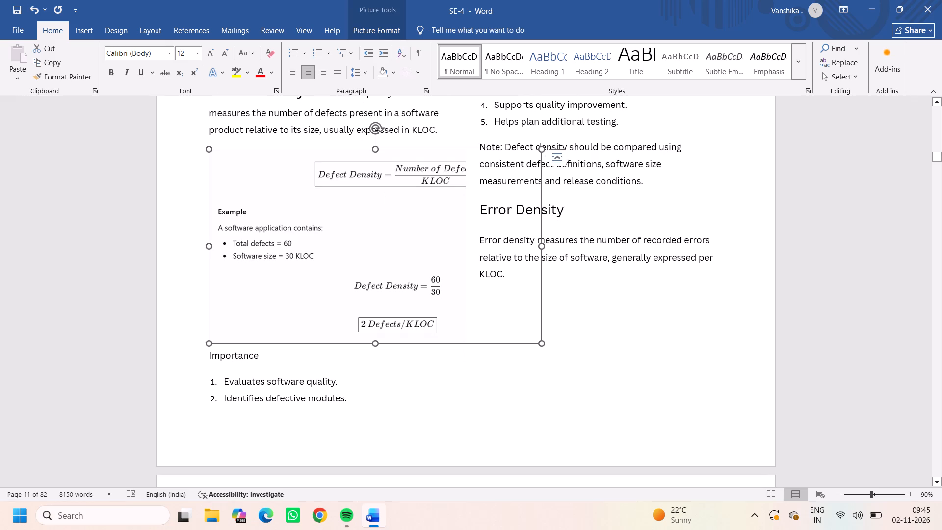
{"action": "left_click_drag", "start_coordinate": [542, 243], "coordinate": [443, 241]}
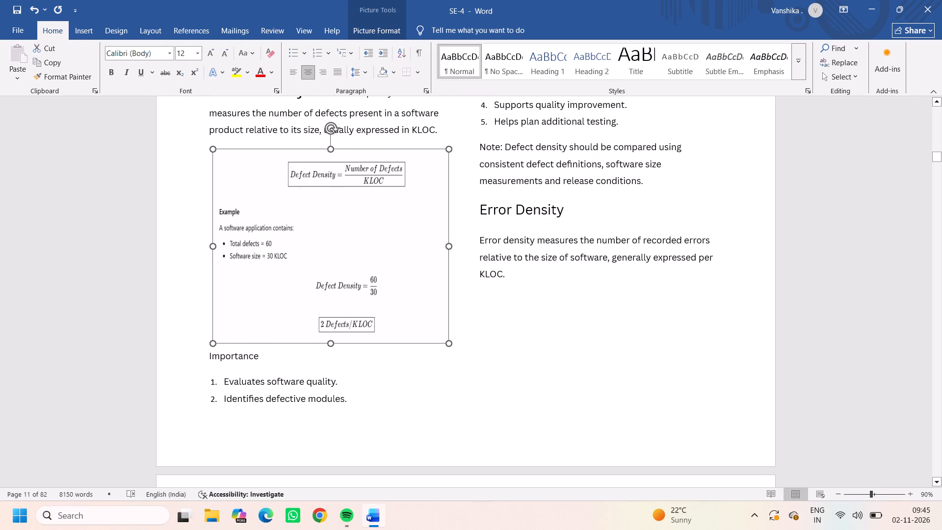
{"action": "left_click_drag", "start_coordinate": [443, 241], "coordinate": [465, 232]}
{"action": "left_click_drag", "start_coordinate": [337, 343], "coordinate": [364, 281]}
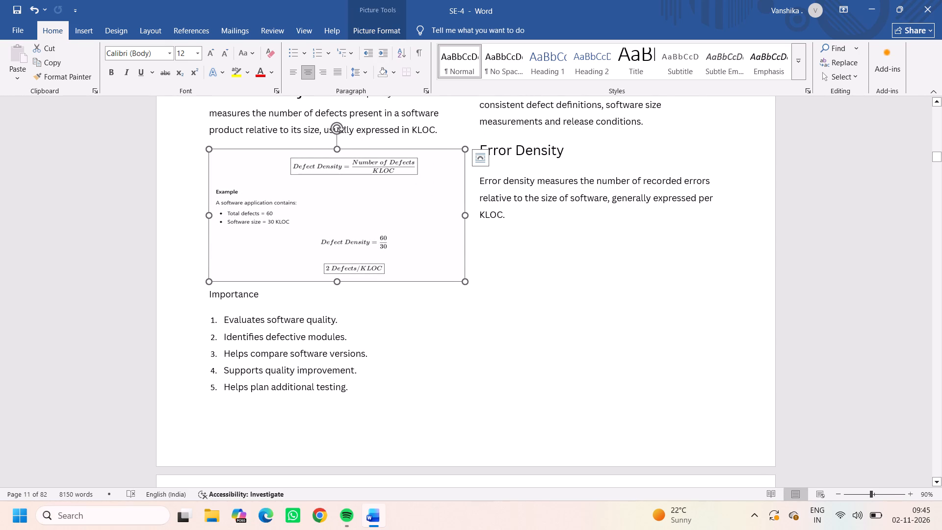
{"action": "left_click", "coordinate": [506, 310]}
{"action": "left_click", "coordinate": [352, 248]}
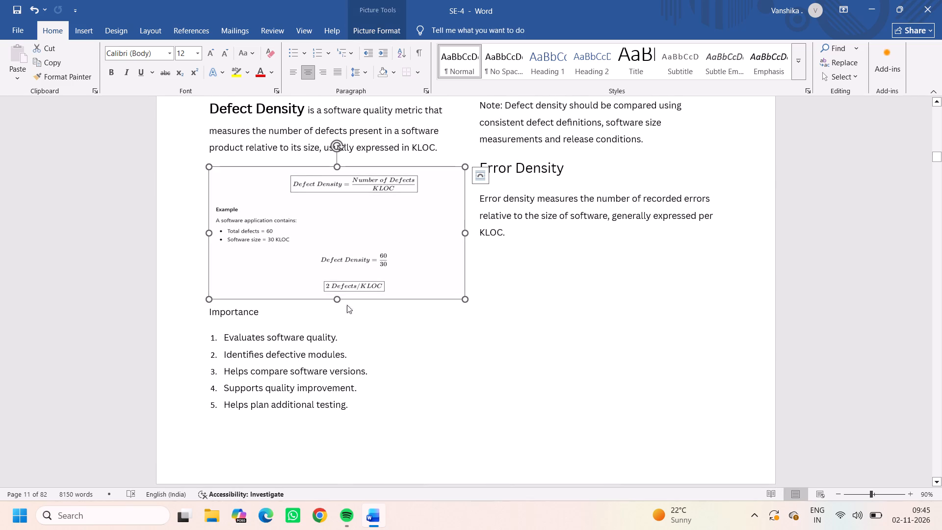
{"action": "left_click_drag", "start_coordinate": [335, 298], "coordinate": [342, 267]}
Join the "Note: Defect density should be compared" paragraph to the end of list item 5 in the first column.
{"action": "scroll", "coordinate": [453, 278], "scroll_direction": "up", "scroll_amount": 1}
{"action": "left_click", "coordinate": [480, 216]}
{"action": "key", "text": "BackSpace"}
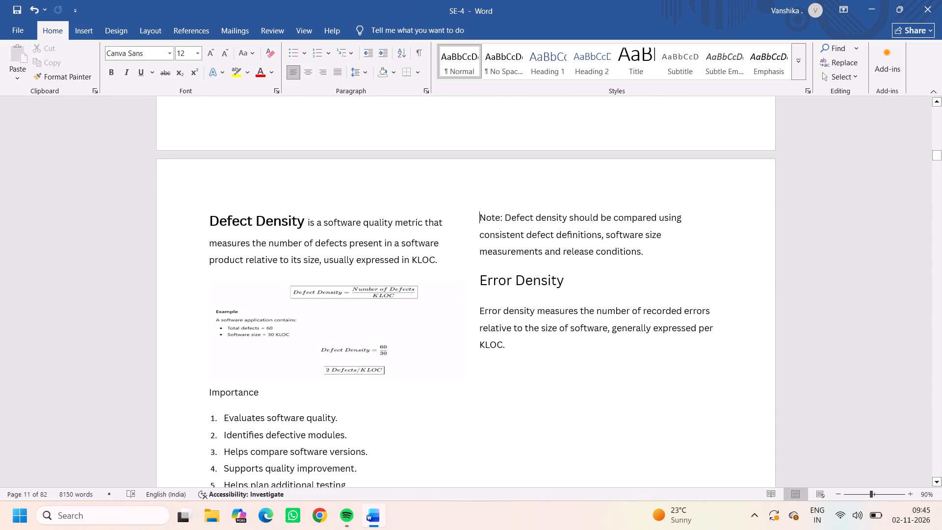
{"action": "scroll", "coordinate": [510, 357], "scroll_direction": "down", "scroll_amount": 1}
{"action": "key", "text": "Return"}
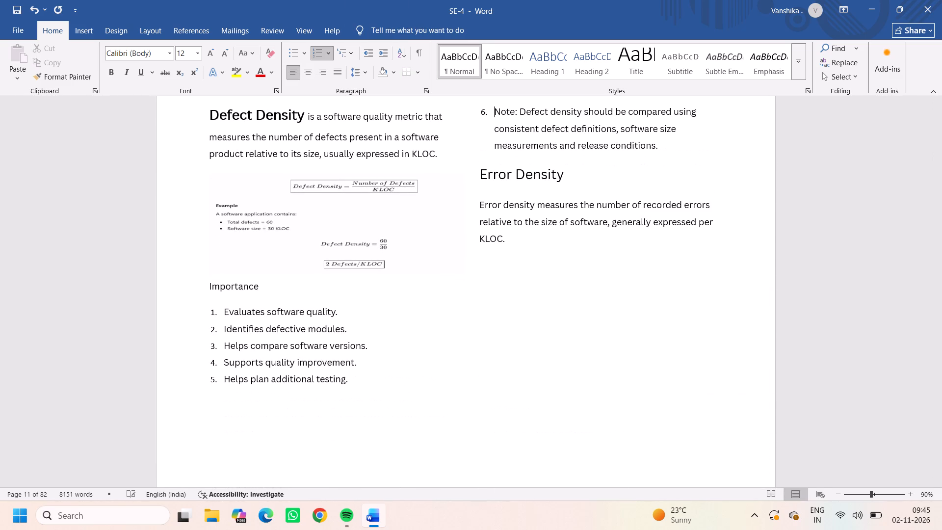
{"action": "key", "text": "BackSpace"}
{"action": "key", "text": "BackSpace"}
{"action": "key", "text": "BackSpace"}
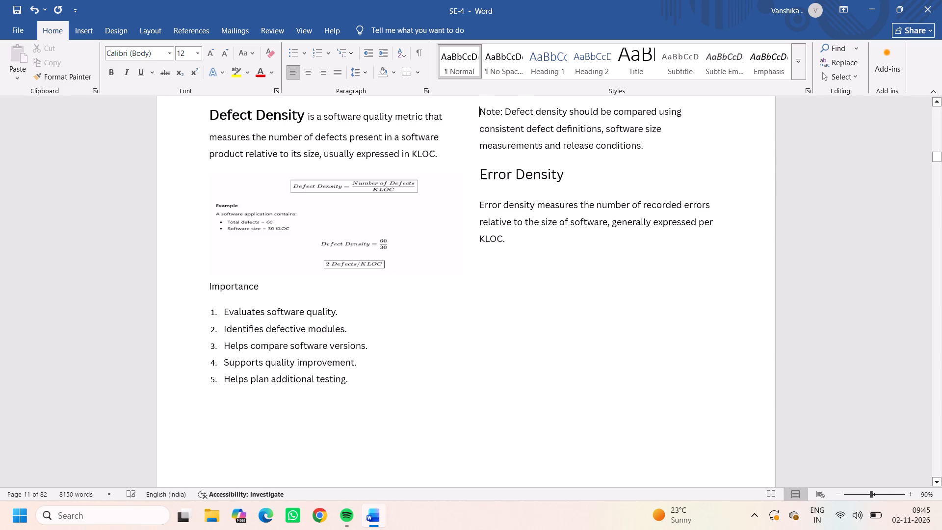
{"action": "key", "text": "BackSpace"}
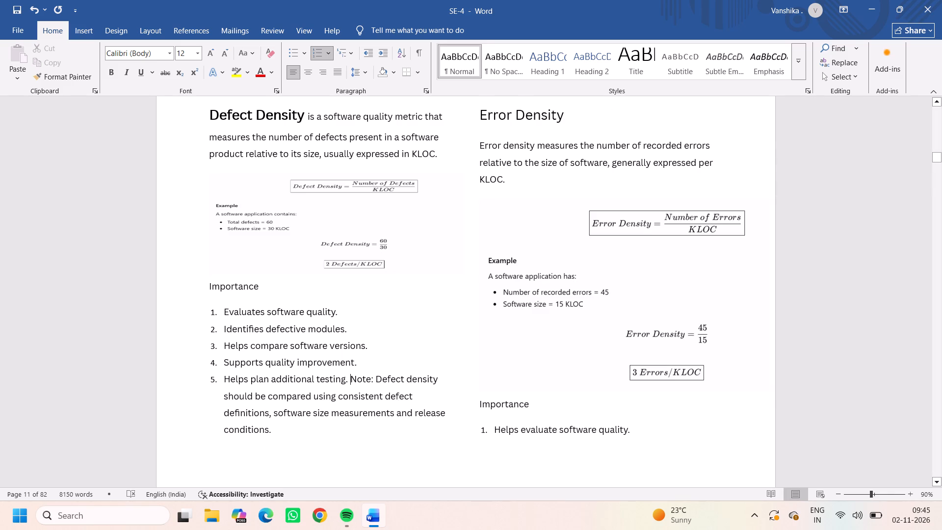
Delete the "Importance" heading and its line between the Defect Density picture and the numbered list.
{"action": "left_click", "coordinate": [330, 231]}
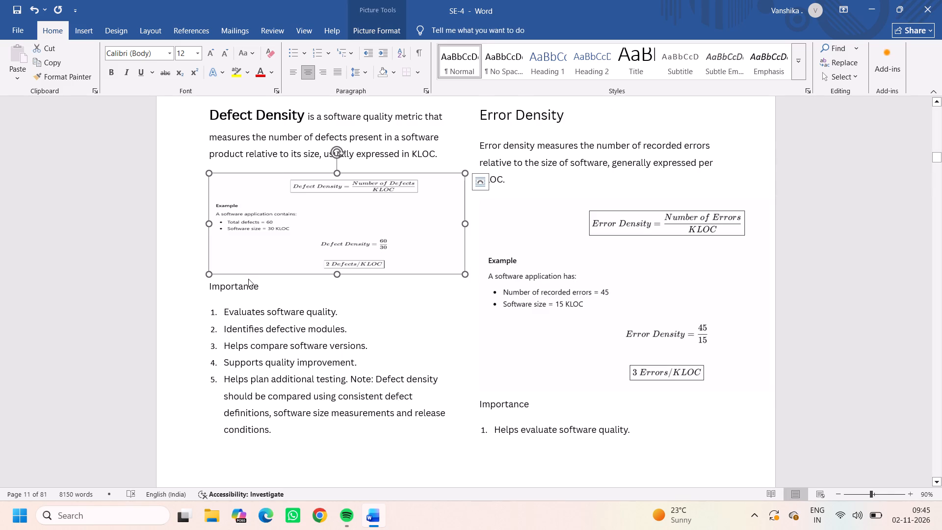
{"action": "triple_click", "coordinate": [248, 281]}
{"action": "left_click", "coordinate": [248, 281]}
{"action": "key", "text": "BackSpace"}
{"action": "key", "text": "BackSpace"}
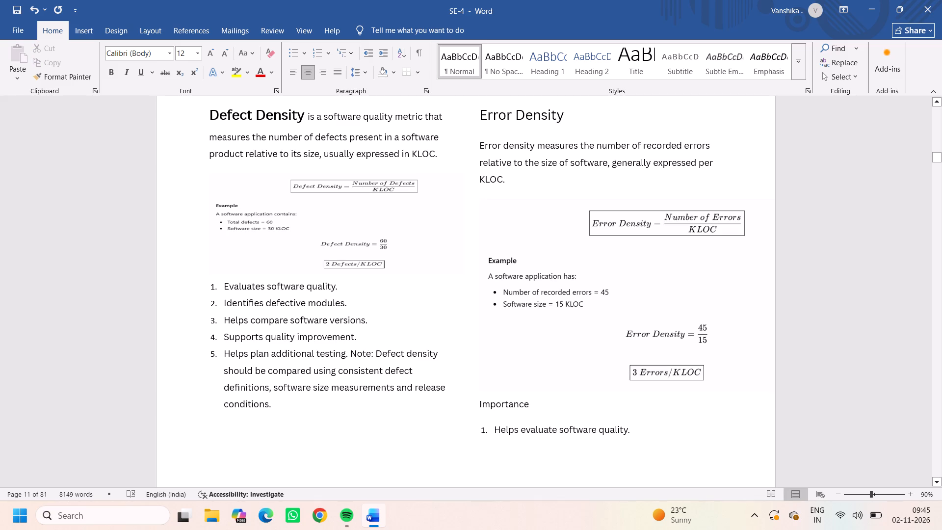
Split the Note off from list item 5 into its own unnumbered paragraph beneath the list.
{"action": "left_click", "coordinate": [349, 352]}
{"action": "key", "text": "Return"}
{"action": "key", "text": "BackSpace"}
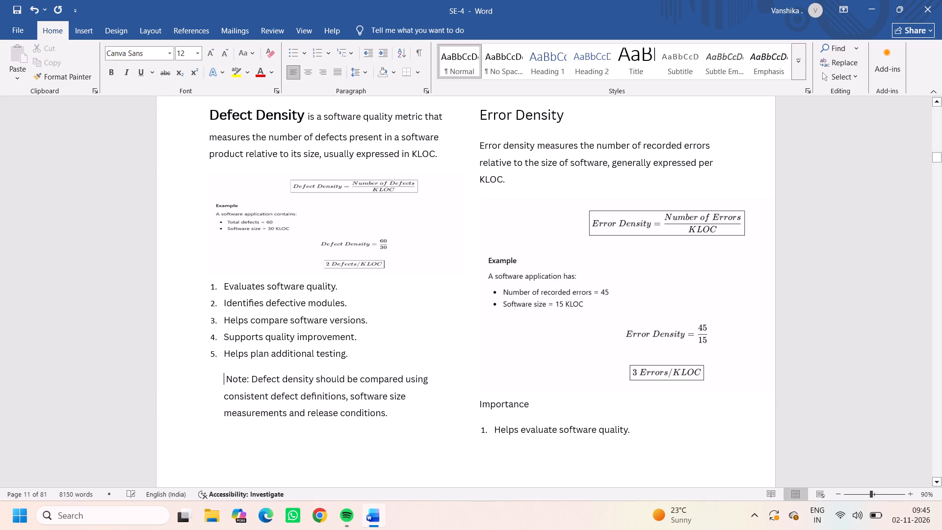
Remove the left indent of the Note paragraph so it lines up with the list numbers above it.
{"action": "key", "text": "BackSpace"}
Make the Defect Density formula picture slightly taller, keeping the list and the whole Note beneath it in the first column.
{"action": "left_click", "coordinate": [330, 202]}
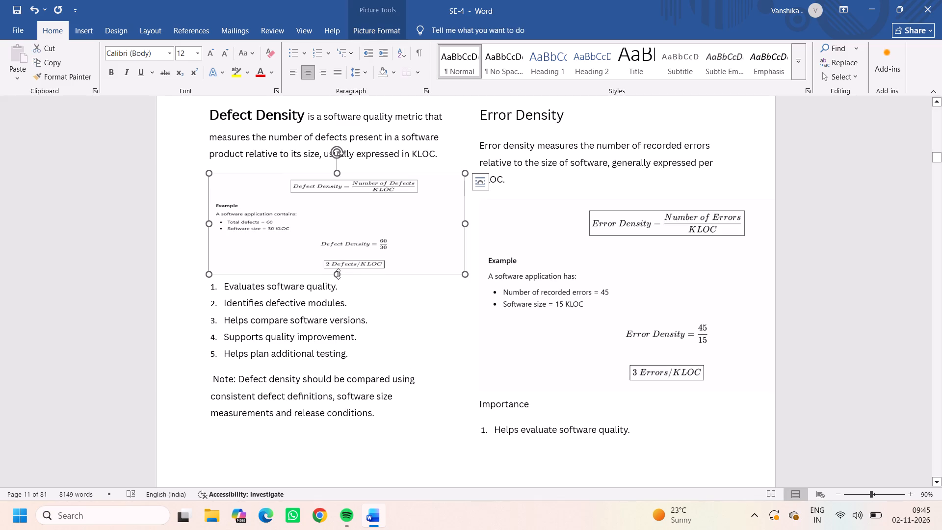
{"action": "left_click_drag", "start_coordinate": [338, 274], "coordinate": [339, 289]}
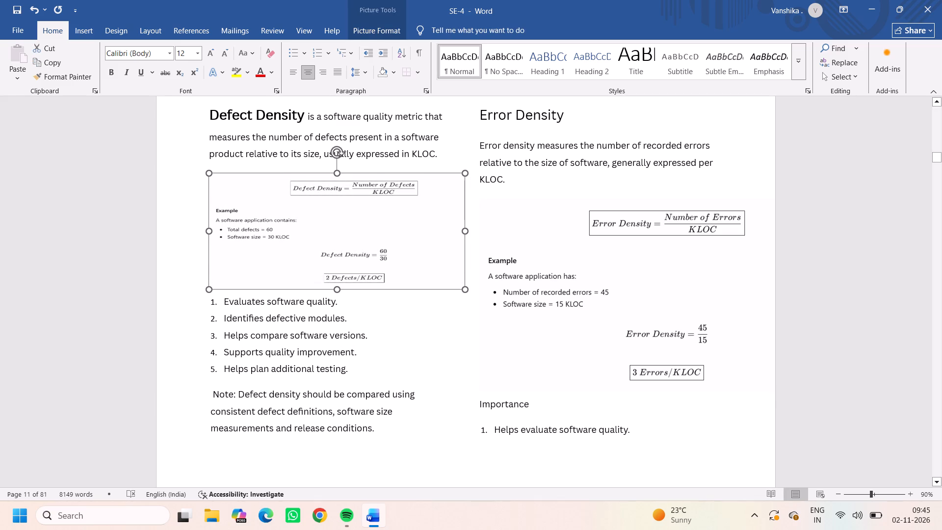
{"action": "left_click_drag", "start_coordinate": [339, 289], "coordinate": [342, 285]}
{"action": "left_click_drag", "start_coordinate": [341, 285], "coordinate": [341, 291]}
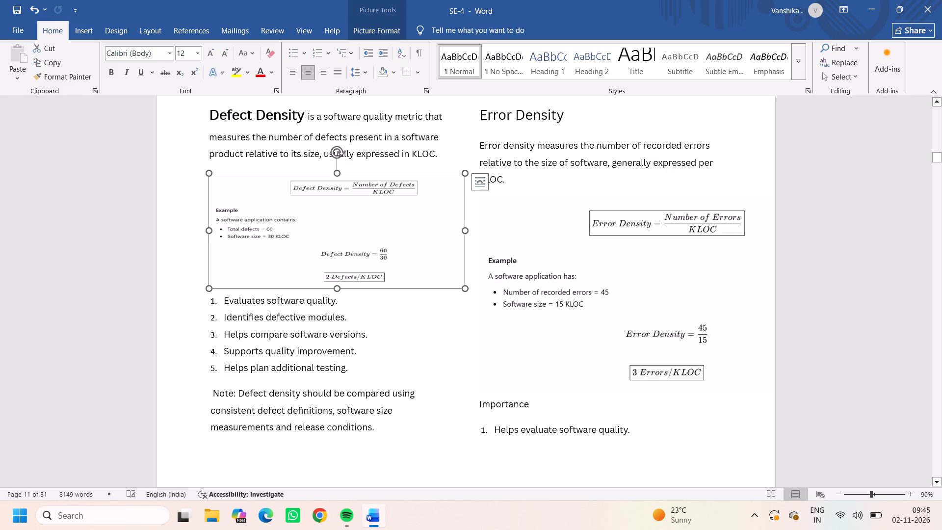
{"action": "left_click", "coordinate": [341, 265]}
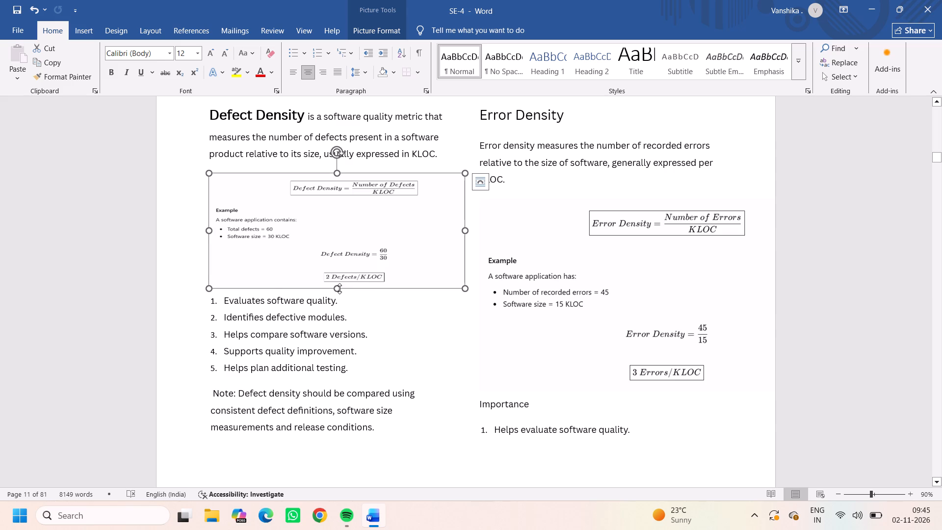
{"action": "left_click", "coordinate": [340, 289]}
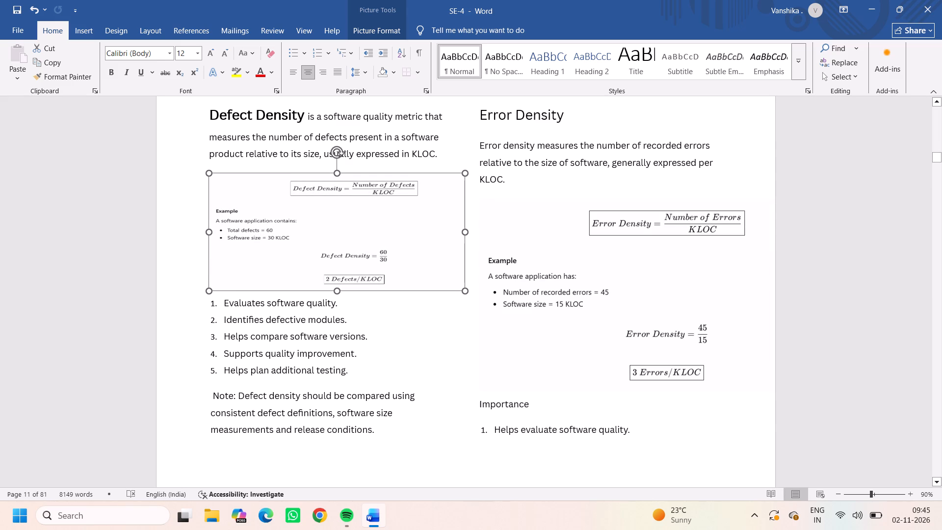
{"action": "left_click", "coordinate": [415, 332]}
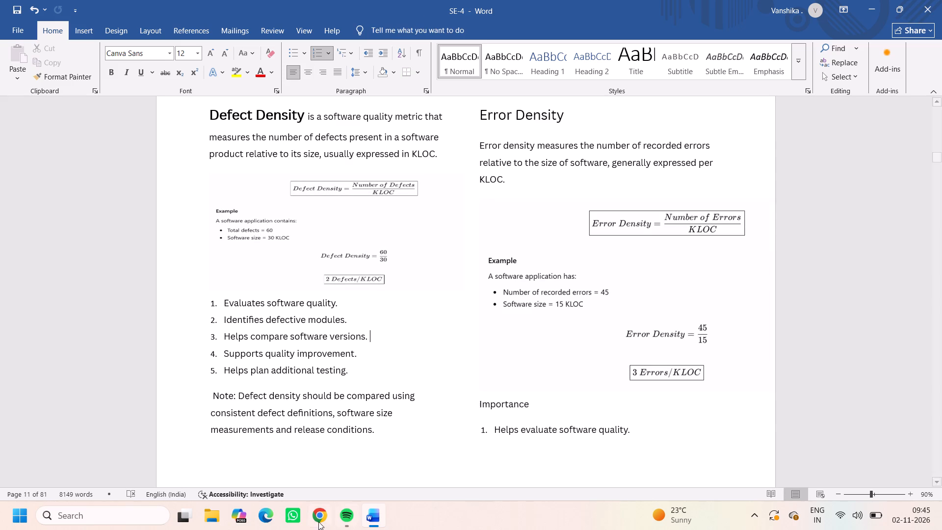
Switch from the Word document to Google Chrome by opening a new browser window.
{"action": "left_click", "coordinate": [334, 528]}
{"action": "right_click", "coordinate": [330, 525]}
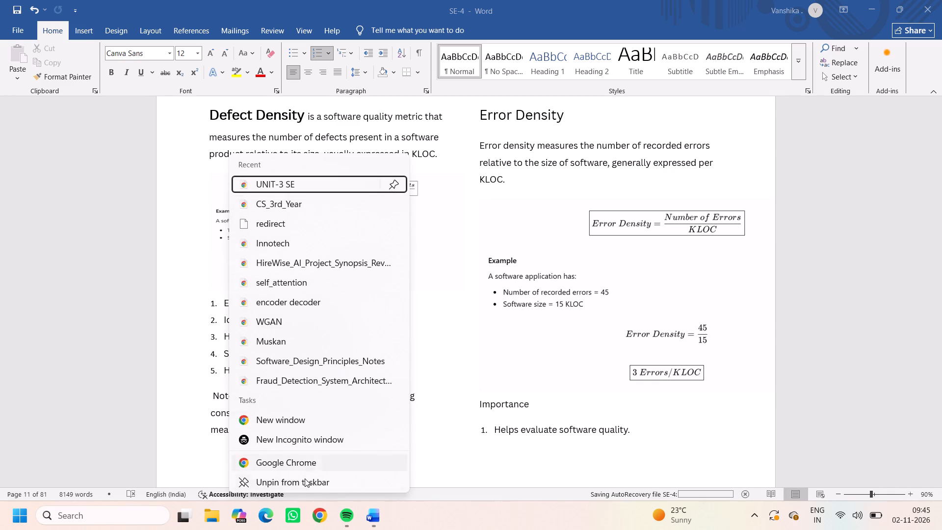
{"action": "left_click", "coordinate": [318, 519]}
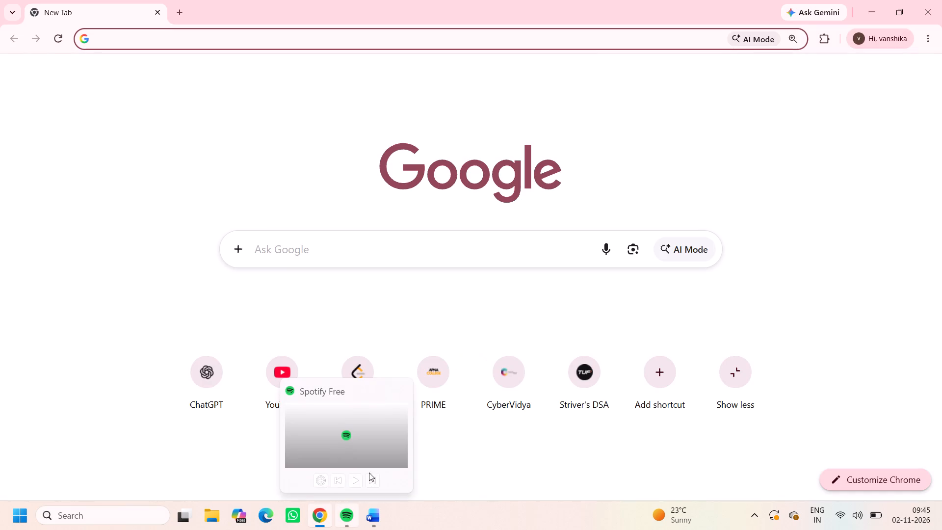
Close the Spotify application running in the background.
{"action": "left_click", "coordinate": [401, 387]}
Enter "what" in the browser's address bar to find WhatsApp Web.
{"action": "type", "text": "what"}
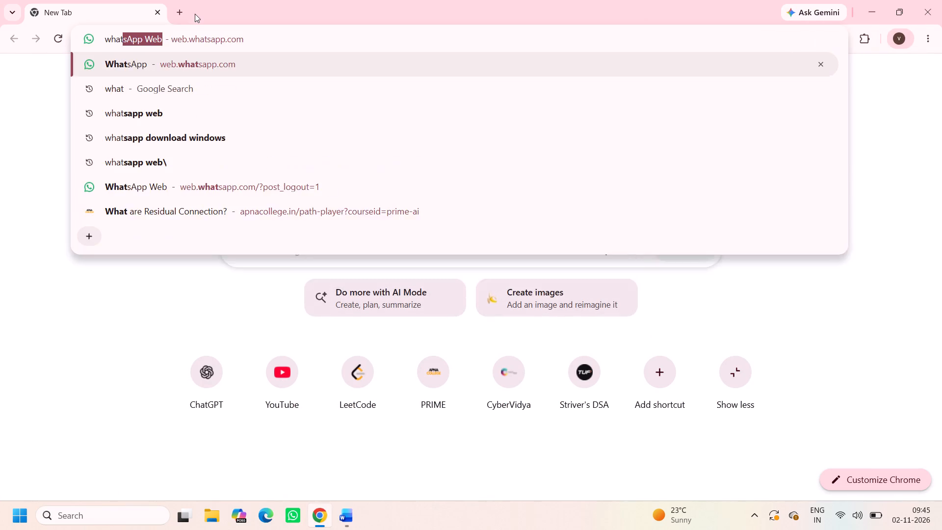
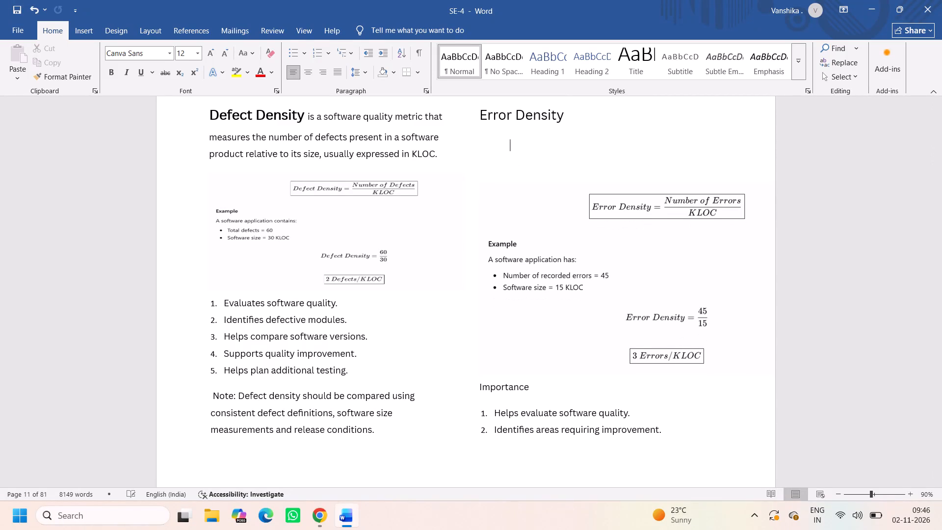
Join the Error Density definition onto its heading line, so it begins "Error Density measures the number of recorded errors".
{"action": "key", "text": "BackSpace"}
{"action": "key", "text": "BackSpace"}
{"action": "key", "text": "BackSpace"}
{"action": "key", "text": "BackSpace"}
{"action": "key", "text": "BackSpace"}
{"action": "key", "text": "BackSpace"}
{"action": "key", "text": "BackSpace"}
{"action": "key", "text": "BackSpace"}
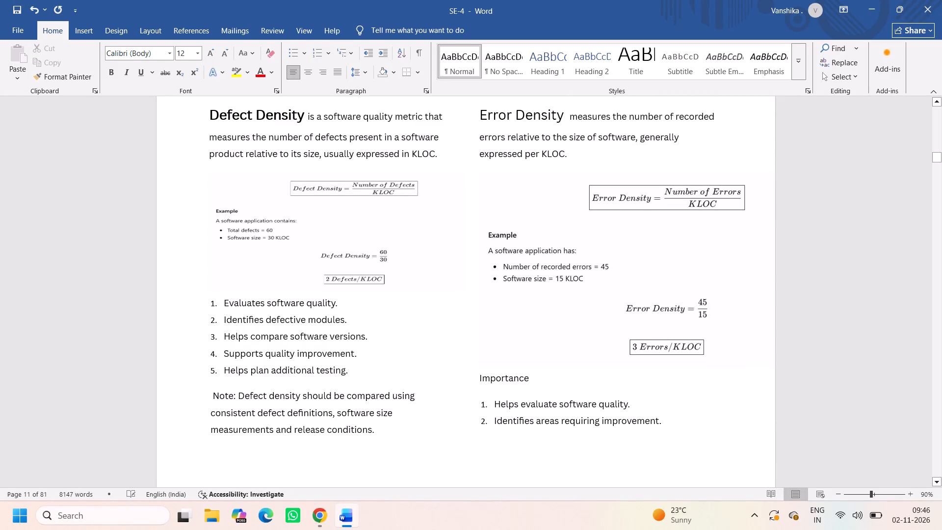
Make the words "Error Density" at the start of the definition bold.
{"action": "left_click_drag", "start_coordinate": [568, 117], "coordinate": [482, 109]}
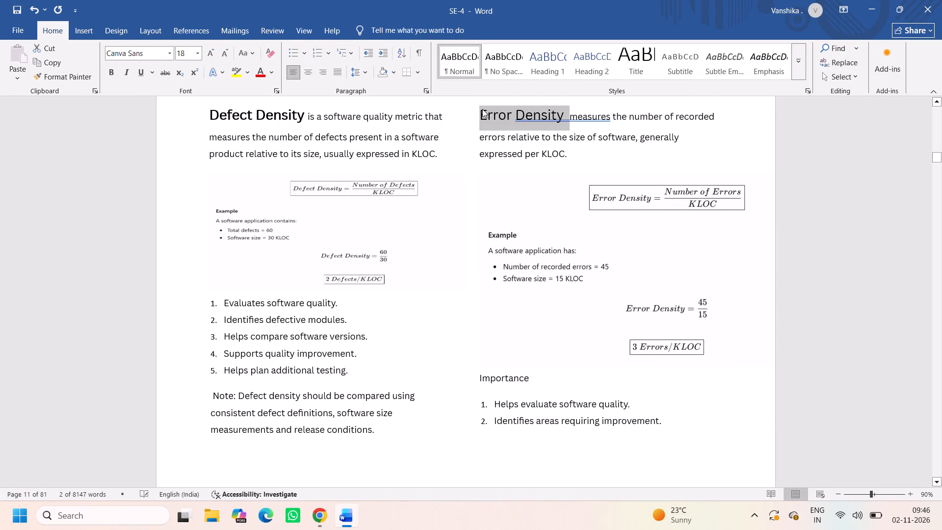
{"action": "key", "text": "ctrl+b"}
{"action": "left_click", "coordinate": [535, 129]}
Narrow the Error Density formula picture from its side so its full width fits on the page in the second column.
{"action": "left_click", "coordinate": [602, 224]}
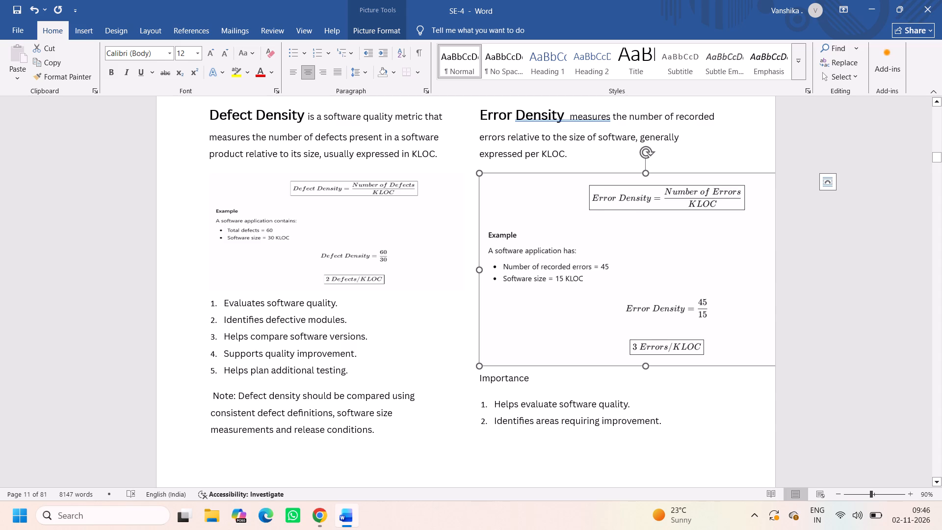
{"action": "left_click_drag", "start_coordinate": [481, 267], "coordinate": [536, 263]}
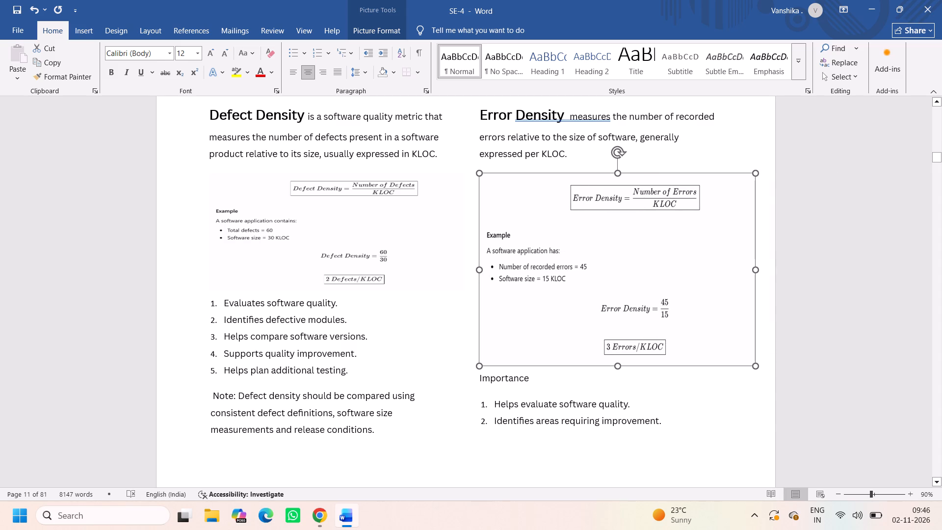
Reduce the height of the Error Density formula picture so all four numbered list items fit in the second column.
{"action": "left_click_drag", "start_coordinate": [616, 367], "coordinate": [624, 292]}
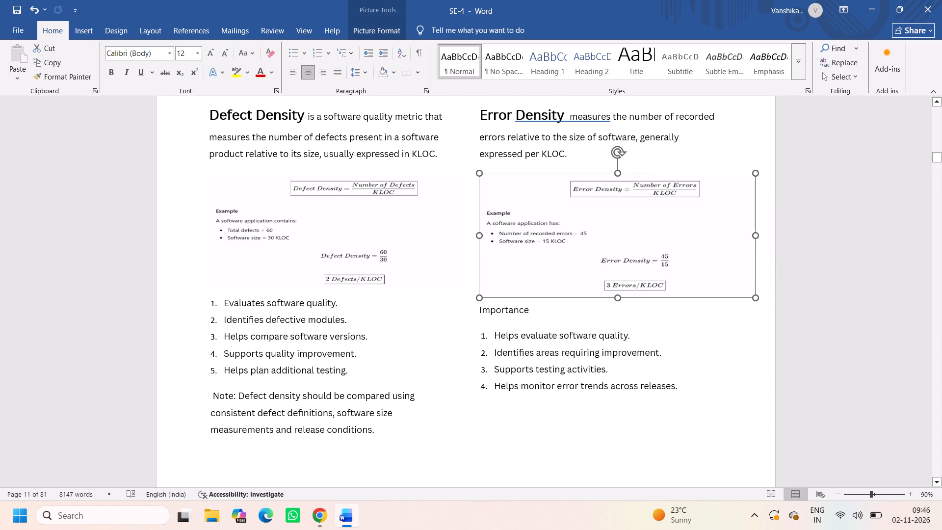
{"action": "left_click_drag", "start_coordinate": [624, 292], "coordinate": [628, 292]}
Join the bold "Defect vs Error" paragraph onto the end of list item 4 on the Error Density page.
{"action": "scroll", "coordinate": [624, 365], "scroll_direction": "down", "scroll_amount": 4}
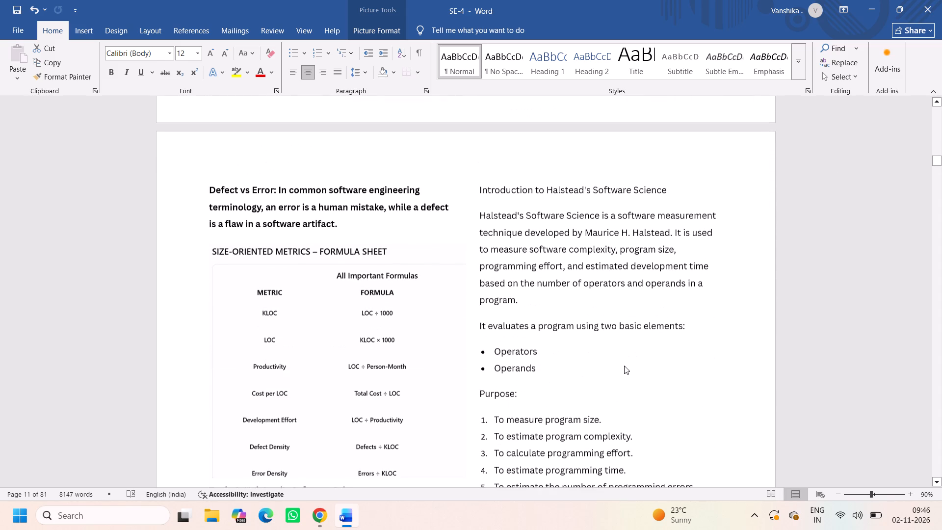
{"action": "scroll", "coordinate": [624, 366], "scroll_direction": "up", "scroll_amount": 1}
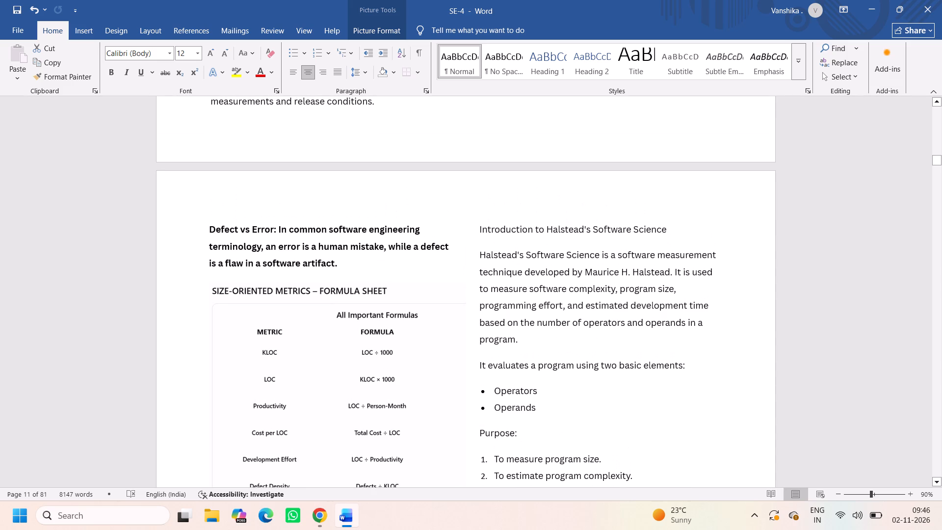
{"action": "left_click", "coordinate": [204, 231]}
{"action": "key", "text": "BackSpace"}
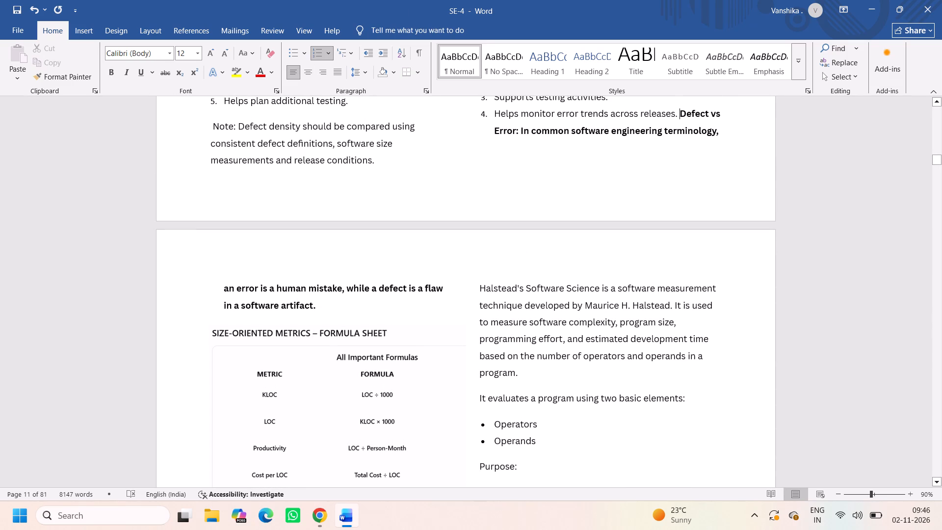
Delete the "Importance" heading and its line between the Error Density picture and the numbered list.
{"action": "scroll", "coordinate": [507, 261], "scroll_direction": "up", "scroll_amount": 1}
{"action": "triple_click", "coordinate": [544, 178]}
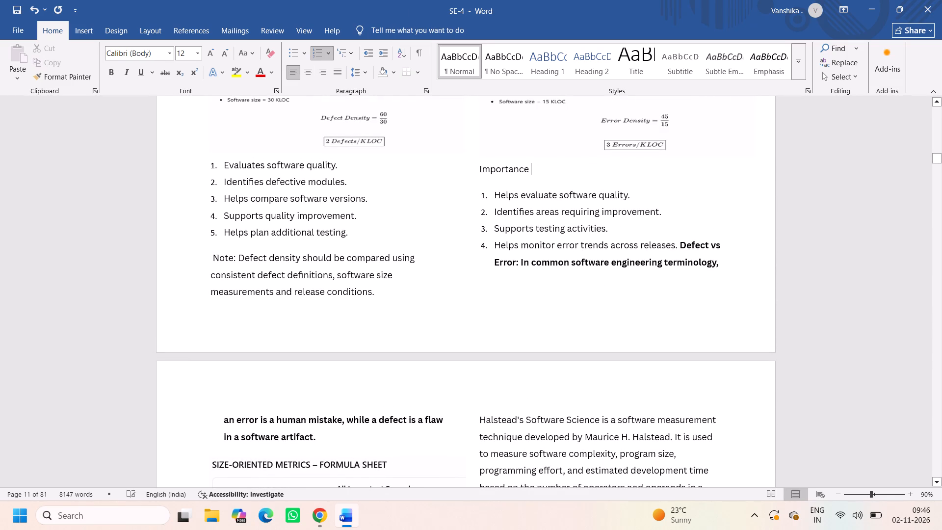
{"action": "key", "text": "BackSpace"}
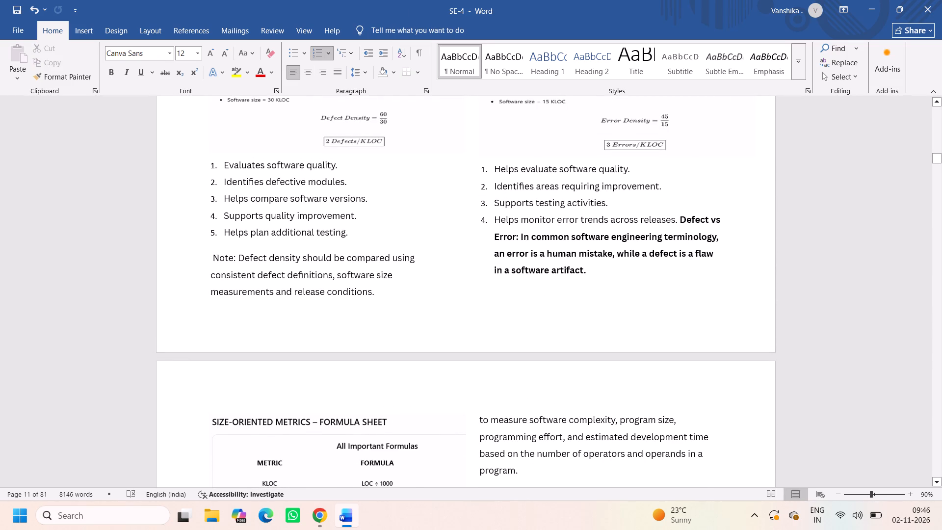
Shorten the Error Density formula picture further and narrow it to fit within the second column's width.
{"action": "scroll", "coordinate": [654, 238], "scroll_direction": "up", "scroll_amount": 1}
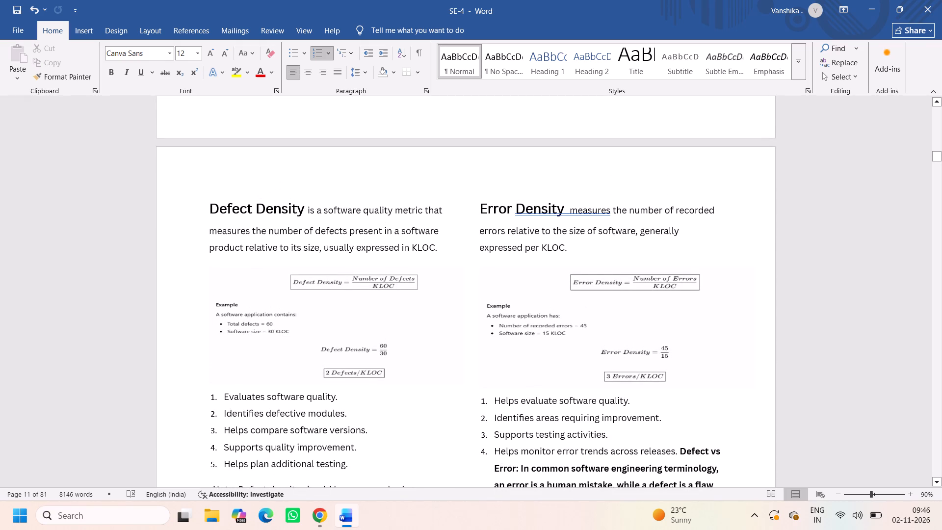
{"action": "scroll", "coordinate": [316, 385], "scroll_direction": "down", "scroll_amount": 1}
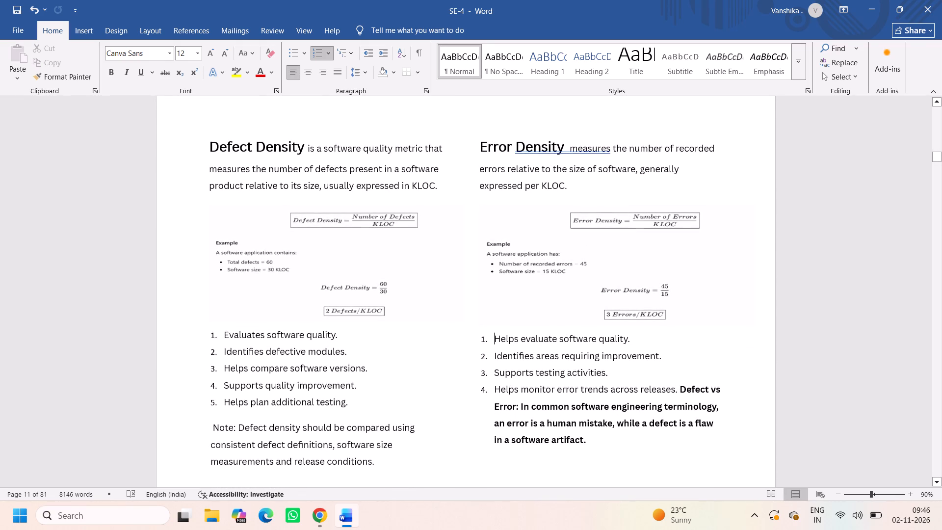
{"action": "left_click", "coordinate": [591, 285]}
{"action": "left_click_drag", "start_coordinate": [617, 330], "coordinate": [621, 309]}
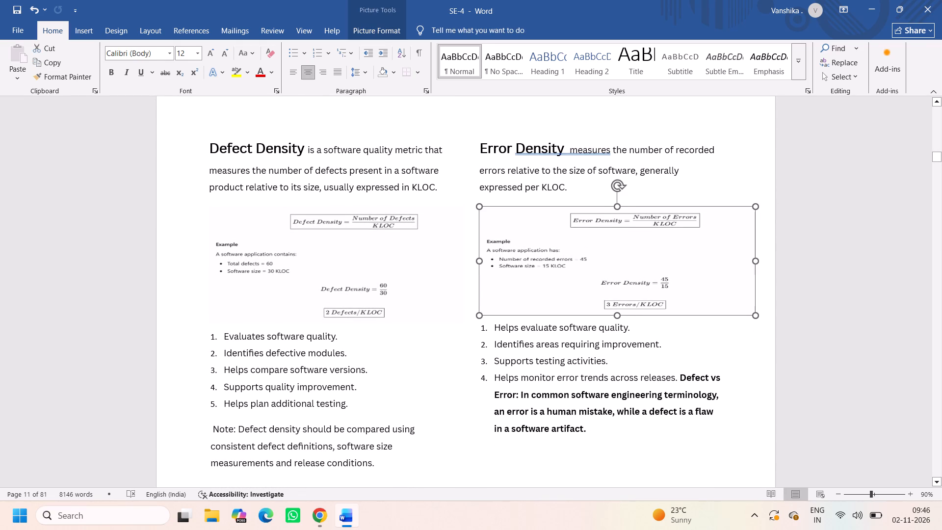
{"action": "left_click_drag", "start_coordinate": [621, 309], "coordinate": [622, 311]}
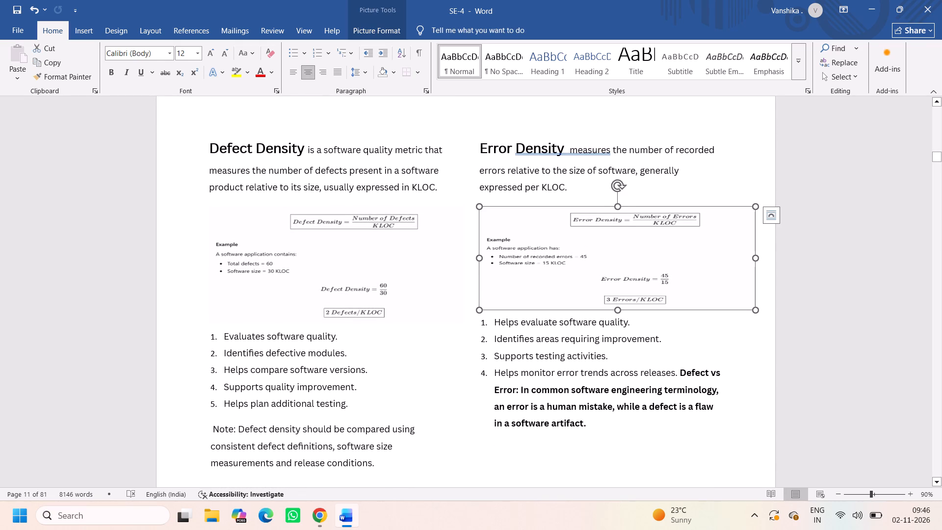
{"action": "left_click_drag", "start_coordinate": [479, 261], "coordinate": [543, 257]}
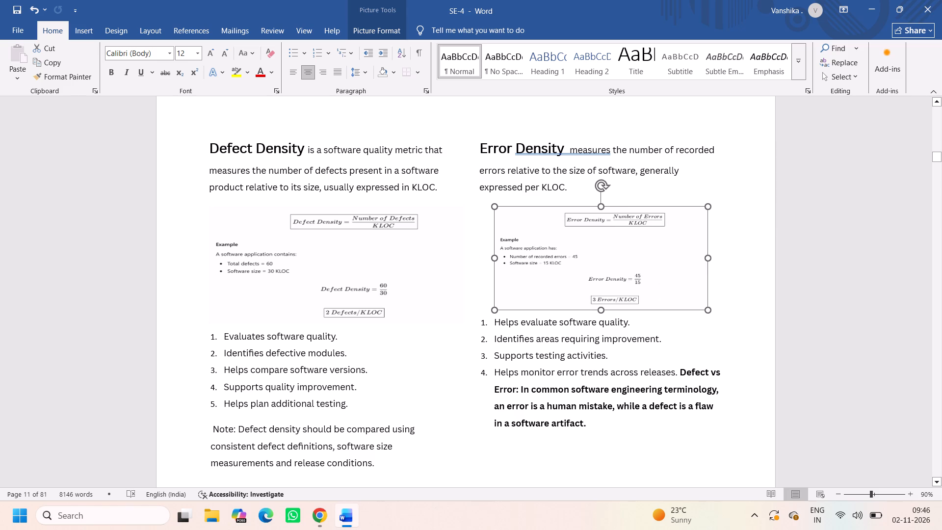
{"action": "left_click_drag", "start_coordinate": [543, 257], "coordinate": [543, 258]}
{"action": "left_click", "coordinate": [658, 329]}
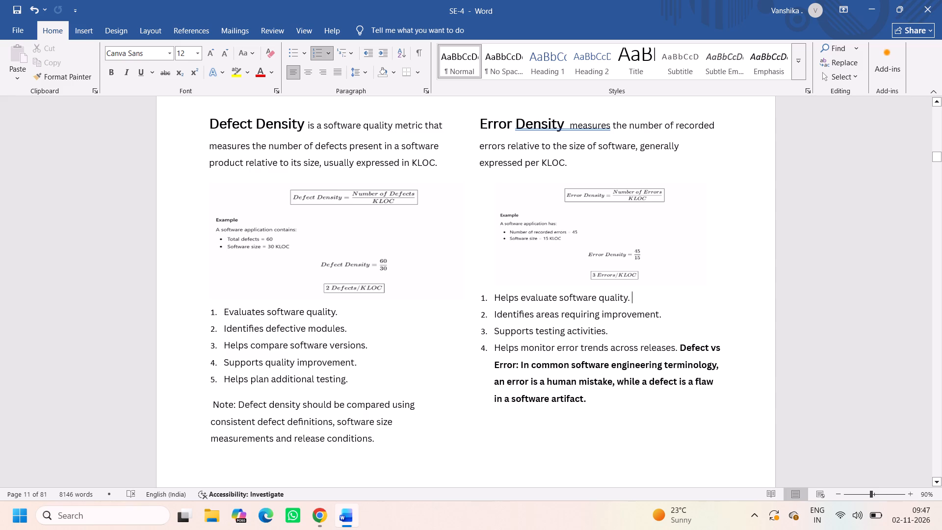
Split the bold "Defect vs Error" text off from list item 4 into its own unnumbered paragraph beneath the list.
{"action": "left_click", "coordinate": [680, 345]}
{"action": "key", "text": "Return"}
{"action": "key", "text": "BackSpace"}
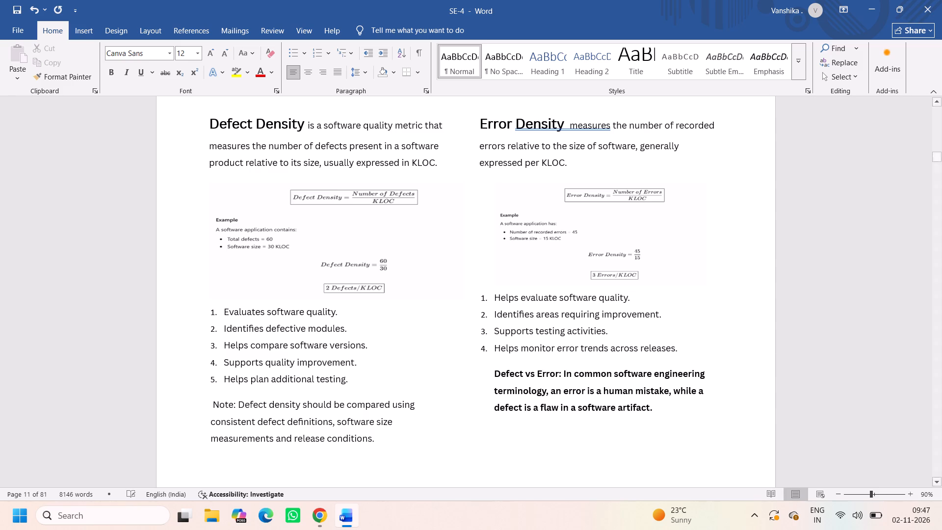
Make the Error Density formula picture taller, keeping the list and the "Defect vs Error" paragraph beneath it in the second column.
{"action": "left_click", "coordinate": [623, 252]}
{"action": "left_click_drag", "start_coordinate": [601, 289], "coordinate": [604, 315]}
{"action": "left_click", "coordinate": [705, 357]}
Narrow the Size-Oriented Metrics formula sheet picture so its Unit column shows within the first column, and shorten it slightly.
{"action": "scroll", "coordinate": [705, 357], "scroll_direction": "down", "scroll_amount": 1}
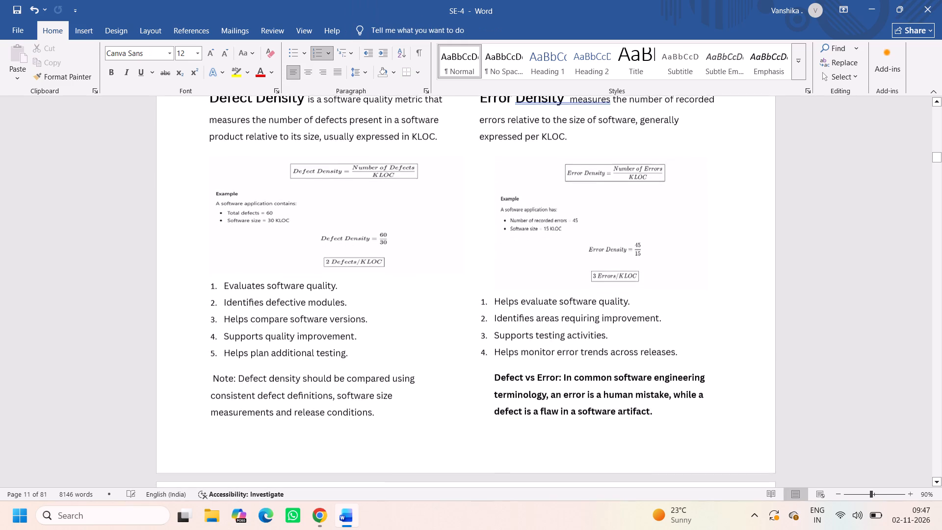
{"action": "scroll", "coordinate": [705, 357], "scroll_direction": "down", "scroll_amount": 1}
{"action": "left_click", "coordinate": [314, 375]}
{"action": "scroll", "coordinate": [314, 375], "scroll_direction": "down", "scroll_amount": 2}
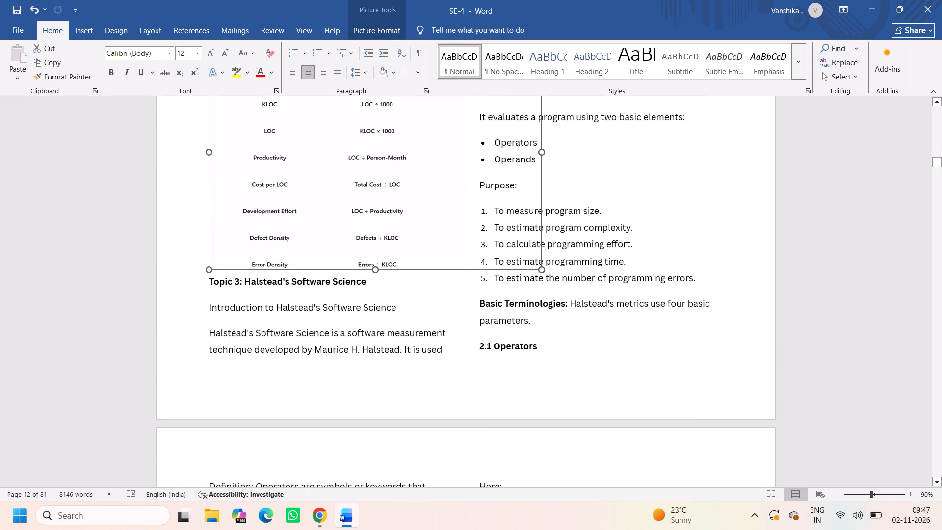
{"action": "scroll", "coordinate": [421, 321], "scroll_direction": "up", "scroll_amount": 2}
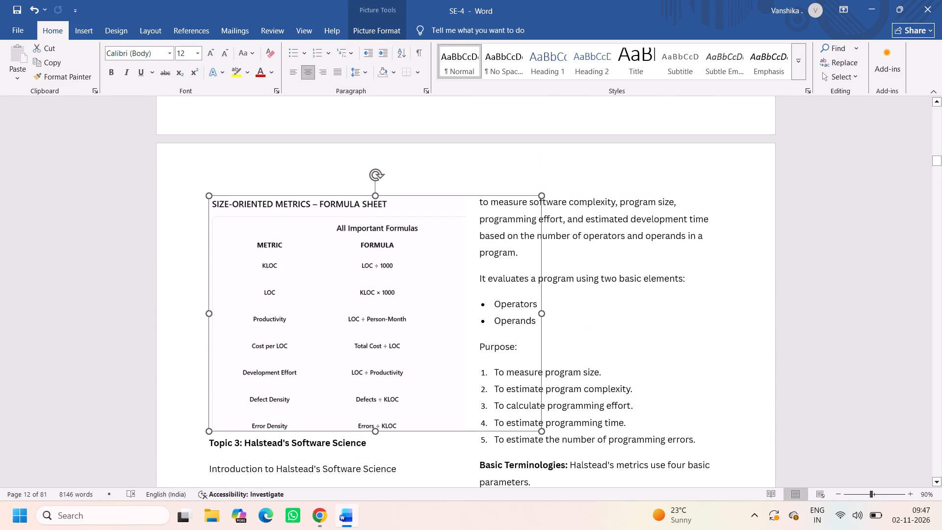
{"action": "left_click_drag", "start_coordinate": [210, 312], "coordinate": [265, 311]}
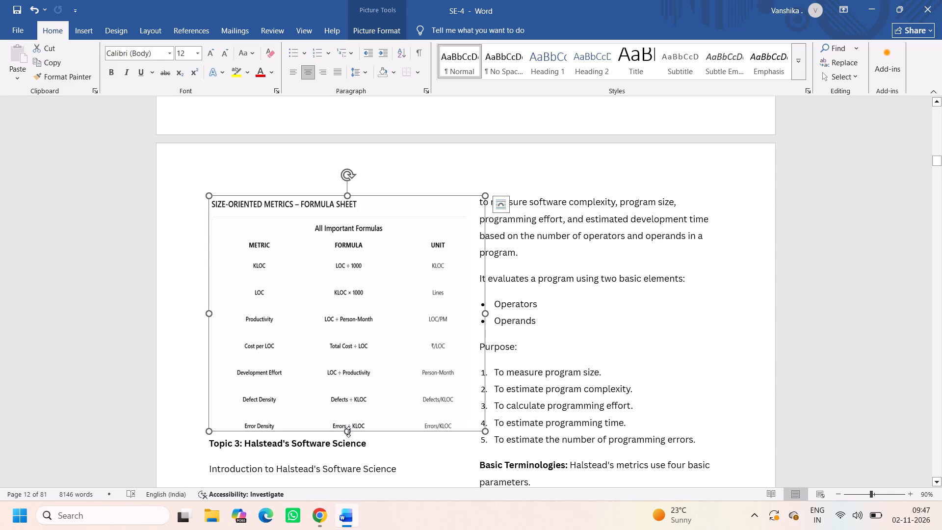
{"action": "left_click_drag", "start_coordinate": [348, 432], "coordinate": [349, 427]}
{"action": "left_click", "coordinate": [546, 440]}
Insert four blank lines before the "Topic 3: Halstead's Software Science" heading to push it into the second column.
{"action": "scroll", "coordinate": [546, 440], "scroll_direction": "down", "scroll_amount": 1}
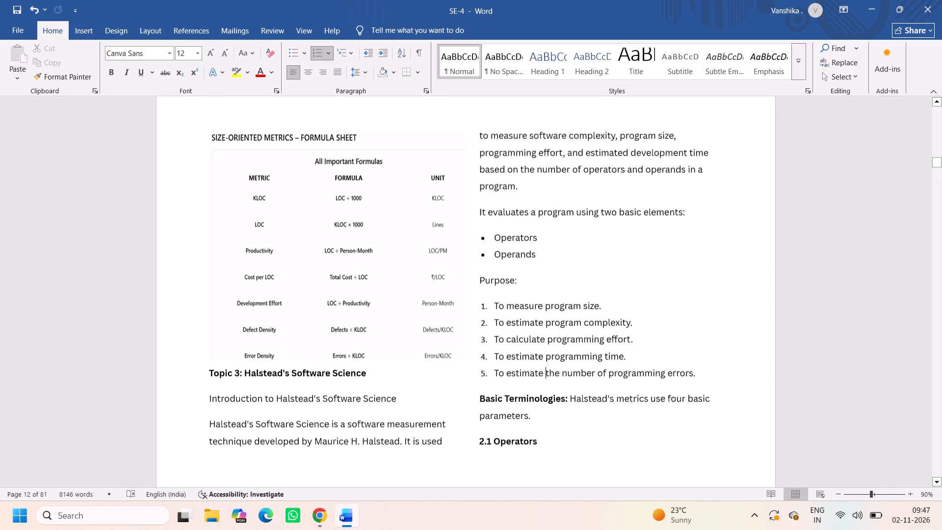
{"action": "scroll", "coordinate": [546, 440], "scroll_direction": "down", "scroll_amount": 1}
{"action": "left_click", "coordinate": [210, 236]}
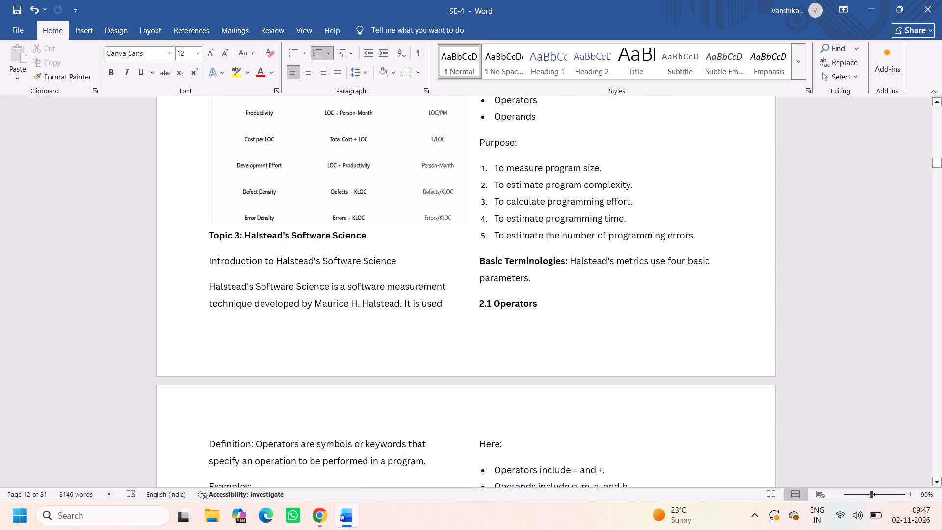
{"action": "key", "text": "Return"}
{"action": "key", "text": "Return"}
{"action": "key", "text": "Return"}
{"action": "key", "text": "Return"}
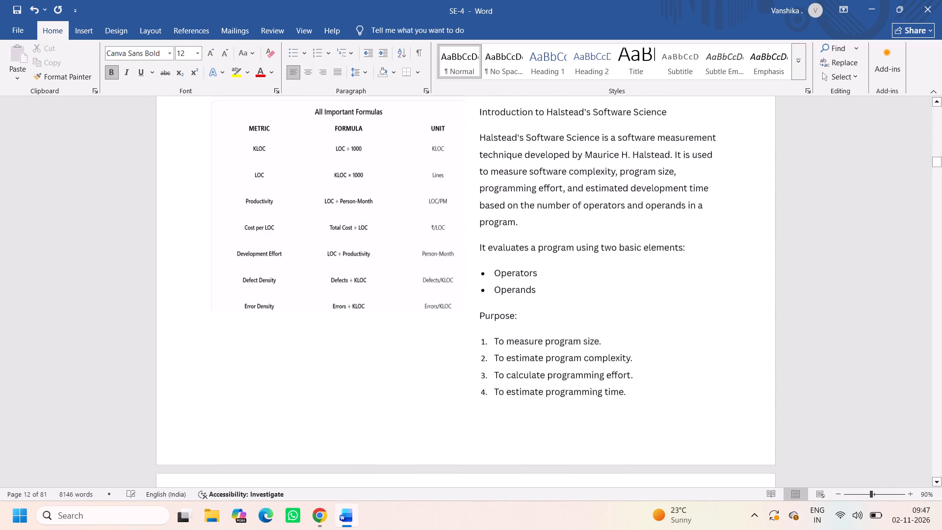
Increase the height of the formula sheet picture to fill most of the first column.
{"action": "left_click", "coordinate": [250, 219]}
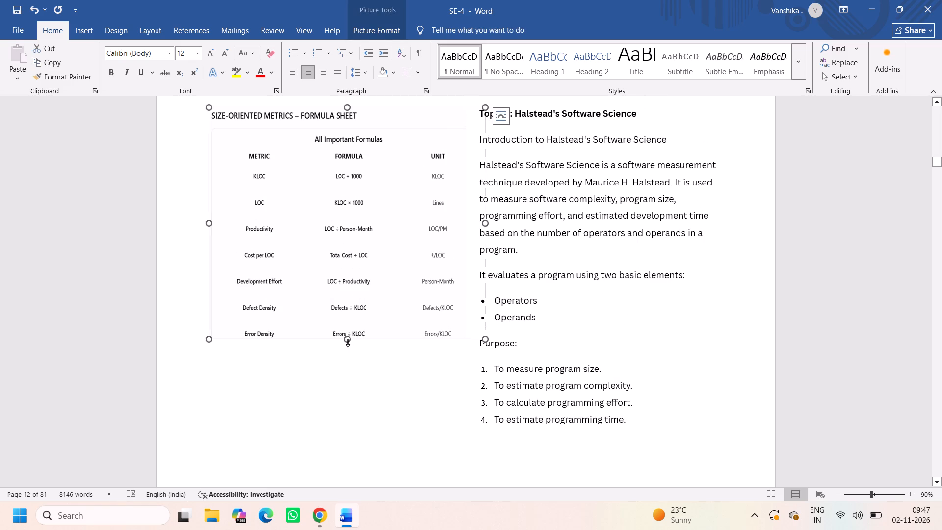
{"action": "left_click_drag", "start_coordinate": [348, 342], "coordinate": [349, 445]}
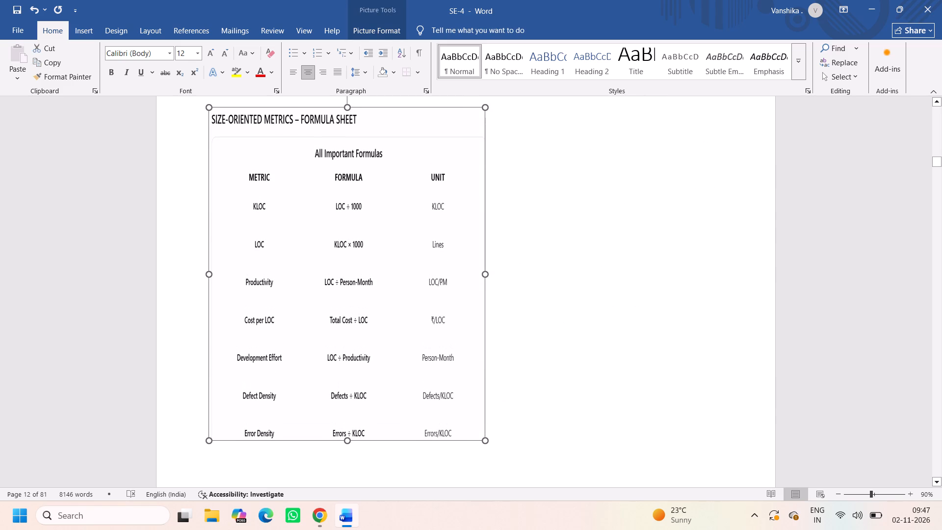
{"action": "left_click_drag", "start_coordinate": [349, 445], "coordinate": [356, 414]}
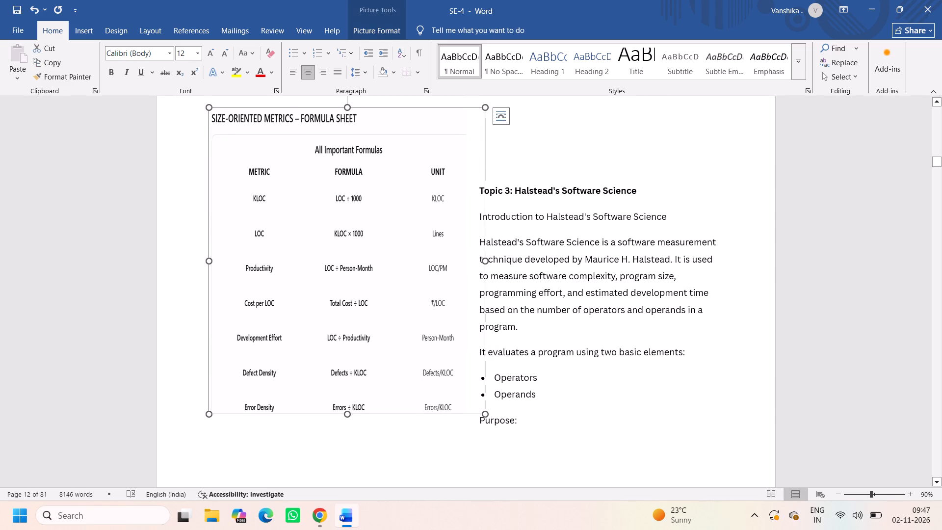
{"action": "left_click", "coordinate": [579, 376]}
Delete two of the blank lines above the "Topic 3: Halstead's Software Science" heading.
{"action": "left_click", "coordinate": [478, 185]}
{"action": "key", "text": "BackSpace"}
{"action": "key", "text": "BackSpace"}
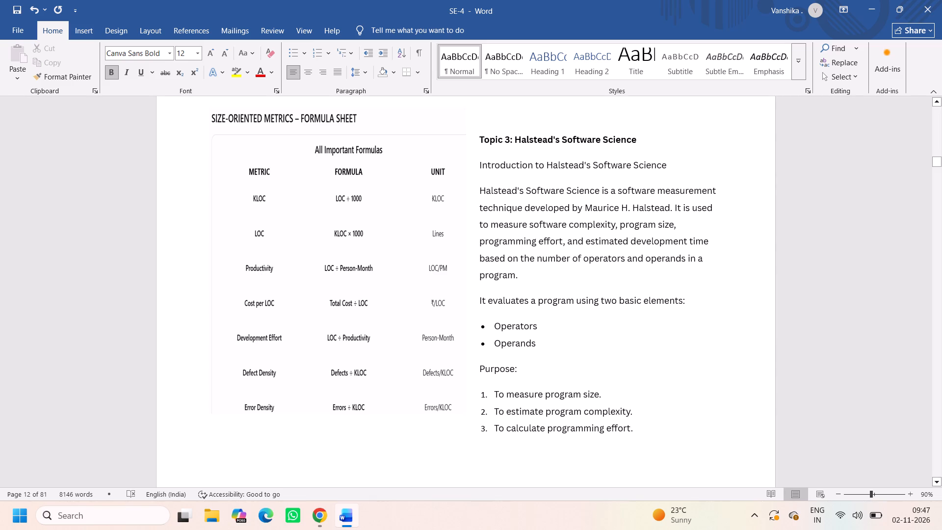
Delete the "Introduction to Halstead's Software Science" line beneath the Topic 3 heading.
{"action": "triple_click", "coordinate": [553, 165]}
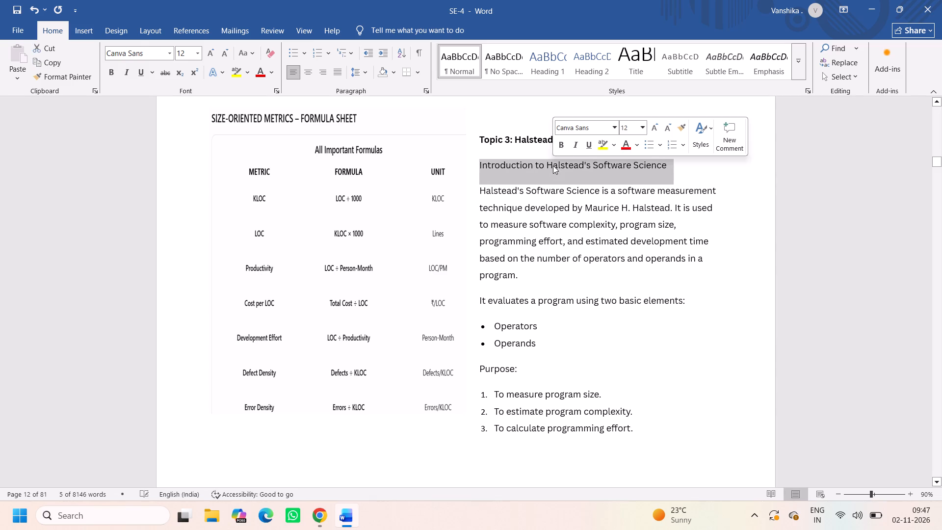
{"action": "key", "text": "BackSpace"}
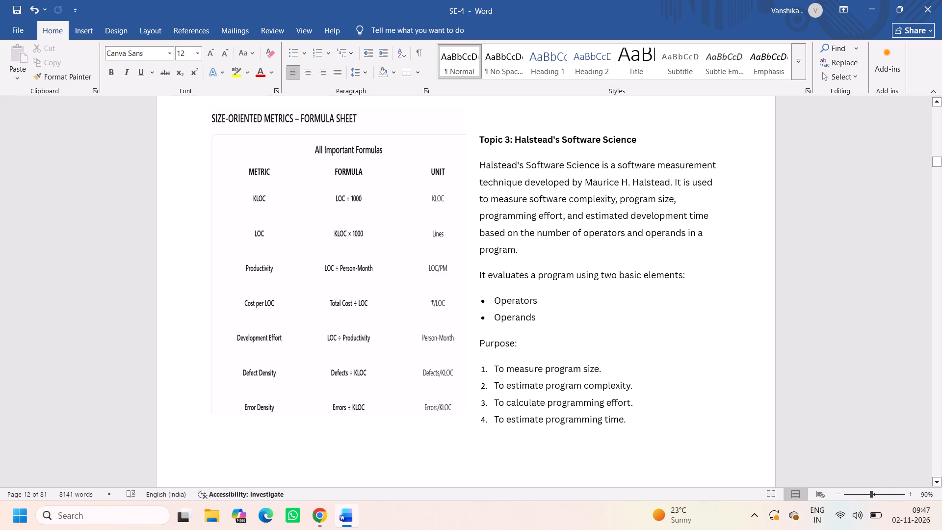
Merge the "It evaluates a program using two basic elements:" line into the end of the Halstead's Software Science definition paragraph.
{"action": "scroll", "coordinate": [544, 362], "scroll_direction": "down", "scroll_amount": 2}
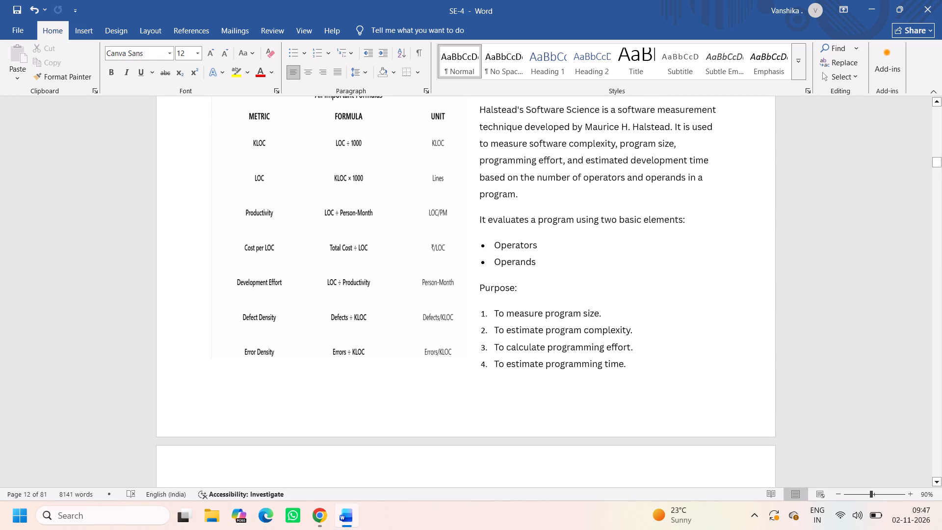
{"action": "scroll", "coordinate": [544, 362], "scroll_direction": "down", "scroll_amount": 1}
{"action": "scroll", "coordinate": [544, 362], "scroll_direction": "up", "scroll_amount": 1}
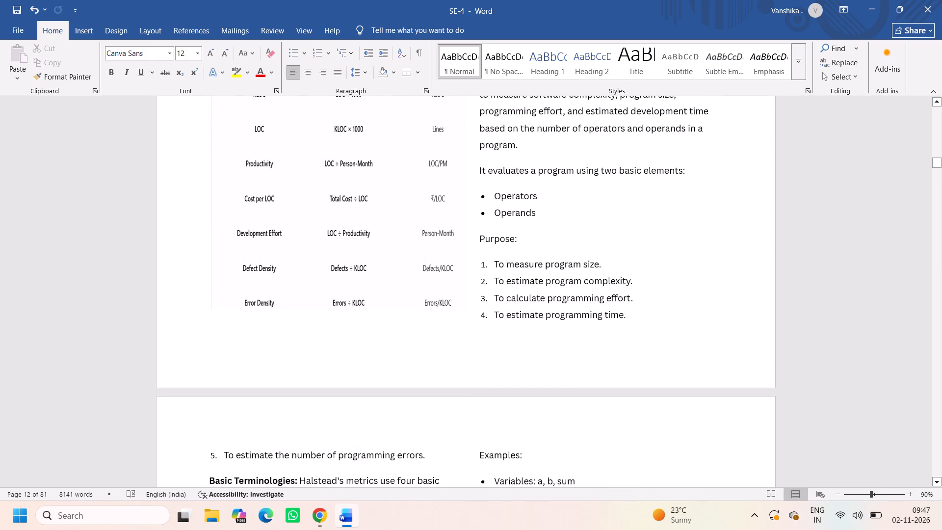
{"action": "triple_click", "coordinate": [509, 239]}
{"action": "left_click", "coordinate": [540, 262]}
{"action": "scroll", "coordinate": [540, 262], "scroll_direction": "right", "scroll_amount": 1}
{"action": "left_click", "coordinate": [478, 155]}
{"action": "key", "text": "BackSpace"}
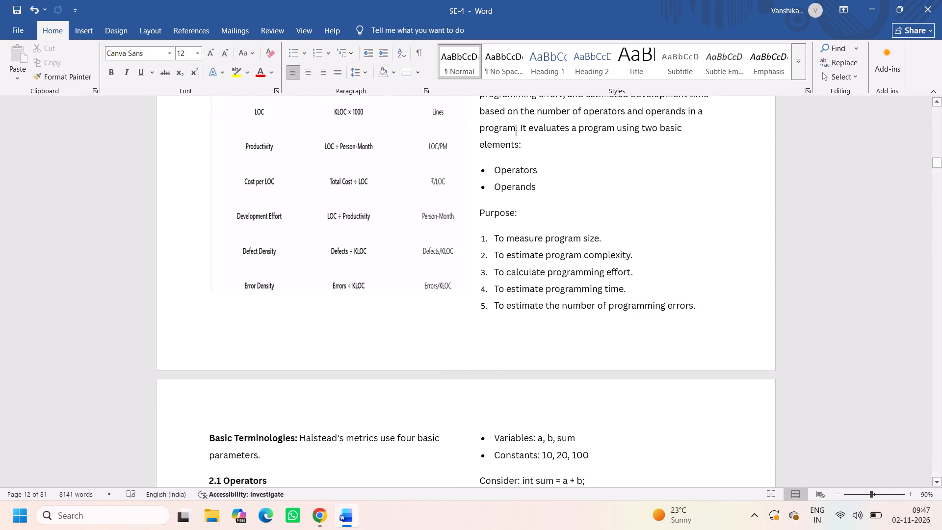
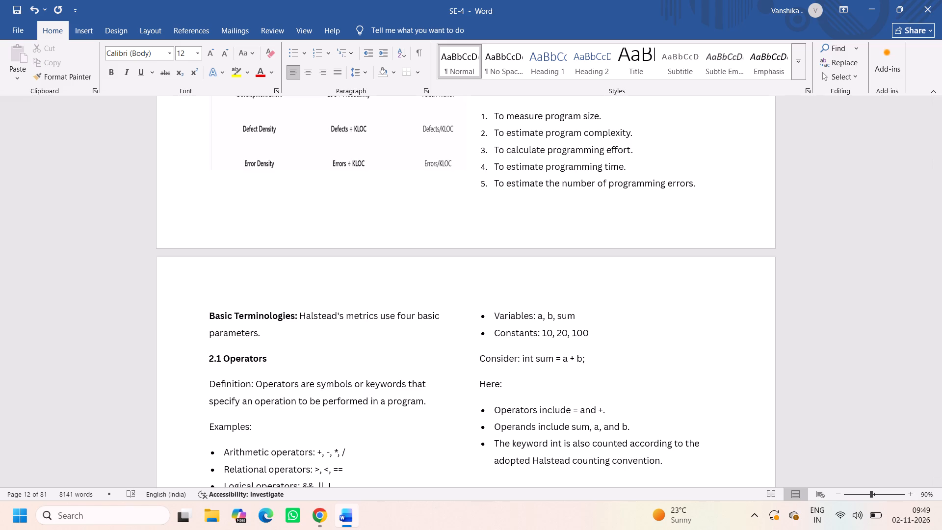
Join the operators definition onto the "2.1 Operators" heading line, removing the words "Definition: Operators".
{"action": "left_click", "coordinate": [252, 384]}
{"action": "left_click", "coordinate": [297, 383]}
{"action": "key", "text": "BackSpace"}
{"action": "key", "text": "BackSpace"}
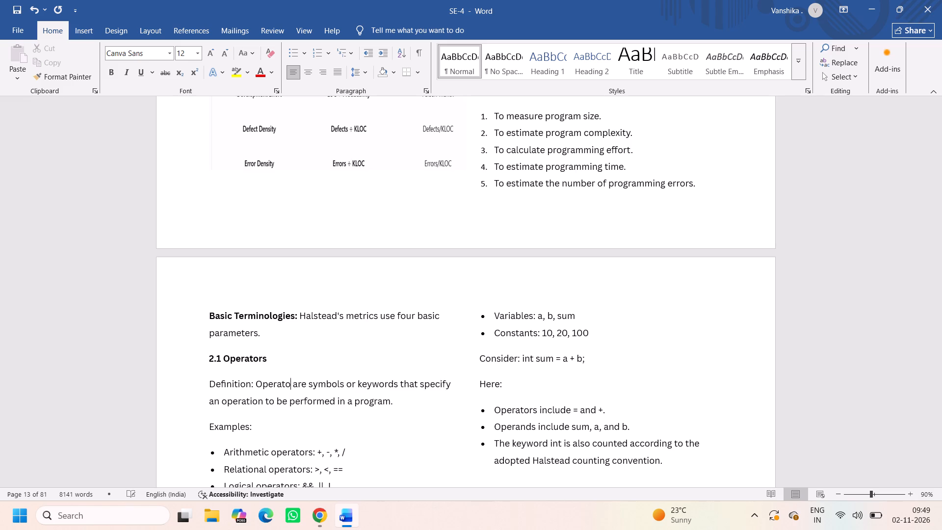
{"action": "key", "text": "BackSpace"}
{"action": "key", "text": "BackSpace"}
{"action": "key", "text": "BackSpace"}
{"action": "key", "text": "BackSpace"}
{"action": "key", "text": "BackSpace"}
{"action": "key", "text": "BackSpace"}
{"action": "key", "text": "BackSpace"}
{"action": "key", "text": "BackSpace"}
{"action": "key", "text": "BackSpace"}
{"action": "key", "text": "BackSpace"}
{"action": "key", "text": "BackSpace"}
{"action": "key", "text": "BackSpace"}
{"action": "key", "text": "BackSpace"}
{"action": "key", "text": "BackSpace"}
{"action": "key", "text": "BackSpace"}
{"action": "key", "text": "BackSpace"}
{"action": "key", "text": "BackSpace"}
{"action": "key", "text": "BackSpace"}
{"action": "key", "text": "BackSpace"}
{"action": "key", "text": "BackSpace"}
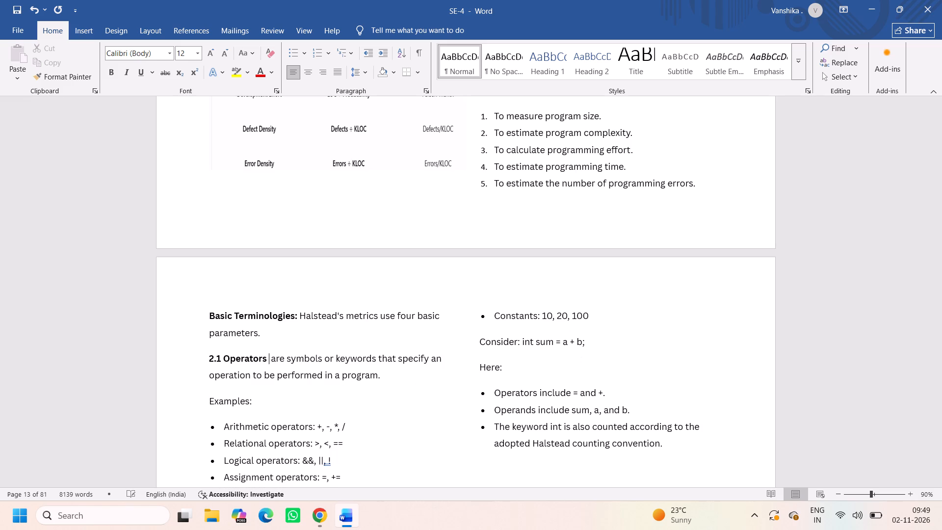
Delete the "Examples:" line beneath the operands definition in section 2.2.
{"action": "scroll", "coordinate": [403, 445], "scroll_direction": "down", "scroll_amount": 1}
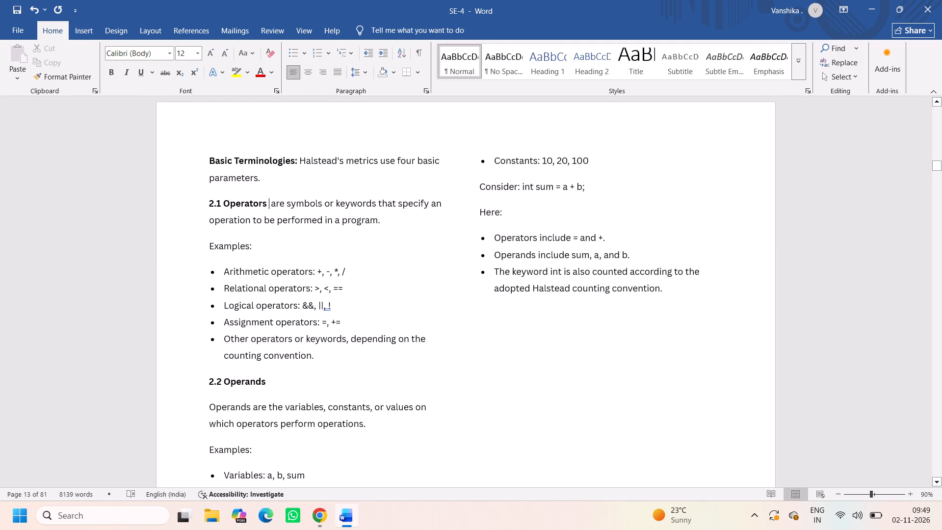
{"action": "triple_click", "coordinate": [264, 441]}
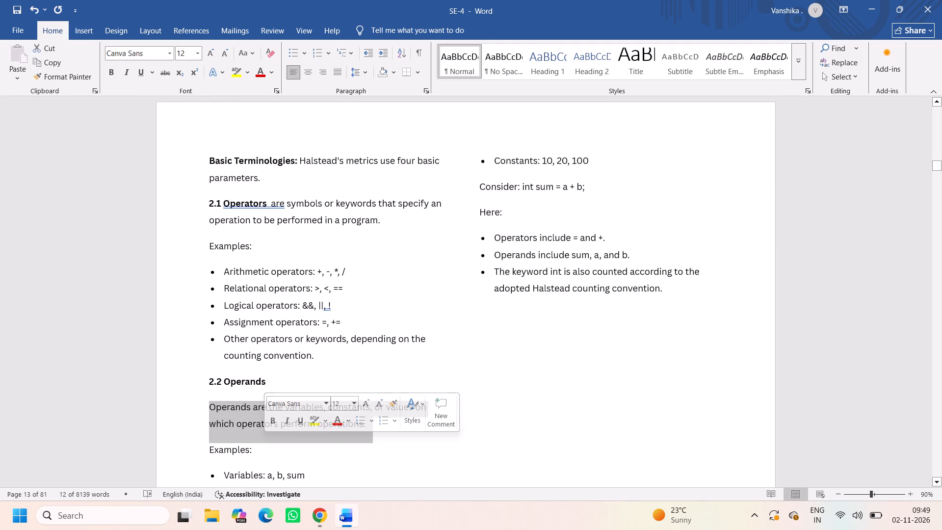
{"action": "left_click", "coordinate": [272, 459]}
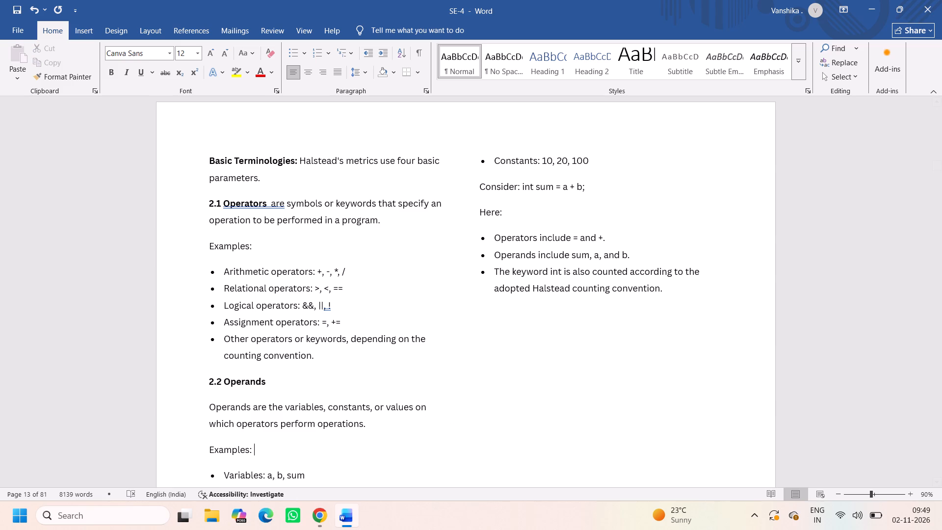
{"action": "triple_click", "coordinate": [254, 450]}
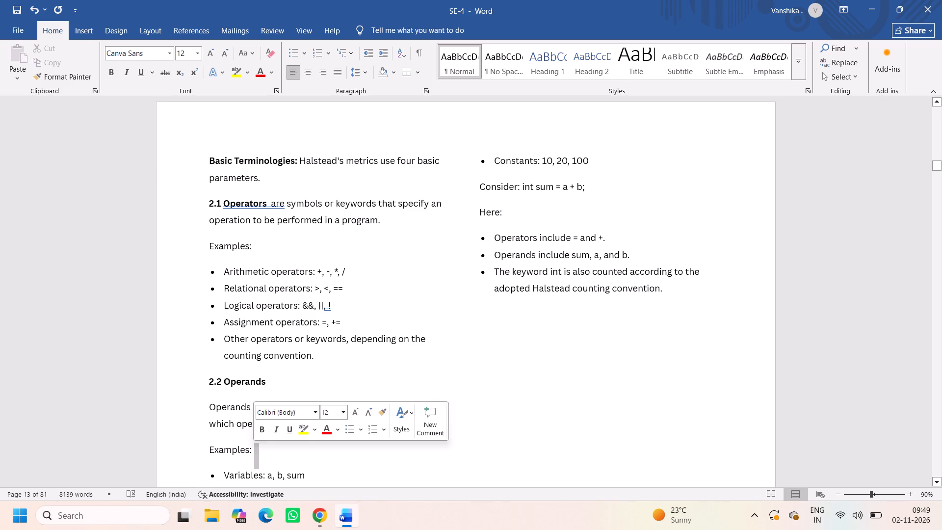
{"action": "key", "text": "BackSpace"}
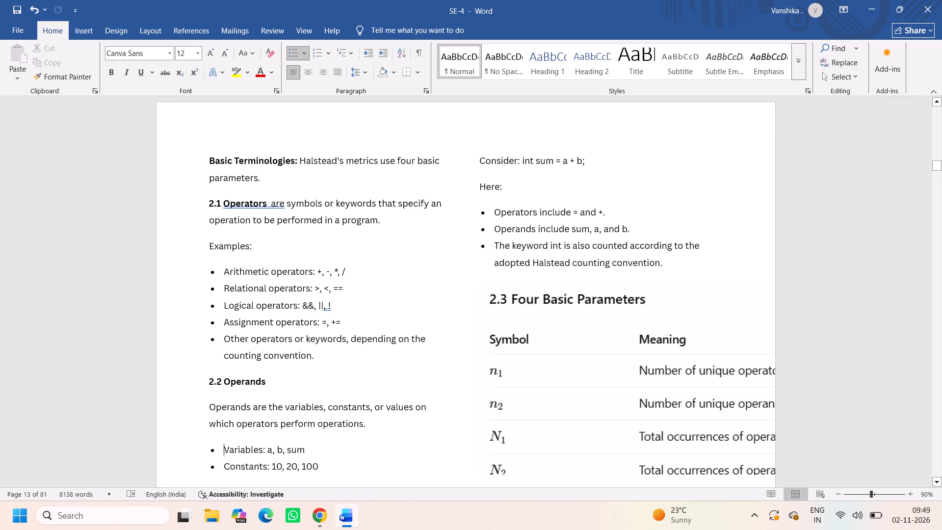
Narrow the "2.3 Four Basic Parameters" picture to roughly the second column's width and reduce its height to make room below.
{"action": "scroll", "coordinate": [583, 318], "scroll_direction": "down", "scroll_amount": 1}
{"action": "scroll", "coordinate": [470, 293], "scroll_direction": "up", "scroll_amount": 1}
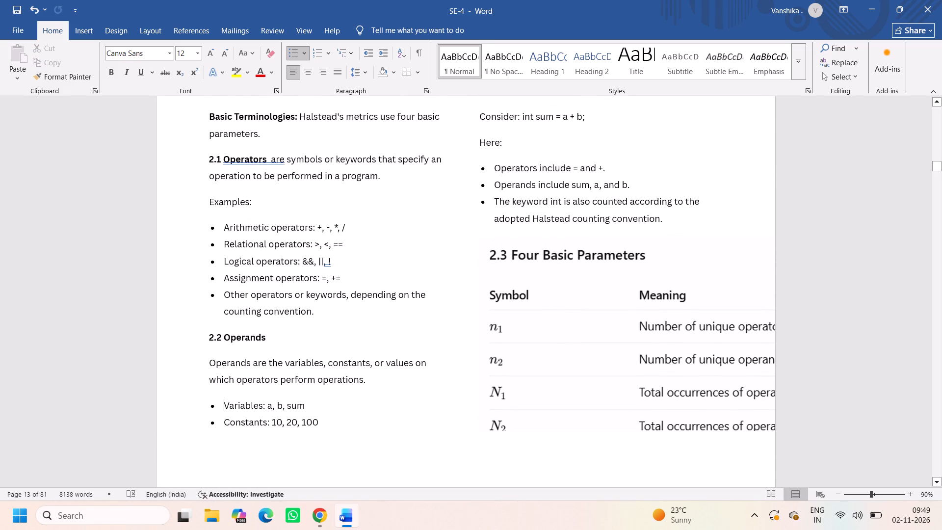
{"action": "scroll", "coordinate": [470, 293], "scroll_direction": "up", "scroll_amount": 1}
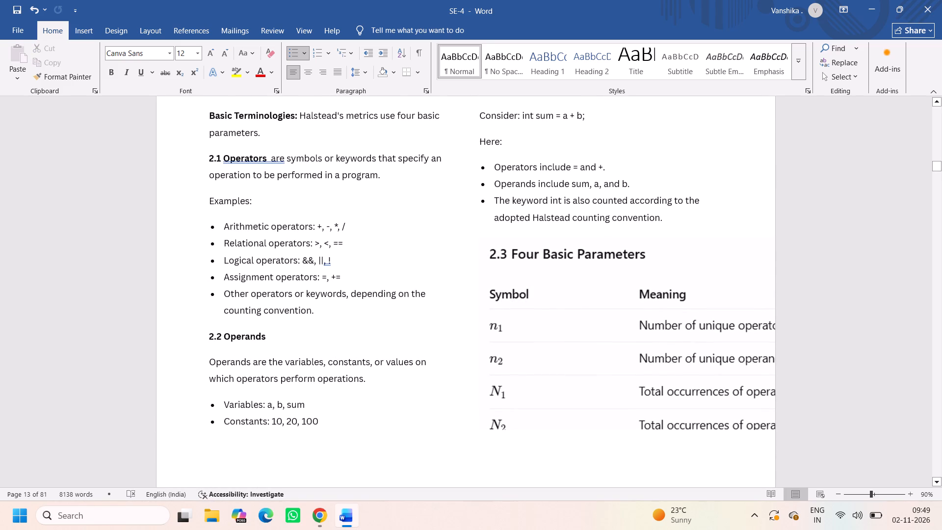
{"action": "scroll", "coordinate": [470, 293], "scroll_direction": "up", "scroll_amount": 2}
{"action": "left_click", "coordinate": [534, 358]}
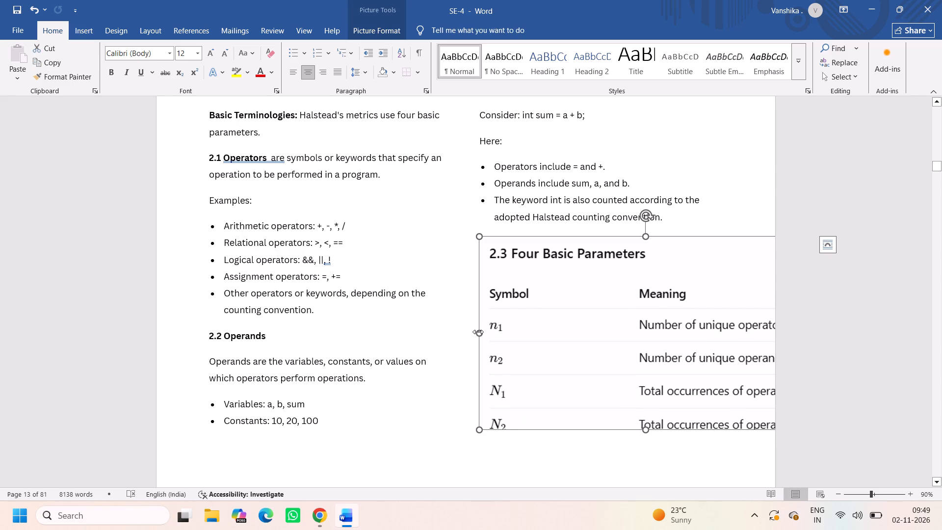
{"action": "left_click_drag", "start_coordinate": [478, 332], "coordinate": [548, 335]}
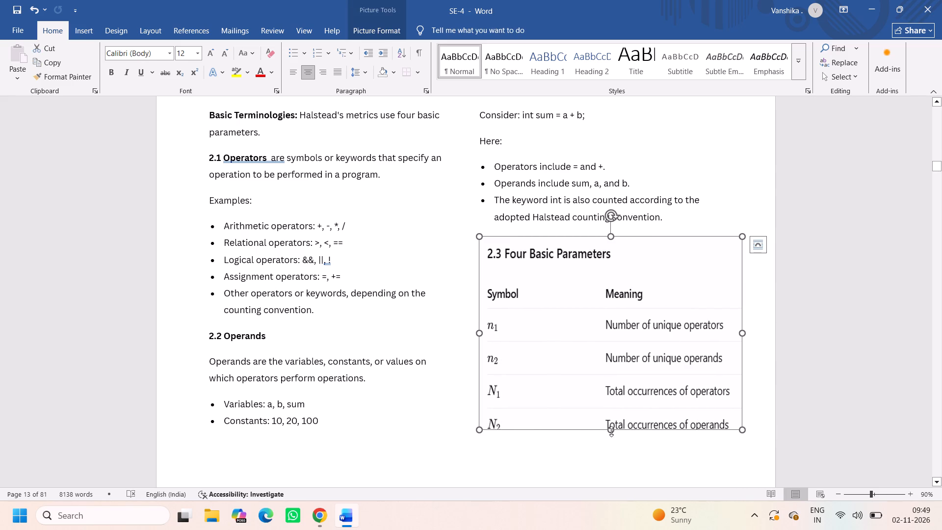
{"action": "left_click_drag", "start_coordinate": [611, 429], "coordinate": [622, 374]}
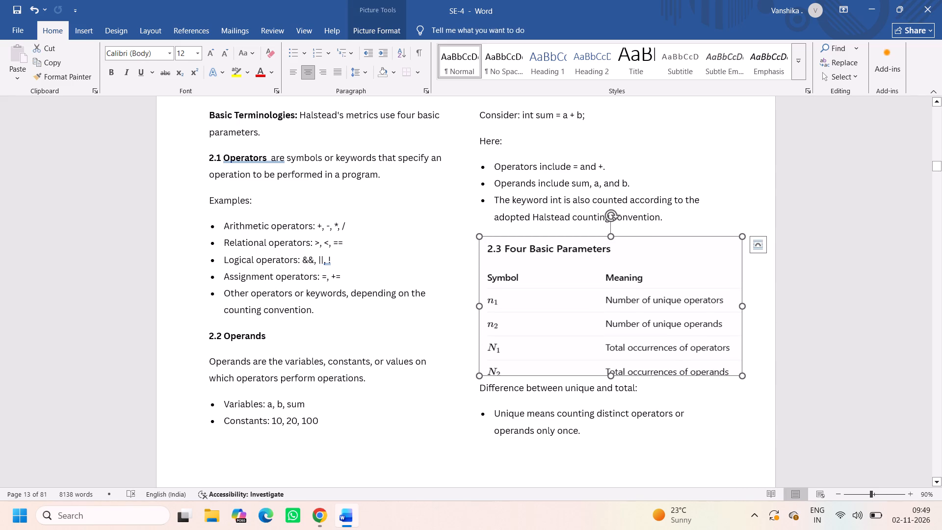
Delete the "Here:" line beneath "Consider: int sum = a + b;".
{"action": "triple_click", "coordinate": [518, 137]}
{"action": "key", "text": "BackSpace"}
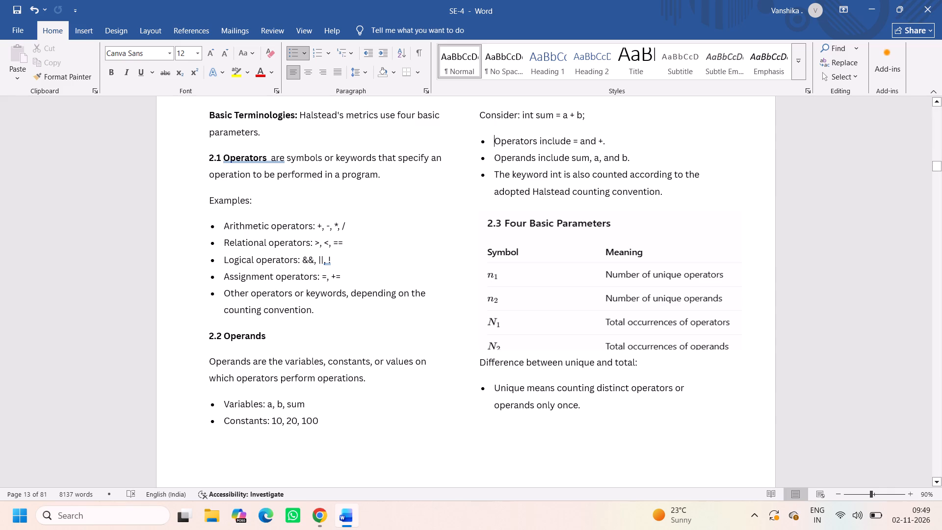
Reduce the height of the "2.3 Four Basic Parameters" picture further so both unique and total bullets fit beneath it.
{"action": "scroll", "coordinate": [687, 304], "scroll_direction": "right", "scroll_amount": 1}
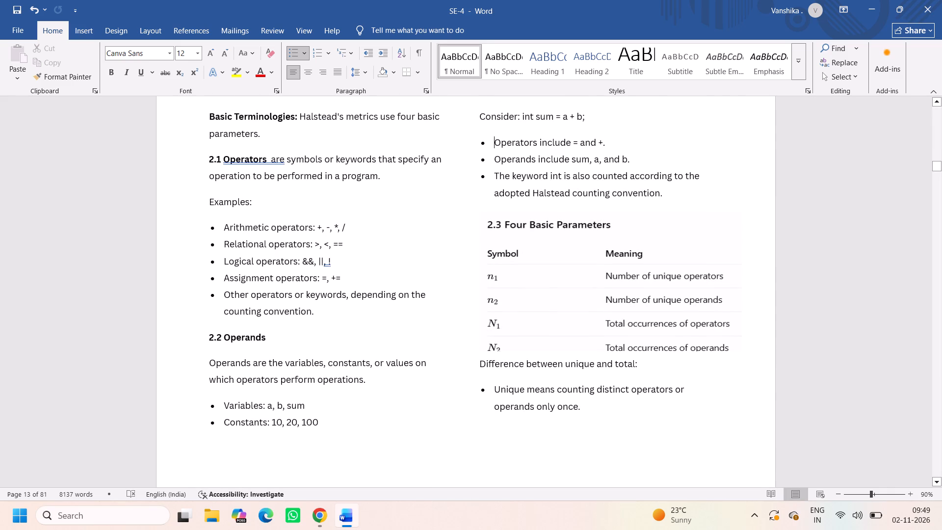
{"action": "left_click", "coordinate": [581, 274]}
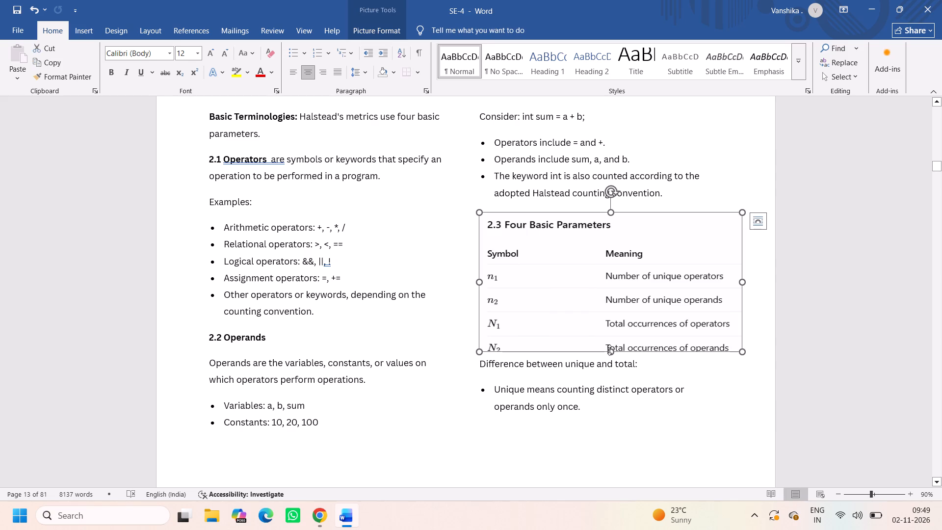
{"action": "left_click", "coordinate": [609, 350]}
{"action": "left_click_drag", "start_coordinate": [609, 350], "coordinate": [617, 322]}
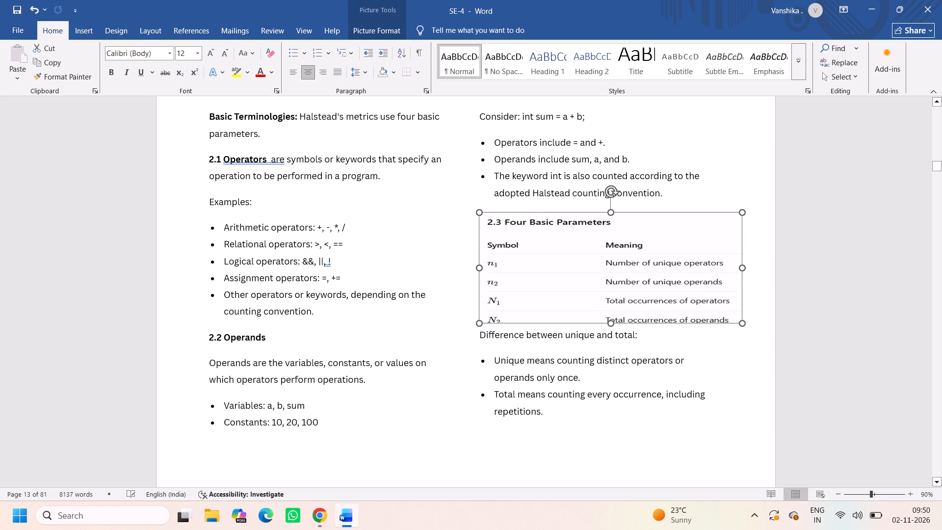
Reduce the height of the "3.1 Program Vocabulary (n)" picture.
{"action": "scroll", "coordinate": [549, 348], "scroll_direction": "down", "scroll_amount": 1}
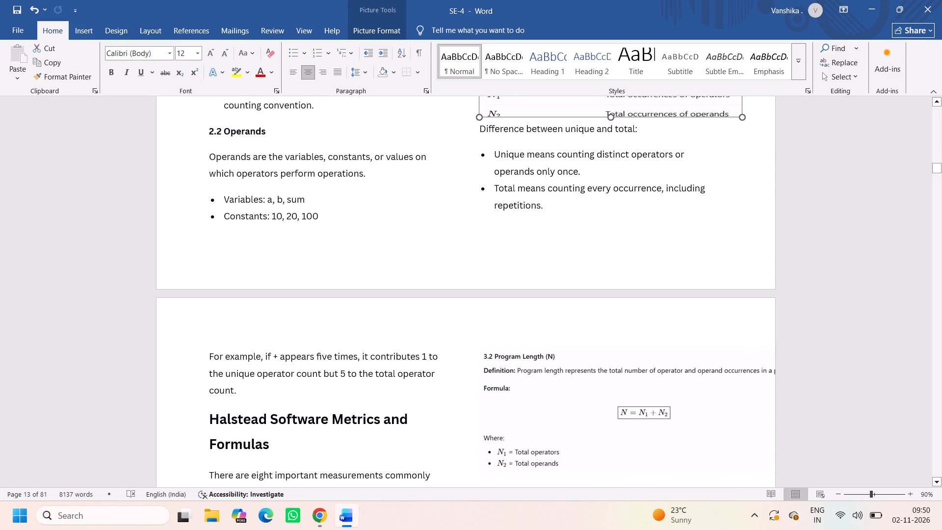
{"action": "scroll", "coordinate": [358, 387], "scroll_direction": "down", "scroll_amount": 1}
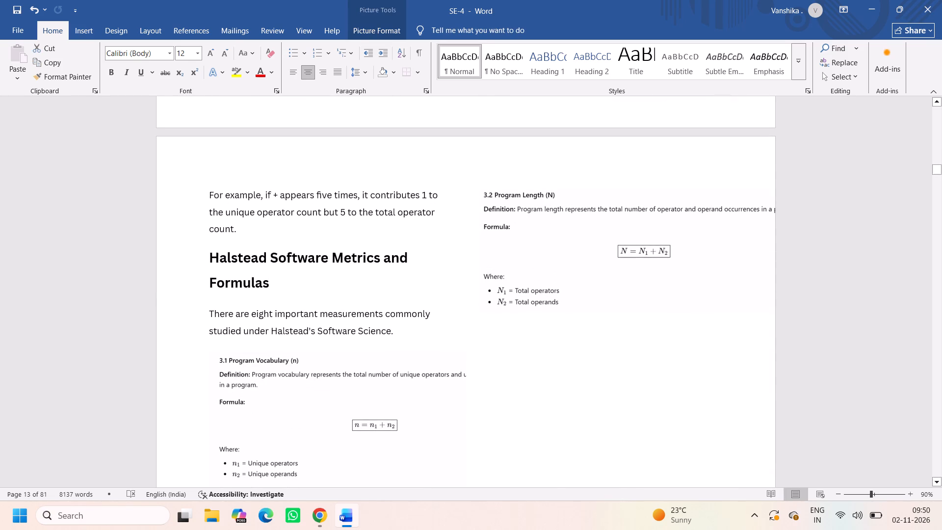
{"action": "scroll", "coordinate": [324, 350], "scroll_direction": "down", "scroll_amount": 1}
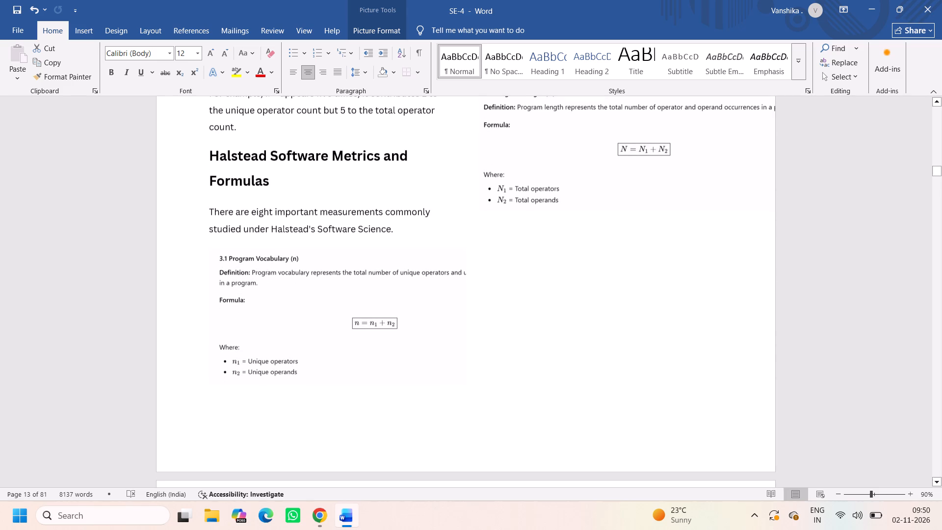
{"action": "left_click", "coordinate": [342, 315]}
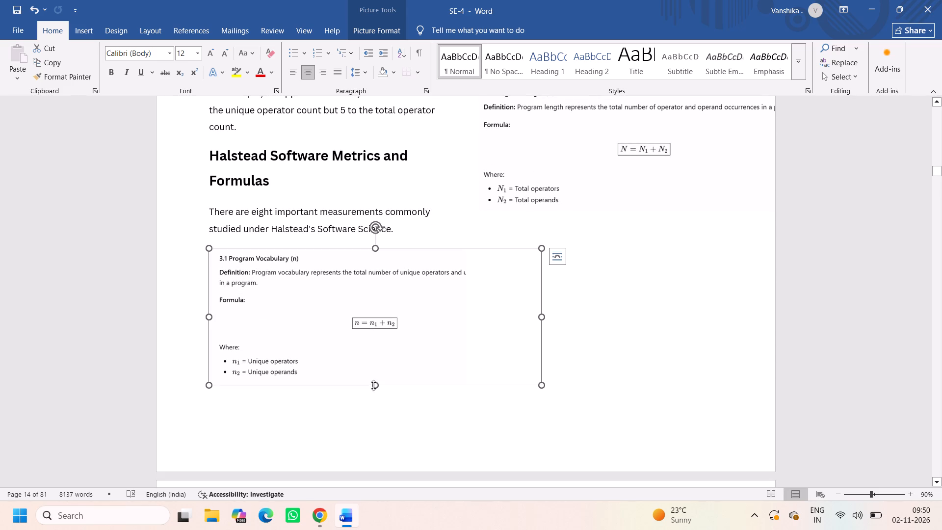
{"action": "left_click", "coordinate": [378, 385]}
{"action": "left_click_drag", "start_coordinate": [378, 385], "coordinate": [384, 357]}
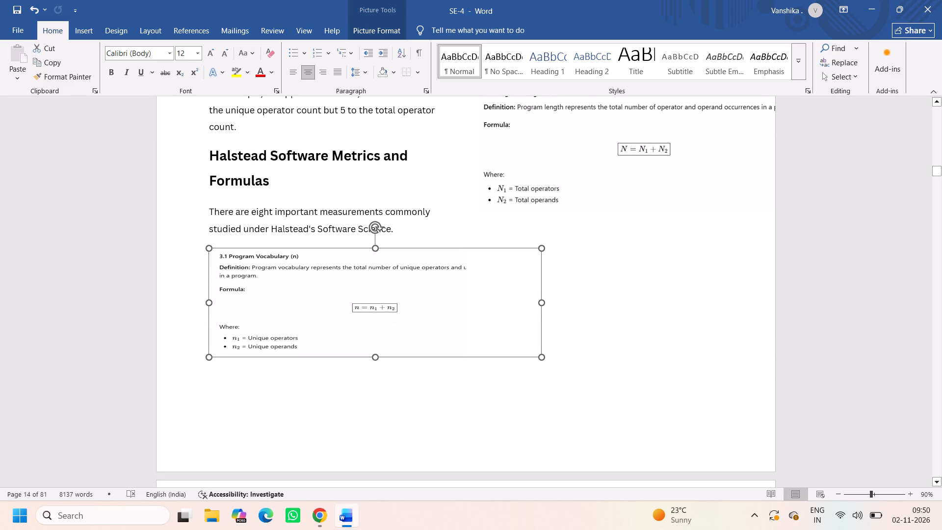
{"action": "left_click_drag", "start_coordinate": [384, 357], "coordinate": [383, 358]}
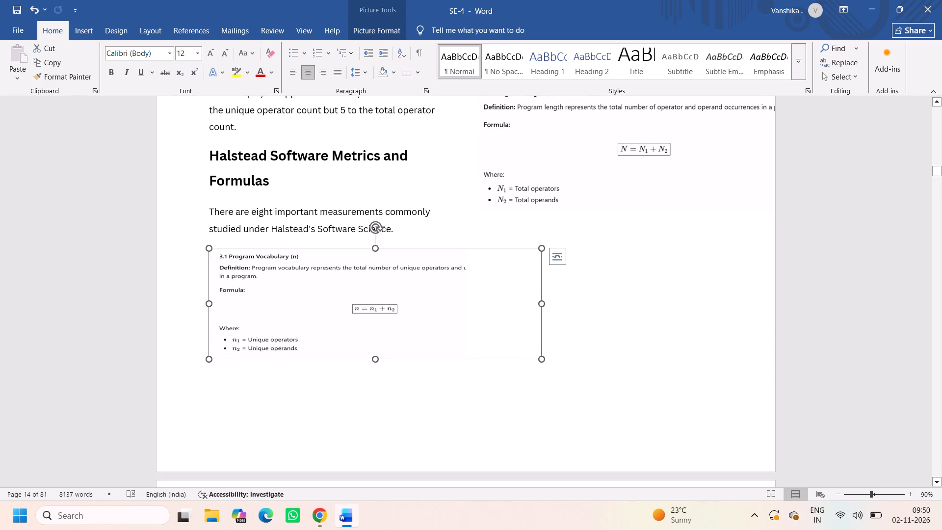
Reduce the height of the "3.2 Program Length (N)" picture to make room for the following picture in the second column.
{"action": "left_click", "coordinate": [596, 170]}
{"action": "left_click_drag", "start_coordinate": [647, 211], "coordinate": [651, 178]}
Increase the height of the "3.1 Program Vocabulary (n)" picture to fill the rest of the first column.
{"action": "scroll", "coordinate": [665, 220], "scroll_direction": "left", "scroll_amount": 1}
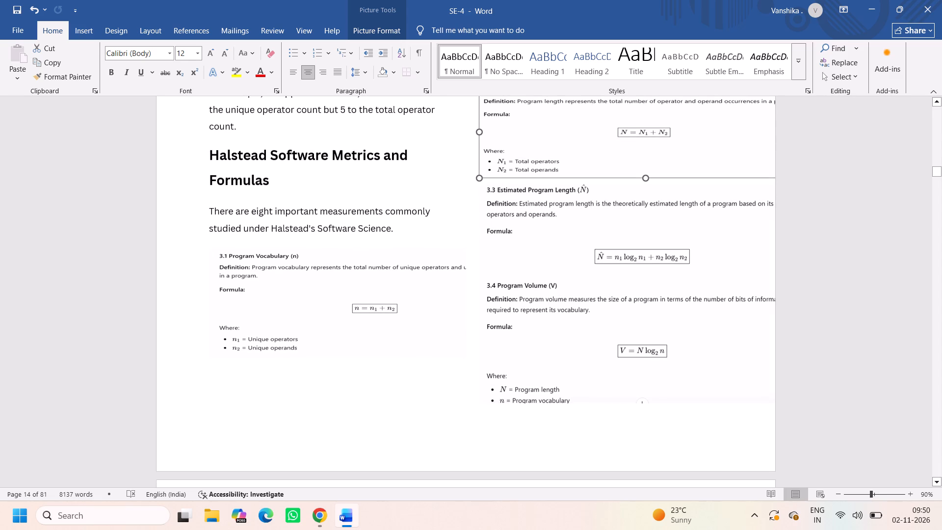
{"action": "scroll", "coordinate": [665, 220], "scroll_direction": "left", "scroll_amount": 1}
{"action": "left_click", "coordinate": [323, 338]}
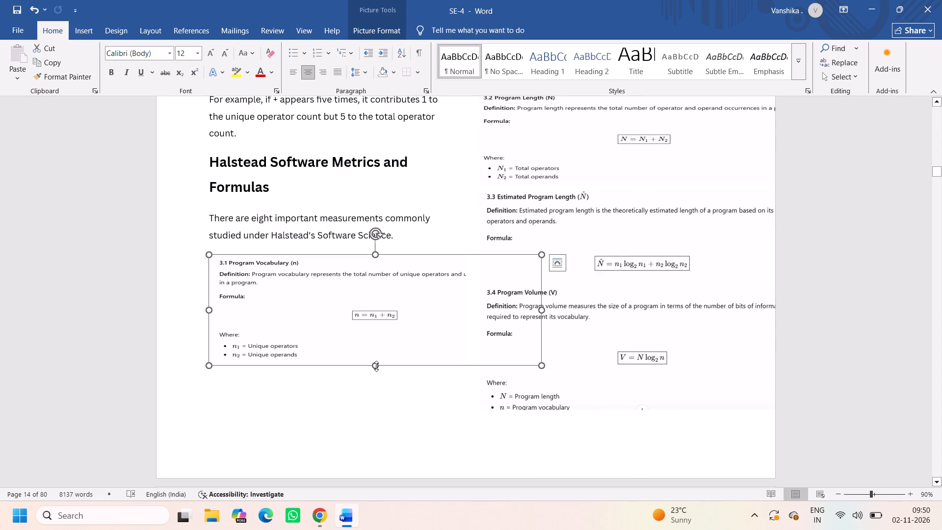
{"action": "left_click_drag", "start_coordinate": [376, 366], "coordinate": [367, 404]}
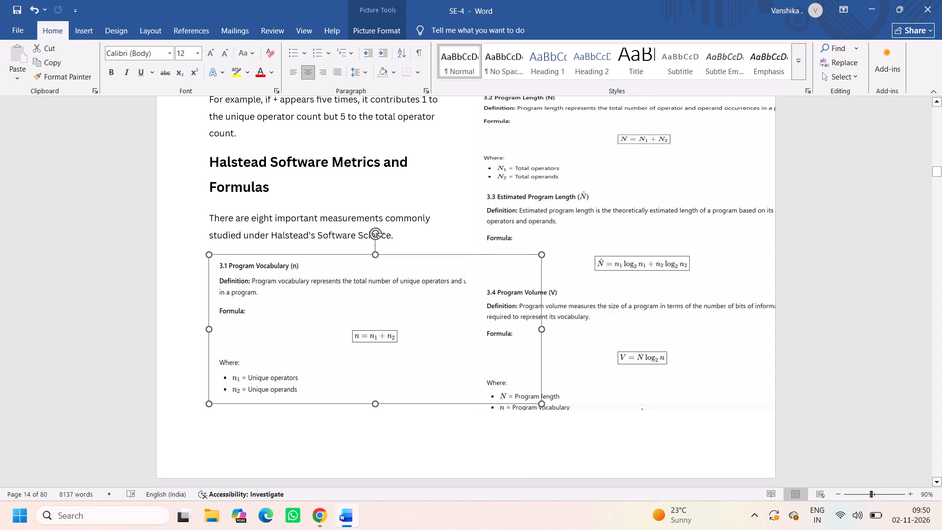
Narrow the picture with sections 3.3 Estimated Program Length and 3.4 Program Volume until its text lines fit on the page.
{"action": "left_click", "coordinate": [607, 334]}
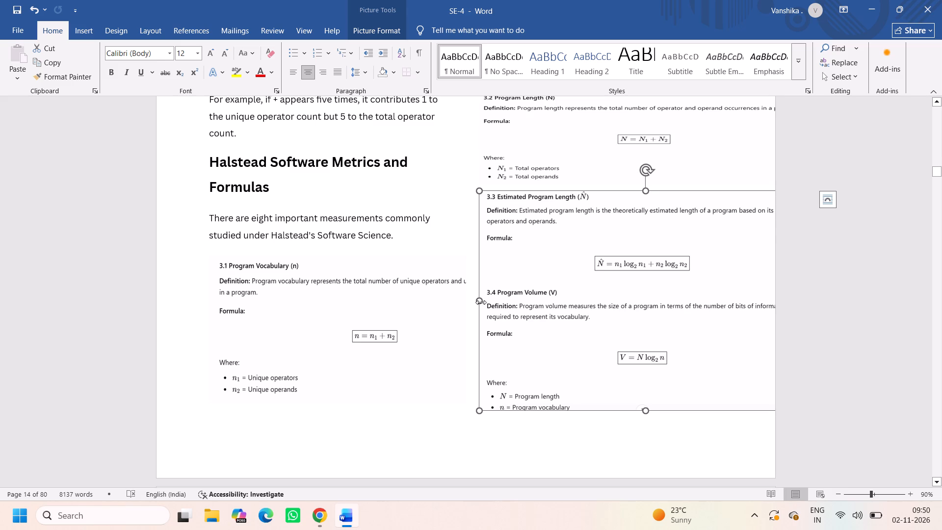
{"action": "left_click_drag", "start_coordinate": [481, 302], "coordinate": [509, 303]}
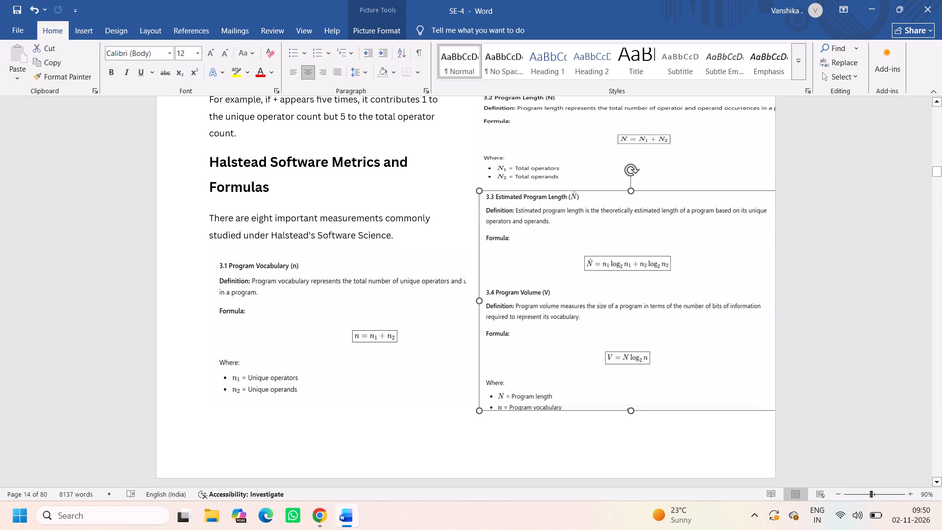
{"action": "left_click_drag", "start_coordinate": [509, 303], "coordinate": [506, 303]}
{"action": "left_click", "coordinate": [782, 318]}
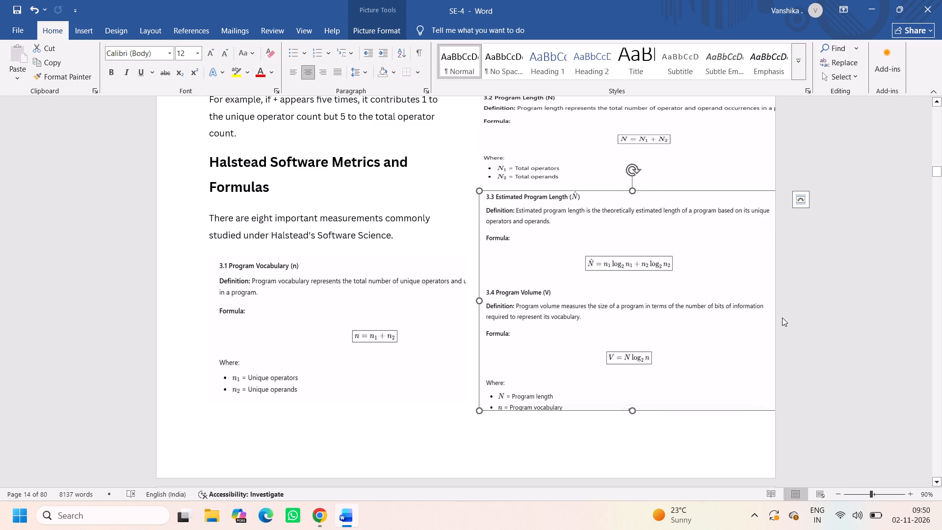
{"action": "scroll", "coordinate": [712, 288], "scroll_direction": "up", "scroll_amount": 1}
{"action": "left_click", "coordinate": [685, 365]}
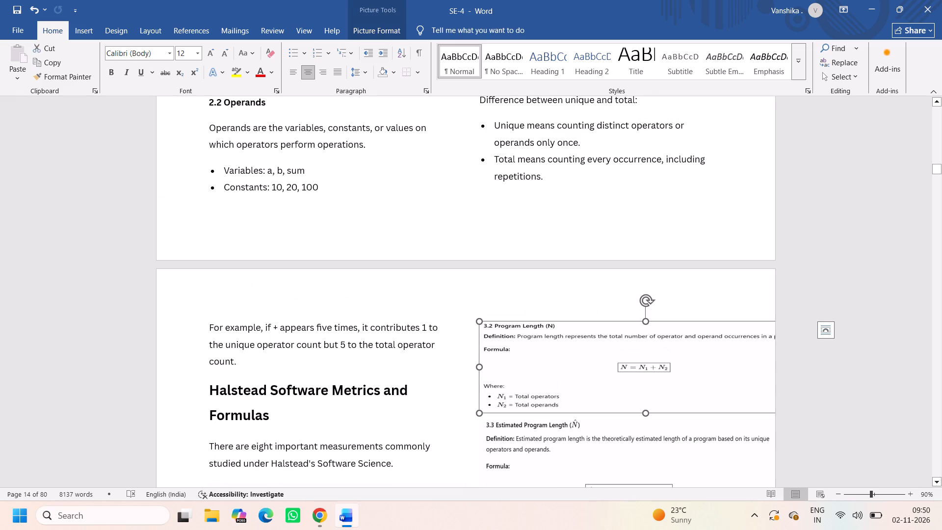
Increase the height of the picture with sections 3.5 Program Difficulty and 3.6 Program Effort in the first column.
{"action": "scroll", "coordinate": [645, 383], "scroll_direction": "down", "scroll_amount": 5}
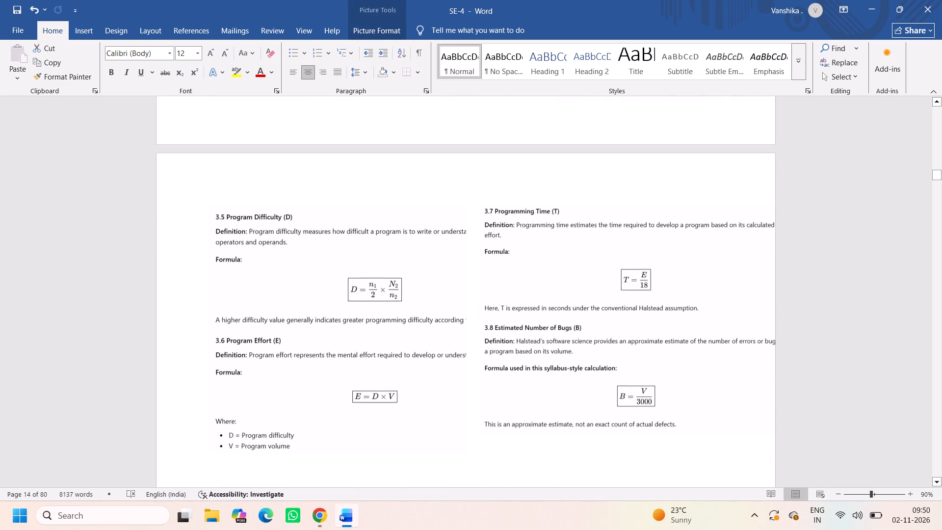
{"action": "left_click", "coordinate": [360, 344]}
{"action": "scroll", "coordinate": [385, 383], "scroll_direction": "down", "scroll_amount": 1}
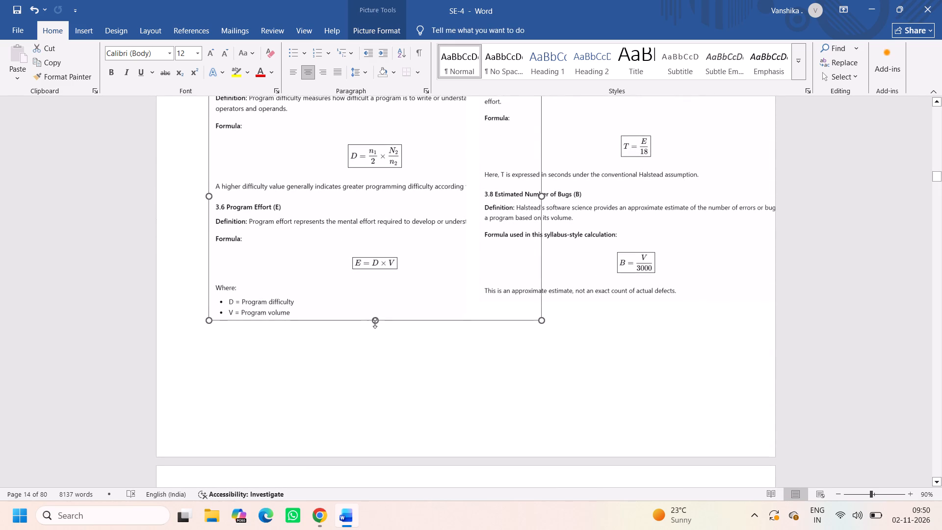
{"action": "left_click_drag", "start_coordinate": [375, 323], "coordinate": [405, 338]}
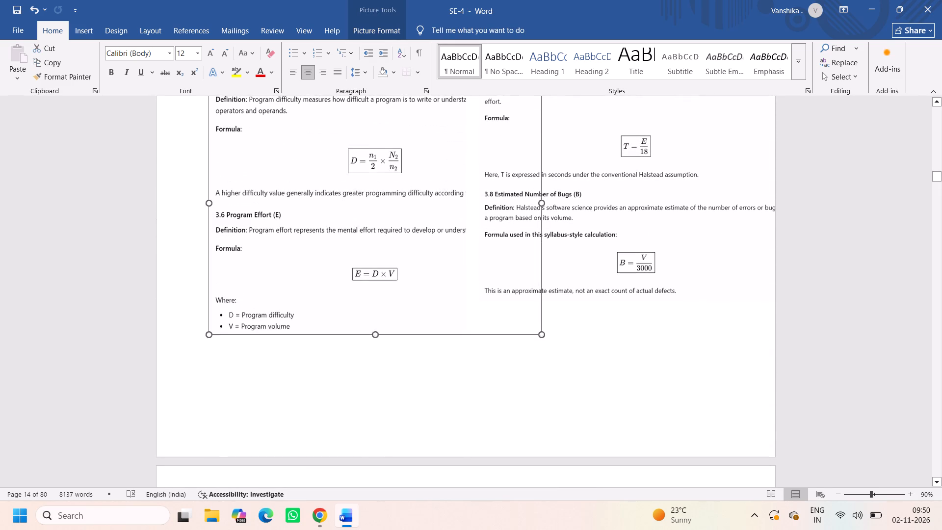
{"action": "left_click_drag", "start_coordinate": [405, 338], "coordinate": [404, 354]}
Increase the height of the picture with sections 3.7 and 3.8, and narrow it until its text fits on the page.
{"action": "left_click", "coordinate": [630, 360]}
{"action": "left_click", "coordinate": [634, 296]}
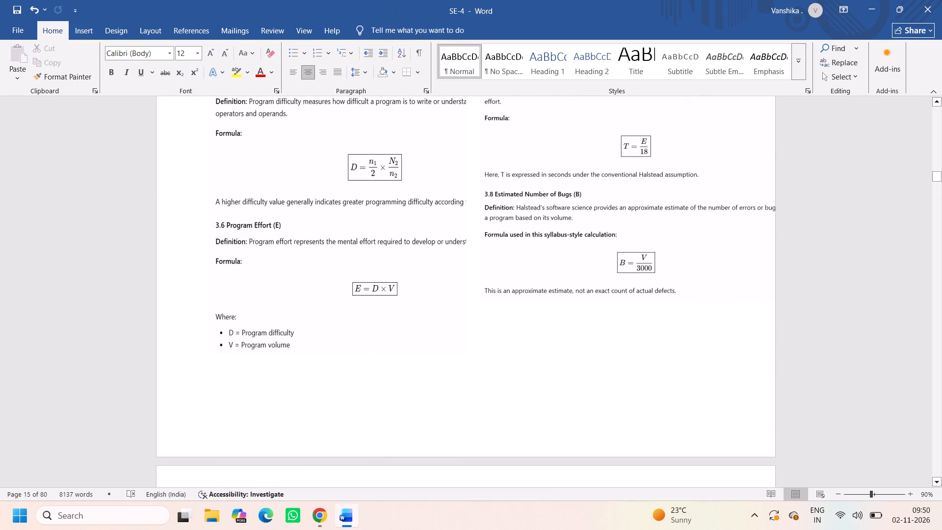
{"action": "scroll", "coordinate": [596, 377], "scroll_direction": "right", "scroll_amount": 1}
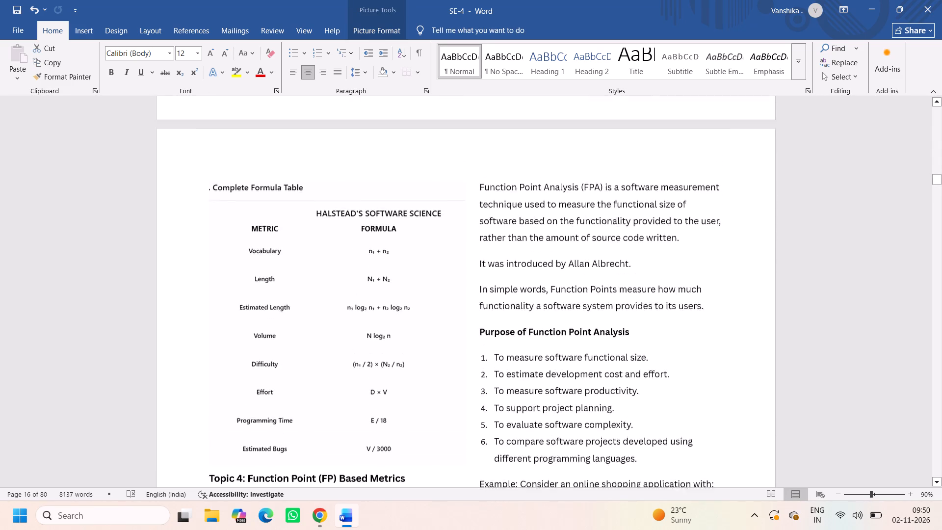
{"action": "scroll", "coordinate": [596, 377], "scroll_direction": "right", "scroll_amount": 1}
{"action": "scroll", "coordinate": [634, 250], "scroll_direction": "up", "scroll_amount": 1}
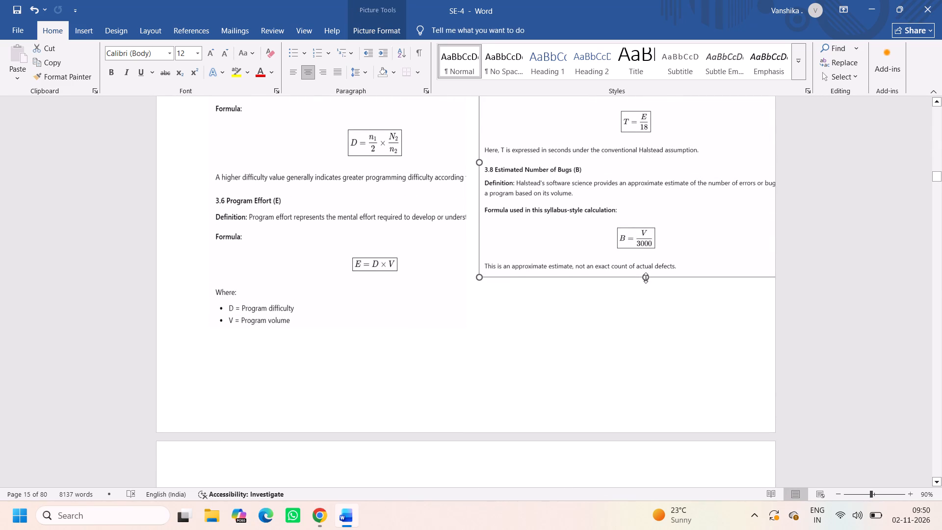
{"action": "left_click_drag", "start_coordinate": [646, 278], "coordinate": [659, 349]}
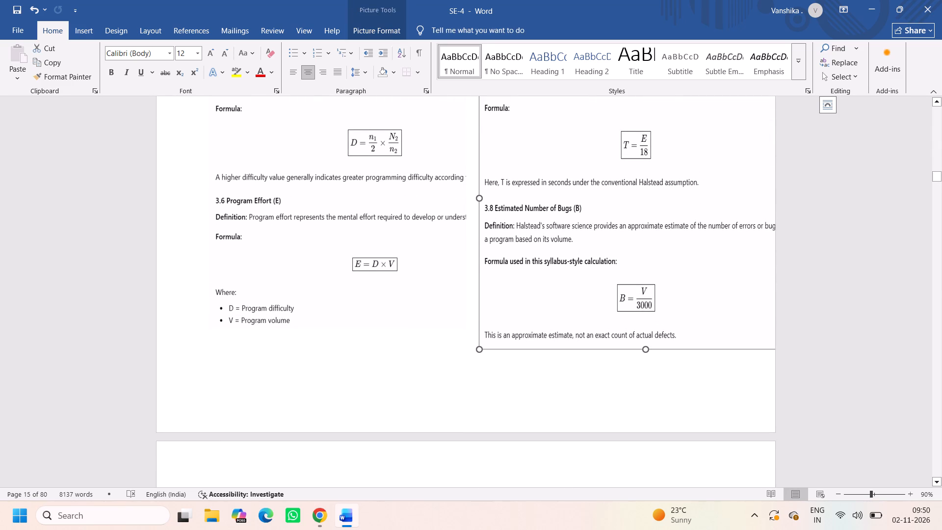
{"action": "left_click_drag", "start_coordinate": [481, 195], "coordinate": [515, 194]}
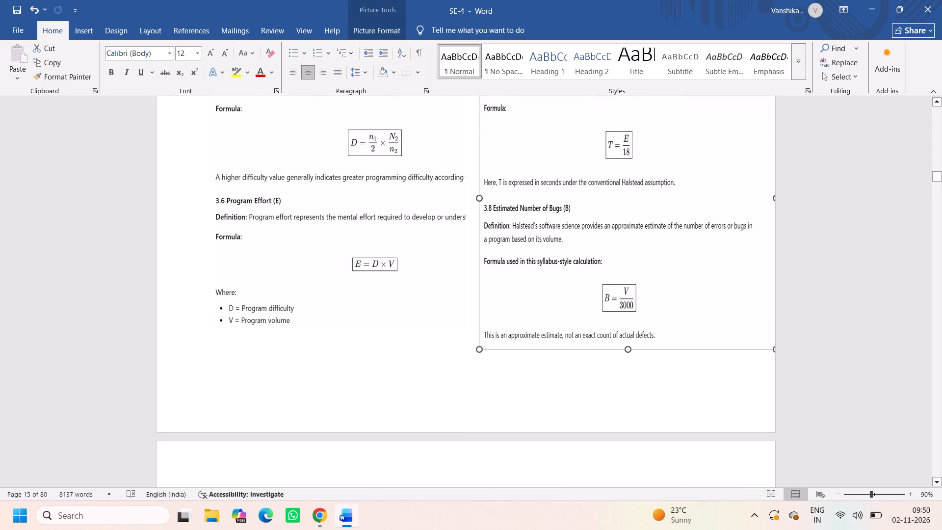
{"action": "left_click_drag", "start_coordinate": [515, 194], "coordinate": [509, 194]}
Narrow the picture with sections 3.5 and 3.6 to the first column and increase its height to fill the page.
{"action": "left_click", "coordinate": [360, 220]}
{"action": "left_click_drag", "start_coordinate": [208, 190], "coordinate": [258, 189]}
{"action": "left_click_drag", "start_coordinate": [353, 328], "coordinate": [360, 405]}
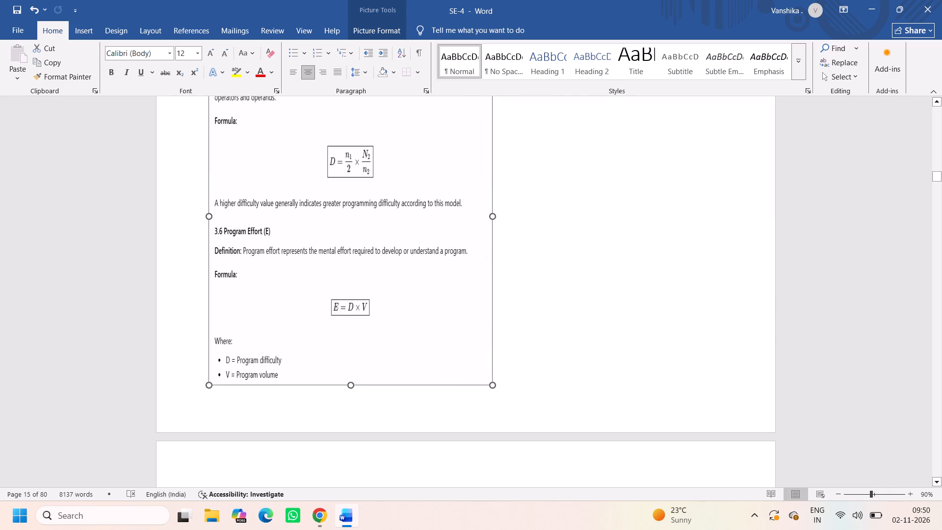
{"action": "left_click_drag", "start_coordinate": [360, 405], "coordinate": [367, 376]}
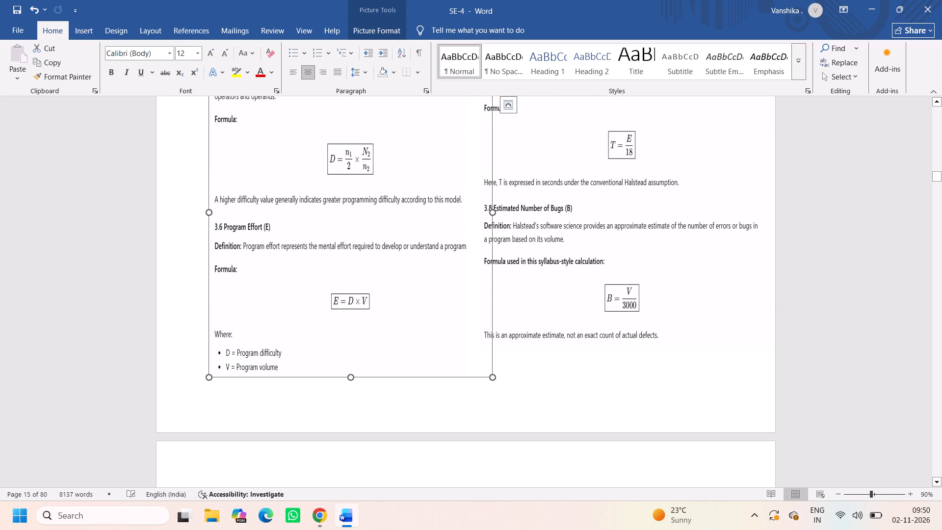
Increase the height of the 3.7 and 3.8 picture further to match the bottom of the picture in the first column.
{"action": "left_click", "coordinate": [527, 301]}
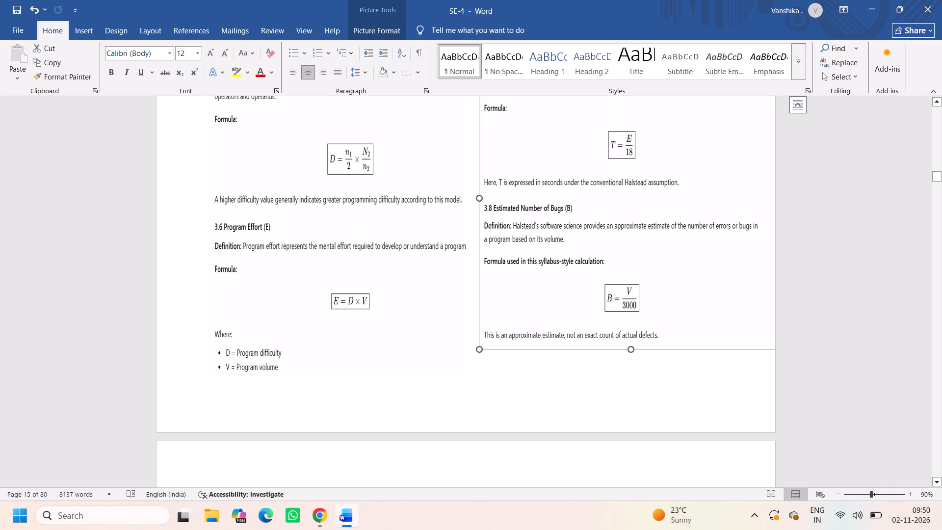
{"action": "left_click_drag", "start_coordinate": [632, 351], "coordinate": [637, 378]}
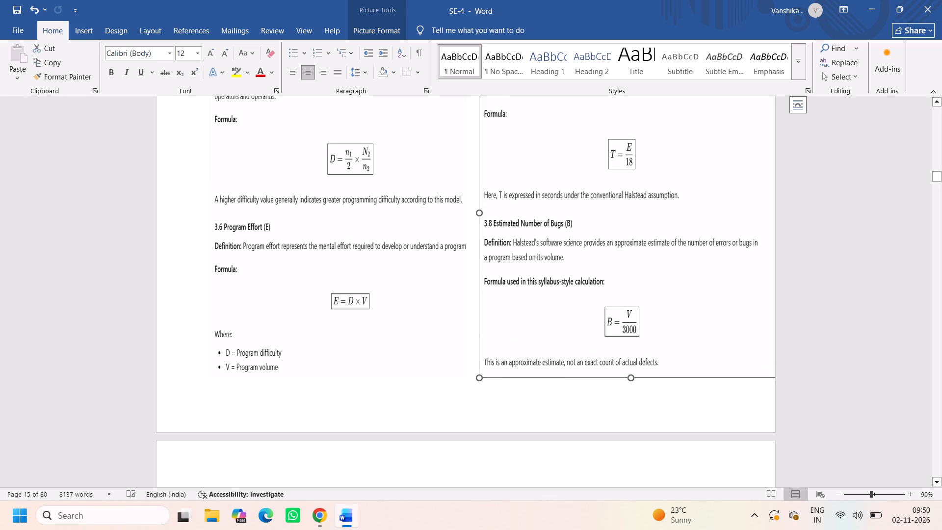
{"action": "left_click", "coordinate": [627, 299]}
{"action": "scroll", "coordinate": [627, 299], "scroll_direction": "up", "scroll_amount": 2}
{"action": "left_click", "coordinate": [563, 239]}
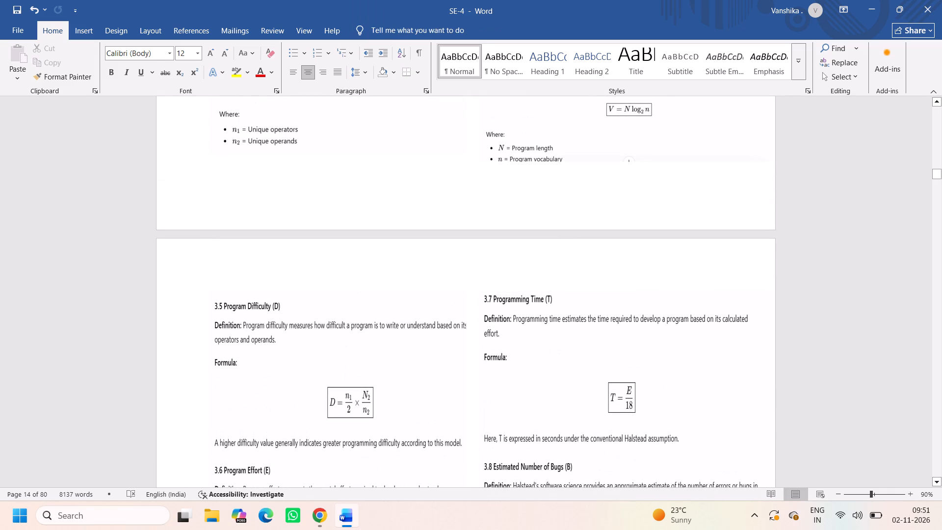
Insert two blank lines before the "Topic 4: Function Point (FP) Based Metrics" heading to push it into the second column.
{"action": "scroll", "coordinate": [604, 191], "scroll_direction": "up", "scroll_amount": 1}
{"action": "scroll", "coordinate": [596, 237], "scroll_direction": "down", "scroll_amount": 4}
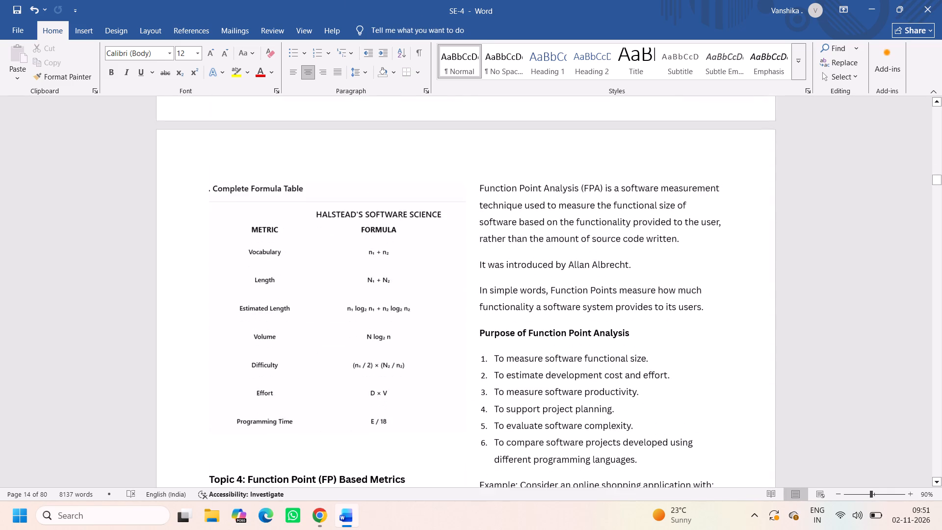
{"action": "scroll", "coordinate": [596, 237], "scroll_direction": "up", "scroll_amount": 1}
{"action": "scroll", "coordinate": [596, 237], "scroll_direction": "down", "scroll_amount": 2}
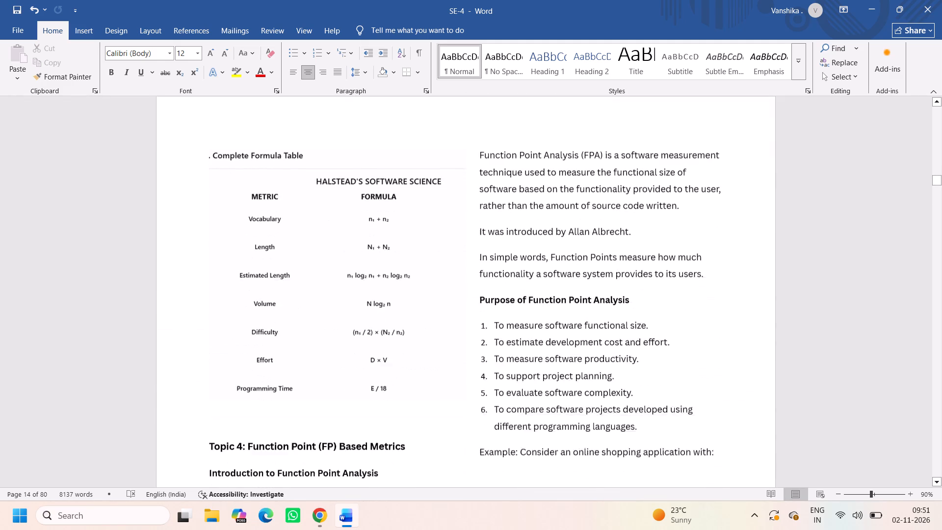
{"action": "scroll", "coordinate": [333, 301], "scroll_direction": "down", "scroll_amount": 1}
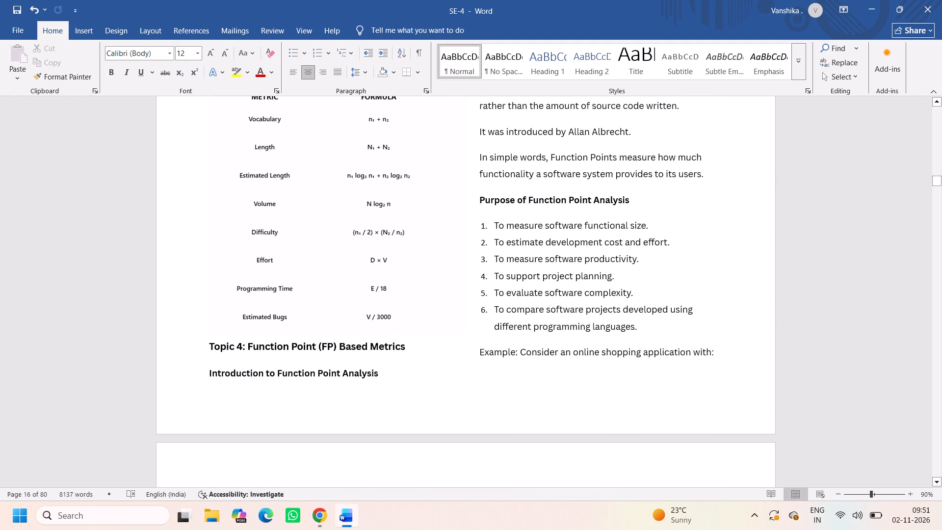
{"action": "left_click", "coordinate": [209, 344]}
{"action": "key", "text": "Return"}
{"action": "key", "text": "Return"}
{"action": "left_click", "coordinate": [290, 340]}
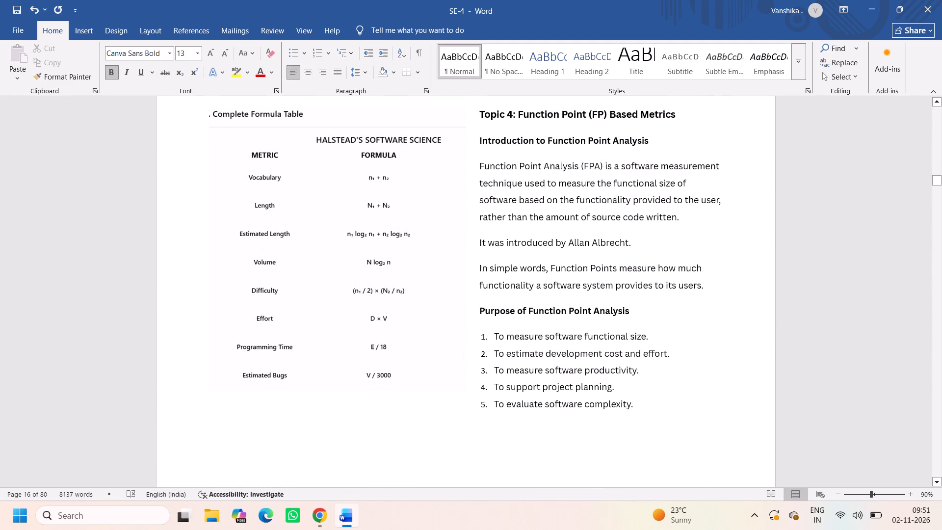
Increase the height of the "Complete Formula Table" picture to fill the rest of the first column.
{"action": "left_click_drag", "start_coordinate": [376, 393], "coordinate": [376, 416]}
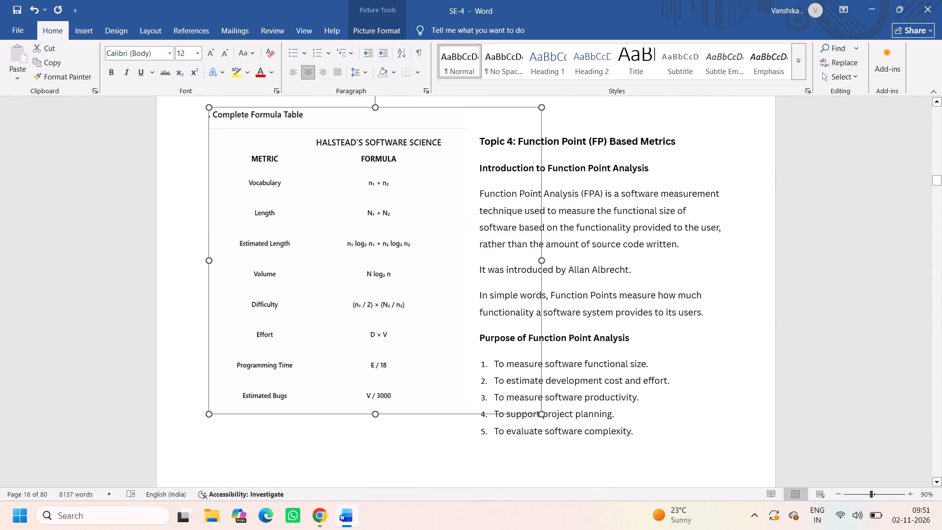
{"action": "left_click_drag", "start_coordinate": [376, 416], "coordinate": [375, 426]}
{"action": "left_click", "coordinate": [569, 317]}
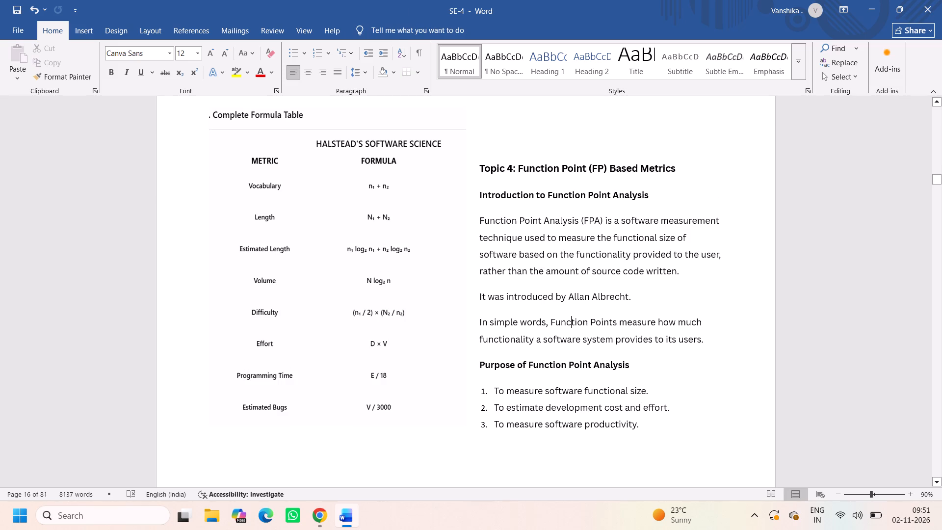
Remove one blank line above the "Topic 4: Function Point (FP) Based Metrics" heading.
{"action": "left_click", "coordinate": [479, 166]}
{"action": "key", "text": "BackSpace"}
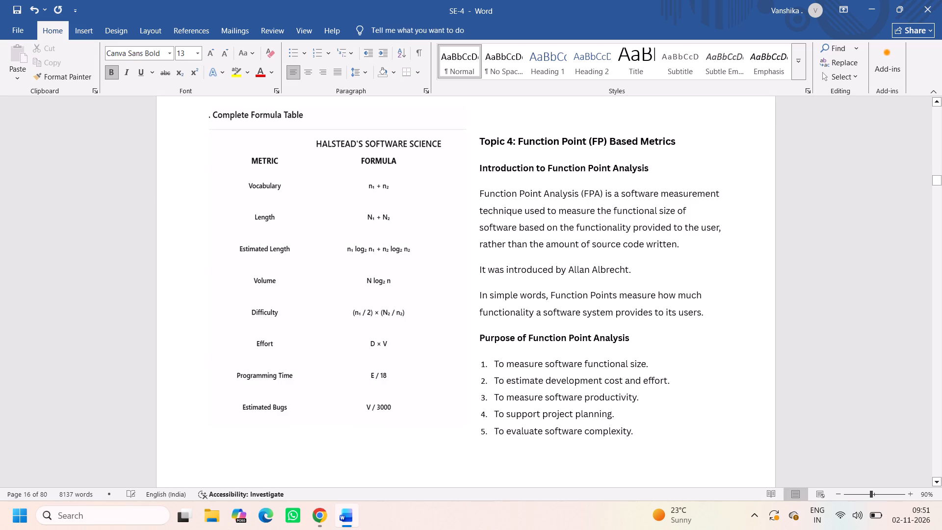
Delete the "Introduction to Function Point Analysis" subheading below the Topic 4 heading.
{"action": "triple_click", "coordinate": [553, 165]}
{"action": "left_click", "coordinate": [553, 165]}
{"action": "key", "text": "BackSpace"}
{"action": "triple_click", "coordinate": [553, 165]}
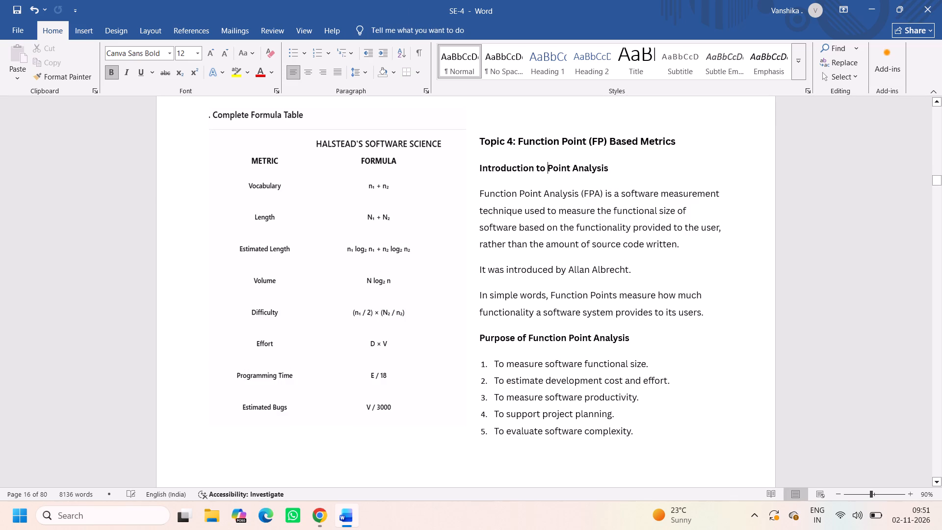
{"action": "key", "text": "BackSpace"}
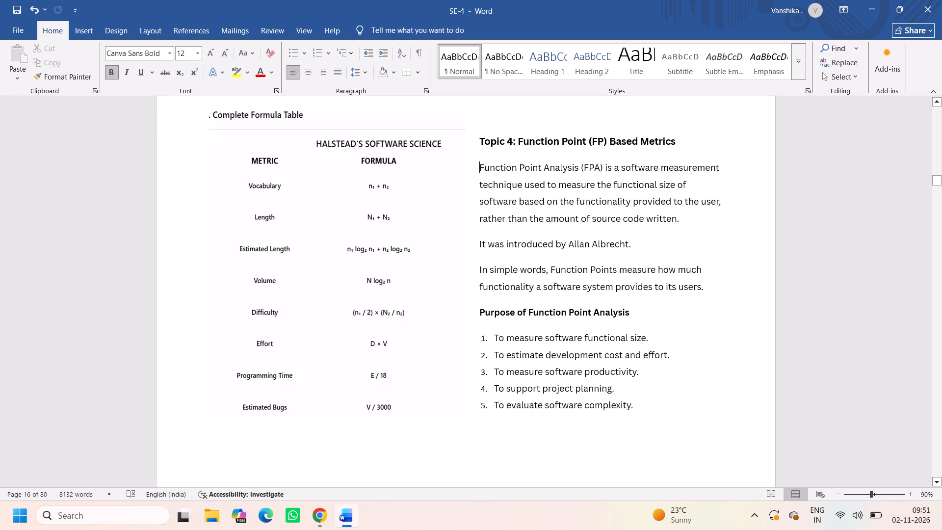
Merge the "It was introduced by Allan Albrecht." line into the end of the preceding Function Point Analysis definition paragraph.
{"action": "left_click", "coordinate": [604, 168]}
{"action": "left_click", "coordinate": [616, 208]}
{"action": "left_click", "coordinate": [476, 246]}
{"action": "key", "text": "BackSpace"}
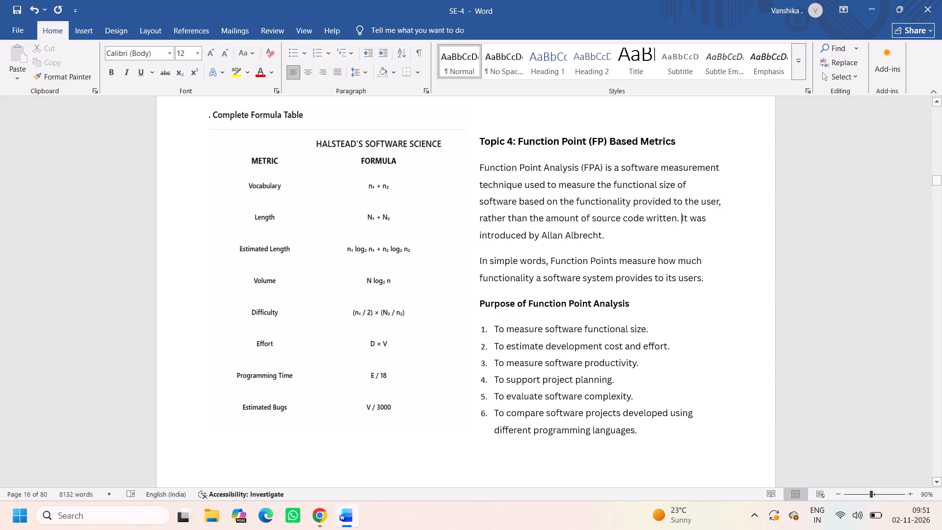
Narrow the "3. Function Point Components" picture to fit the page and reduce its height to make room for the External Inputs definition.
{"action": "scroll", "coordinate": [558, 303], "scroll_direction": "down", "scroll_amount": 2}
{"action": "scroll", "coordinate": [447, 402], "scroll_direction": "down", "scroll_amount": 1}
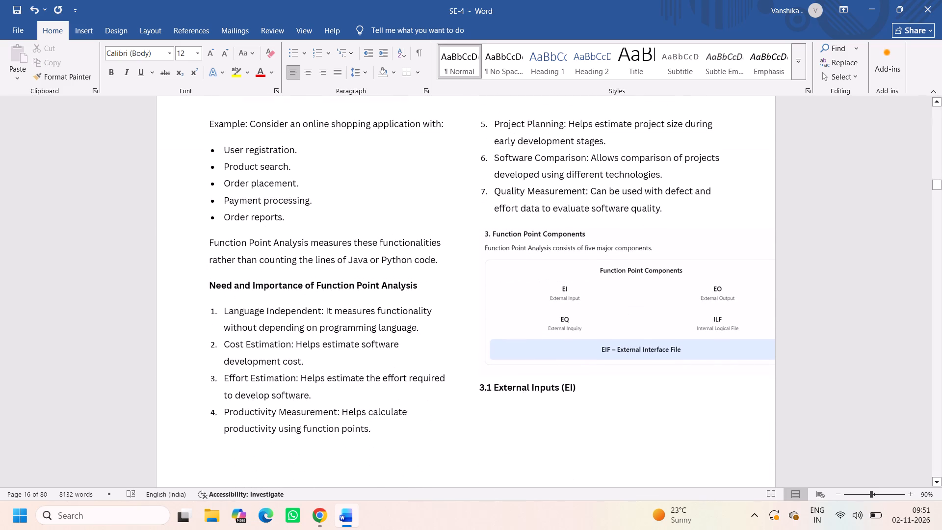
{"action": "left_click", "coordinate": [600, 304]}
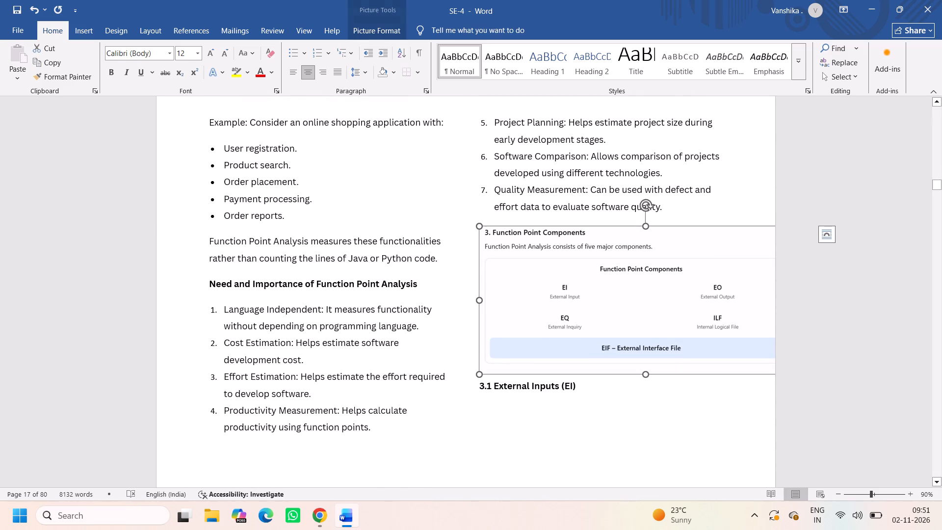
{"action": "left_click_drag", "start_coordinate": [479, 299], "coordinate": [538, 300]}
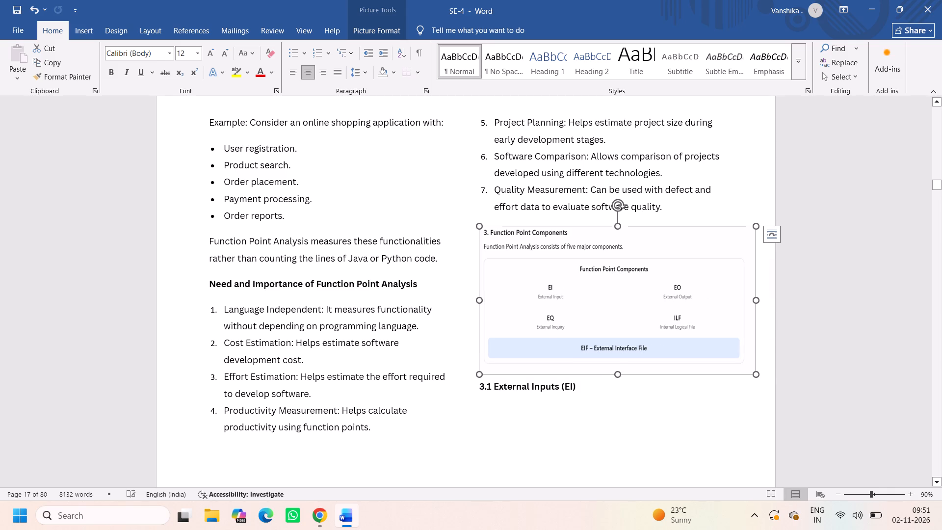
{"action": "left_click_drag", "start_coordinate": [620, 374], "coordinate": [627, 346]}
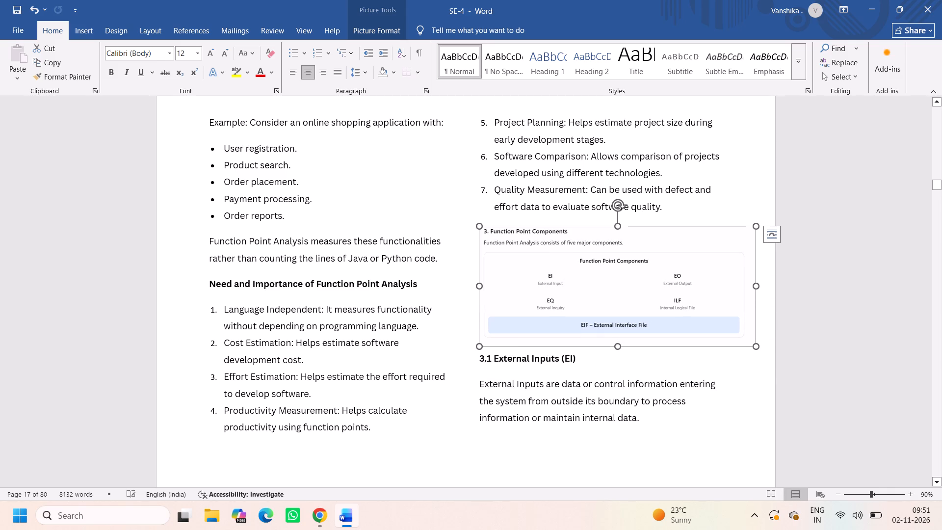
{"action": "left_click_drag", "start_coordinate": [756, 289], "coordinate": [785, 292]}
{"action": "left_click_drag", "start_coordinate": [577, 300], "coordinate": [560, 303]}
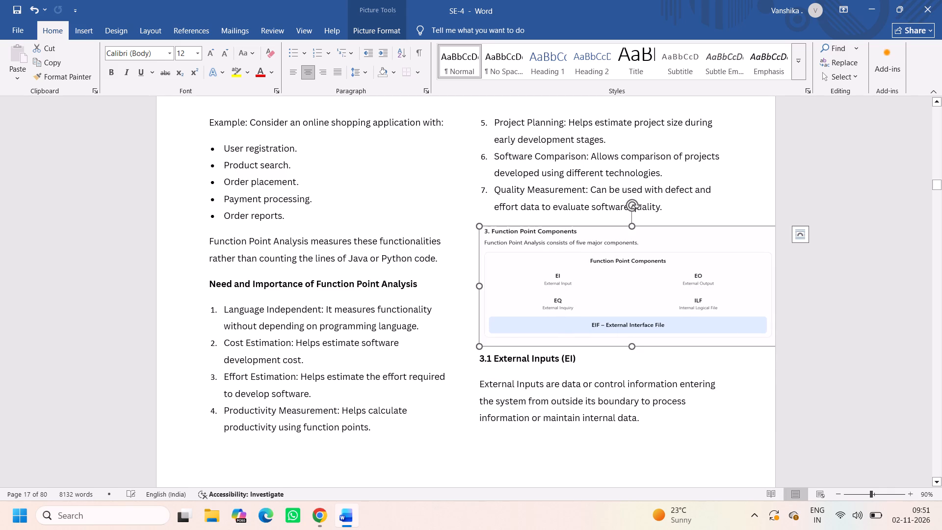
Reduce the "3. Function Point Components" picture's height slightly more so the "Examples:" line fits at the end of the second column.
{"action": "scroll", "coordinate": [569, 380], "scroll_direction": "down", "scroll_amount": 3}
{"action": "scroll", "coordinate": [347, 395], "scroll_direction": "down", "scroll_amount": 1}
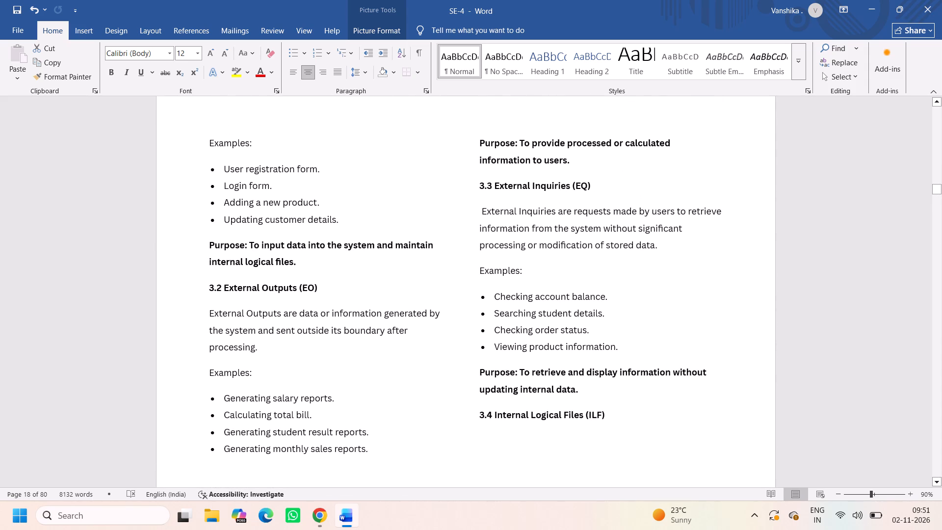
{"action": "left_click", "coordinate": [252, 374]}
{"action": "scroll", "coordinate": [311, 265], "scroll_direction": "up", "scroll_amount": 1}
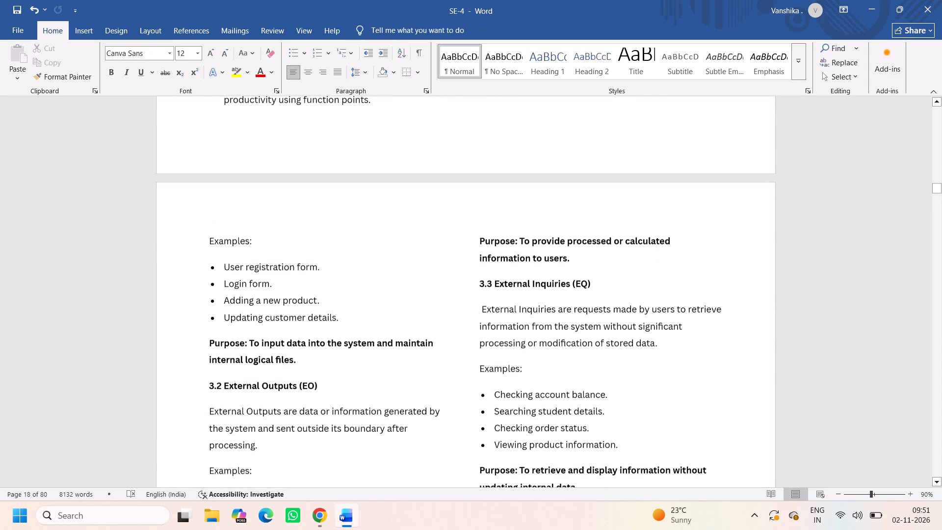
{"action": "scroll", "coordinate": [311, 265], "scroll_direction": "up", "scroll_amount": 1}
{"action": "scroll", "coordinate": [460, 224], "scroll_direction": "up", "scroll_amount": 2}
{"action": "left_click", "coordinate": [525, 277]}
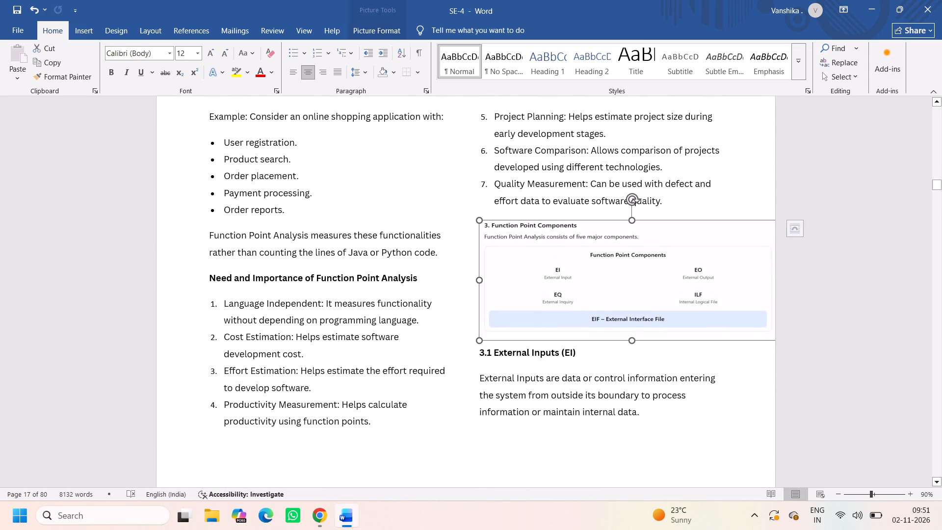
{"action": "left_click_drag", "start_coordinate": [634, 341], "coordinate": [639, 319]}
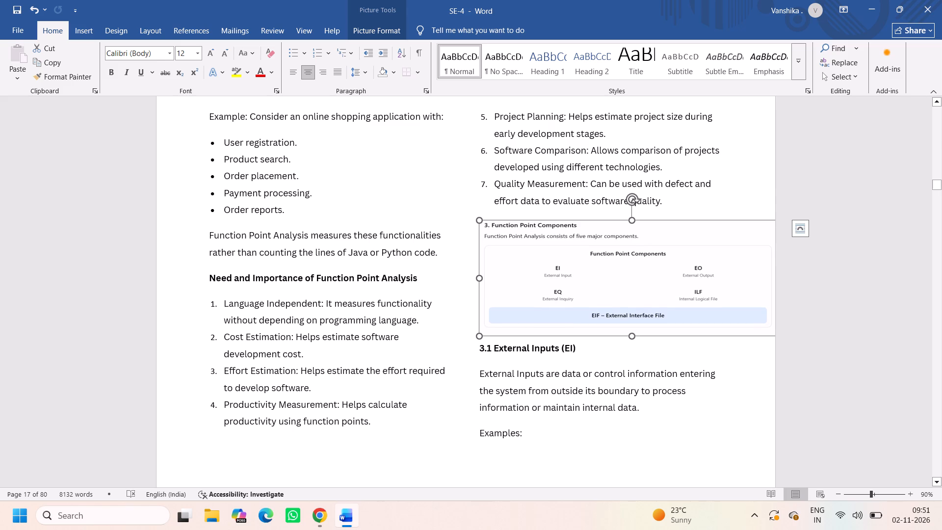
{"action": "left_click", "coordinate": [649, 344]}
Make the External Outputs line "Purpose: To provide processed or calculated information to users." a separate bullet at the end of the preceding examples list.
{"action": "scroll", "coordinate": [649, 344], "scroll_direction": "down", "scroll_amount": 2}
{"action": "scroll", "coordinate": [589, 323], "scroll_direction": "up", "scroll_amount": 1}
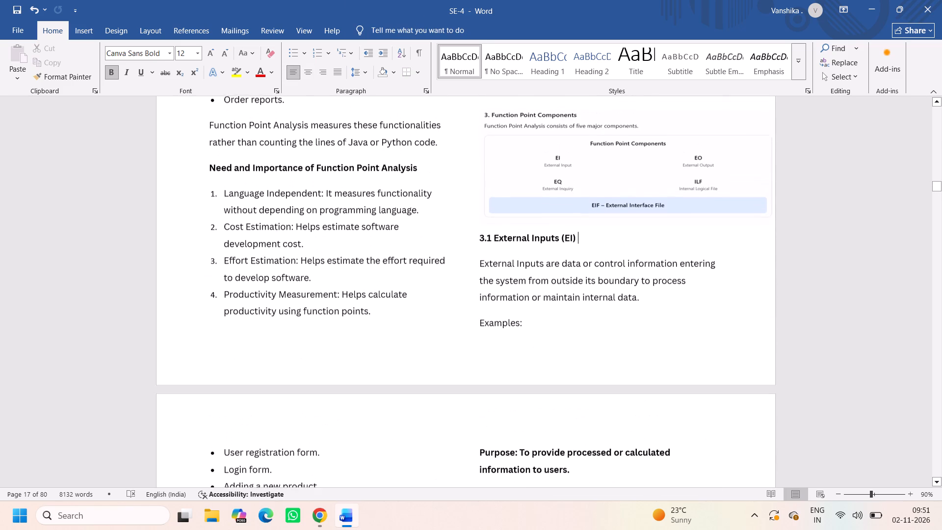
{"action": "left_click", "coordinate": [475, 450]}
{"action": "key", "text": "BackSpace"}
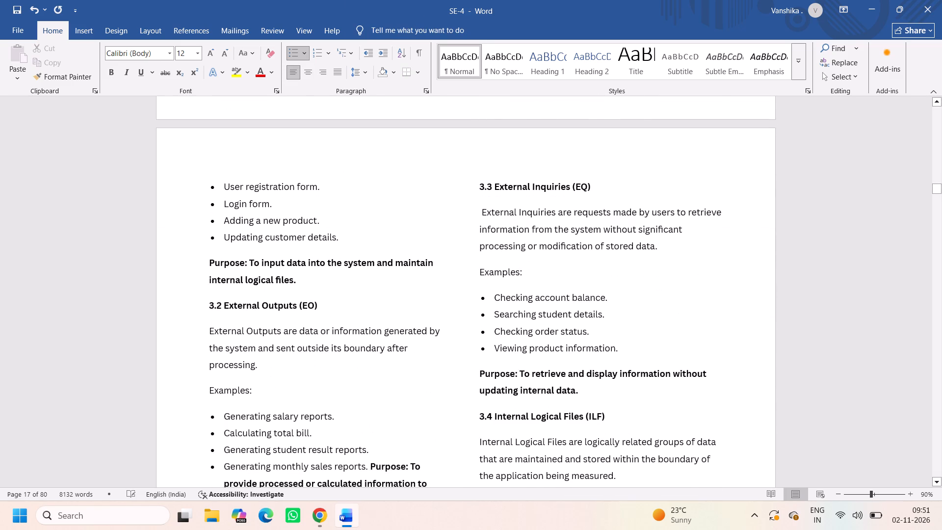
{"action": "scroll", "coordinate": [494, 436], "scroll_direction": "down", "scroll_amount": 1}
{"action": "key", "text": "Return"}
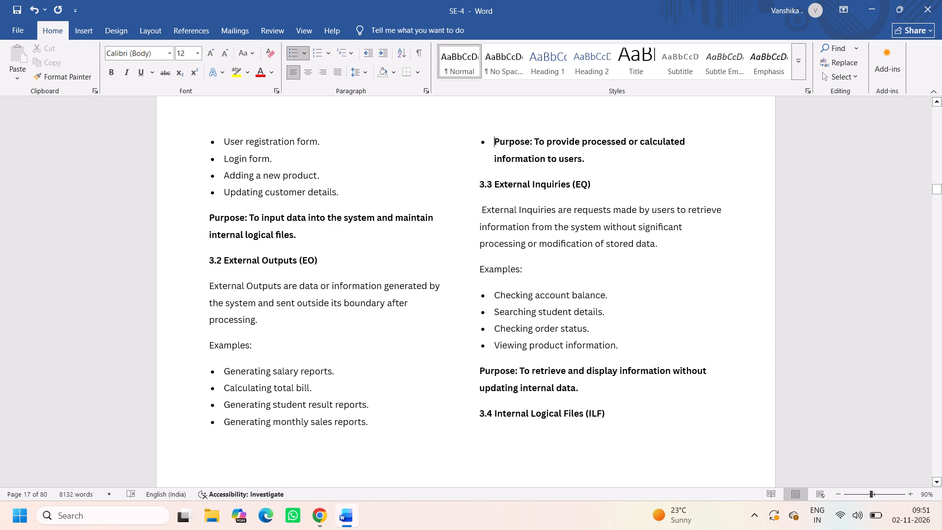
Delete the word "Outputs" from the definition under "3.2 External Outputs (EO)" to shorten the paragraph to two lines.
{"action": "left_click", "coordinate": [284, 286]}
{"action": "key", "text": "BackSpace"}
{"action": "key", "text": "BackSpace"}
{"action": "key", "text": "BackSpace"}
{"action": "key", "text": "BackSpace"}
{"action": "key", "text": "BackSpace"}
{"action": "key", "text": "BackSpace"}
{"action": "key", "text": "BackSpace"}
{"action": "key", "text": "BackSpace"}
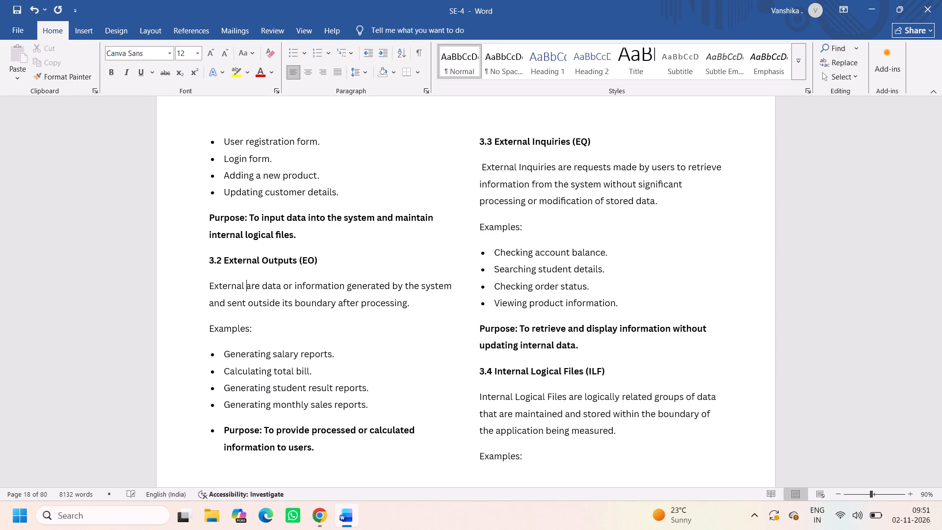
Delete the word "External" from the start of the definition under "3.2 External Outputs (EO)".
{"action": "key", "text": "BackSpace"}
{"action": "key", "text": "BackSpace"}
{"action": "key", "text": "BackSpace"}
{"action": "key", "text": "BackSpace"}
{"action": "key", "text": "BackSpace"}
{"action": "key", "text": "BackSpace"}
{"action": "key", "text": "BackSpace"}
{"action": "key", "text": "BackSpace"}
{"action": "key", "text": "BackSpace"}
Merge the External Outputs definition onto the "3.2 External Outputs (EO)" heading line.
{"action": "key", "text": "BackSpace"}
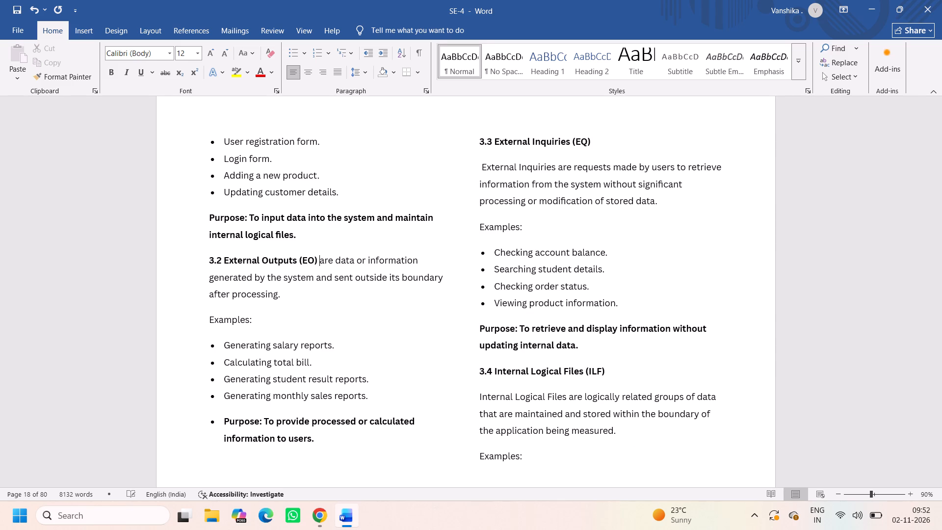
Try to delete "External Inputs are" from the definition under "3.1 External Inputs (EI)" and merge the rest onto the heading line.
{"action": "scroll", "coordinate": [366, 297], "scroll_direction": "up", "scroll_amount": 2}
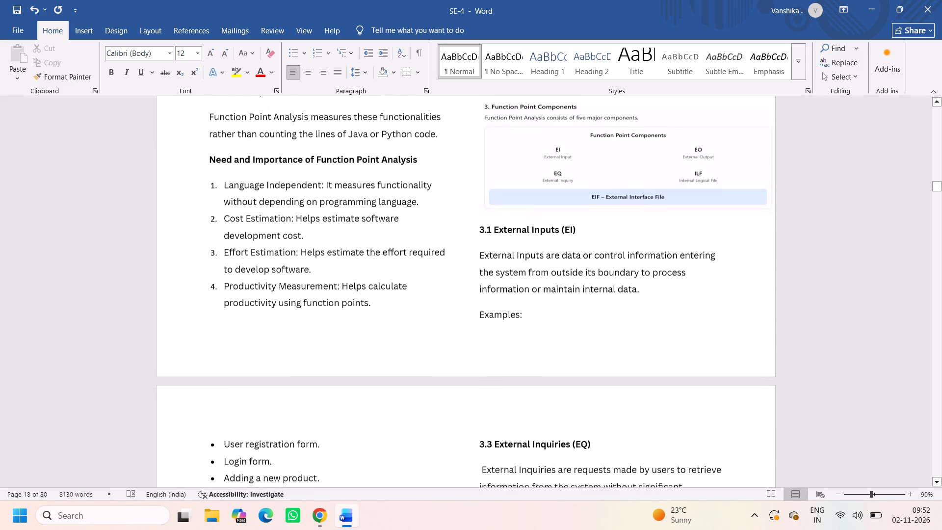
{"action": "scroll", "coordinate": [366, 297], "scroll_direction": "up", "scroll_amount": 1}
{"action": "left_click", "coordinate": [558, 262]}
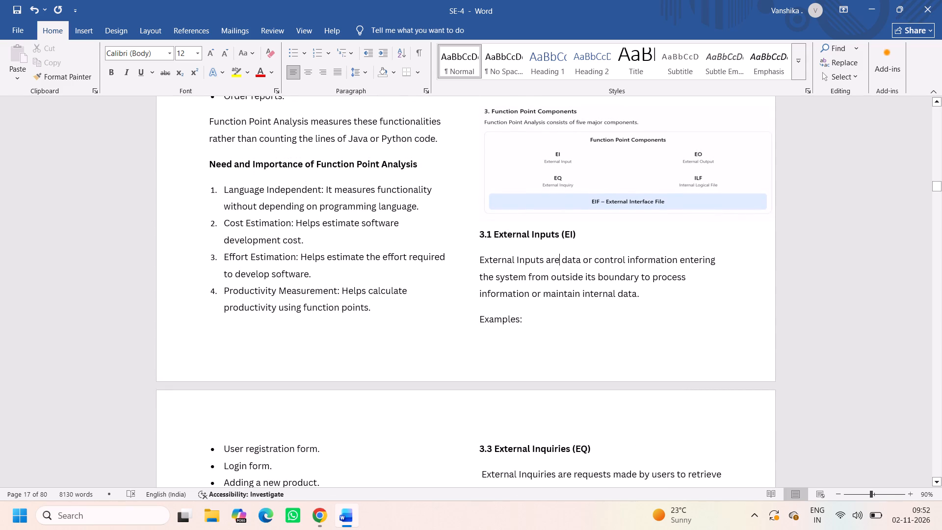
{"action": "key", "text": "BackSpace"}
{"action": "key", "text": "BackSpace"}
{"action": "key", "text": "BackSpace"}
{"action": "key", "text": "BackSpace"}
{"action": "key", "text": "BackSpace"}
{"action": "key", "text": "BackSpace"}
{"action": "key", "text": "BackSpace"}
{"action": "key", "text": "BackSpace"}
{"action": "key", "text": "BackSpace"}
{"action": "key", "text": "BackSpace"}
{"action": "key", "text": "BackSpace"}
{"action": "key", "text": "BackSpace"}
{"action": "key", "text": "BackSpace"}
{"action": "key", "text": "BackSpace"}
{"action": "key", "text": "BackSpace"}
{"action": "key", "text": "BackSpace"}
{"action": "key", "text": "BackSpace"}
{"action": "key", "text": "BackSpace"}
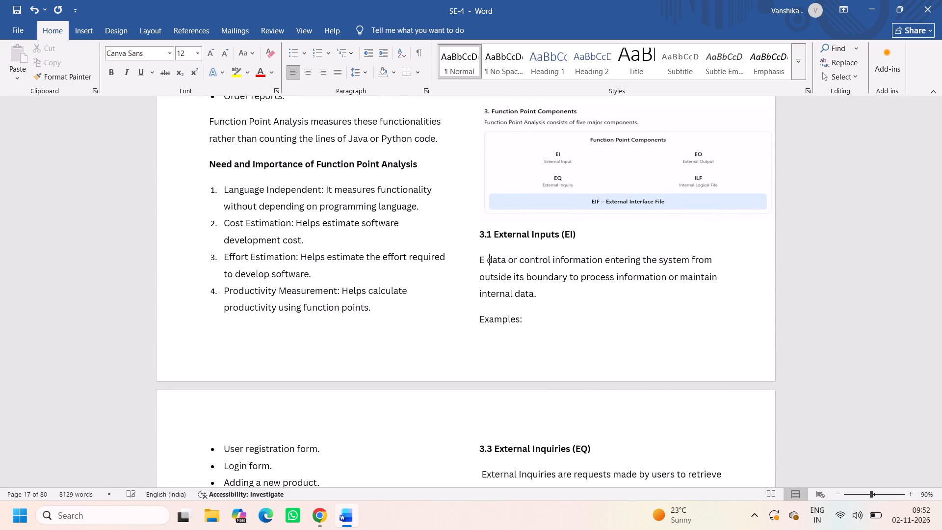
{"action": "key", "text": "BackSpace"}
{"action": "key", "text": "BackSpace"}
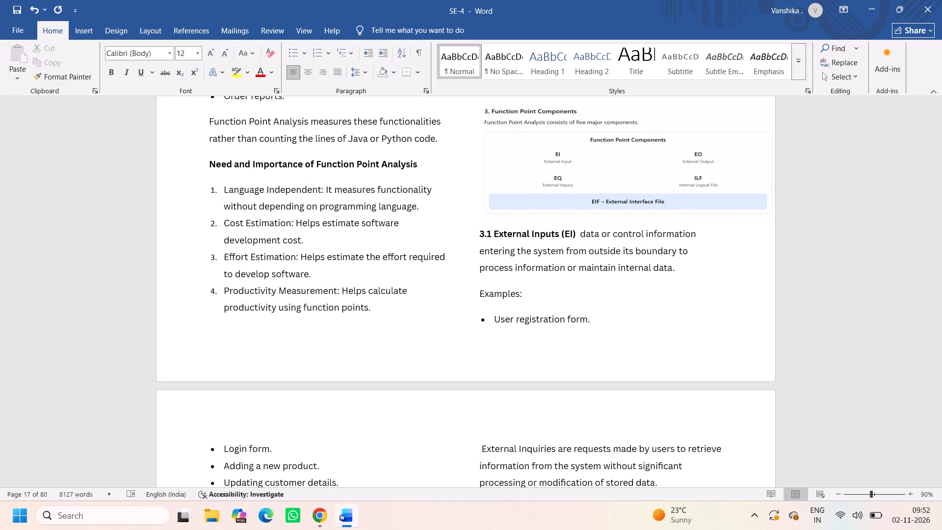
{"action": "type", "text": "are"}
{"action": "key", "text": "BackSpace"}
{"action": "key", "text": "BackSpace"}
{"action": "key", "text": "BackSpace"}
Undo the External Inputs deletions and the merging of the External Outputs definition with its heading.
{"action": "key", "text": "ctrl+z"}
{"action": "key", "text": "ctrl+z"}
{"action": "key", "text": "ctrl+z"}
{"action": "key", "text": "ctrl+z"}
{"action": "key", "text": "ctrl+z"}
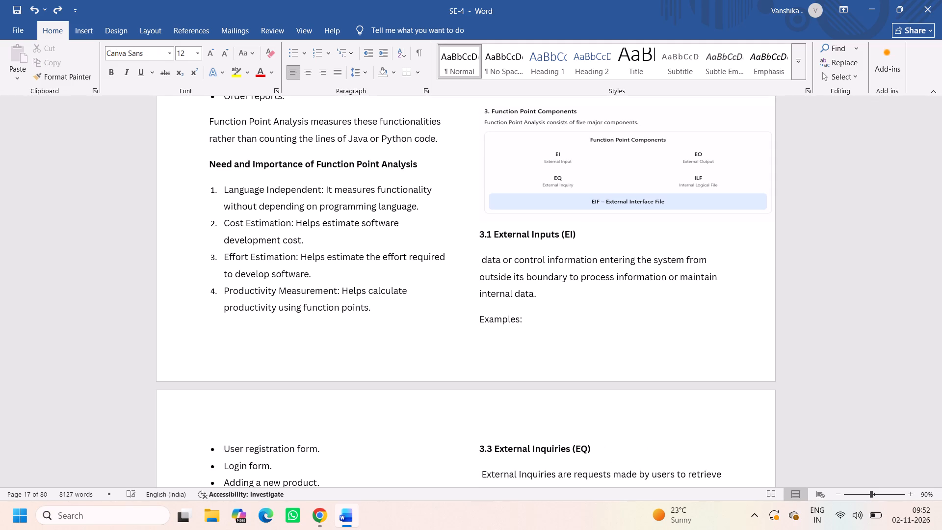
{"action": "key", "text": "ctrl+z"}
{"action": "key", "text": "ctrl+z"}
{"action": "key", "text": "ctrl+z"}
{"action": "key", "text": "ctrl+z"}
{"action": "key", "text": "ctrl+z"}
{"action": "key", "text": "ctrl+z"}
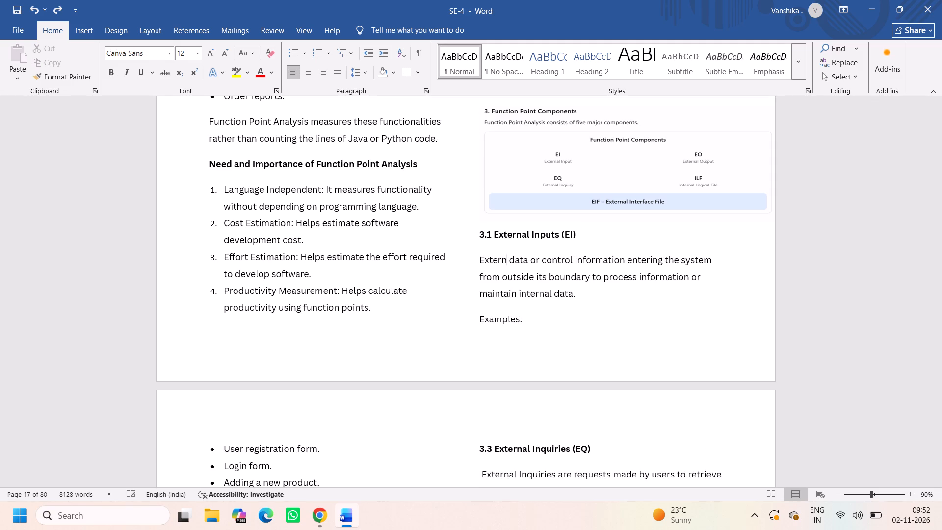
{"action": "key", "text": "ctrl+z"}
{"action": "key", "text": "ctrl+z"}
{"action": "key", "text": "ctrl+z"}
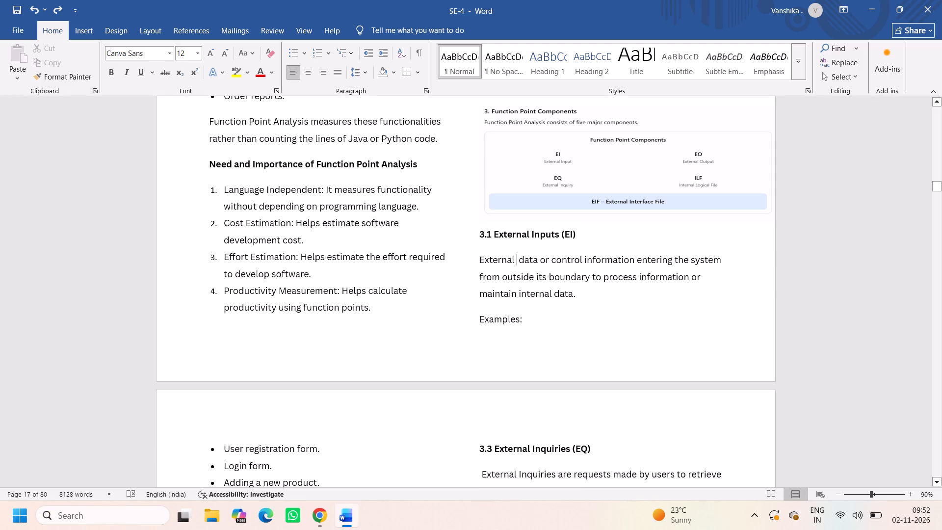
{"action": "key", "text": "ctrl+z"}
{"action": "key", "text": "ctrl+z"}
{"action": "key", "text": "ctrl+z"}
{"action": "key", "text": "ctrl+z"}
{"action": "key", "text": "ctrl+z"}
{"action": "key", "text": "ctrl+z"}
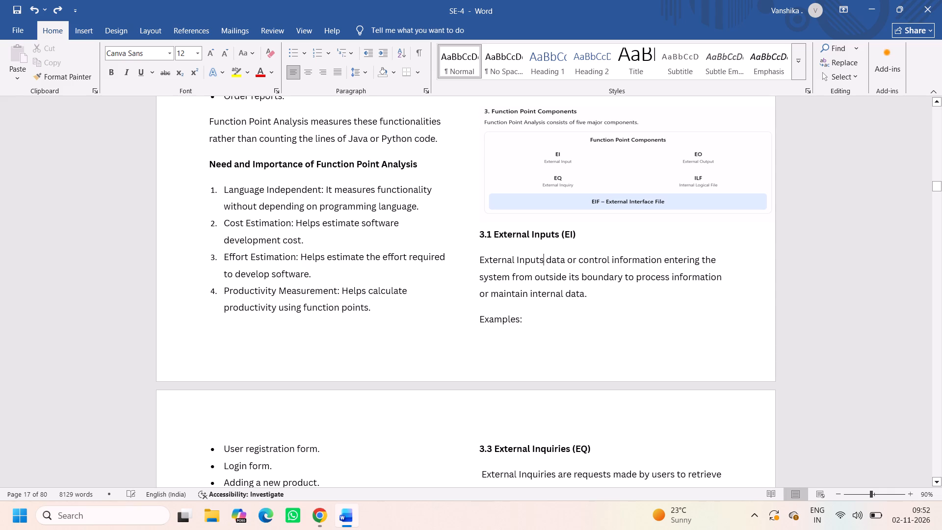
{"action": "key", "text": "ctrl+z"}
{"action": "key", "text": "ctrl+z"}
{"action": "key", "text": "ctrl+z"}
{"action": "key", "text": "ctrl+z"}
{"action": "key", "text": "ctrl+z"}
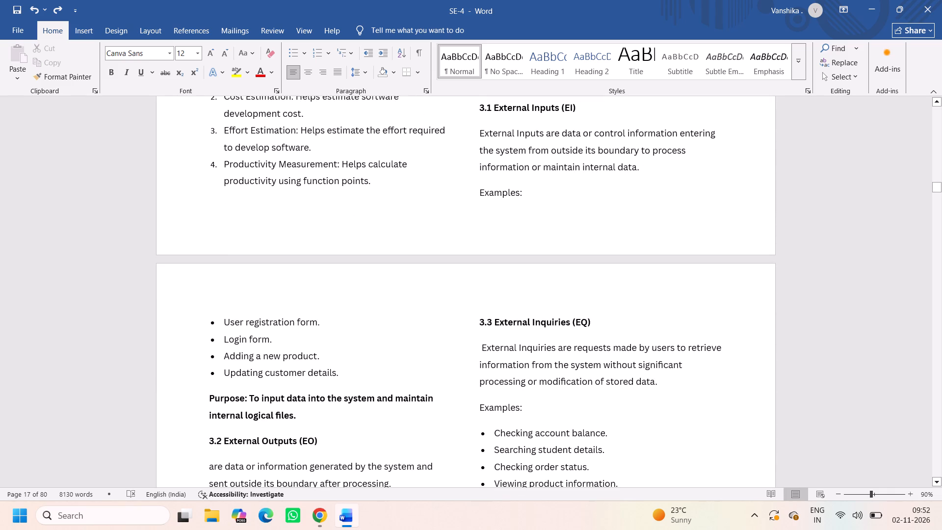
Delete "External Inputs" from the 3.1 definition, keeping "are", and merge the paragraph onto the "3.1 External Inputs (EI)" heading line.
{"action": "left_click", "coordinate": [544, 132]}
{"action": "key", "text": "BackSpace"}
{"action": "key", "text": "BackSpace"}
{"action": "key", "text": "BackSpace"}
{"action": "key", "text": "BackSpace"}
{"action": "key", "text": "BackSpace"}
{"action": "key", "text": "BackSpace"}
{"action": "key", "text": "BackSpace"}
{"action": "key", "text": "BackSpace"}
{"action": "key", "text": "BackSpace"}
{"action": "key", "text": "BackSpace"}
{"action": "key", "text": "BackSpace"}
{"action": "key", "text": "BackSpace"}
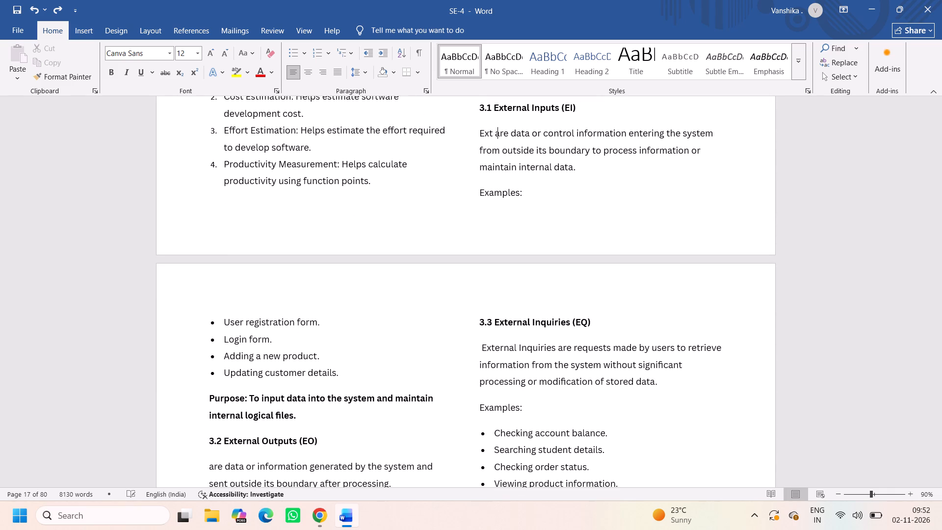
{"action": "key", "text": "BackSpace"}
{"action": "key", "text": "BackSpace"}
{"action": "key", "text": "BackSpace"}
{"action": "key", "text": "BackSpace"}
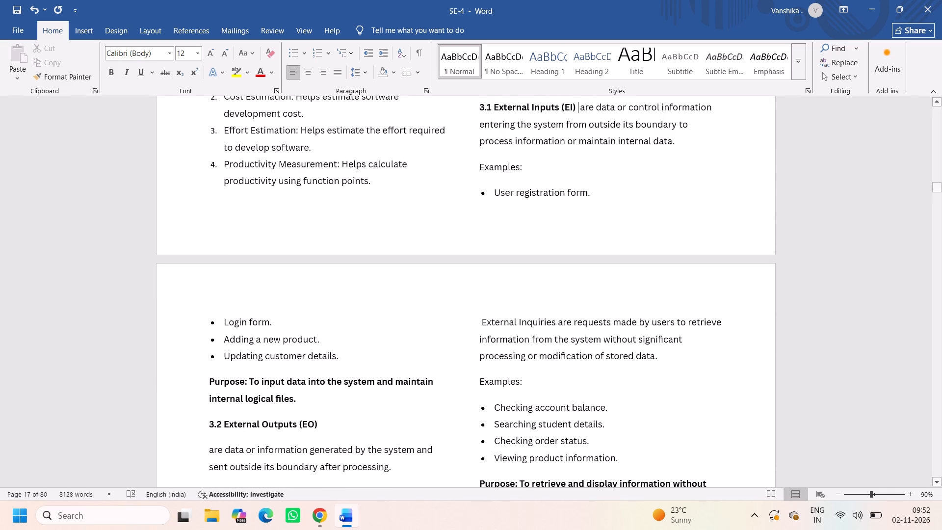
Insert a blank line before the "3.3 External Inquiries (EQ)" heading so it starts in the second column.
{"action": "scroll", "coordinate": [573, 287], "scroll_direction": "down", "scroll_amount": 2}
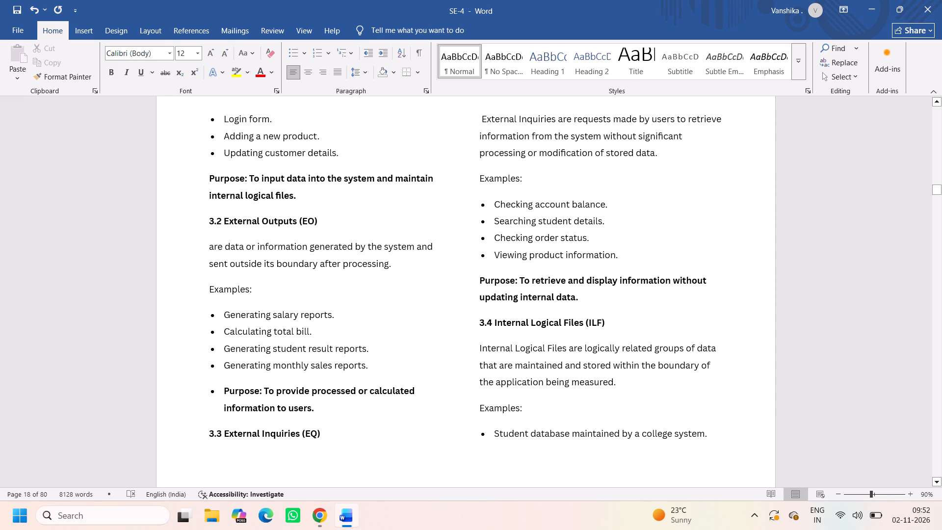
{"action": "left_click", "coordinate": [206, 431]}
{"action": "key", "text": "Return"}
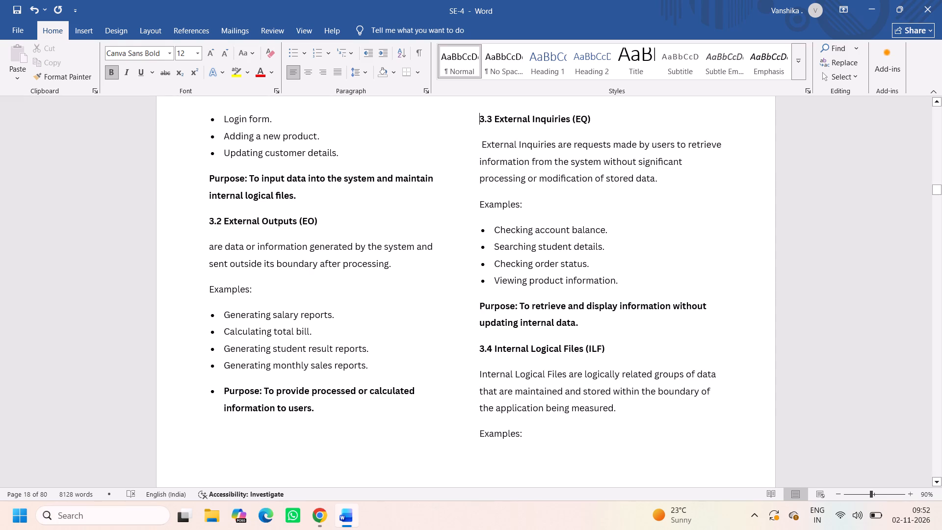
Narrow the "Difference Between Five Components" picture so its Example column fits within the page.
{"action": "scroll", "coordinate": [537, 376], "scroll_direction": "down", "scroll_amount": 3}
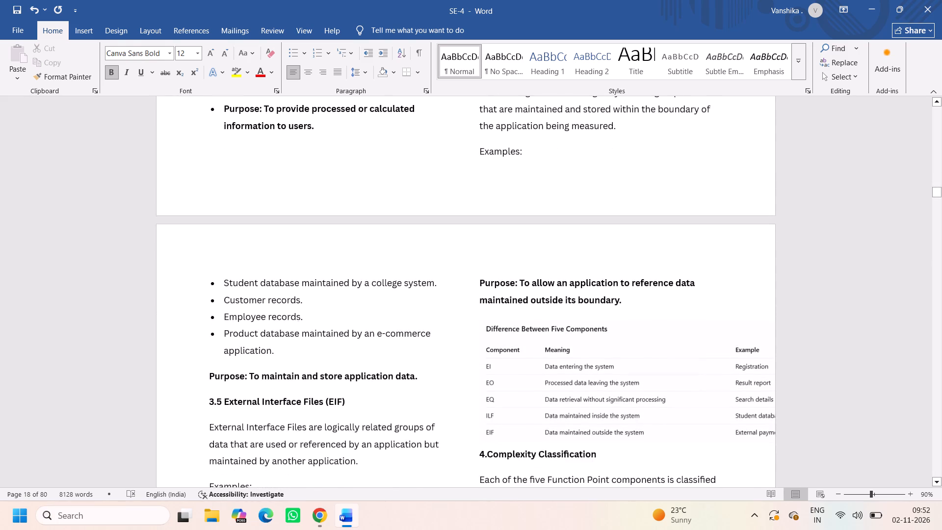
{"action": "scroll", "coordinate": [537, 376], "scroll_direction": "down", "scroll_amount": 1}
{"action": "scroll", "coordinate": [343, 348], "scroll_direction": "down", "scroll_amount": 1}
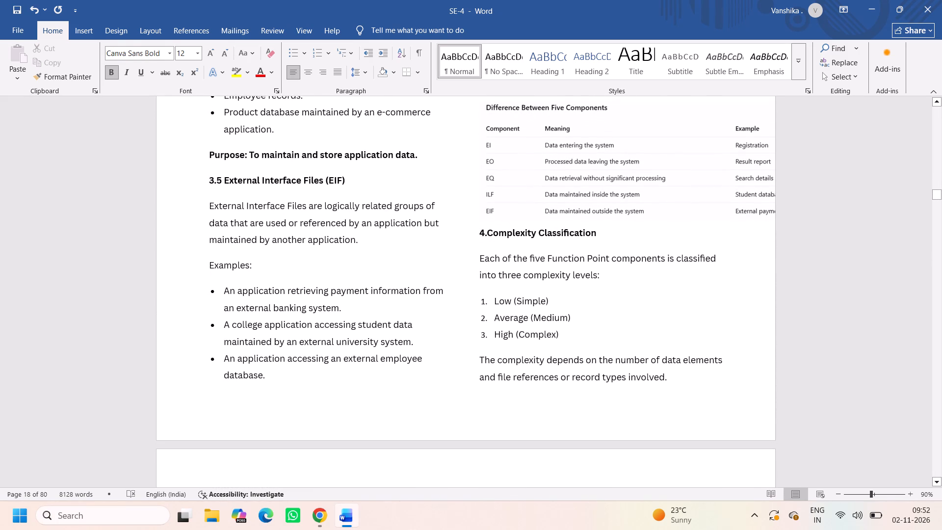
{"action": "scroll", "coordinate": [293, 274], "scroll_direction": "up", "scroll_amount": 1}
{"action": "left_click", "coordinate": [536, 324]}
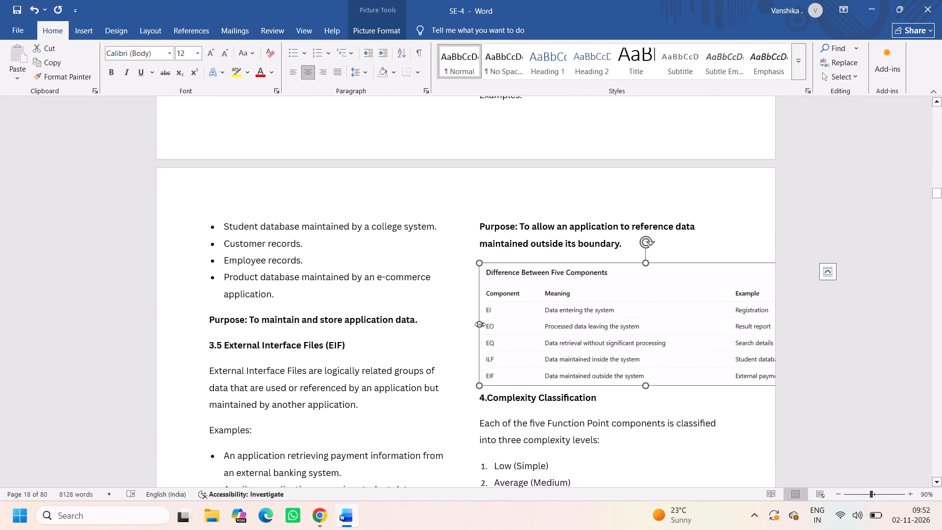
{"action": "left_click_drag", "start_coordinate": [479, 324], "coordinate": [516, 323]}
{"action": "left_click", "coordinate": [661, 410]}
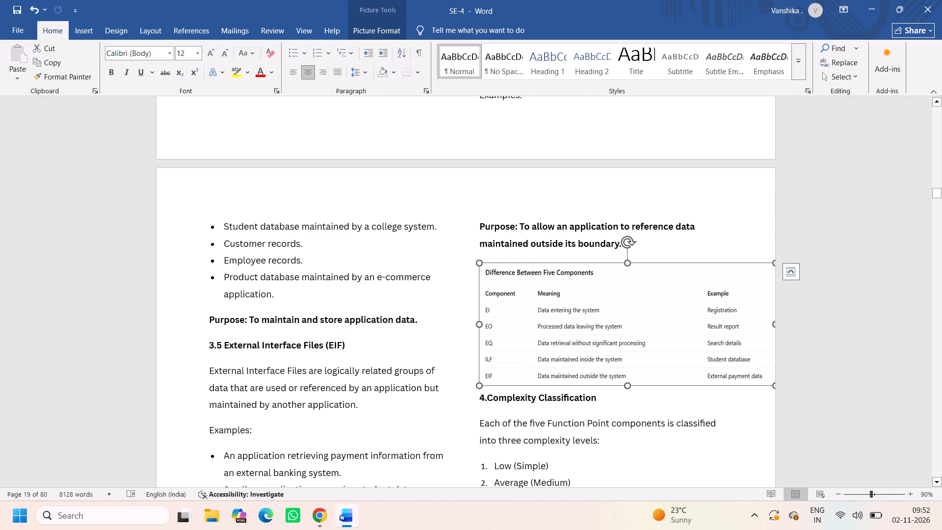
Delete "External Interface Files" from the 3.5 definition and merge the paragraph onto the "3.5 External Interface Files (EIF)" heading line.
{"action": "scroll", "coordinate": [661, 410], "scroll_direction": "down", "scroll_amount": 1}
{"action": "scroll", "coordinate": [567, 330], "scroll_direction": "down", "scroll_amount": 2}
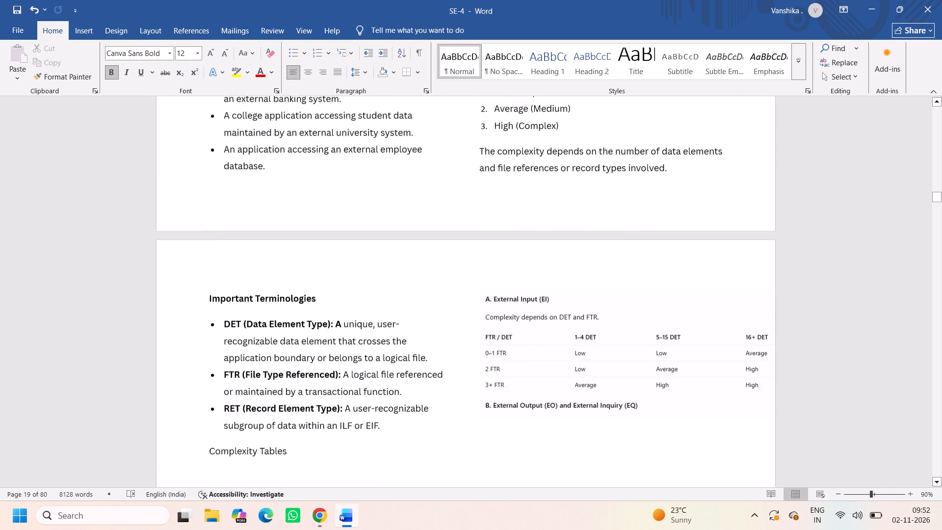
{"action": "scroll", "coordinate": [390, 383], "scroll_direction": "down", "scroll_amount": 1}
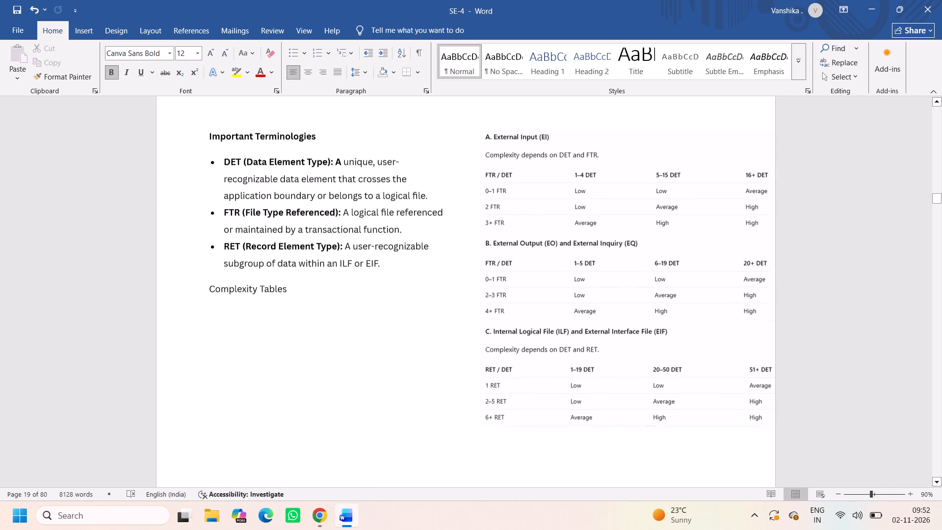
{"action": "scroll", "coordinate": [591, 366], "scroll_direction": "up", "scroll_amount": 6}
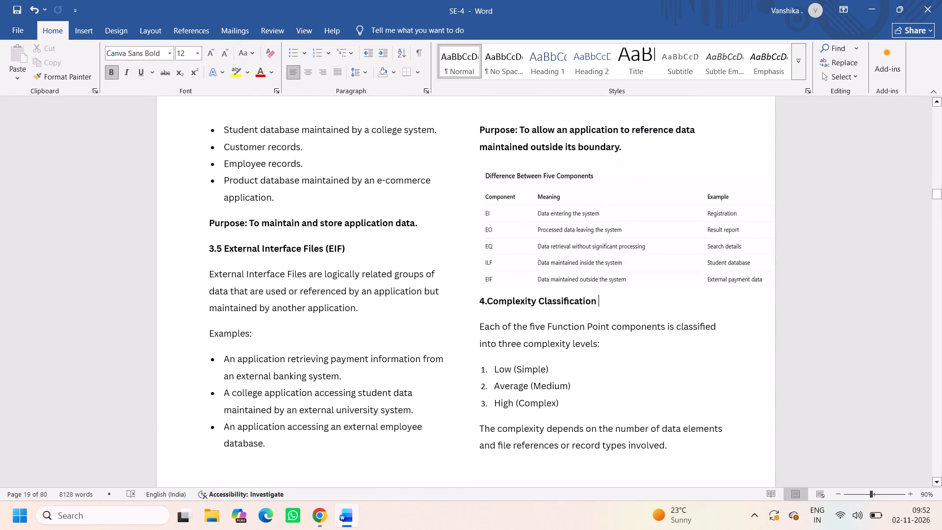
{"action": "left_click_drag", "start_coordinate": [308, 274], "coordinate": [225, 271]}
{"action": "key", "text": "BackSpace"}
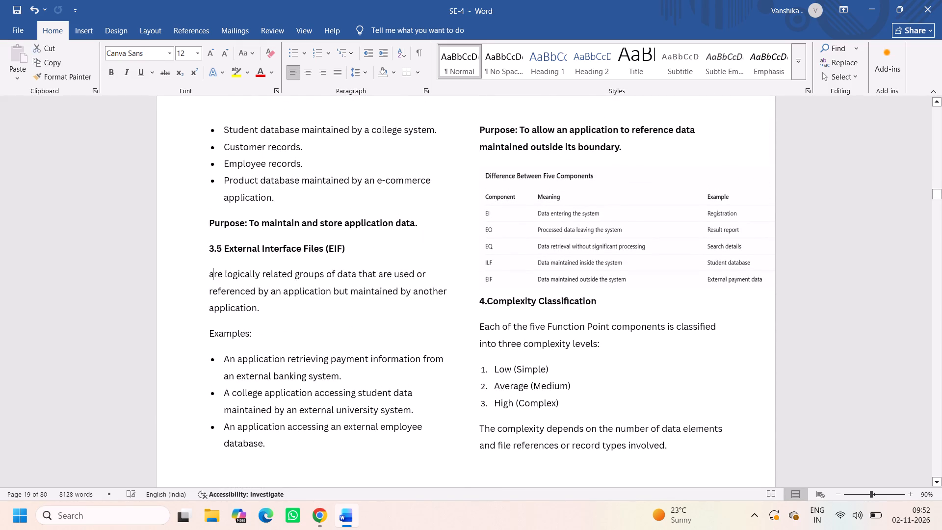
{"action": "key", "text": "BackSpace"}
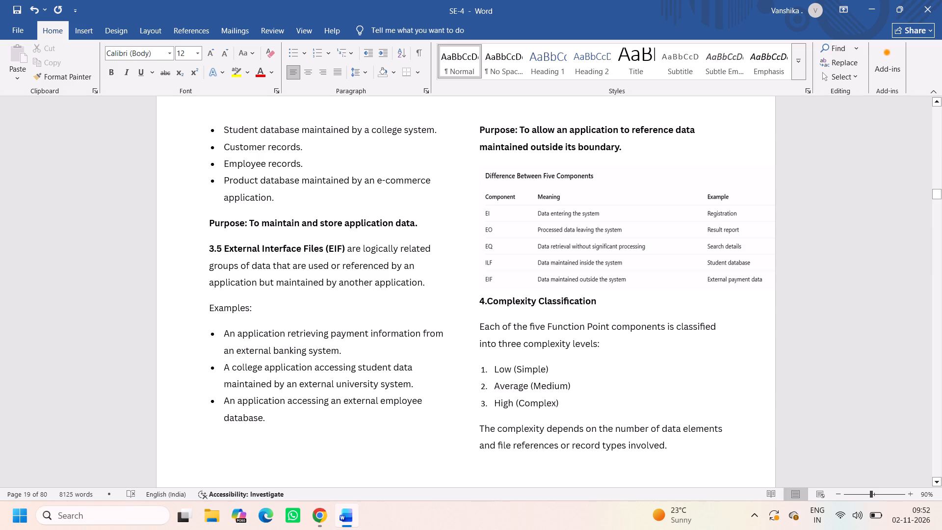
Delete "Internal Logical Files" from the 3.4 definition and merge the paragraph onto the "3.4 Internal Logical Files (ILF)" heading line.
{"action": "scroll", "coordinate": [283, 240], "scroll_direction": "up", "scroll_amount": 3}
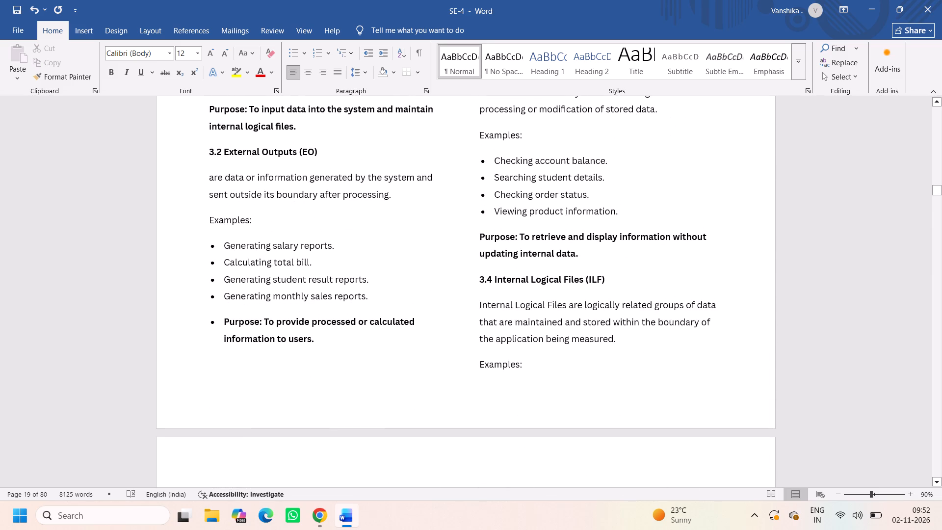
{"action": "left_click_drag", "start_coordinate": [571, 301], "coordinate": [517, 252]}
{"action": "key", "text": "bracketright"}
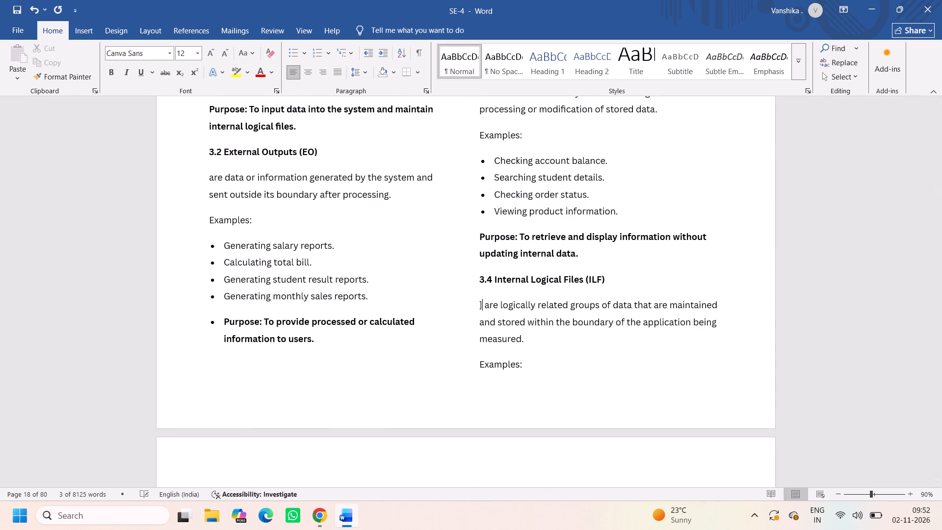
{"action": "key", "text": "BackSpace"}
{"action": "key", "text": "BackSpace"}
Reduce the height of the "Difference Between Five Components" picture to free space above "4.Complexity Classification".
{"action": "scroll", "coordinate": [621, 374], "scroll_direction": "down", "scroll_amount": 1}
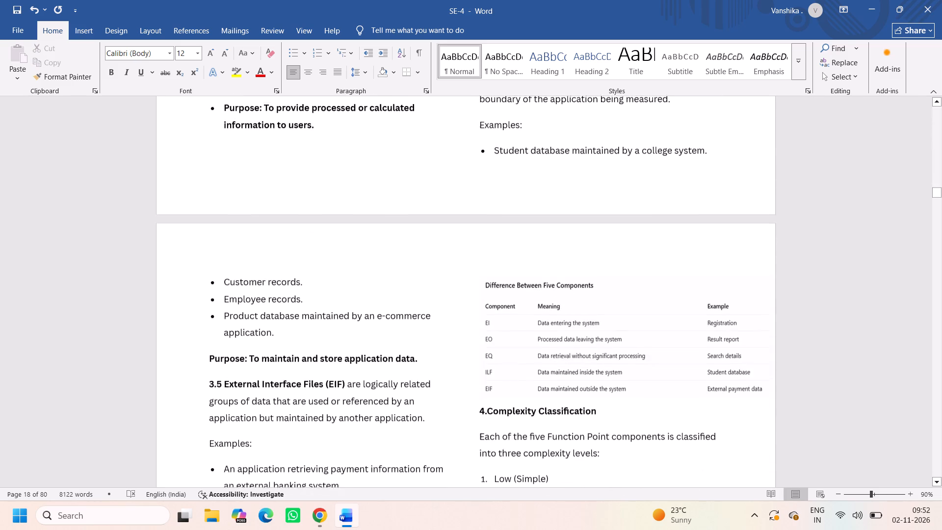
{"action": "scroll", "coordinate": [621, 374], "scroll_direction": "down", "scroll_amount": 1}
{"action": "scroll", "coordinate": [601, 335], "scroll_direction": "down", "scroll_amount": 1}
{"action": "left_click", "coordinate": [594, 203]}
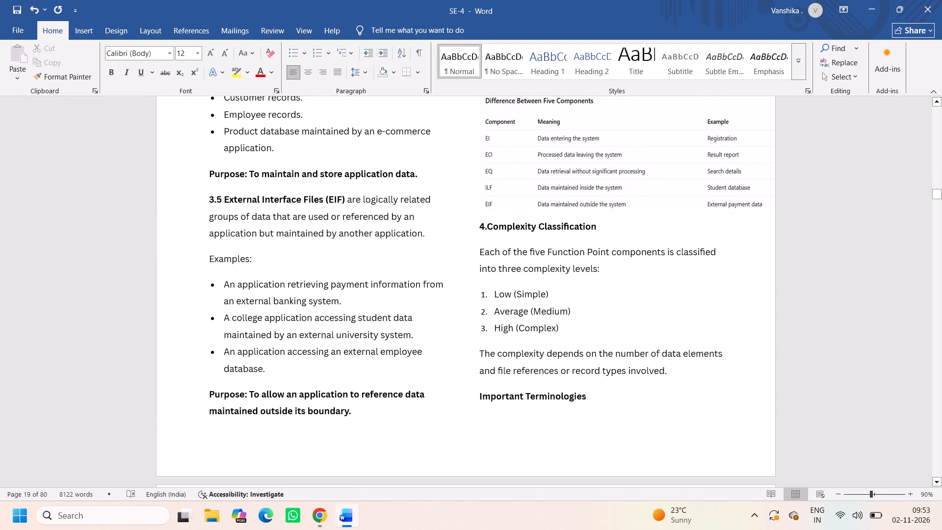
{"action": "left_click_drag", "start_coordinate": [628, 211], "coordinate": [628, 197]}
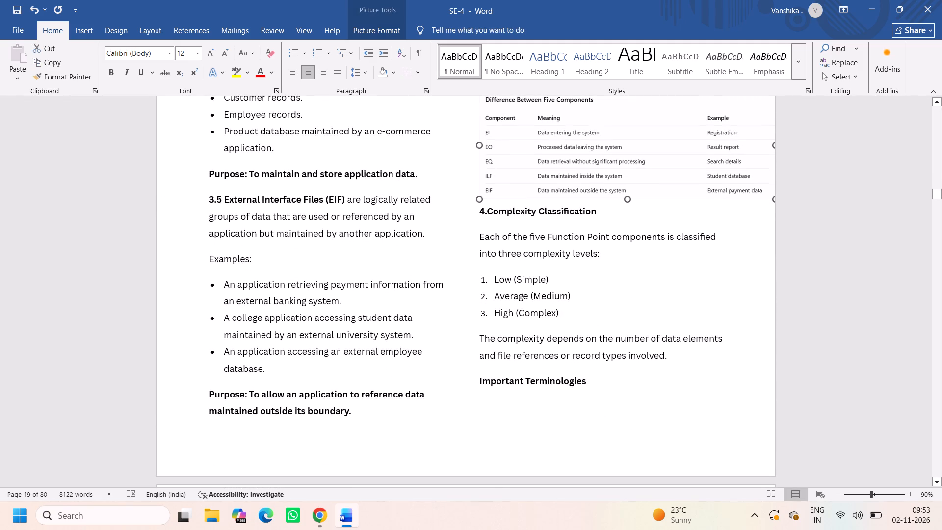
{"action": "left_click_drag", "start_coordinate": [628, 197], "coordinate": [633, 187]}
Reduce the height of the External Input, Output and Logical File complexity tables picture until it fits under "Complexity Tables" in the first column.
{"action": "scroll", "coordinate": [583, 402], "scroll_direction": "down", "scroll_amount": 1}
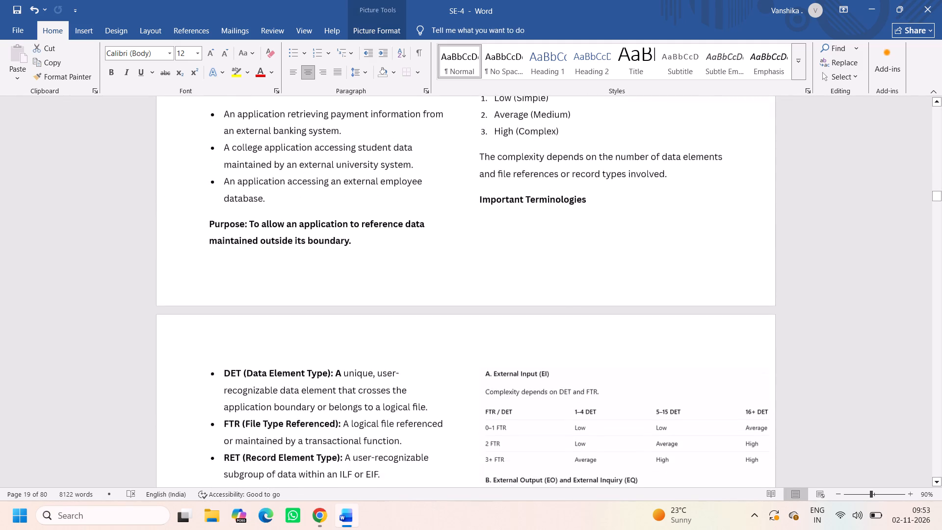
{"action": "scroll", "coordinate": [583, 402], "scroll_direction": "down", "scroll_amount": 1}
{"action": "left_click", "coordinate": [574, 377]}
{"action": "scroll", "coordinate": [574, 377], "scroll_direction": "down", "scroll_amount": 1}
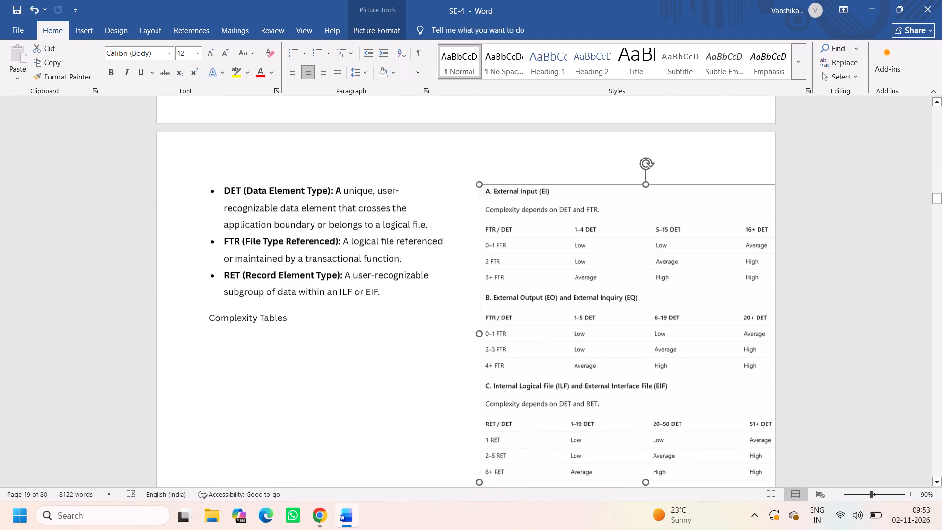
{"action": "scroll", "coordinate": [574, 377], "scroll_direction": "down", "scroll_amount": 1}
{"action": "left_click_drag", "start_coordinate": [648, 387], "coordinate": [648, 307]}
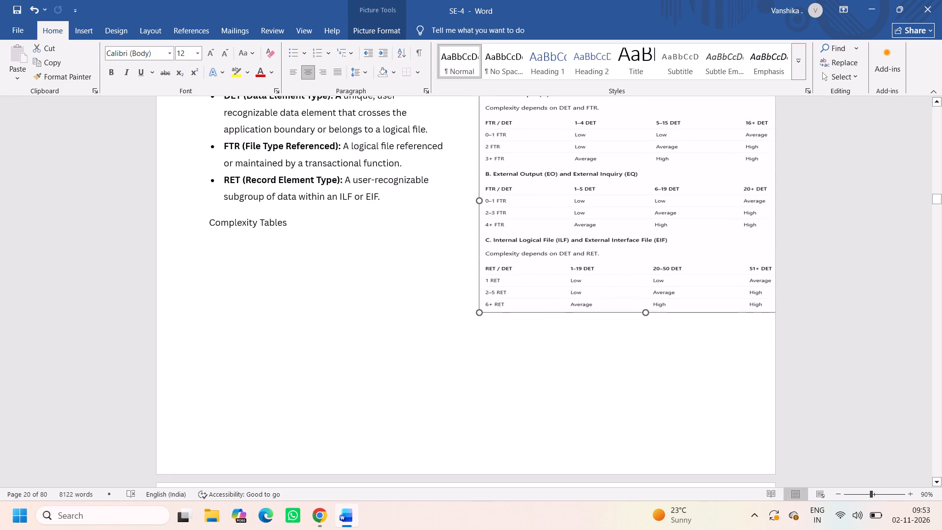
{"action": "left_click_drag", "start_coordinate": [648, 307], "coordinate": [655, 301]}
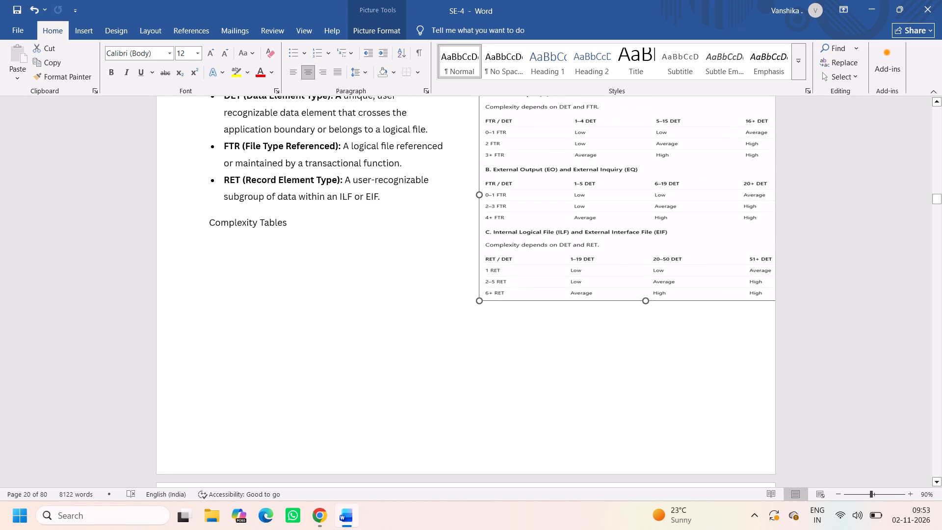
{"action": "left_click_drag", "start_coordinate": [655, 301], "coordinate": [653, 266]}
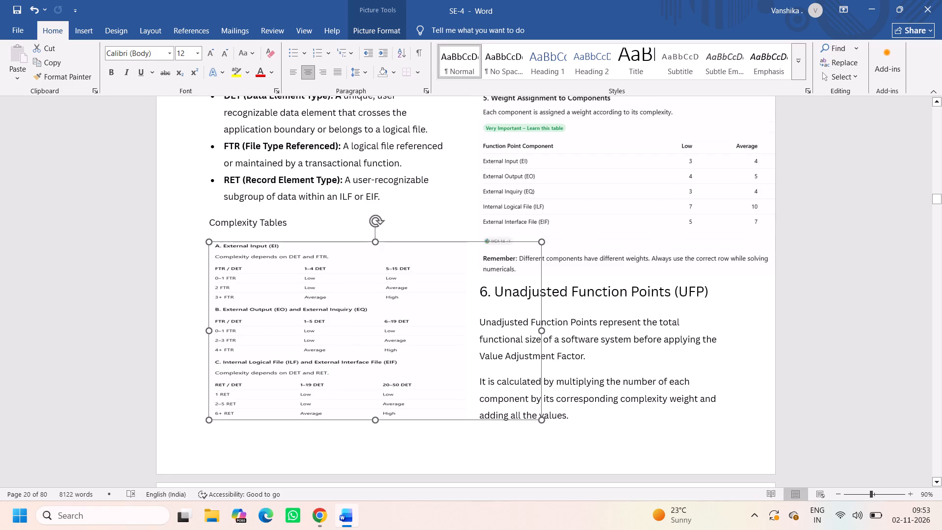
{"action": "left_click_drag", "start_coordinate": [653, 266], "coordinate": [654, 265]}
{"action": "left_click", "coordinate": [666, 346]}
{"action": "scroll", "coordinate": [666, 346], "scroll_direction": "up", "scroll_amount": 1}
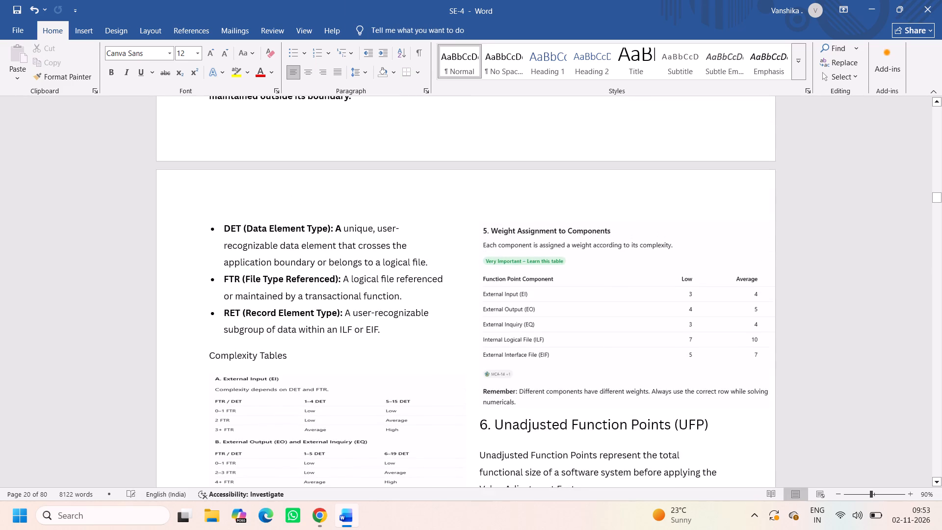
Merge the "Each of the five Function Point components" paragraph onto the "4.Complexity Classification" heading line.
{"action": "scroll", "coordinate": [370, 379], "scroll_direction": "up", "scroll_amount": 2}
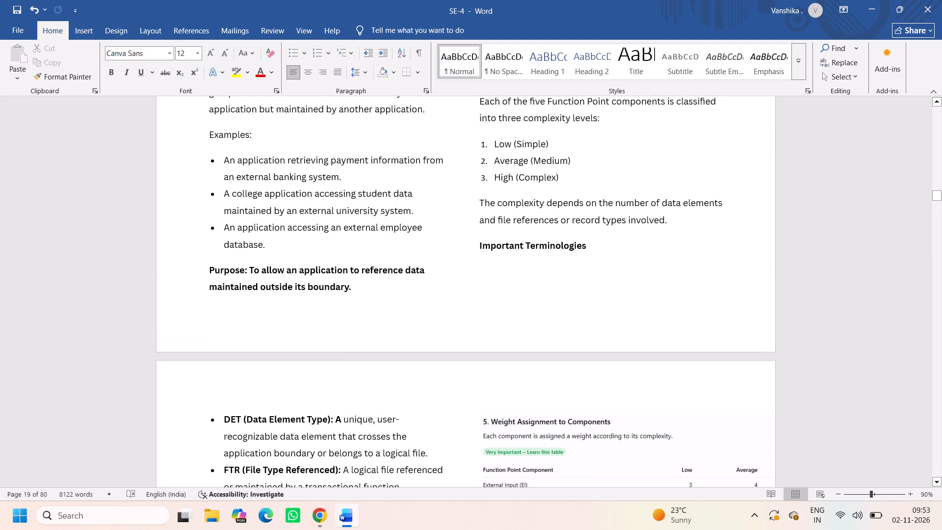
{"action": "scroll", "coordinate": [496, 259], "scroll_direction": "up", "scroll_amount": 1}
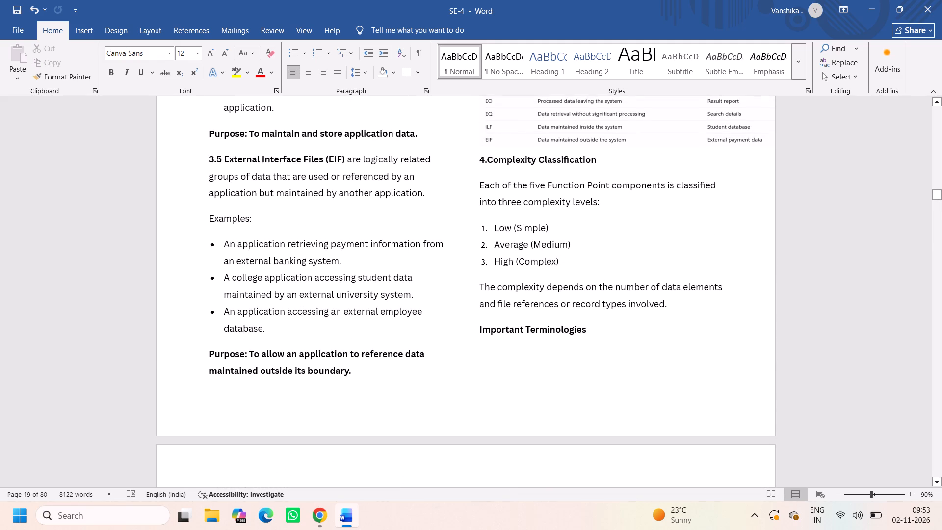
{"action": "scroll", "coordinate": [575, 264], "scroll_direction": "up", "scroll_amount": 1}
{"action": "left_click", "coordinate": [477, 292]}
{"action": "key", "text": "BackSpace"}
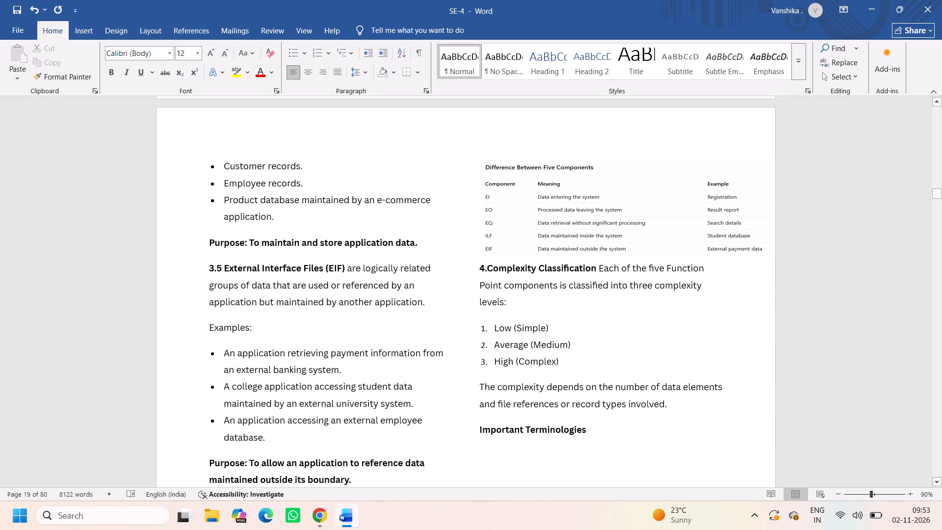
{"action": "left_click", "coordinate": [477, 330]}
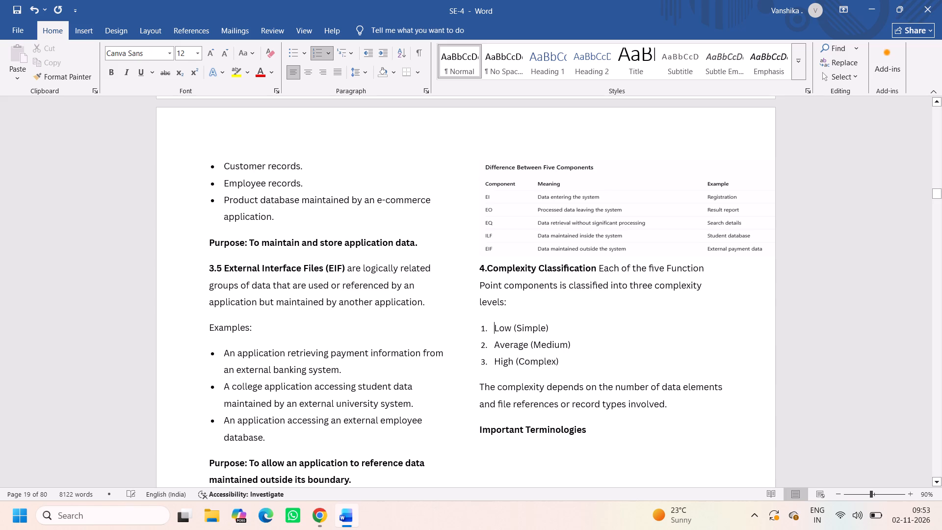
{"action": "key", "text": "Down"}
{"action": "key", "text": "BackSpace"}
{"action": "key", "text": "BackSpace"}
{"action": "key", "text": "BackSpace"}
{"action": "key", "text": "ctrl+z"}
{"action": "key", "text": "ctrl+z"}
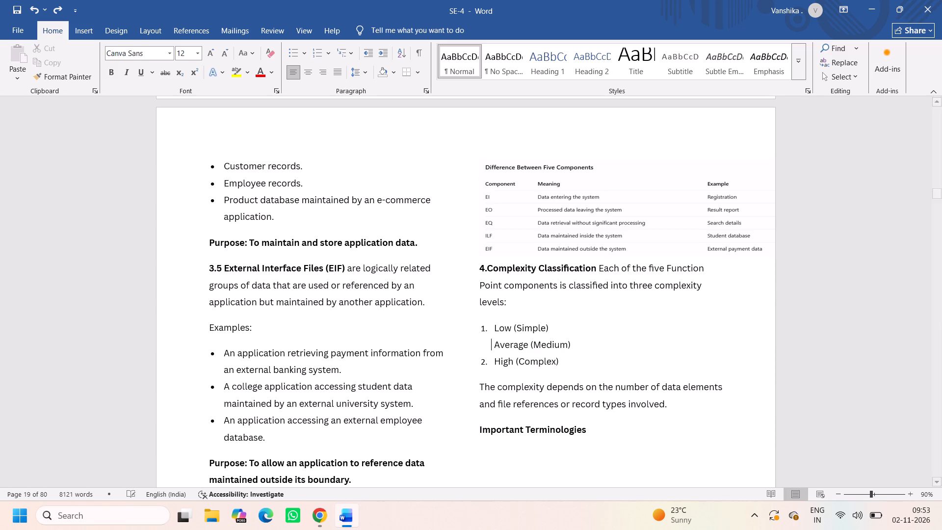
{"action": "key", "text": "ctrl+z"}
Turn the Low (Simple), Average (Medium) and High (Complex) list items into running text after "three complexity levels:".
{"action": "left_click", "coordinate": [480, 330]}
{"action": "key", "text": "BackSpace"}
{"action": "key", "text": "BackSpace"}
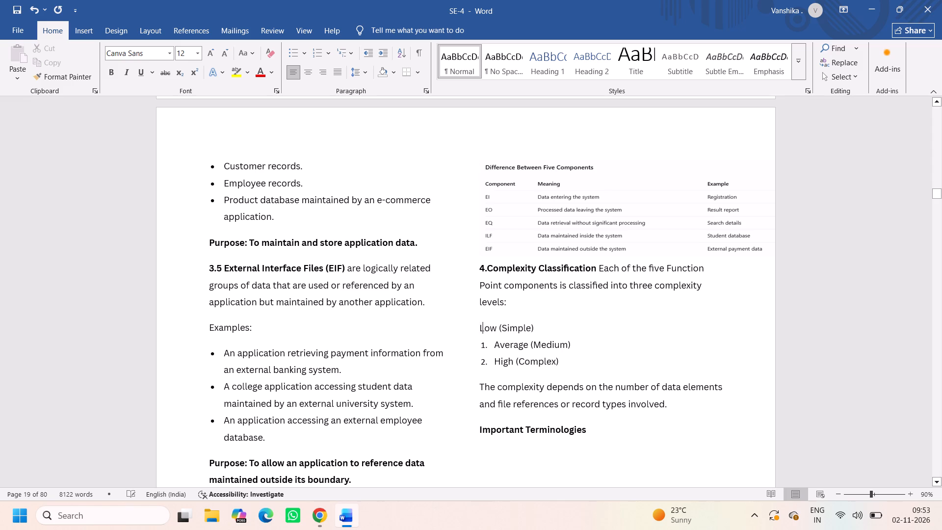
{"action": "key", "text": "BackSpace"}
{"action": "left_click", "coordinate": [488, 334]}
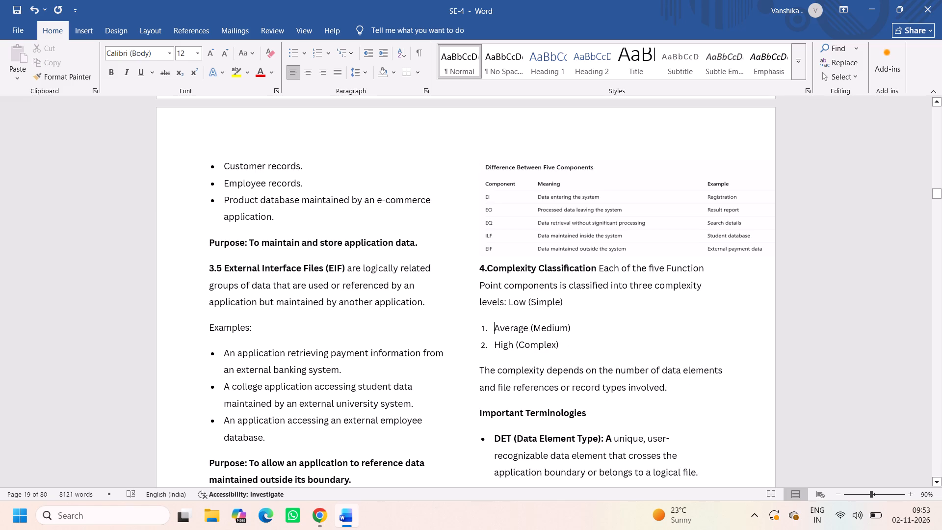
{"action": "key", "text": "BackSpace"}
{"action": "key", "text": "BackSpace"}
{"action": "key", "text": "BackSpace"}
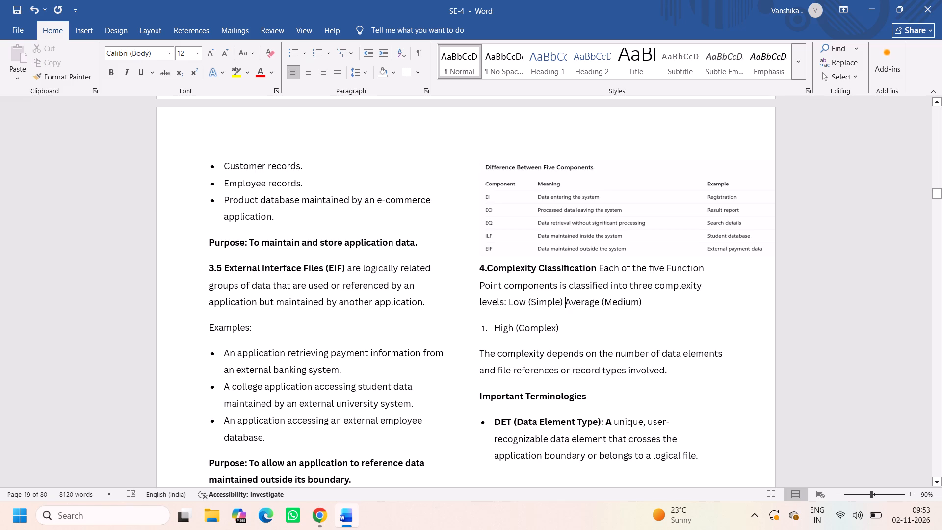
{"action": "left_click", "coordinate": [490, 330]}
{"action": "key", "text": "BackSpace"}
{"action": "key", "text": "BackSpace"}
{"action": "key", "text": "BackSpace"}
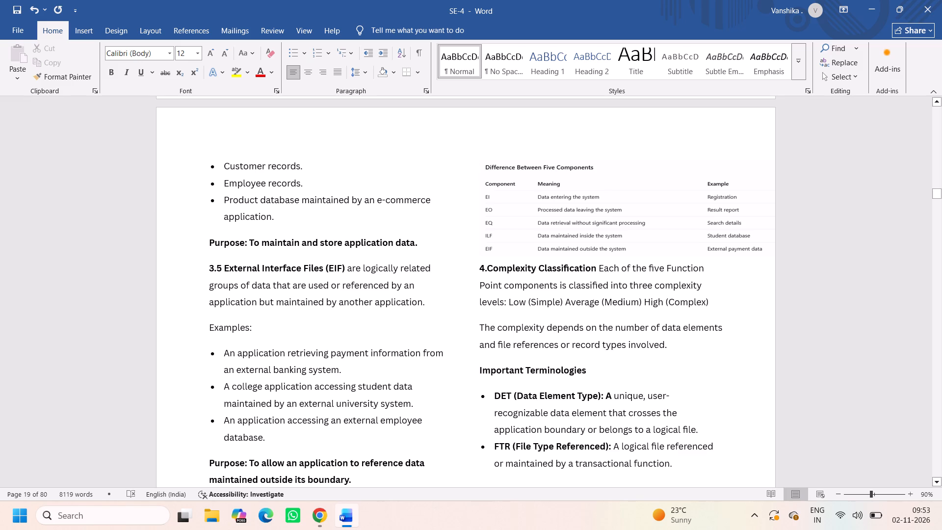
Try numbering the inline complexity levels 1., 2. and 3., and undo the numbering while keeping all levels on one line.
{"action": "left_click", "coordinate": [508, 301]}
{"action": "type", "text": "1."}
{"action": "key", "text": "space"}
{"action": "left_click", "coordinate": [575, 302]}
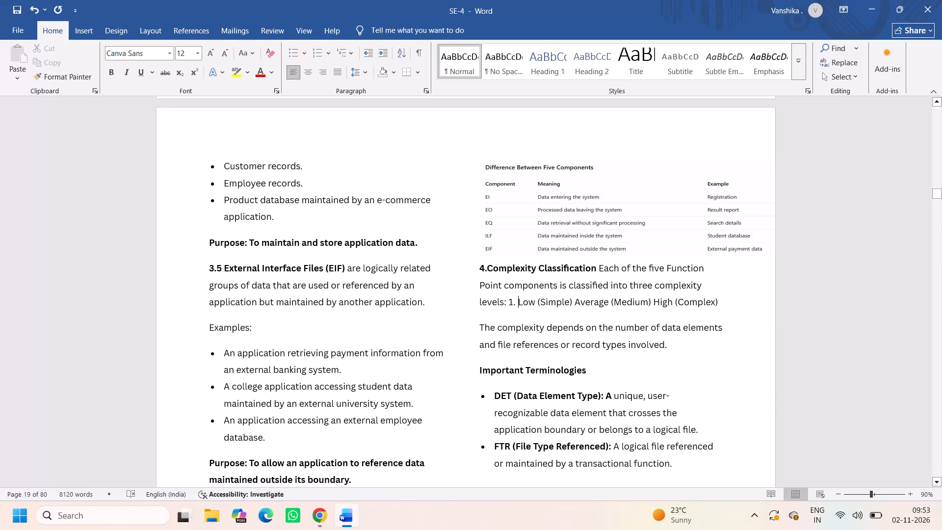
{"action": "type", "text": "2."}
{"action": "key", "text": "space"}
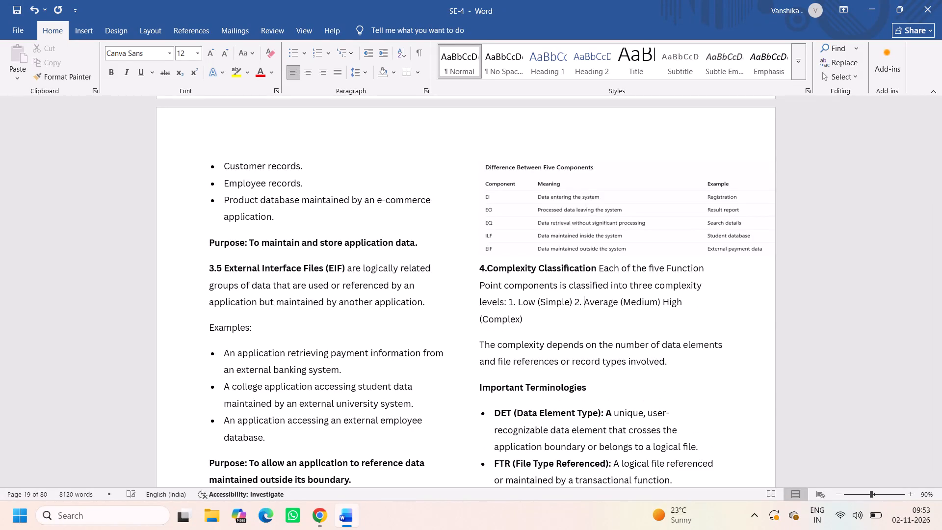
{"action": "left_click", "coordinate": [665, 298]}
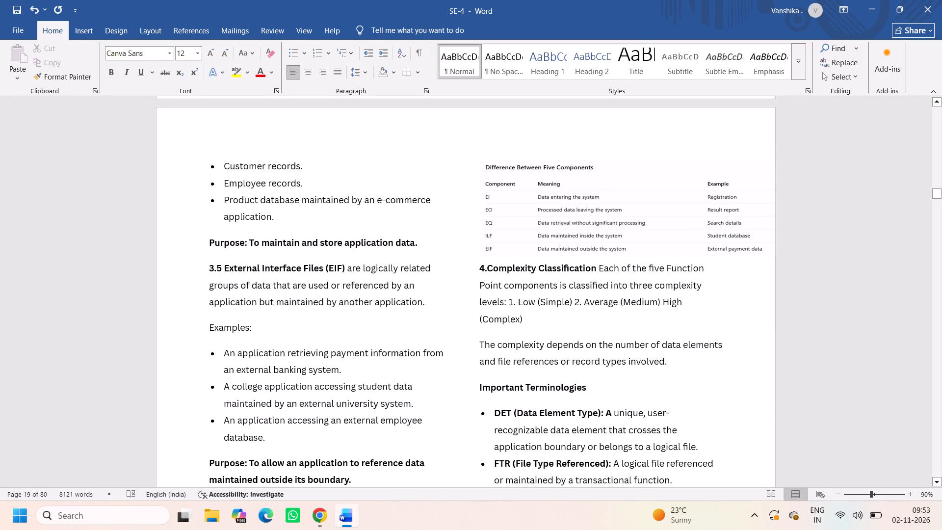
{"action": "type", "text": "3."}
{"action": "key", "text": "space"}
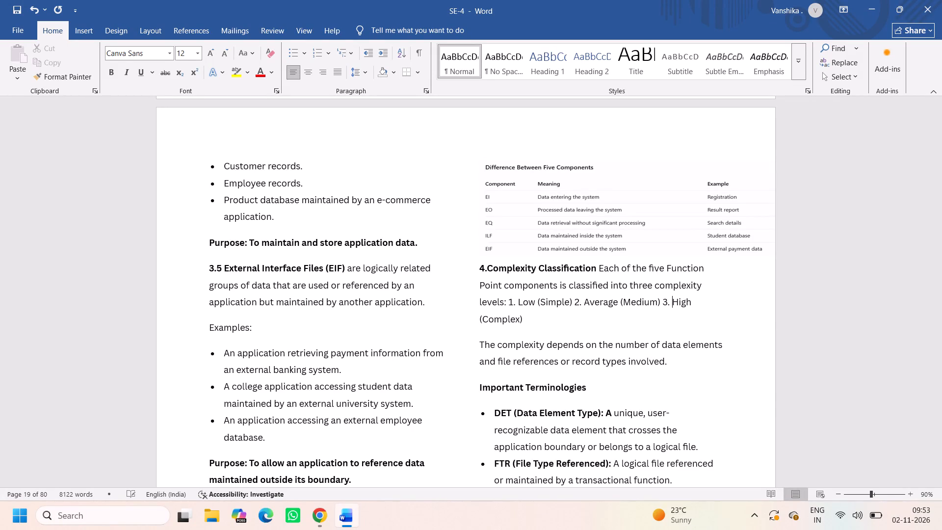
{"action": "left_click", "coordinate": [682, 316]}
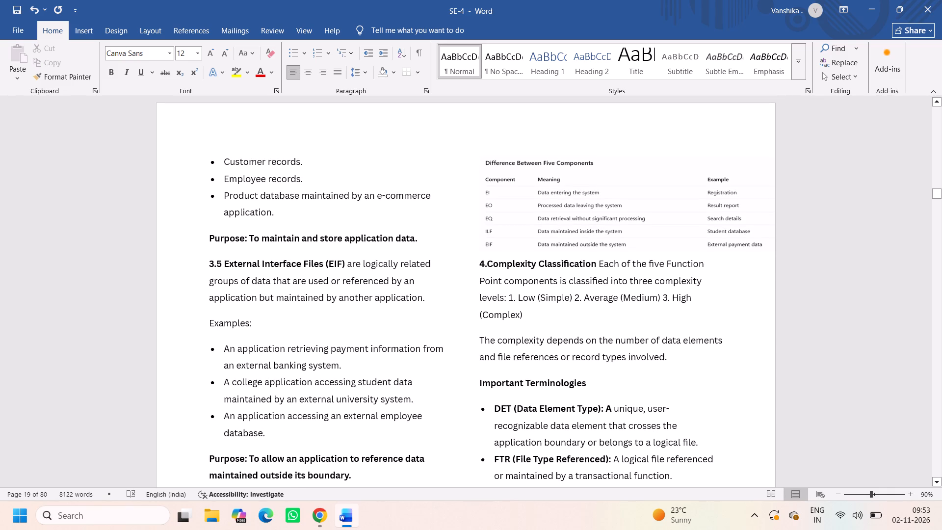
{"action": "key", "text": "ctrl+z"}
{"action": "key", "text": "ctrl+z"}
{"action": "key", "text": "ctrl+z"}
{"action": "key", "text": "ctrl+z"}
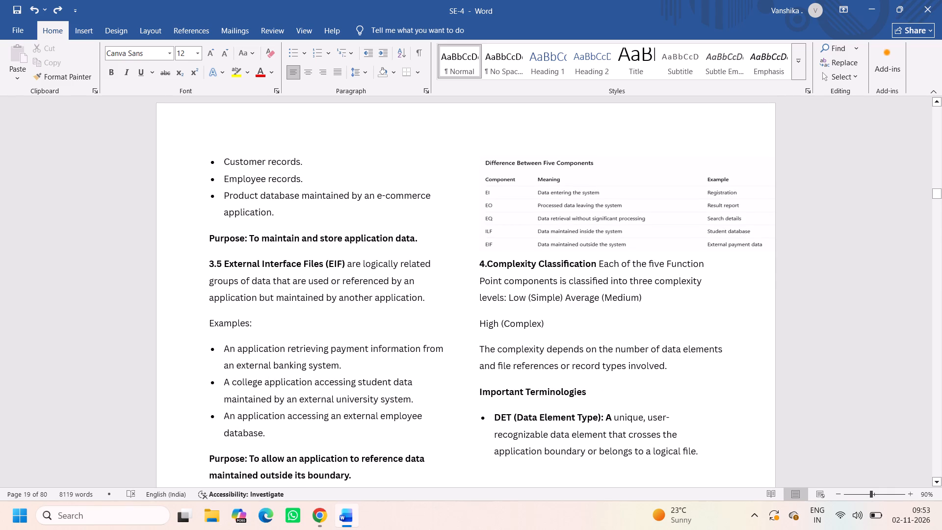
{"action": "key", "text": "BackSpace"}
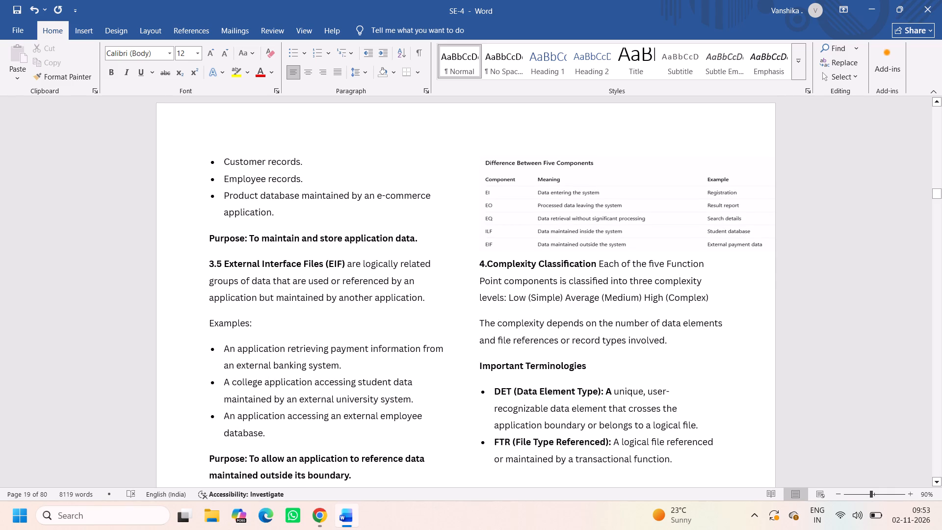
Insert commas between the Low (Simple), Average (Medium) and High (Complex) levels in the Complexity Classification sentence.
{"action": "left_click", "coordinate": [565, 294]}
{"action": "key", "text": "comma"}
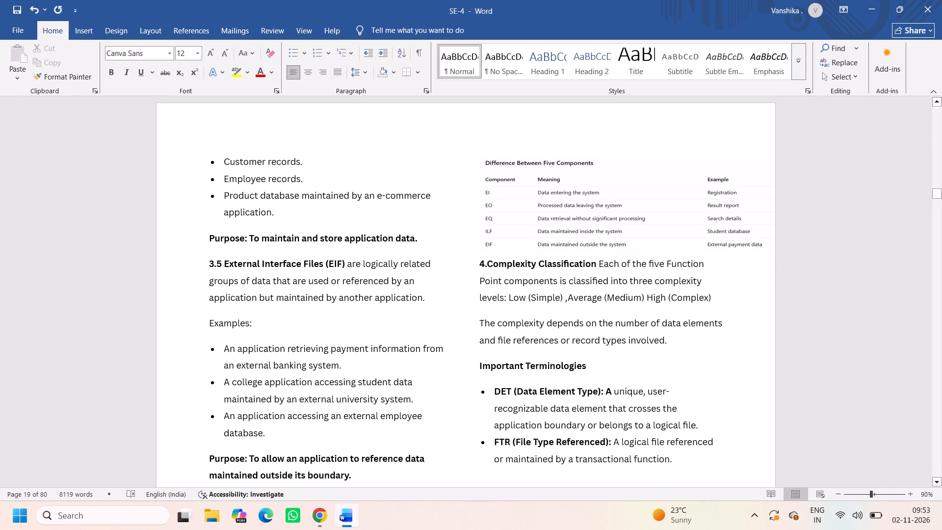
{"action": "left_click", "coordinate": [645, 295]}
{"action": "key", "text": "comma"}
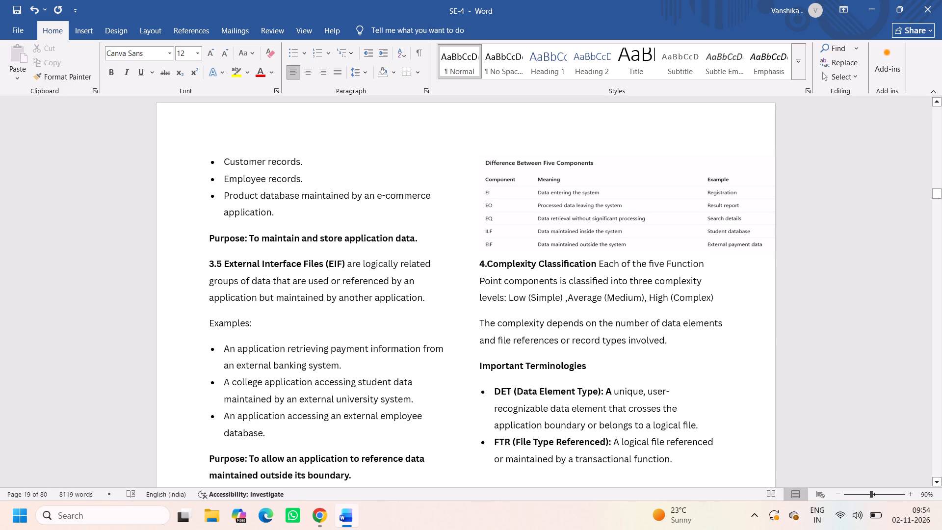
Increase the height of the picture under "Complexity Tables" to fill the free space in the first column.
{"action": "scroll", "coordinate": [639, 310], "scroll_direction": "down", "scroll_amount": 4}
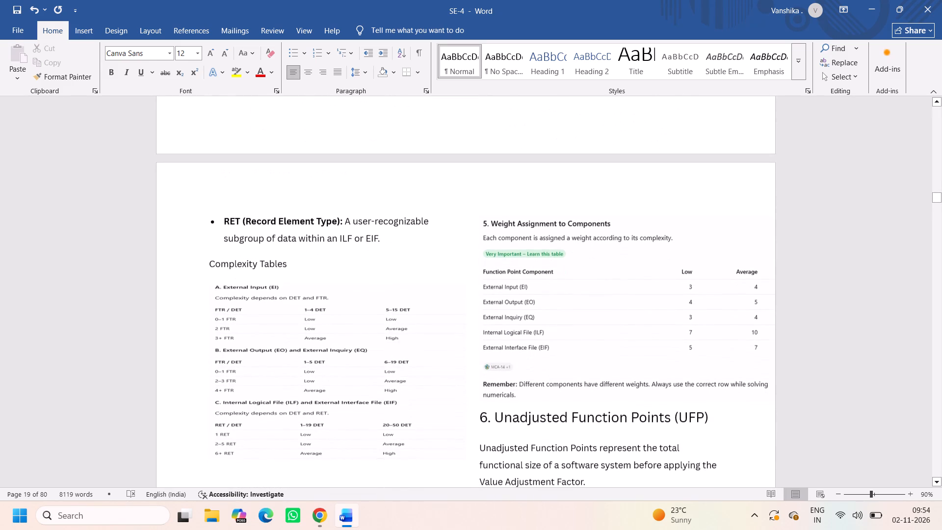
{"action": "left_click", "coordinate": [344, 395]}
{"action": "scroll", "coordinate": [344, 395], "scroll_direction": "down", "scroll_amount": 1}
{"action": "left_click_drag", "start_coordinate": [372, 329], "coordinate": [369, 363]}
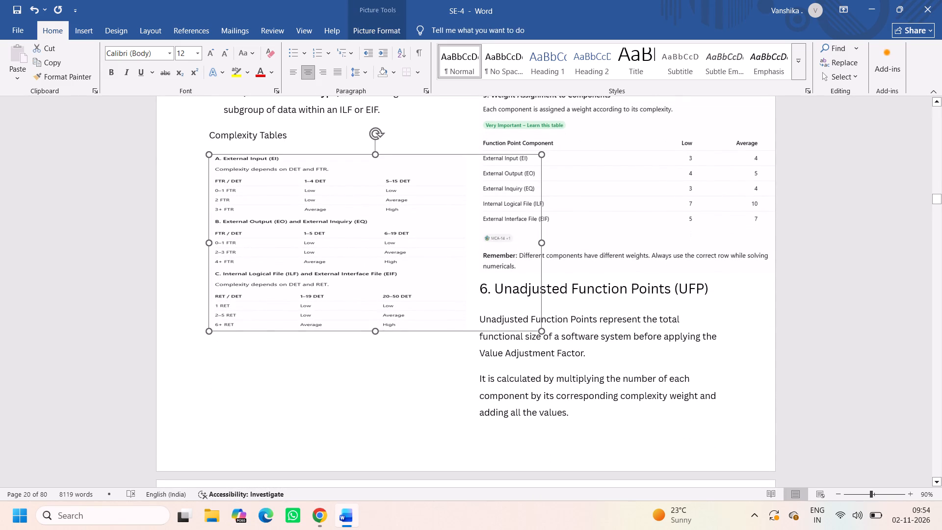
{"action": "left_click_drag", "start_coordinate": [369, 363], "coordinate": [369, 420]}
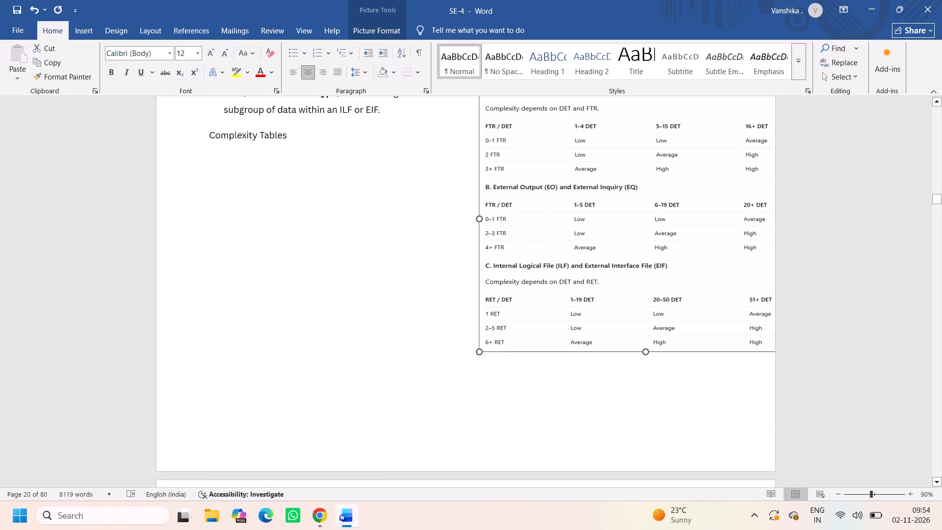
{"action": "left_click_drag", "start_coordinate": [369, 420], "coordinate": [369, 409]}
Reduce the height of the "5. Weight Assignment to Components" picture to free space below the UFP section.
{"action": "left_click", "coordinate": [645, 263]}
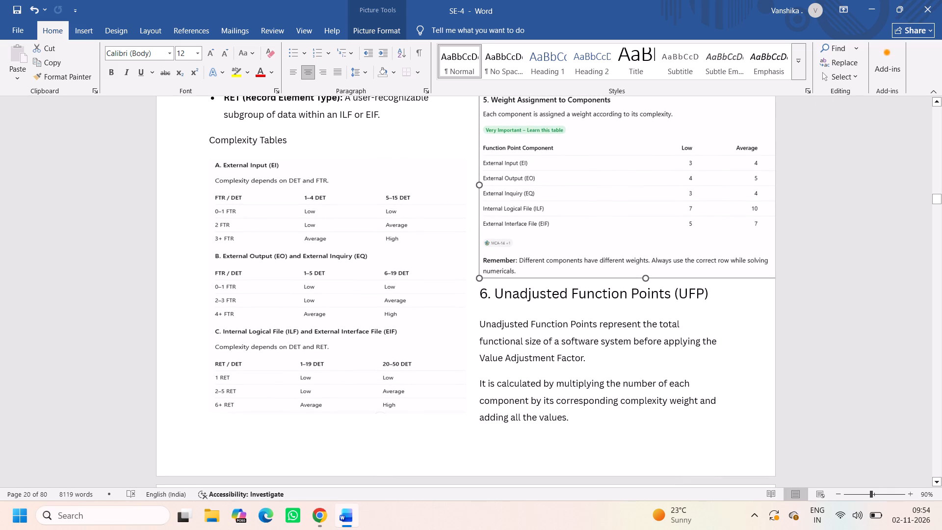
{"action": "scroll", "coordinate": [603, 171], "scroll_direction": "up", "scroll_amount": 1}
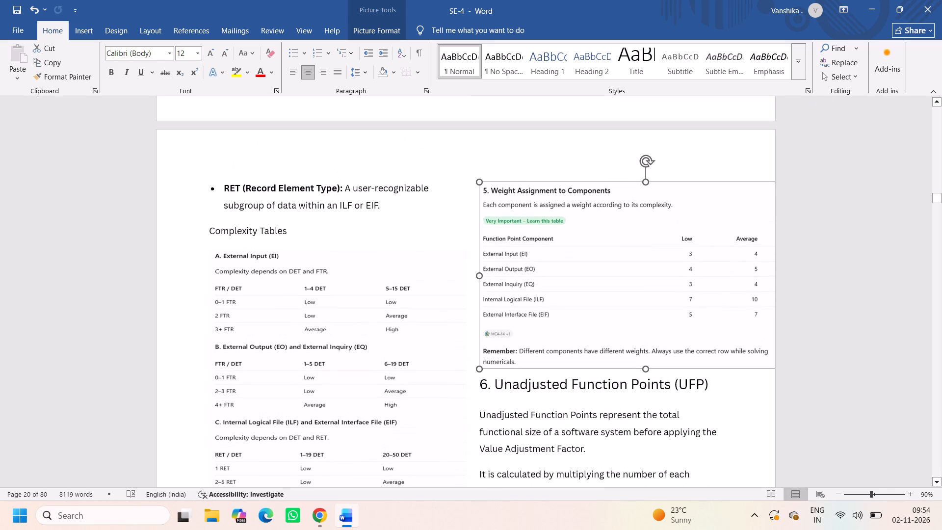
{"action": "left_click_drag", "start_coordinate": [647, 368], "coordinate": [653, 394]}
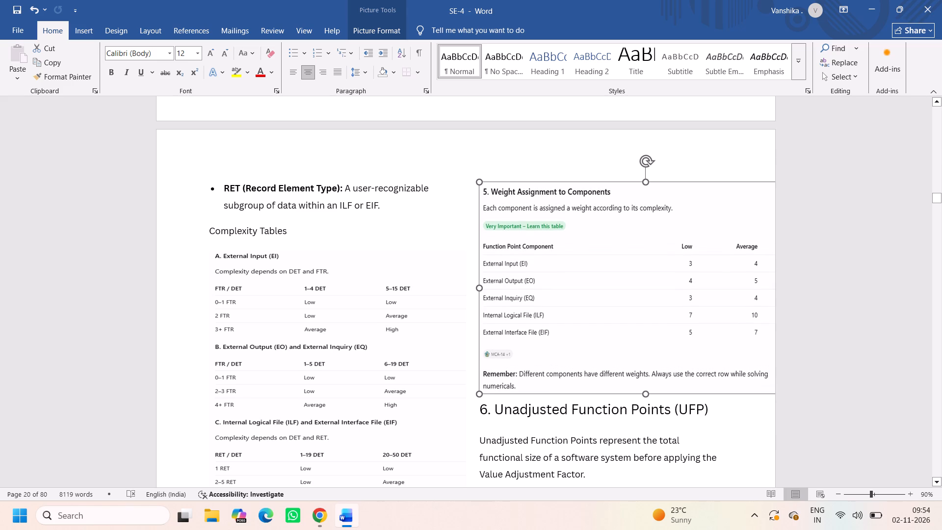
{"action": "left_click_drag", "start_coordinate": [653, 394], "coordinate": [658, 348]}
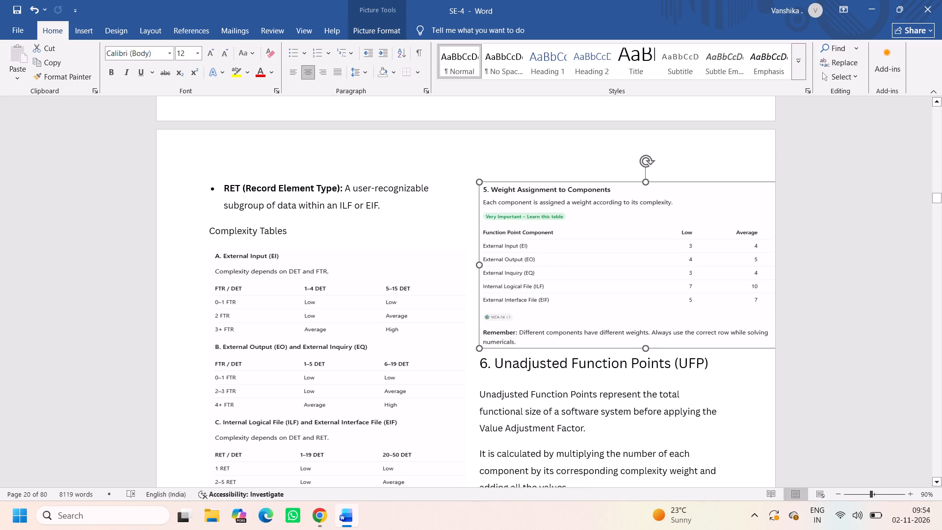
{"action": "left_click", "coordinate": [642, 447]}
Shrink the UFP = Σ(Count × Weight) formula picture in both width and height.
{"action": "scroll", "coordinate": [642, 447], "scroll_direction": "down", "scroll_amount": 3}
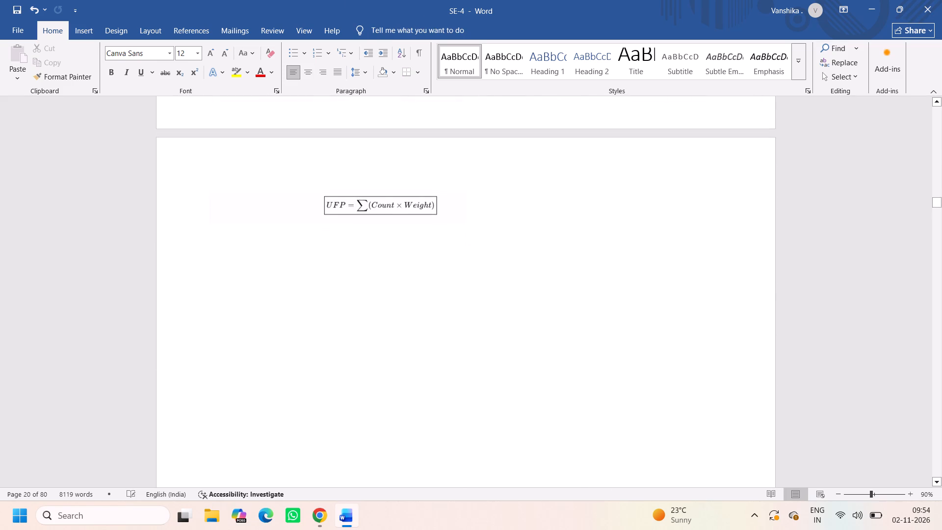
{"action": "scroll", "coordinate": [575, 299], "scroll_direction": "down", "scroll_amount": 1}
{"action": "scroll", "coordinate": [575, 299], "scroll_direction": "up", "scroll_amount": 2}
{"action": "left_click", "coordinate": [413, 183]}
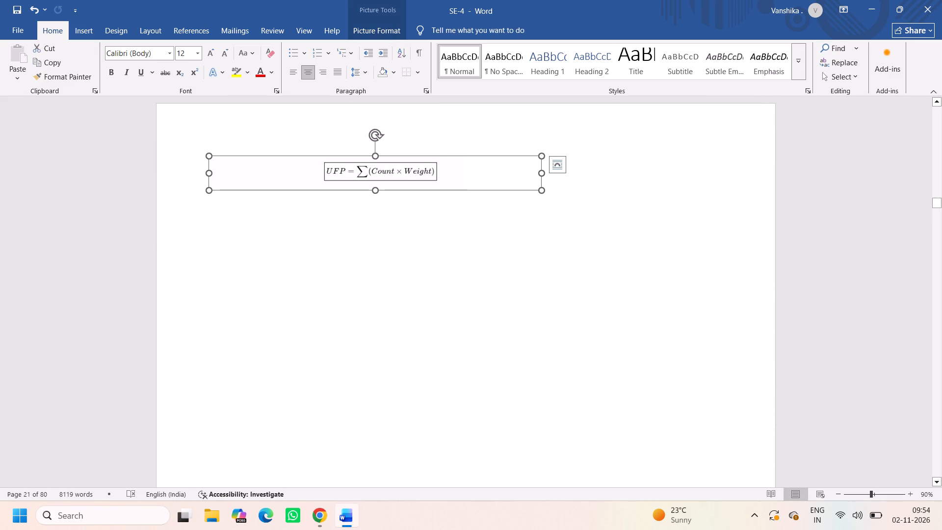
{"action": "left_click_drag", "start_coordinate": [207, 188], "coordinate": [257, 174]}
{"action": "left_click_drag", "start_coordinate": [351, 185], "coordinate": [356, 172]}
Delete "Unadjusted Function Points" from the section 6 definition and merge the paragraph with the "6. Unadjusted Function Points (UFP)" heading.
{"action": "scroll", "coordinate": [449, 224], "scroll_direction": "up", "scroll_amount": 1}
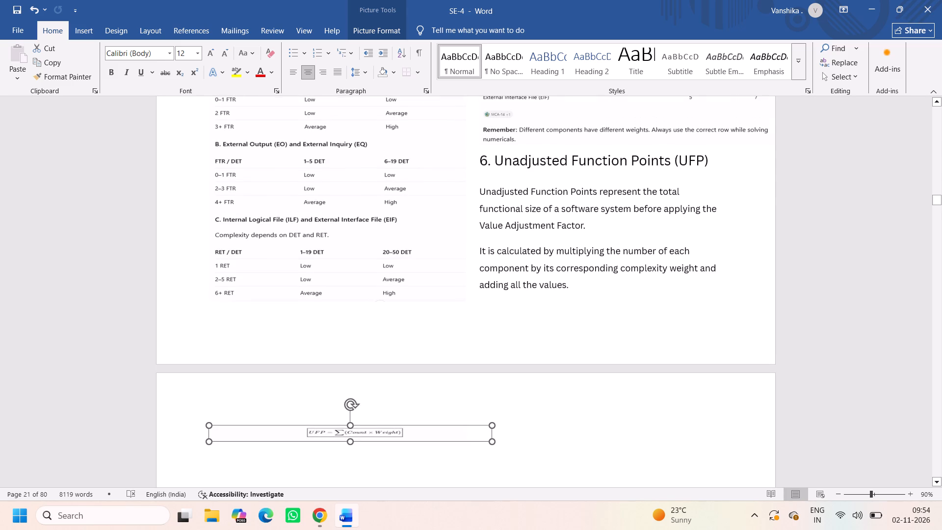
{"action": "scroll", "coordinate": [554, 241], "scroll_direction": "up", "scroll_amount": 1}
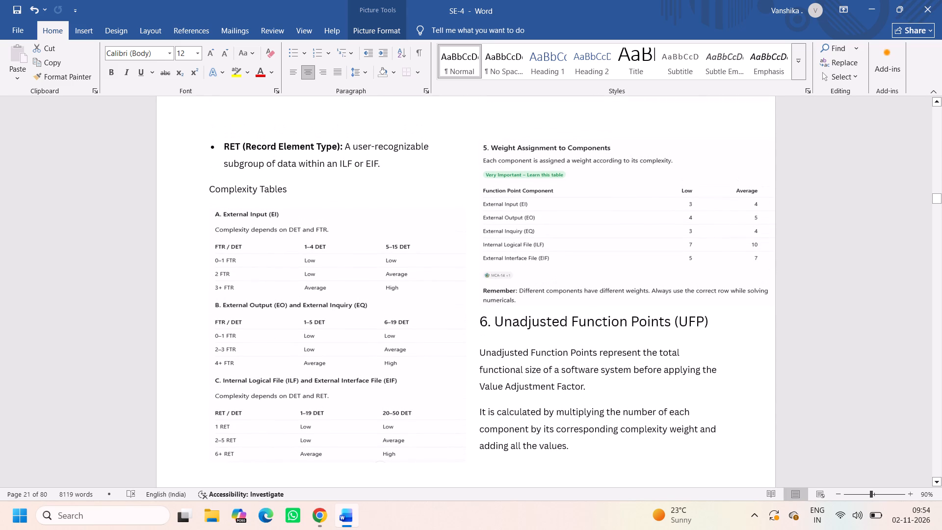
{"action": "left_click", "coordinate": [597, 354]}
{"action": "key", "text": "BackSpace"}
{"action": "key", "text": "BackSpace"}
{"action": "key", "text": "BackSpace"}
{"action": "key", "text": "BackSpace"}
{"action": "key", "text": "BackSpace"}
{"action": "key", "text": "BackSpace"}
{"action": "key", "text": "BackSpace"}
{"action": "key", "text": "BackSpace"}
{"action": "key", "text": "BackSpace"}
{"action": "key", "text": "BackSpace"}
{"action": "key", "text": "BackSpace"}
{"action": "key", "text": "BackSpace"}
{"action": "key", "text": "BackSpace"}
{"action": "key", "text": "BackSpace"}
{"action": "key", "text": "BackSpace"}
{"action": "key", "text": "BackSpace"}
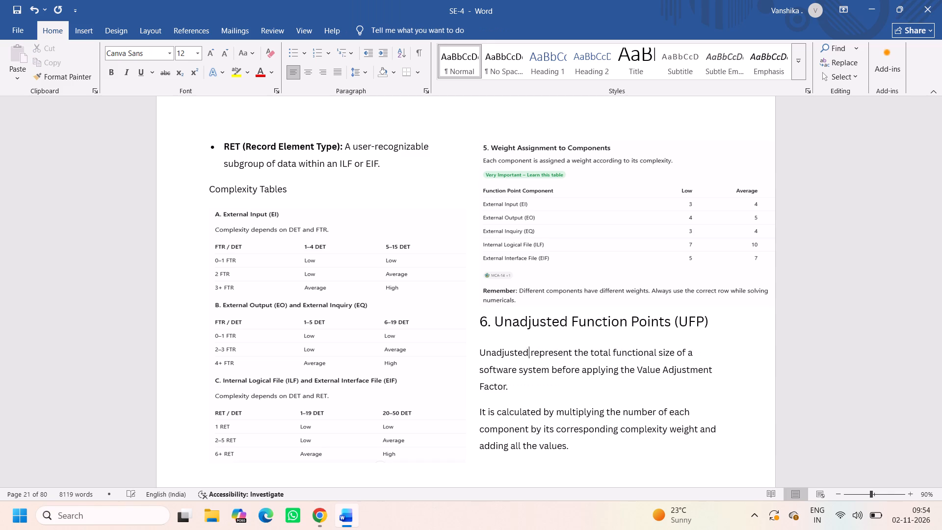
{"action": "key", "text": "BackSpace"}
{"action": "key", "text": "BackSpace"}
{"action": "key", "text": "BackSpace"}
{"action": "key", "text": "BackSpace"}
{"action": "key", "text": "BackSpace"}
{"action": "key", "text": "BackSpace"}
{"action": "key", "text": "BackSpace"}
{"action": "key", "text": "BackSpace"}
{"action": "key", "text": "BackSpace"}
{"action": "key", "text": "BackSpace"}
{"action": "key", "text": "BackSpace"}
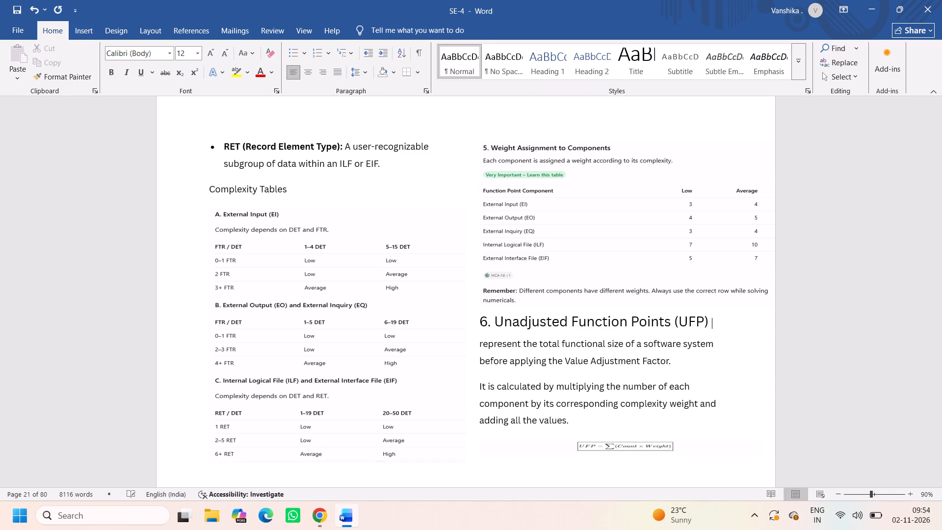
{"action": "key", "text": "BackSpace"}
{"action": "key", "text": "BackSpace"}
{"action": "key", "text": "shift+parenright"}
{"action": "left_click", "coordinate": [654, 438]}
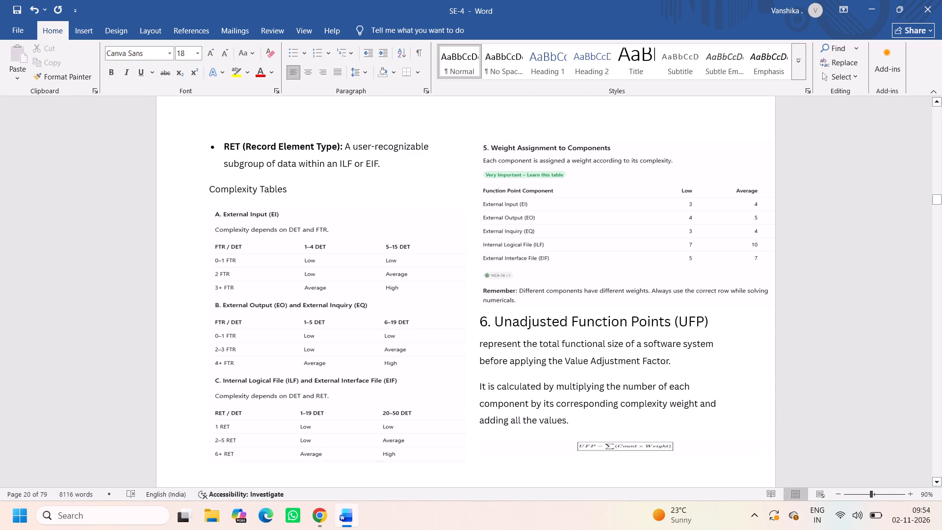
Increase the height of the UFP = Σ(Count × Weight) formula picture below the section 6 text.
{"action": "left_click", "coordinate": [644, 449]}
{"action": "left_click_drag", "start_coordinate": [622, 456], "coordinate": [626, 468]}
{"action": "left_click", "coordinate": [671, 402]}
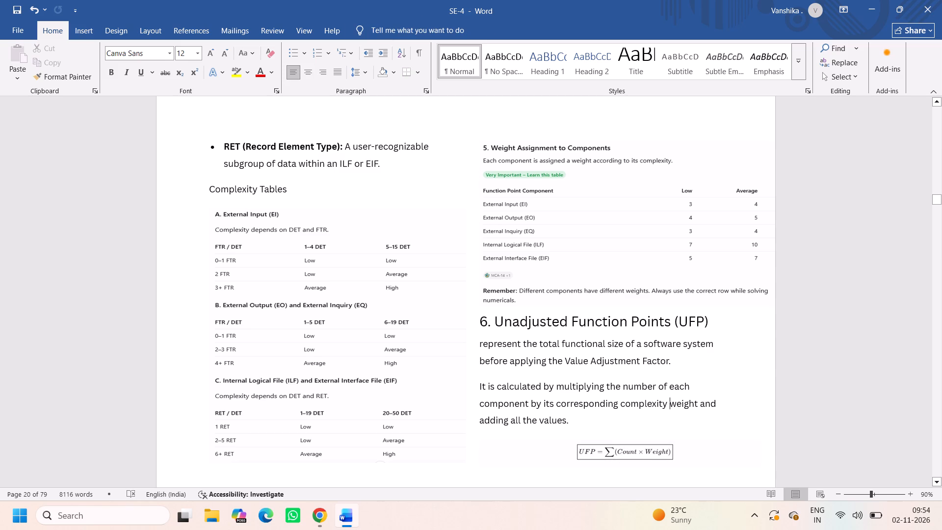
Reduce the height of the "5. Weight Assignment to Components" picture slightly.
{"action": "scroll", "coordinate": [589, 325], "scroll_direction": "down", "scroll_amount": 1}
{"action": "left_click", "coordinate": [597, 110]}
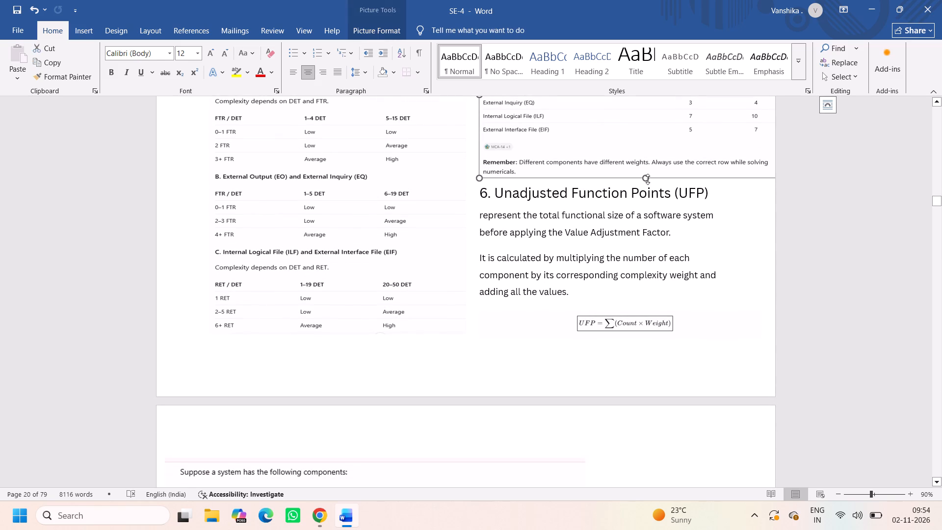
{"action": "left_click_drag", "start_coordinate": [648, 179], "coordinate": [651, 168]}
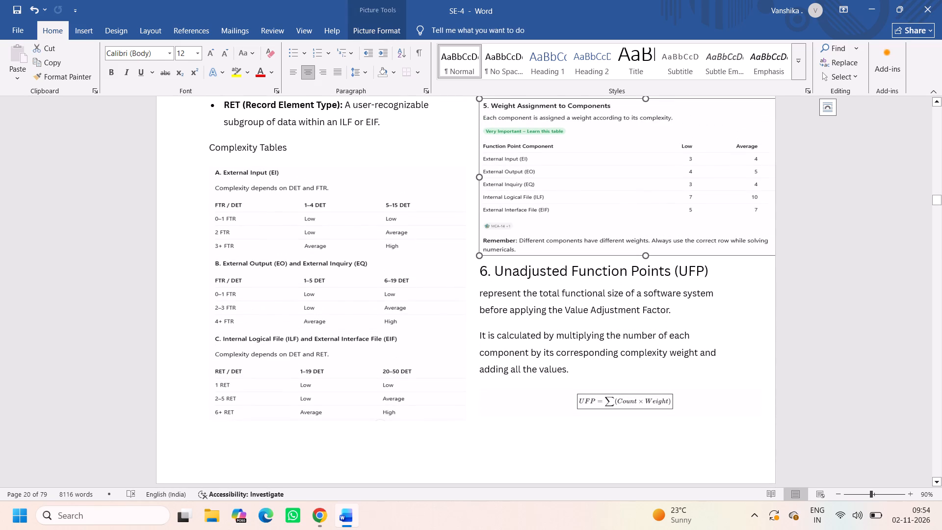
Stretch the UFP = Σ(Count × Weight) formula picture a little taller again.
{"action": "left_click", "coordinate": [635, 384]}
{"action": "left_click", "coordinate": [634, 396]}
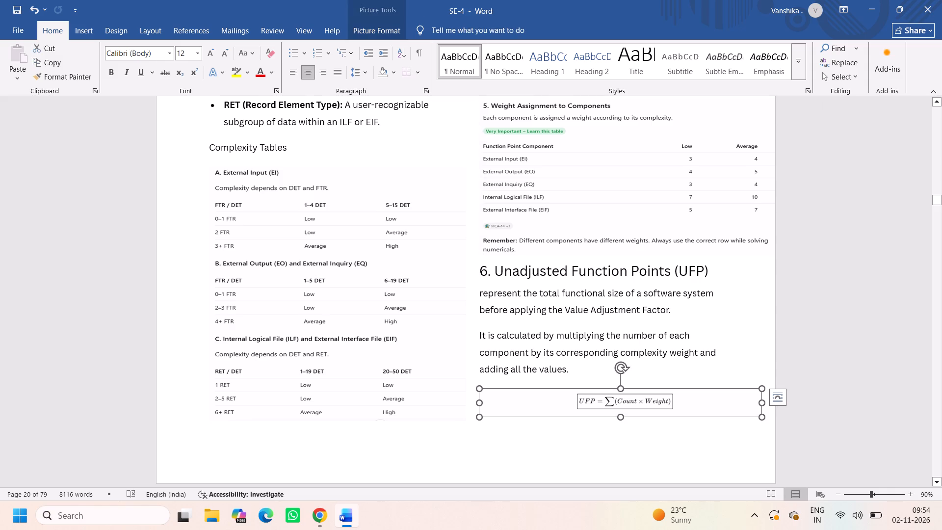
{"action": "left_click_drag", "start_coordinate": [623, 416], "coordinate": [625, 428]}
{"action": "left_click", "coordinate": [678, 325]}
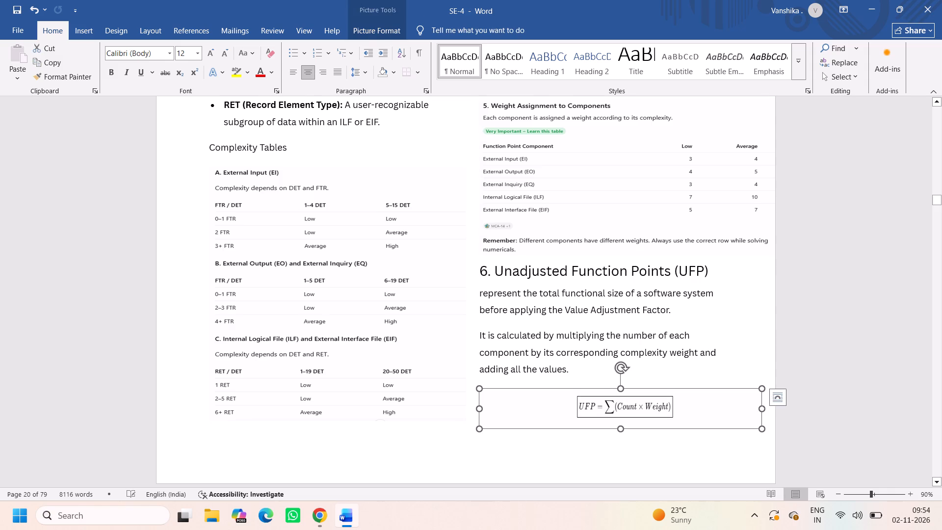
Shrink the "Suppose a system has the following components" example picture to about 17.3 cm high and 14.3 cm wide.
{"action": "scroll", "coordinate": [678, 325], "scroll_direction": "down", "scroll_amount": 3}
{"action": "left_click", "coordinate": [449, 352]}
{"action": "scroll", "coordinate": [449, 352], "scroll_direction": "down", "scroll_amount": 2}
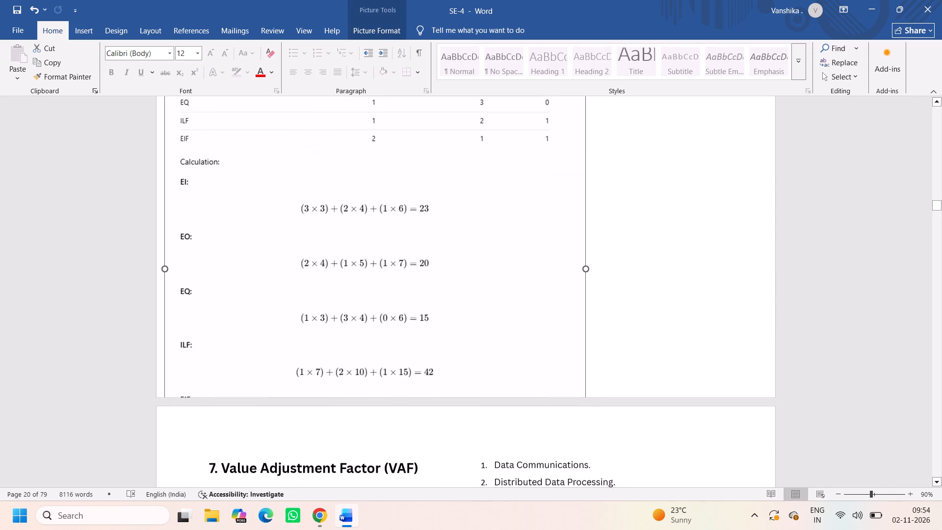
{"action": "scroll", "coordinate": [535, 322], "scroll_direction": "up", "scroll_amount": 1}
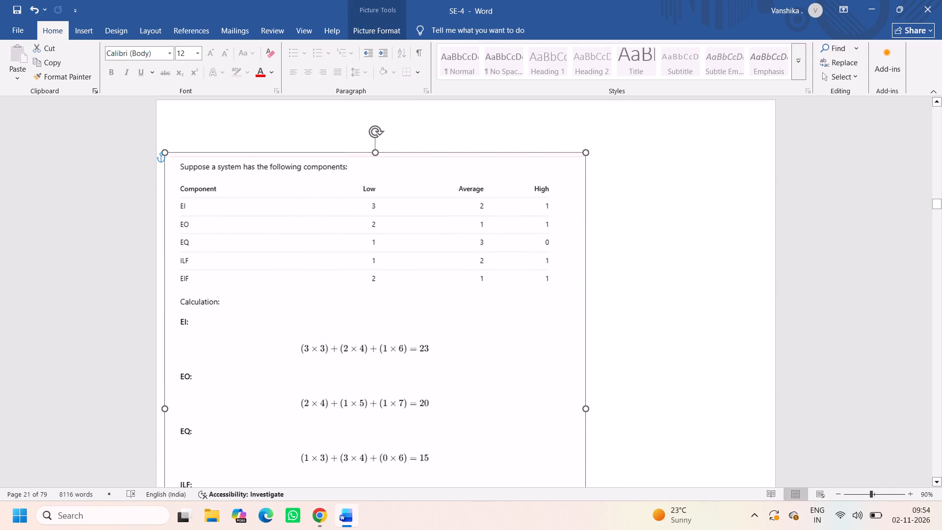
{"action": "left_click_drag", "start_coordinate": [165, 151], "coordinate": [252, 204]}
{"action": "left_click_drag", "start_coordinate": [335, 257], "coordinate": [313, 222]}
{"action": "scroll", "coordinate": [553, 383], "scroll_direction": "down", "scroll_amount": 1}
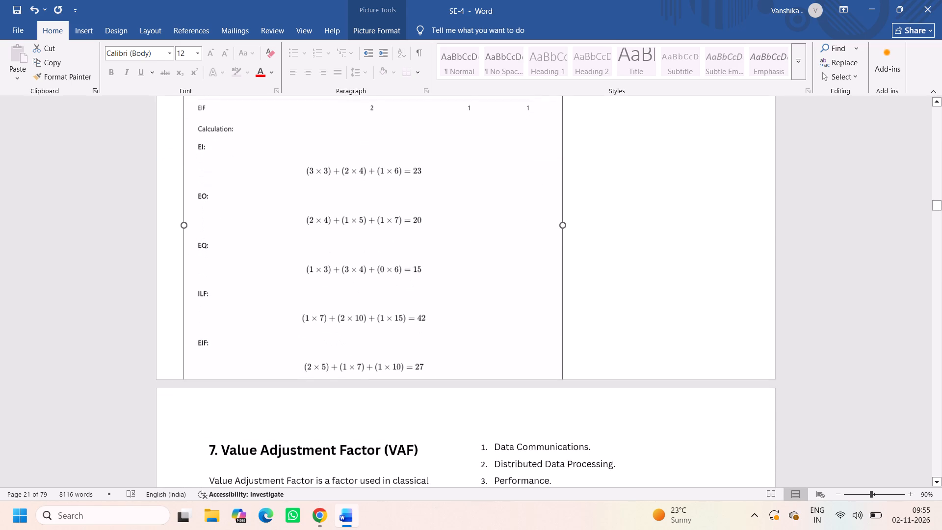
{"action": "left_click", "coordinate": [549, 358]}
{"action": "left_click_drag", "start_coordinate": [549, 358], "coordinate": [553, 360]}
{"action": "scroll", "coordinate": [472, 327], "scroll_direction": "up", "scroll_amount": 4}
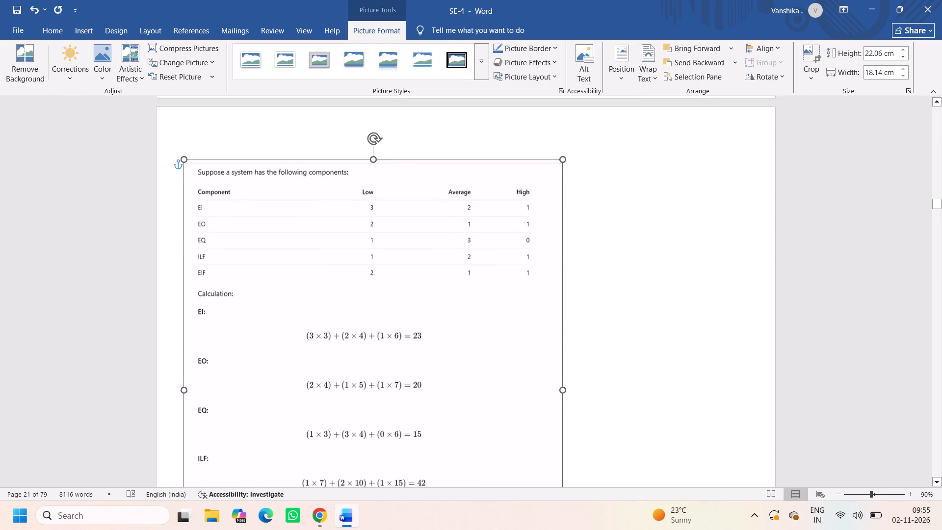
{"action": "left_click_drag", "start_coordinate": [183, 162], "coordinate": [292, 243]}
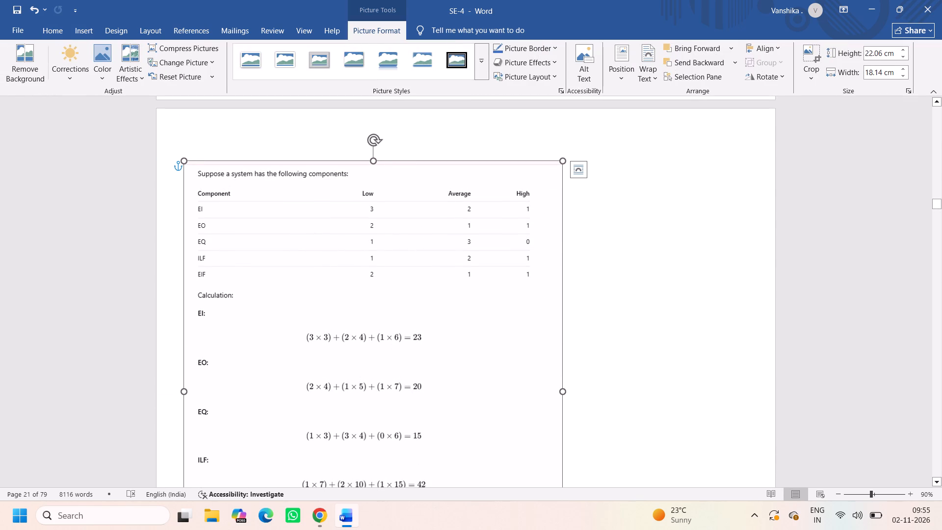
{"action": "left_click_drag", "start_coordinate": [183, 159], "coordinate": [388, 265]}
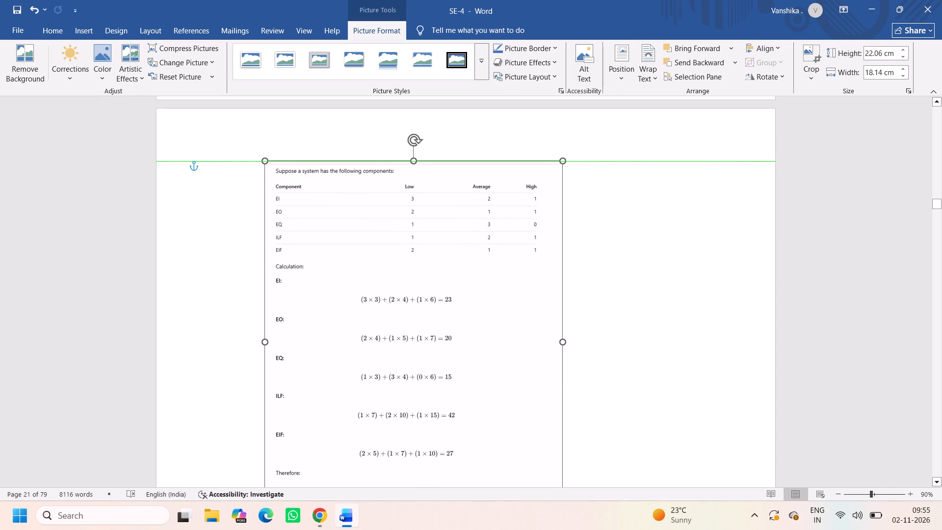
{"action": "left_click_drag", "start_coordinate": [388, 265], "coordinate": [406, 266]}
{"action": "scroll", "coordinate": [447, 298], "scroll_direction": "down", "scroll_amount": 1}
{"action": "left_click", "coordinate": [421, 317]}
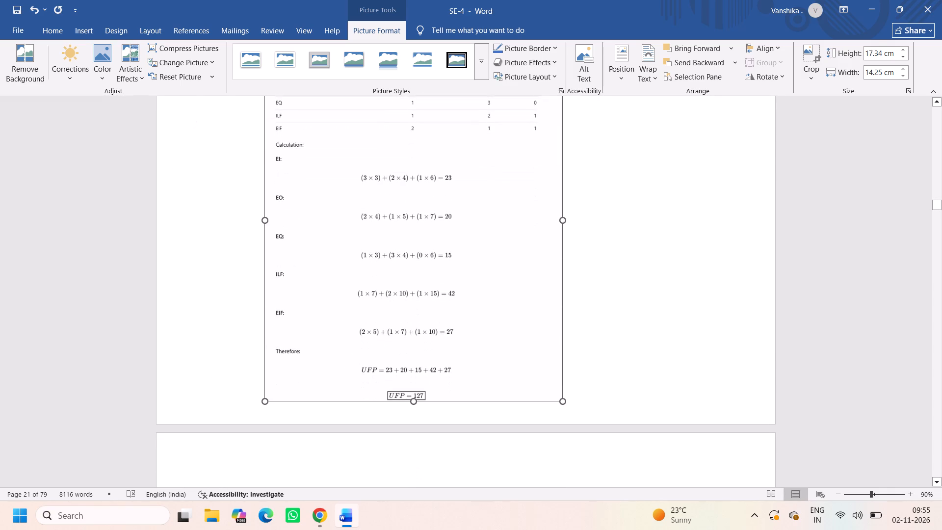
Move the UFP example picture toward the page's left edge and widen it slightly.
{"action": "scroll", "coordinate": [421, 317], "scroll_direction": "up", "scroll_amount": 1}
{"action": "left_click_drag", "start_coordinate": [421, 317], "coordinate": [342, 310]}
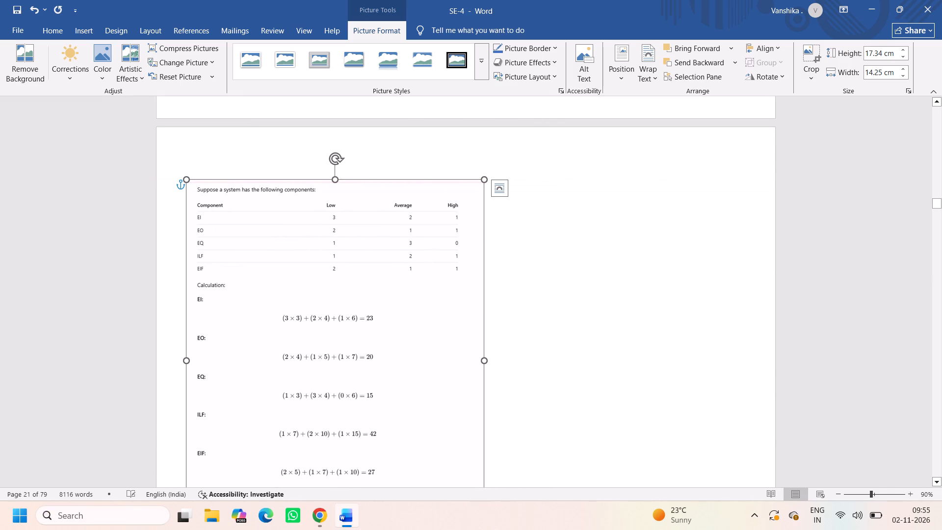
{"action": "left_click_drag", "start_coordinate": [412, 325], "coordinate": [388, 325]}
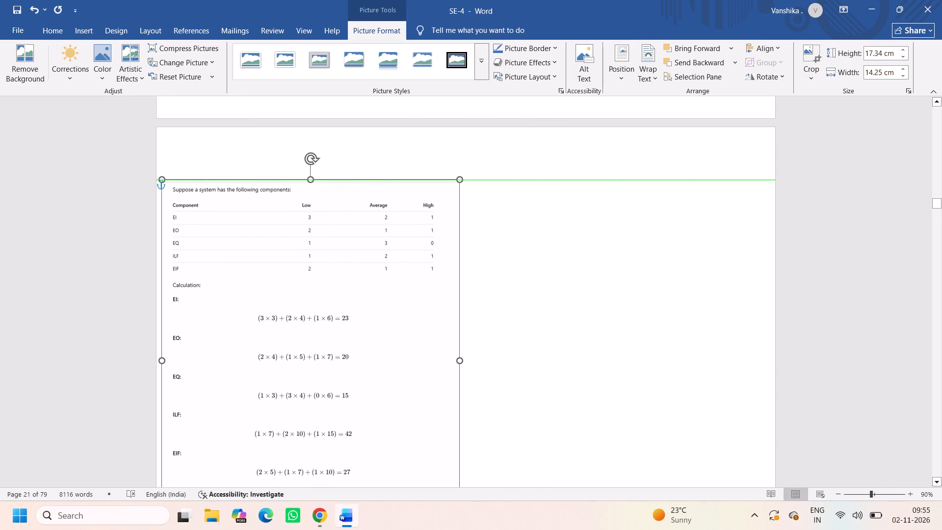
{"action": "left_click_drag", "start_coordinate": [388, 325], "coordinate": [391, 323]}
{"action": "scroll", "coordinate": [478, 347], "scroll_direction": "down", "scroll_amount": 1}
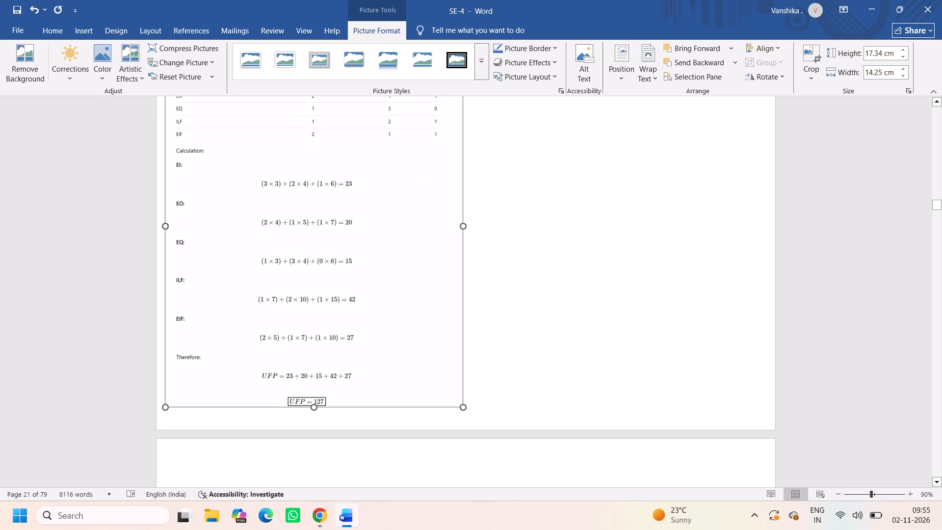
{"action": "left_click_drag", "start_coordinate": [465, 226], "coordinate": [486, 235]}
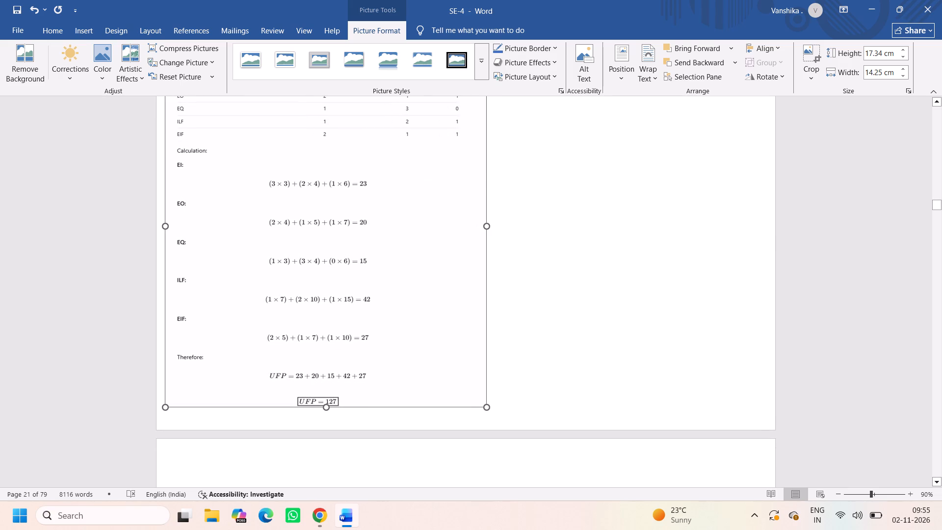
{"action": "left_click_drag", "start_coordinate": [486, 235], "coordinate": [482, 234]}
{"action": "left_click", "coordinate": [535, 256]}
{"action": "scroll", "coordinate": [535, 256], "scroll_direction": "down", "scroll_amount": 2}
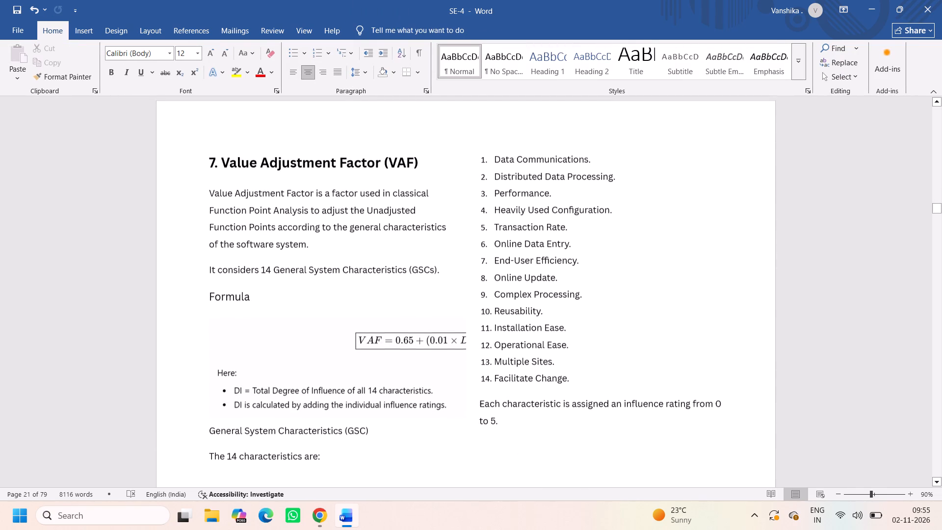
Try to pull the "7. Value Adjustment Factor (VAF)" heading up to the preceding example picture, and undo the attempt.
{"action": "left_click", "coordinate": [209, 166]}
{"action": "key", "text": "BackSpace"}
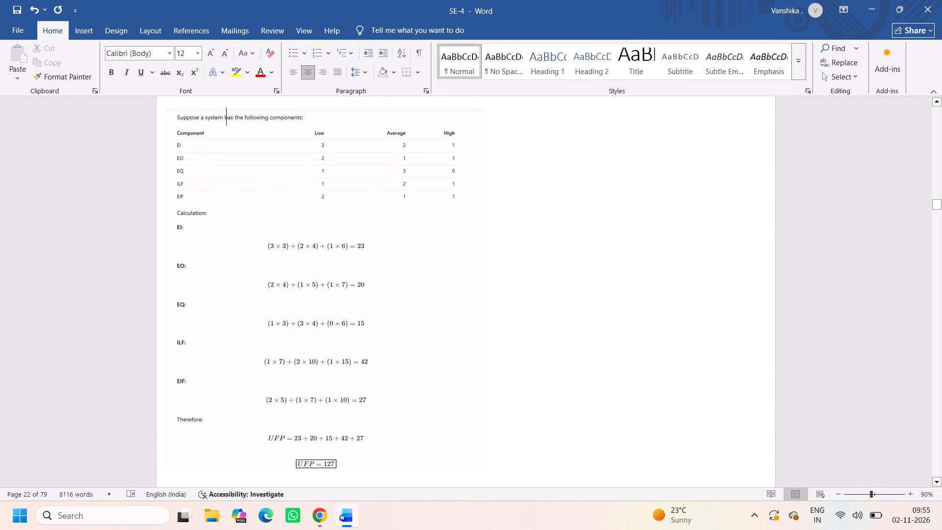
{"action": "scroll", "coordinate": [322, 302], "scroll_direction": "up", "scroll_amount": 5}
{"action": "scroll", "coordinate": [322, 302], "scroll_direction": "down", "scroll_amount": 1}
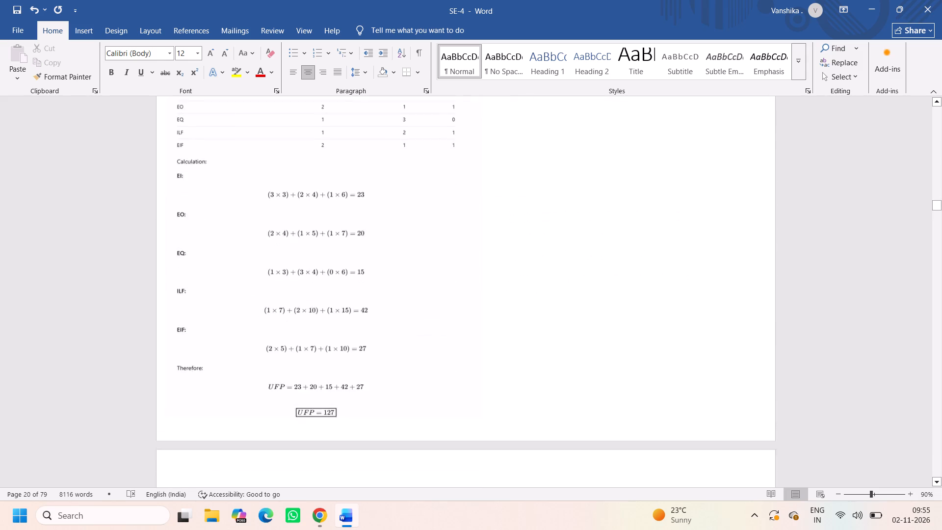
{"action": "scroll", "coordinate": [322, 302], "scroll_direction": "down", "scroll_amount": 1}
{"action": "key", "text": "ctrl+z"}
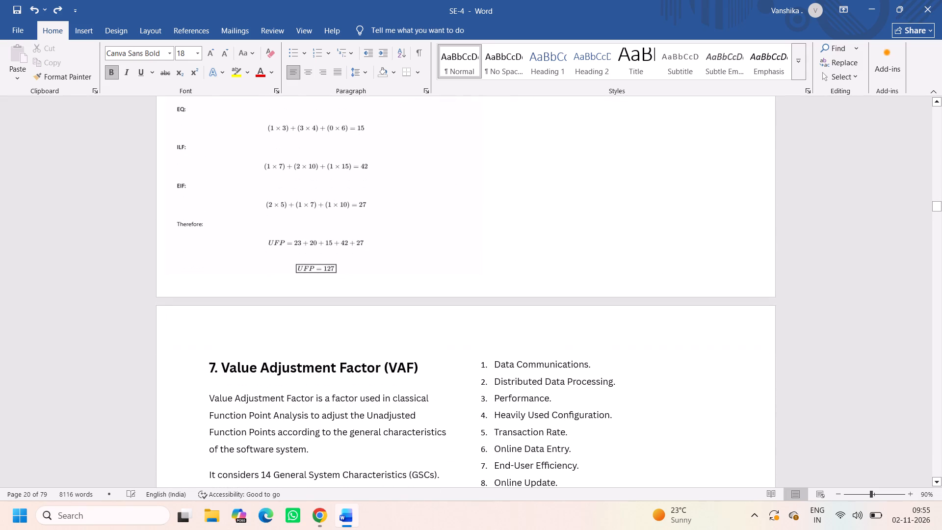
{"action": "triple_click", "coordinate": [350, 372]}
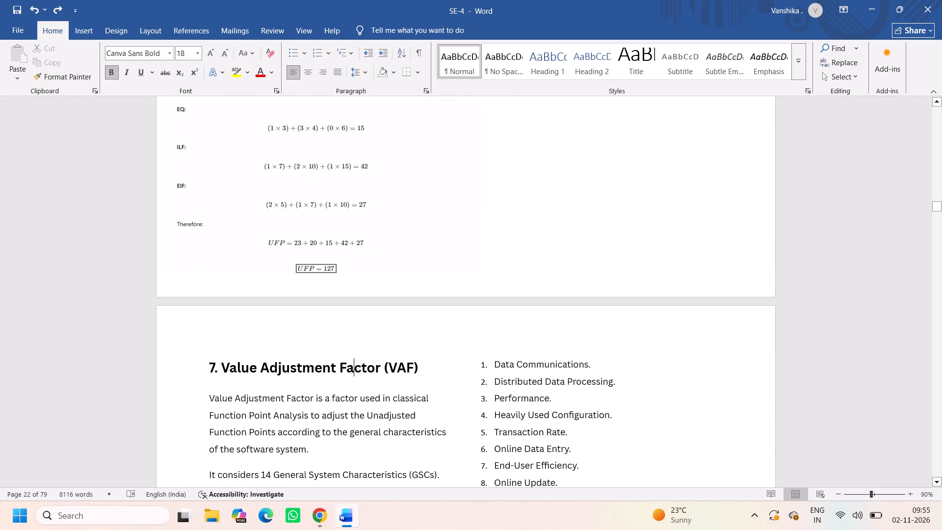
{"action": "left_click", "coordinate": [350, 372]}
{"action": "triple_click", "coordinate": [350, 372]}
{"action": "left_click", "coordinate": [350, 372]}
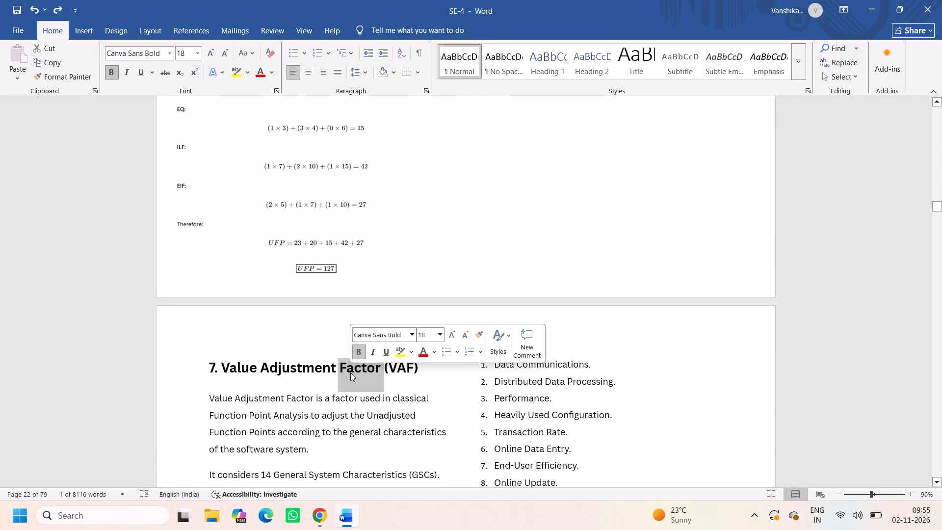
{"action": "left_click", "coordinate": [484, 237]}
Delete the worked UFP example picture and the empty paragraph above the "7. Value Adjustment Factor (VAF)" heading.
{"action": "scroll", "coordinate": [484, 237], "scroll_direction": "up", "scroll_amount": 1}
{"action": "left_click", "coordinate": [503, 310]}
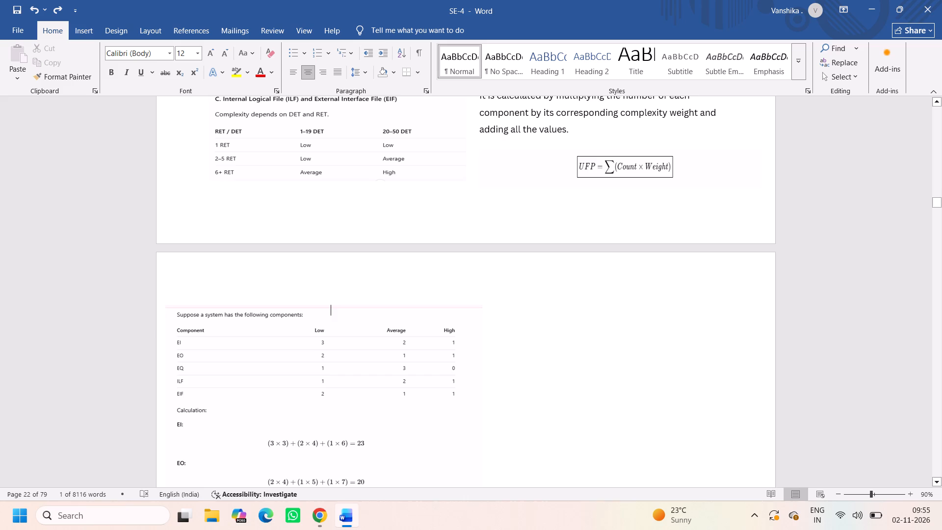
{"action": "left_click", "coordinate": [698, 268]}
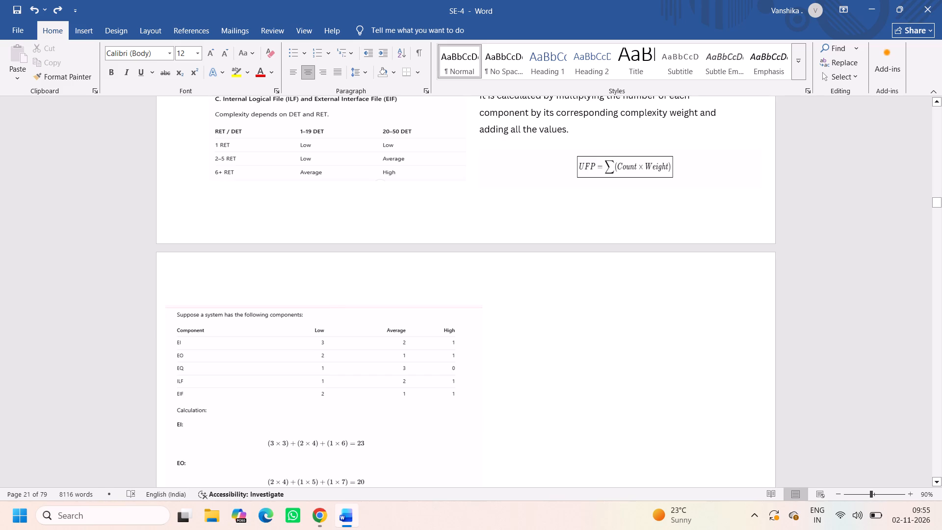
{"action": "left_click", "coordinate": [303, 318]}
{"action": "key", "text": "BackSpace"}
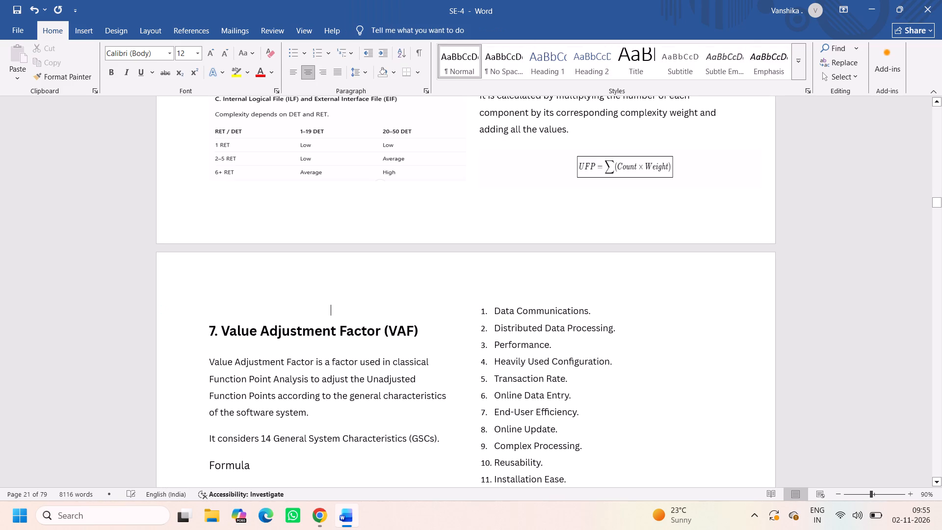
{"action": "left_click", "coordinate": [206, 335]}
{"action": "key", "text": "BackSpace"}
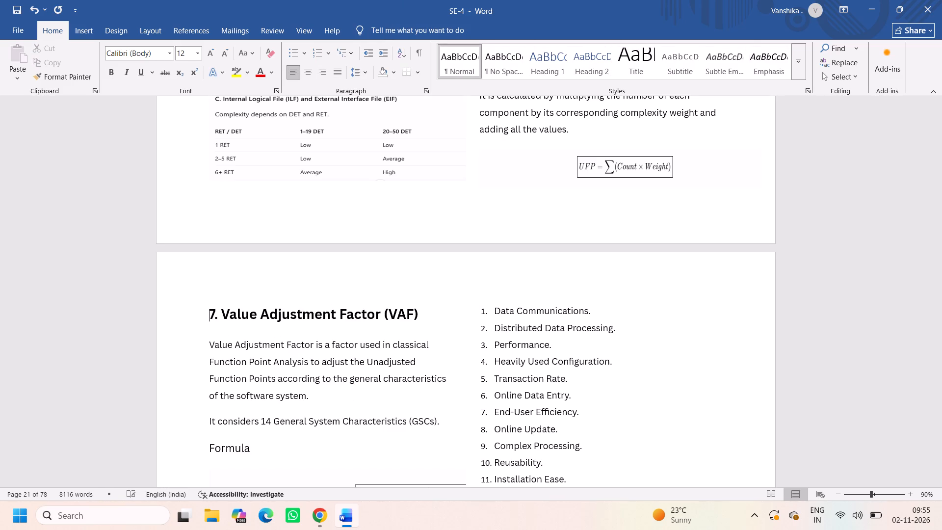
Add "(Practice numerical)" after "adding all the values." in the section 6 UFP text.
{"action": "scroll", "coordinate": [489, 254], "scroll_direction": "up", "scroll_amount": 1}
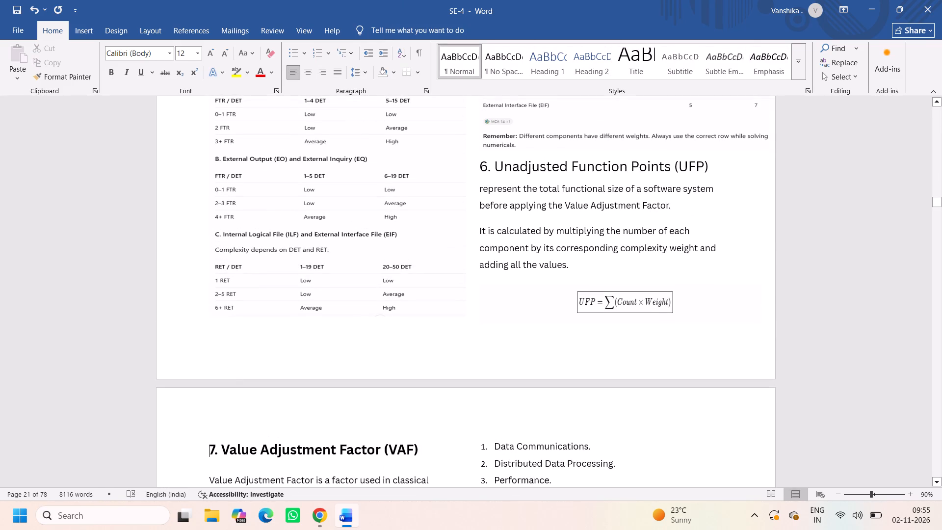
{"action": "left_click", "coordinate": [715, 167]}
{"action": "left_click", "coordinate": [576, 262]}
{"action": "key", "text": "shift+parenleft"}
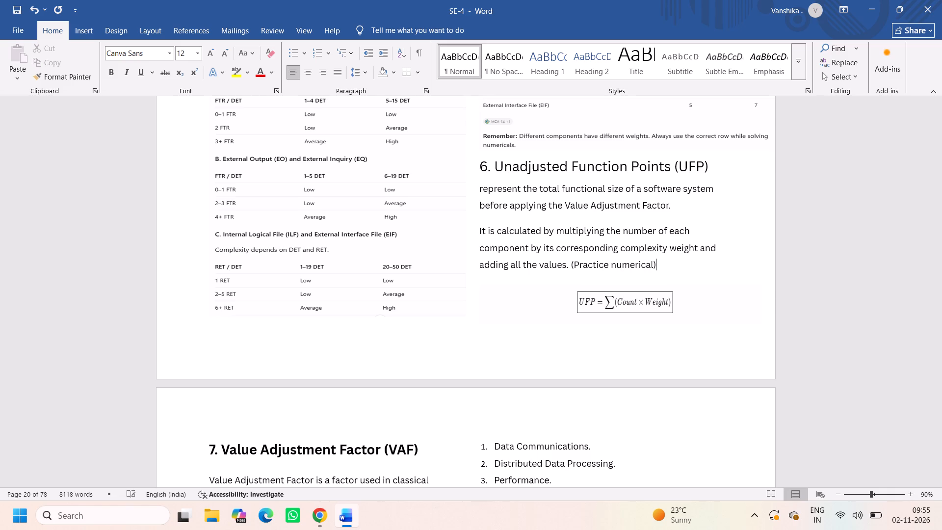
Narrow the VAF formula picture under "Formula" in section 7 so the whole formula fits within the first column.
{"action": "scroll", "coordinate": [630, 318], "scroll_direction": "down", "scroll_amount": 1}
{"action": "scroll", "coordinate": [370, 311], "scroll_direction": "down", "scroll_amount": 1}
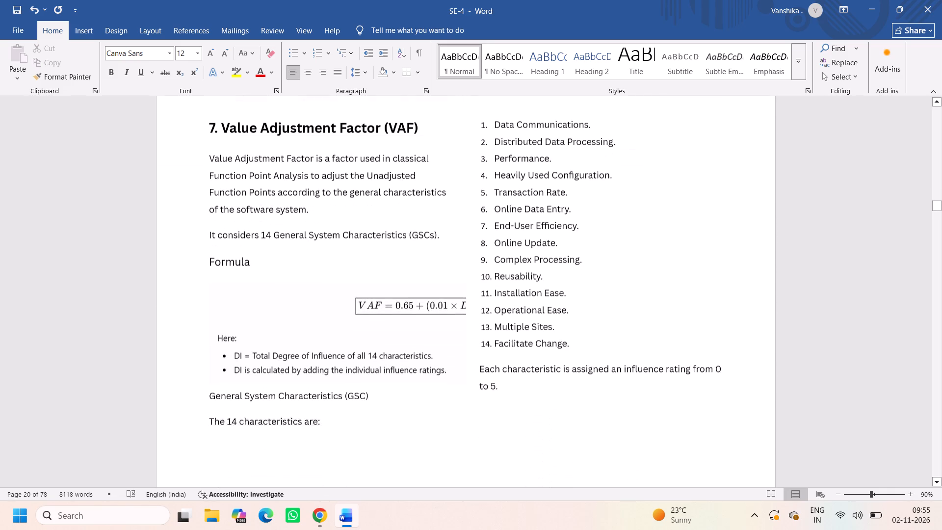
{"action": "scroll", "coordinate": [370, 311], "scroll_direction": "down", "scroll_amount": 1}
{"action": "left_click", "coordinate": [348, 275]}
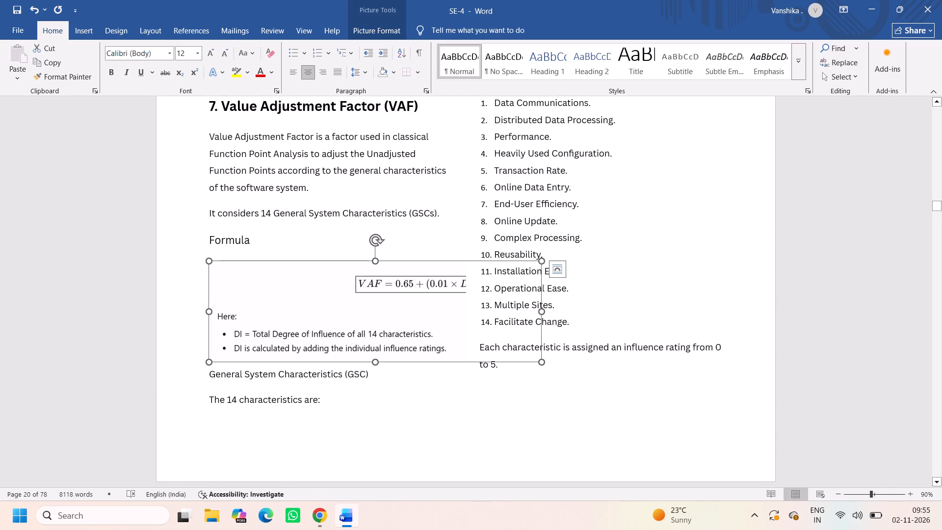
{"action": "left_click_drag", "start_coordinate": [208, 307], "coordinate": [260, 306]}
{"action": "left_click", "coordinate": [260, 306]}
{"action": "left_click_drag", "start_coordinate": [211, 312], "coordinate": [271, 314]}
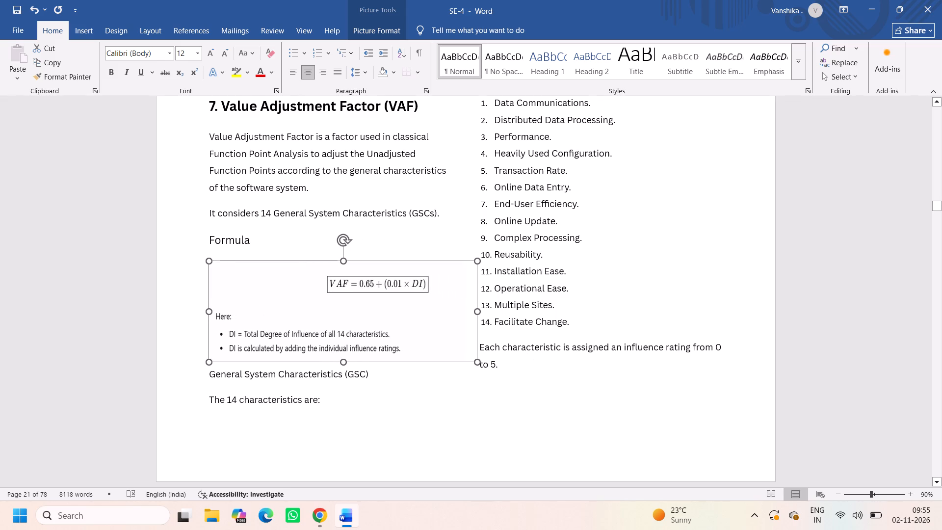
{"action": "left_click_drag", "start_coordinate": [271, 314], "coordinate": [242, 316]}
{"action": "left_click", "coordinate": [551, 274]}
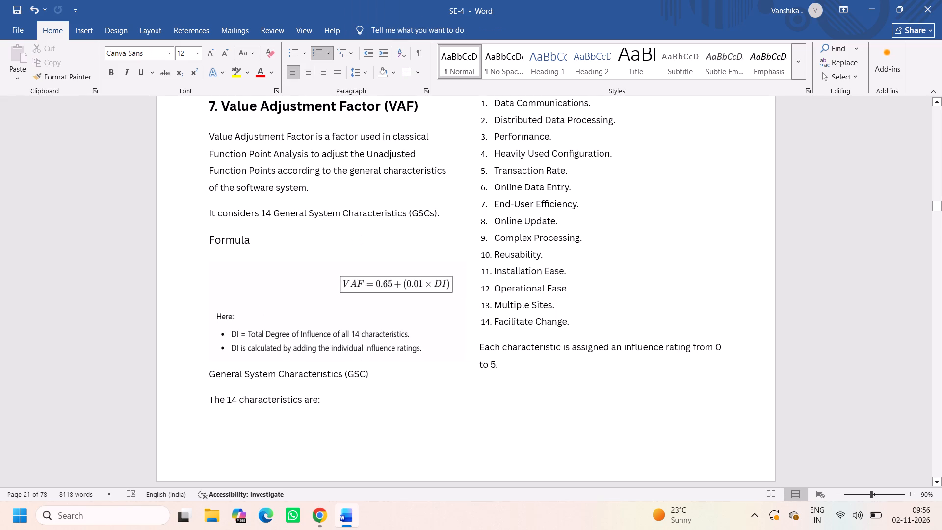
Delete the repeated "Value Adjustment Factor" from the section 7 definition and merge the remaining text onto the "7. Value Adjustment Factor (VAF)" heading line.
{"action": "left_click", "coordinate": [207, 375]}
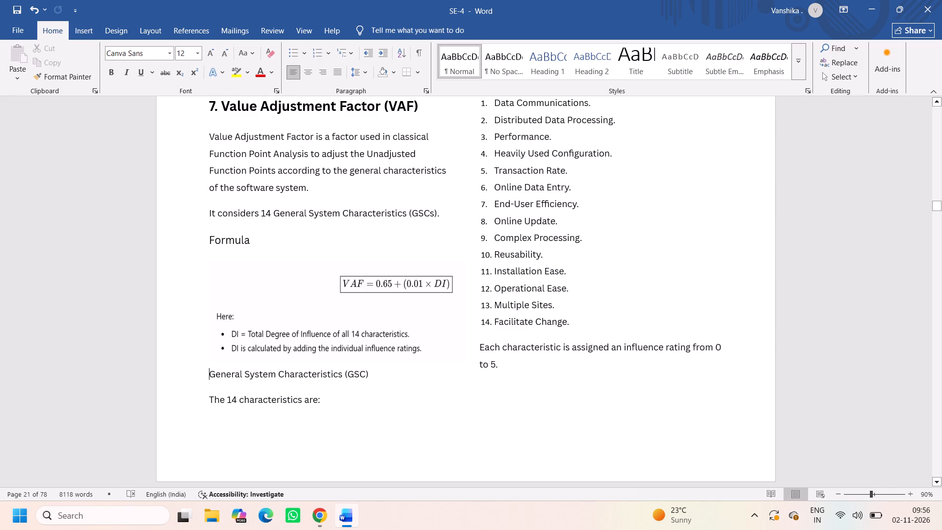
{"action": "scroll", "coordinate": [349, 354], "scroll_direction": "up", "scroll_amount": 1}
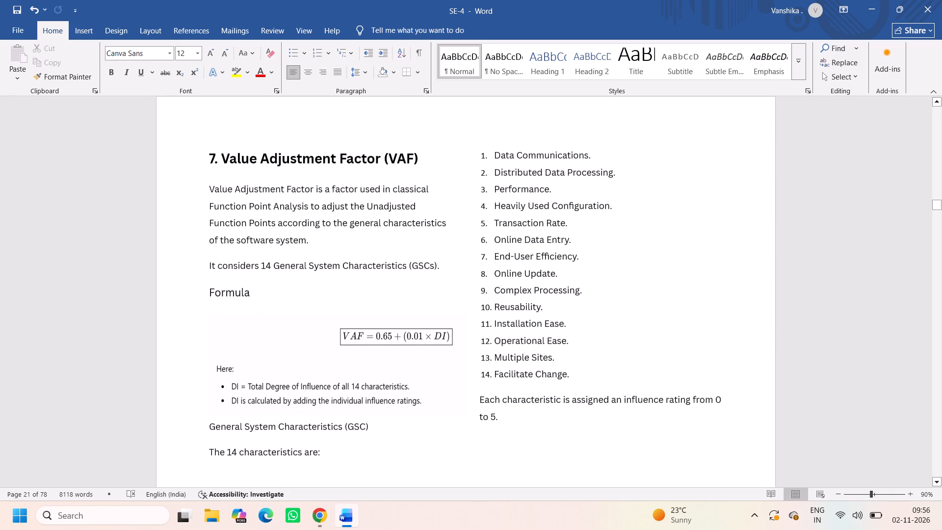
{"action": "left_click", "coordinate": [314, 188]}
{"action": "key", "text": "BackSpace"}
{"action": "key", "text": "BackSpace"}
{"action": "key", "text": "BackSpace"}
{"action": "key", "text": "BackSpace"}
{"action": "key", "text": "BackSpace"}
{"action": "key", "text": "BackSpace"}
{"action": "key", "text": "BackSpace"}
{"action": "key", "text": "BackSpace"}
{"action": "key", "text": "BackSpace"}
{"action": "key", "text": "BackSpace"}
{"action": "key", "text": "BackSpace"}
{"action": "key", "text": "BackSpace"}
{"action": "key", "text": "BackSpace"}
{"action": "key", "text": "BackSpace"}
{"action": "key", "text": "BackSpace"}
{"action": "key", "text": "BackSpace"}
{"action": "key", "text": "BackSpace"}
{"action": "key", "text": "BackSpace"}
{"action": "key", "text": "BackSpace"}
{"action": "key", "text": "BackSpace"}
{"action": "key", "text": "BackSpace"}
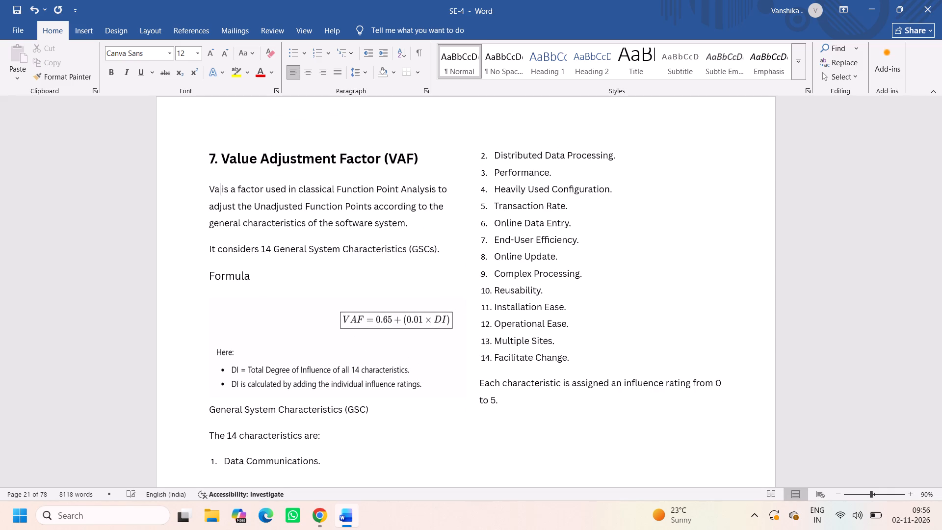
{"action": "key", "text": "BackSpace"}
{"action": "key", "text": "BackSpace"}
{"action": "key", "text": "BackSpace"}
Capture the rating table picture from its header through "Minimum DI = 0." and paste it after "influence rating from 0 to 5.".
{"action": "scroll", "coordinate": [442, 243], "scroll_direction": "down", "scroll_amount": 1}
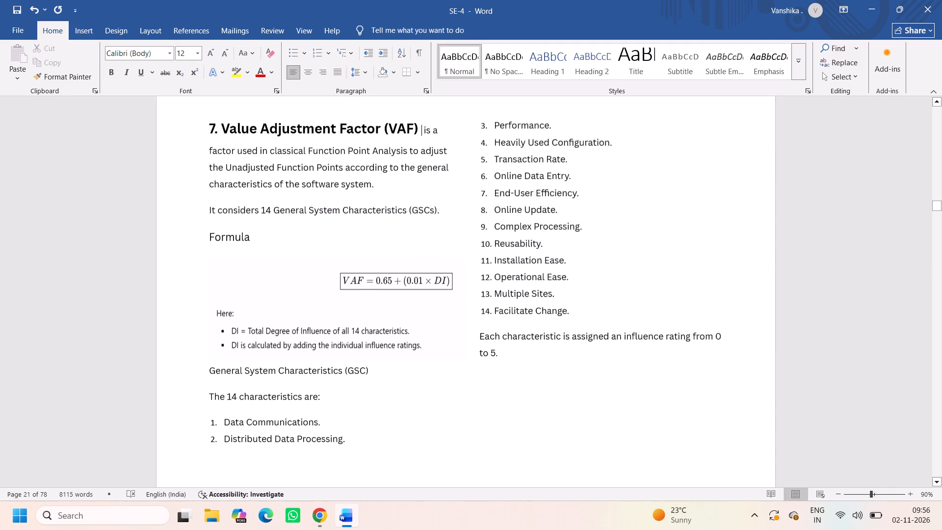
{"action": "scroll", "coordinate": [442, 243], "scroll_direction": "down", "scroll_amount": 3}
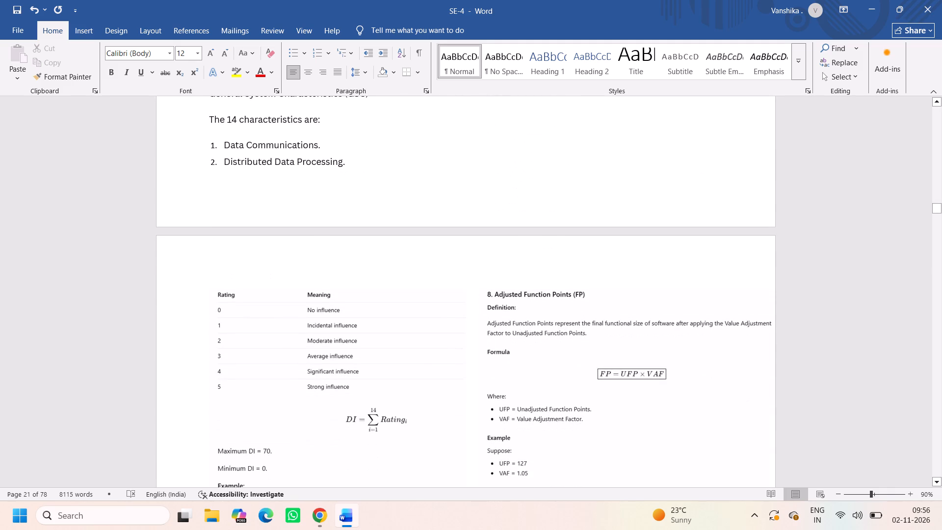
{"action": "scroll", "coordinate": [442, 243], "scroll_direction": "down", "scroll_amount": 1}
{"action": "scroll", "coordinate": [442, 243], "scroll_direction": "up", "scroll_amount": 1}
{"action": "left_click", "coordinate": [366, 336]}
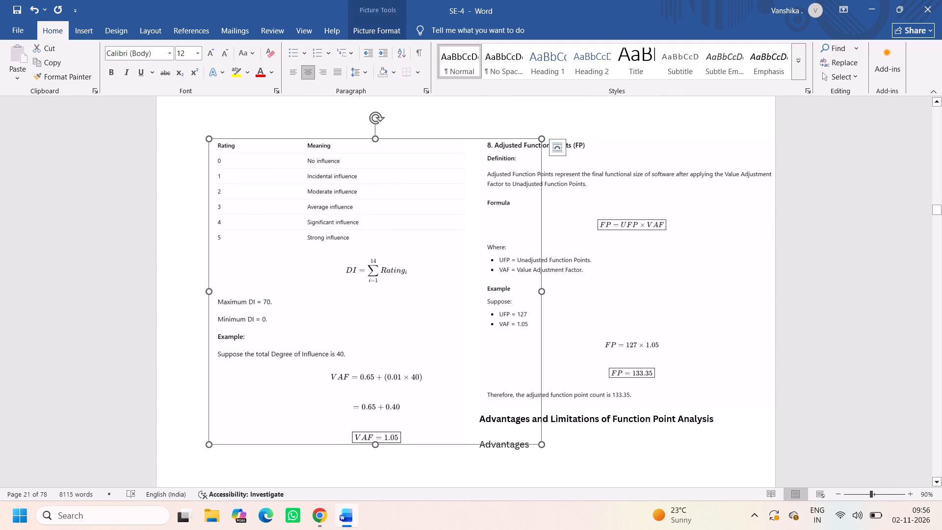
{"action": "left_click", "coordinate": [591, 372]}
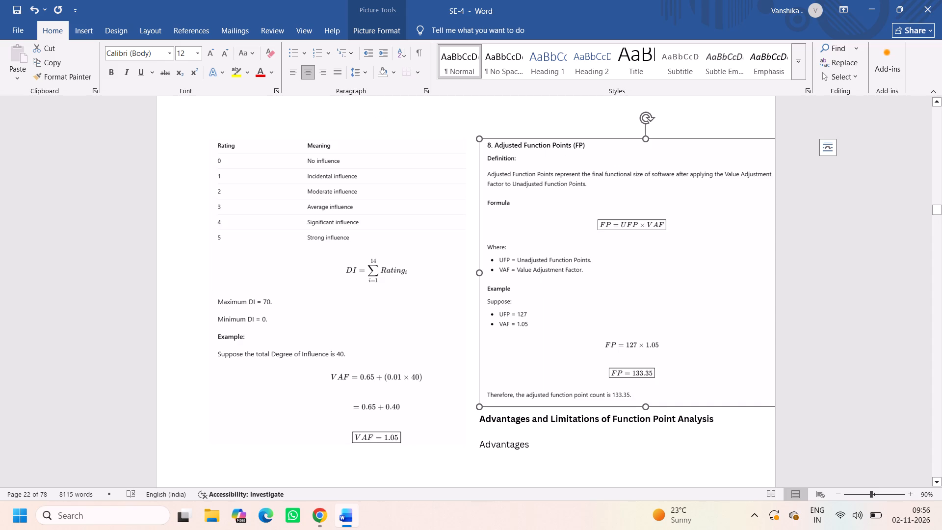
{"action": "key", "text": "Print"}
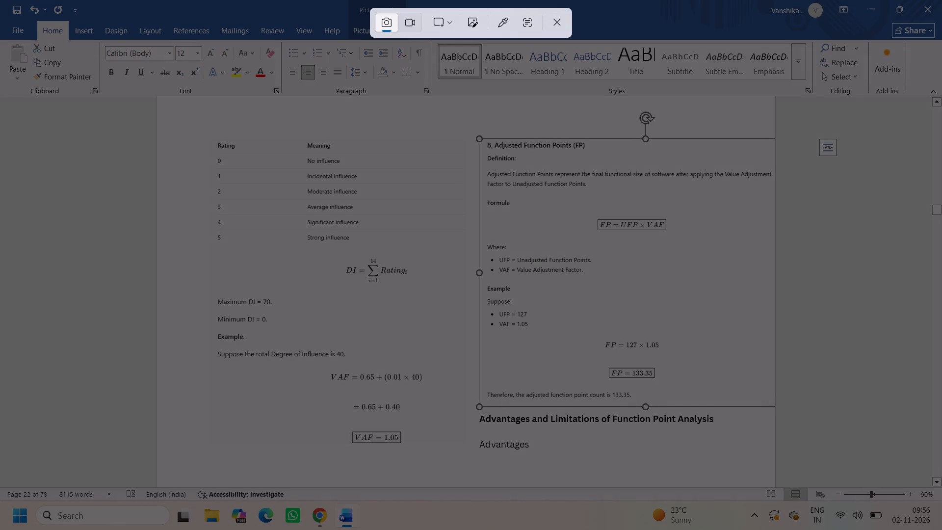
{"action": "left_click_drag", "start_coordinate": [203, 137], "coordinate": [461, 290]}
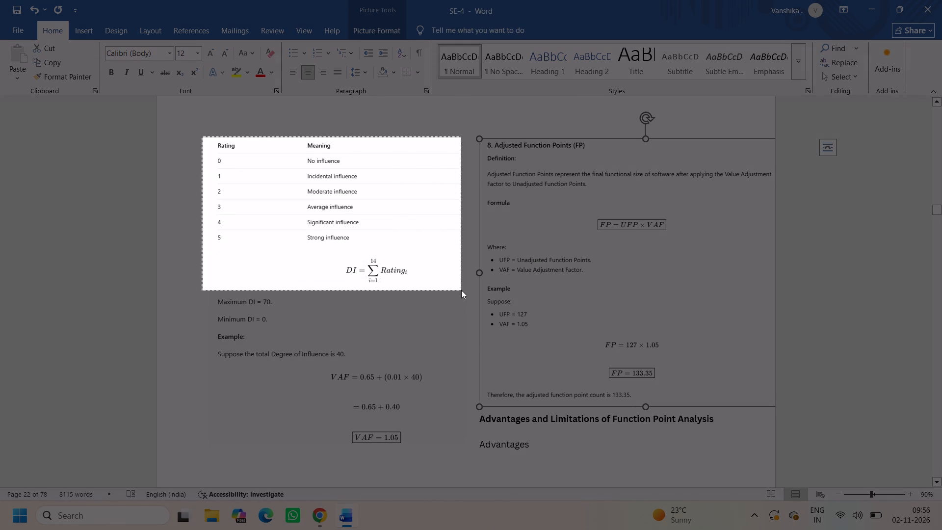
{"action": "left_click_drag", "start_coordinate": [461, 290], "coordinate": [464, 322]}
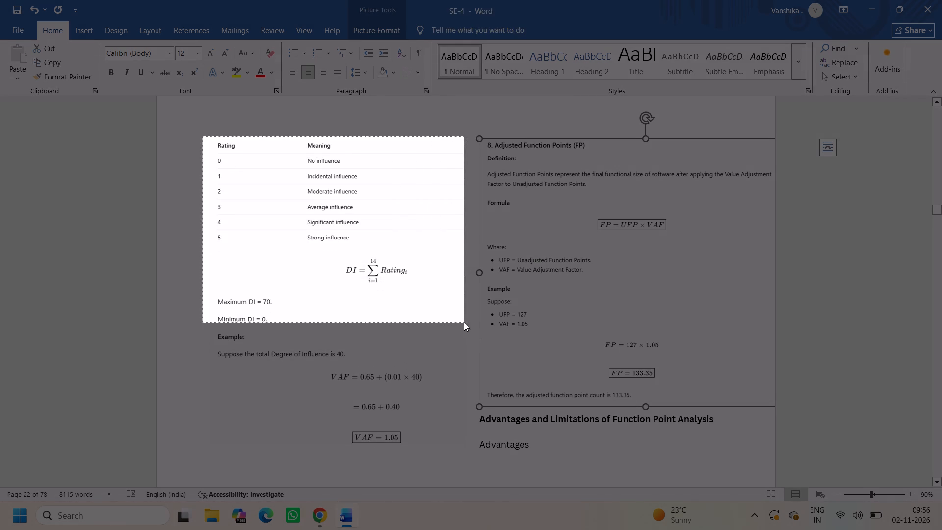
{"action": "left_click_drag", "start_coordinate": [464, 322], "coordinate": [462, 324]}
{"action": "scroll", "coordinate": [552, 305], "scroll_direction": "up", "scroll_amount": 1}
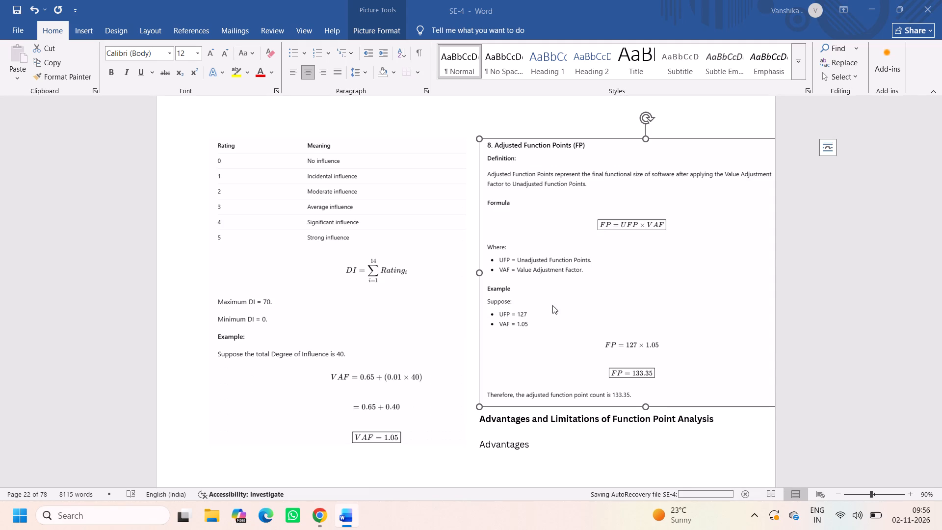
{"action": "scroll", "coordinate": [552, 305], "scroll_direction": "up", "scroll_amount": 1}
{"action": "left_click", "coordinate": [529, 228]}
{"action": "key", "text": "ctrl+v"}
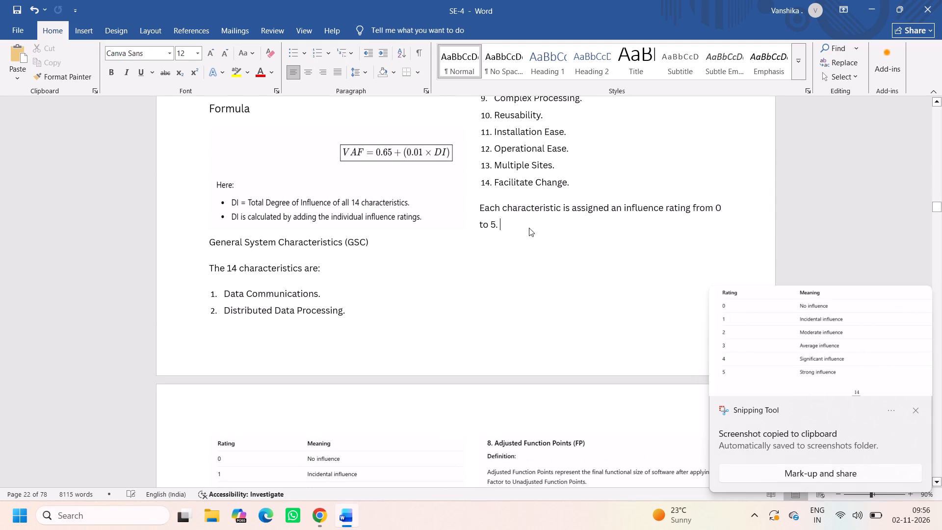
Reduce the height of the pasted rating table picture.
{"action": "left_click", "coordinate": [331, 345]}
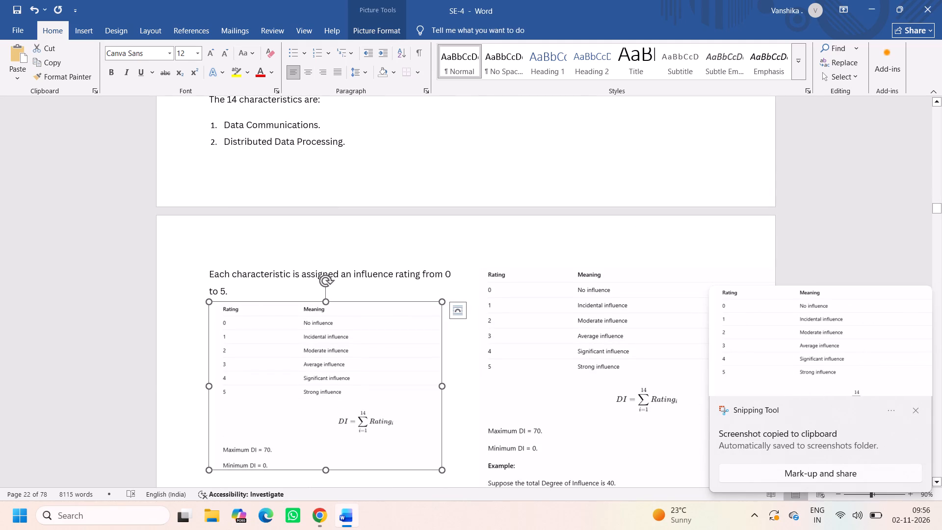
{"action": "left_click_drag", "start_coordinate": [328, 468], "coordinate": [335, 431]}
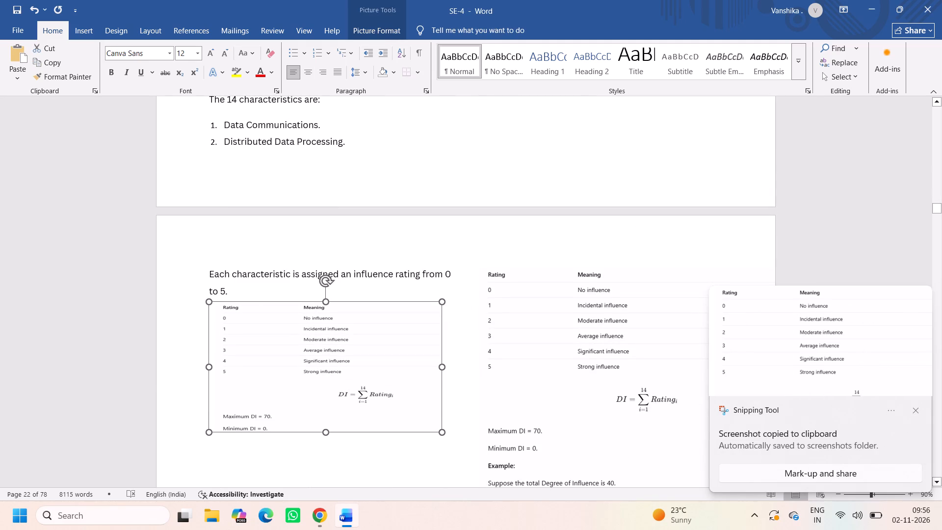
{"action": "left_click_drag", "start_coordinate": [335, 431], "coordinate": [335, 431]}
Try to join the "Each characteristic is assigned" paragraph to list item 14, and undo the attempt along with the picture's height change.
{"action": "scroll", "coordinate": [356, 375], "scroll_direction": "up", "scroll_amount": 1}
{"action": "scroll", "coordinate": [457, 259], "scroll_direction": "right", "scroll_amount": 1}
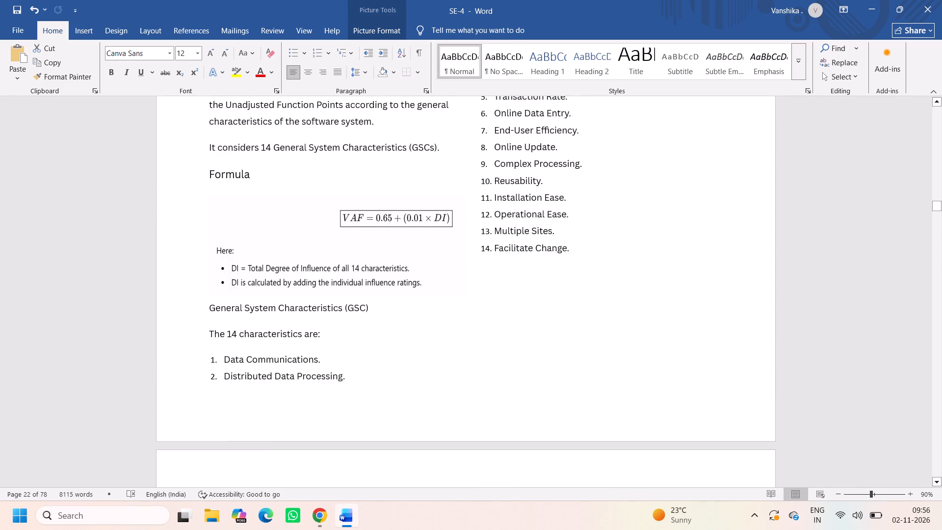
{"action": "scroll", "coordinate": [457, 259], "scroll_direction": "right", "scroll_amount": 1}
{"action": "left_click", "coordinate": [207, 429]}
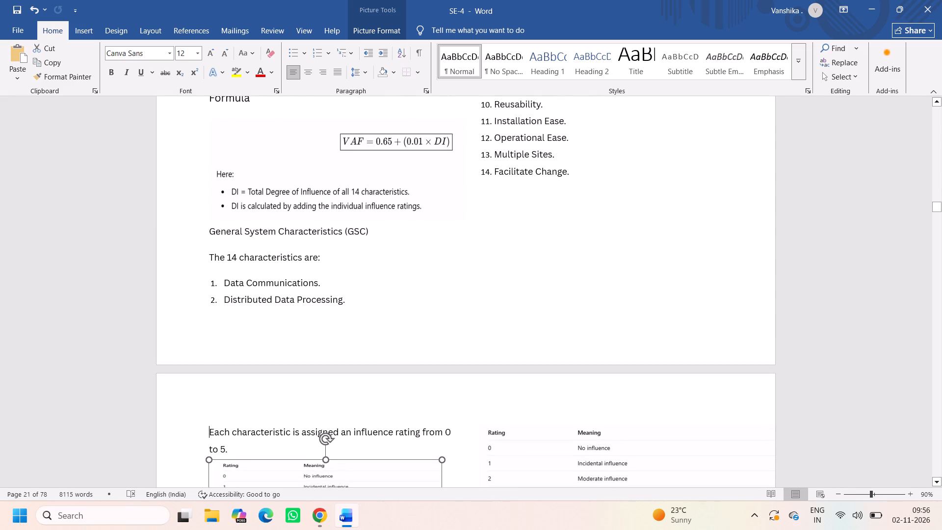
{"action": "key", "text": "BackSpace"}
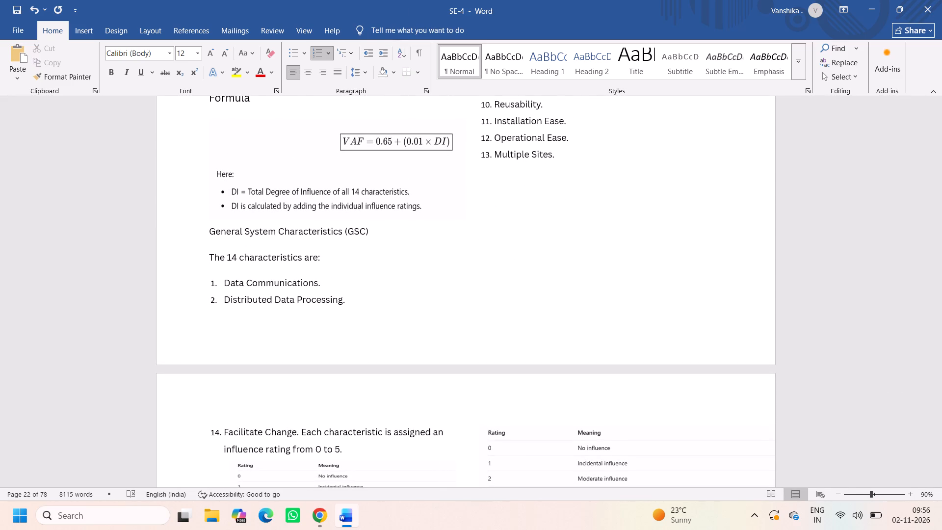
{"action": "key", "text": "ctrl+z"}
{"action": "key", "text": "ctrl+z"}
Merge "The 14 characteristics are:" onto the "General System Characteristics (GSC)" line, separated by a colon.
{"action": "scroll", "coordinate": [284, 324], "scroll_direction": "up", "scroll_amount": 2}
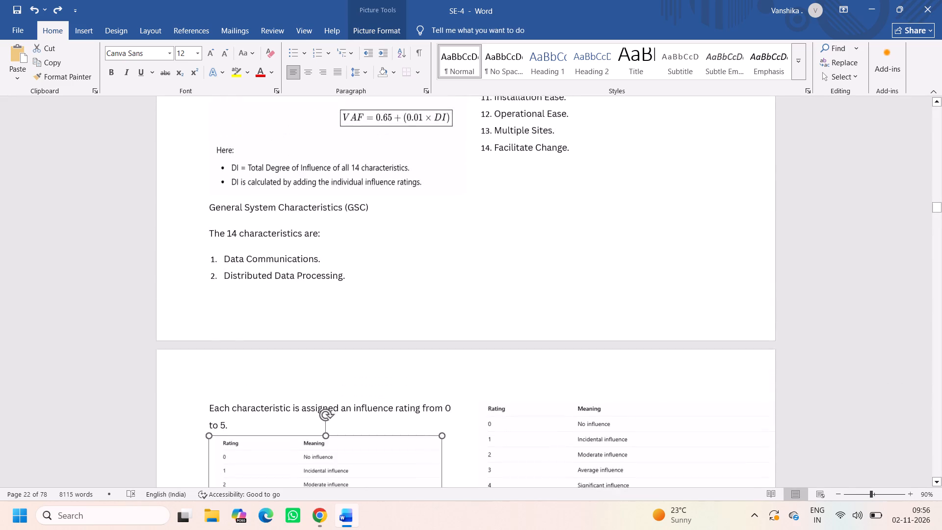
{"action": "scroll", "coordinate": [284, 324], "scroll_direction": "up", "scroll_amount": 1}
{"action": "left_click", "coordinate": [209, 389]}
{"action": "key", "text": "BackSpace"}
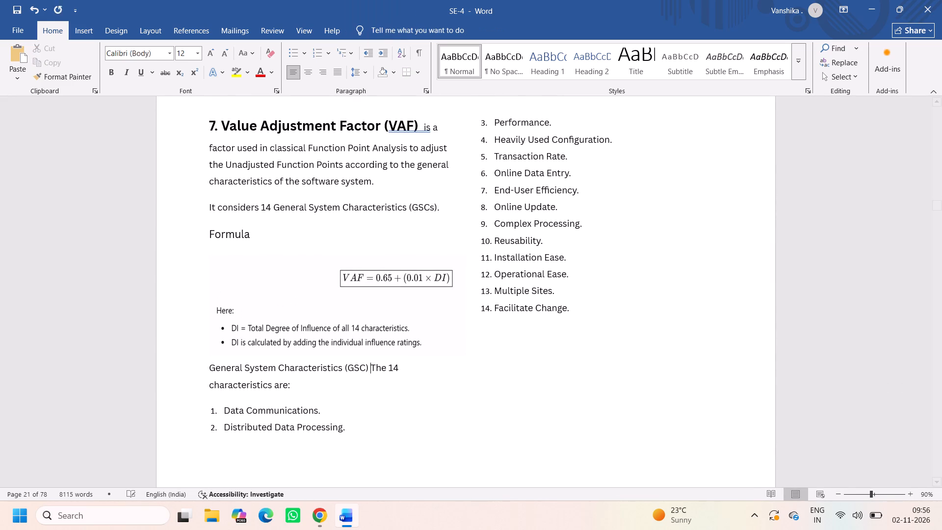
{"action": "type", "text": ":"}
{"action": "key", "text": "space"}
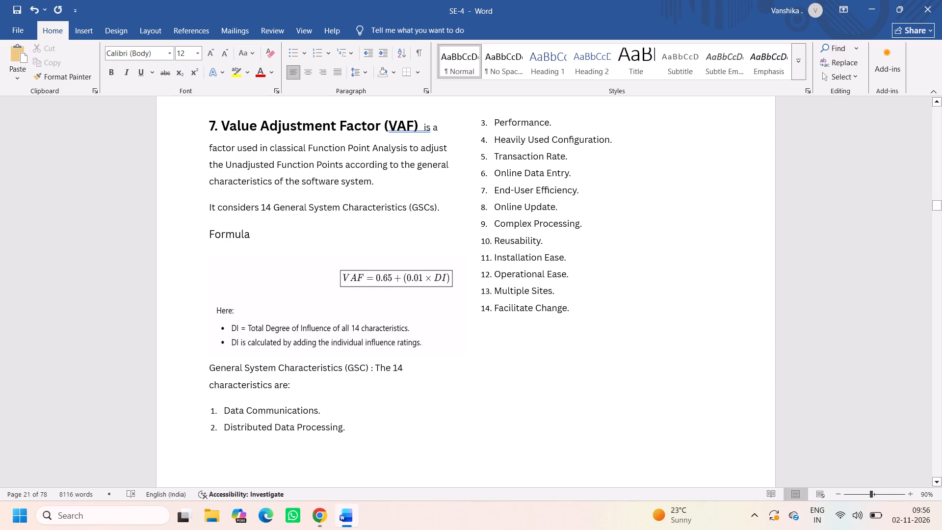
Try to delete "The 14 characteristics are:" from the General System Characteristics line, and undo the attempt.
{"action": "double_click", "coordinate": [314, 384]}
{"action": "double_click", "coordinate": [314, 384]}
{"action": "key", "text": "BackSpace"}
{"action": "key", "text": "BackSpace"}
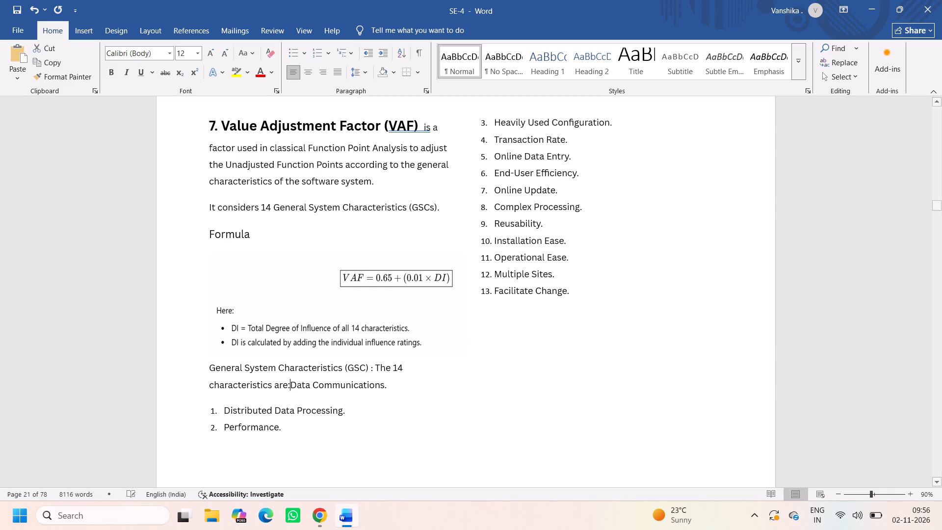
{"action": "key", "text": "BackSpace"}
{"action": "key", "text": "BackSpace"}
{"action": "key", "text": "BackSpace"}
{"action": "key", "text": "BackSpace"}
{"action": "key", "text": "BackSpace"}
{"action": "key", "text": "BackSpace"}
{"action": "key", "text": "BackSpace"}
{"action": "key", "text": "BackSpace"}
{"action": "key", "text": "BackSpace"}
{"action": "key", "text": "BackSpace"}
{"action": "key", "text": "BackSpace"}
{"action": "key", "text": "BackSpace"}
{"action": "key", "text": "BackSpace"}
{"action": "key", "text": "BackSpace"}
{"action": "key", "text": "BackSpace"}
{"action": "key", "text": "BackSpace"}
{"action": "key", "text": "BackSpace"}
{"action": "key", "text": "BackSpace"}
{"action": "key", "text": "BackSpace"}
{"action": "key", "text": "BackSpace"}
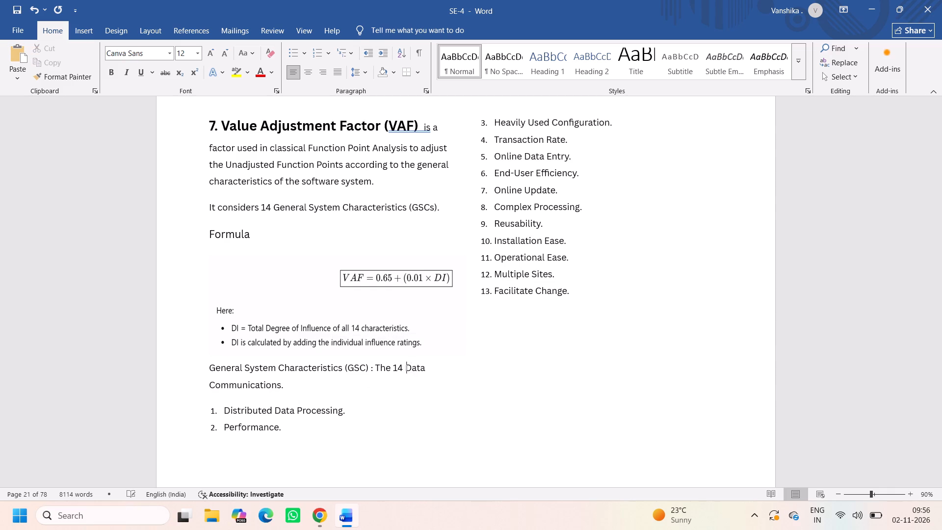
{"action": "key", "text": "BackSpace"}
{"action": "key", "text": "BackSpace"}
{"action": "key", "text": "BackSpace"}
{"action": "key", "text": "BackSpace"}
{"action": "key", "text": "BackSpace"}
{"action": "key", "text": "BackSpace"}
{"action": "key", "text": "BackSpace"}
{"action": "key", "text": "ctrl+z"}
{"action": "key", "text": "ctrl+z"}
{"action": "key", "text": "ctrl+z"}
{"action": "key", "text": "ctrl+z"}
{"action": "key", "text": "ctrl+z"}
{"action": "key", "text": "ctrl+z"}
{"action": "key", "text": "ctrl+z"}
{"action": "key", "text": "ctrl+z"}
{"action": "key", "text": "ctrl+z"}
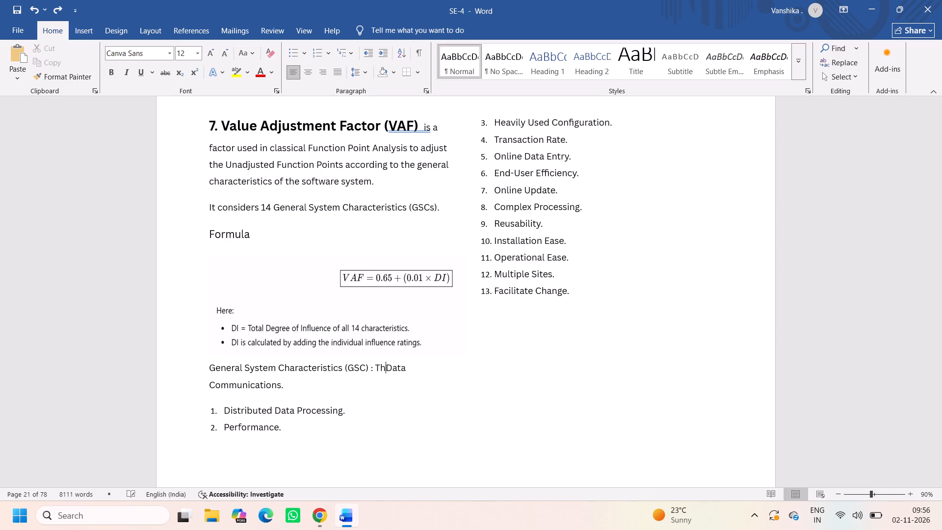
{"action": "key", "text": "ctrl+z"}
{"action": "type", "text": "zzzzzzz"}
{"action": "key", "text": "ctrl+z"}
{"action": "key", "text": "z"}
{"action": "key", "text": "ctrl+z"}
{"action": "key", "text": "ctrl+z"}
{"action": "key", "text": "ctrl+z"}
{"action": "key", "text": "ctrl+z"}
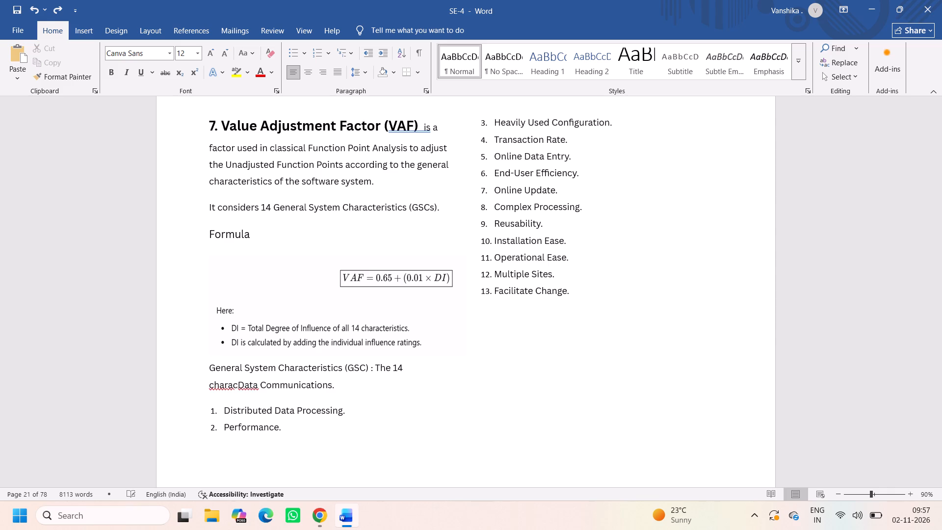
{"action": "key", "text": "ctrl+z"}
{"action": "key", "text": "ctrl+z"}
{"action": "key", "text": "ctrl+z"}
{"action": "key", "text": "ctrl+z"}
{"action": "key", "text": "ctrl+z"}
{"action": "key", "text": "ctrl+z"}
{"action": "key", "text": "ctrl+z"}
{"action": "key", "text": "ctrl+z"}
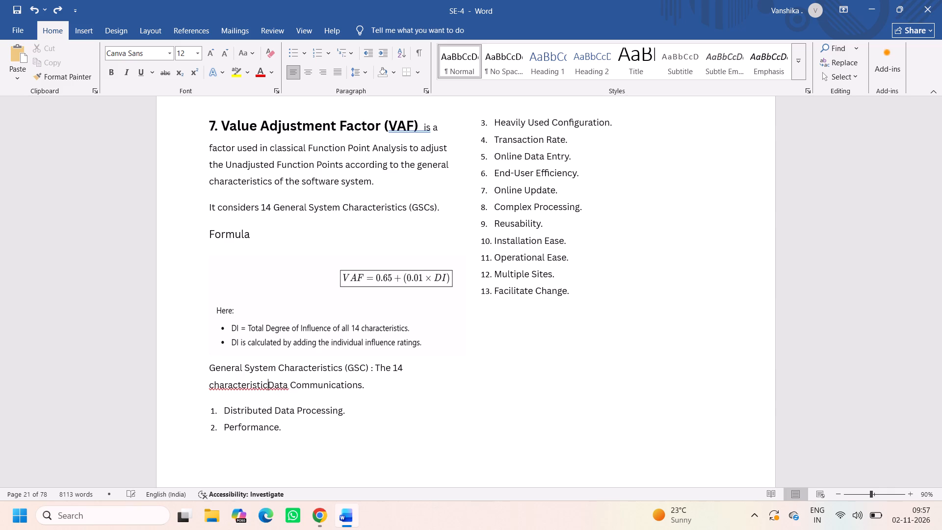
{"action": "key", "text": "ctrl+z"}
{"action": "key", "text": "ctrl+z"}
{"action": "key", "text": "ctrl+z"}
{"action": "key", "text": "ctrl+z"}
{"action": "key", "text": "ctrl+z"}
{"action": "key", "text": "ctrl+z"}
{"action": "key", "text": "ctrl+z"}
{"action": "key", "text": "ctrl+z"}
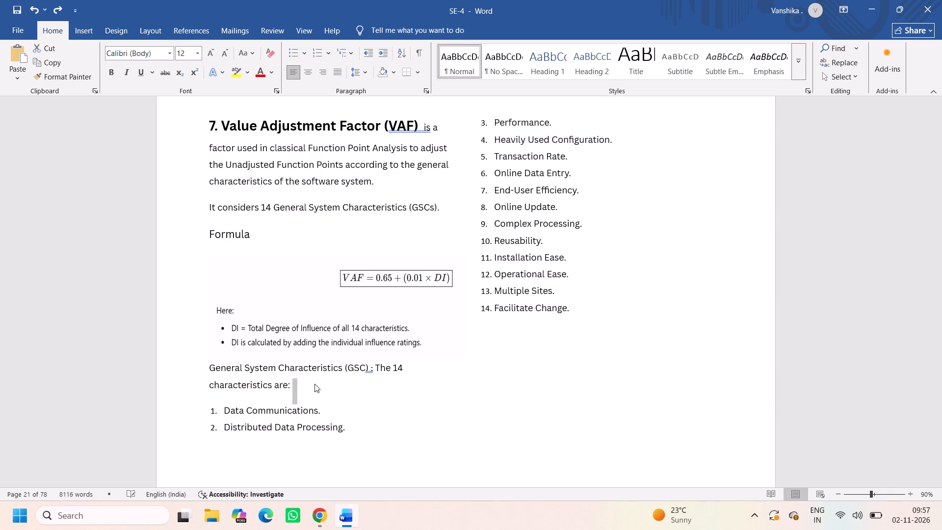
Delete the whole "General System Characteristics (GSC) : The 14 characteristics are:" paragraph above the numbered list.
{"action": "triple_click", "coordinate": [314, 384]}
{"action": "key", "text": "BackSpace"}
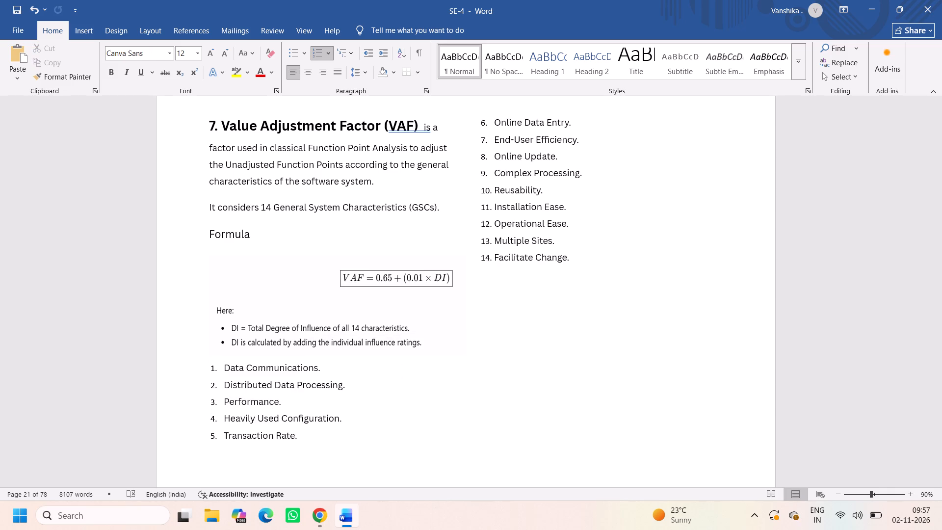
Shorten the pasted rating table picture so it fits under "Each characteristic is assigned an influence rating" in page 21's second column.
{"action": "scroll", "coordinate": [501, 355], "scroll_direction": "down", "scroll_amount": 2}
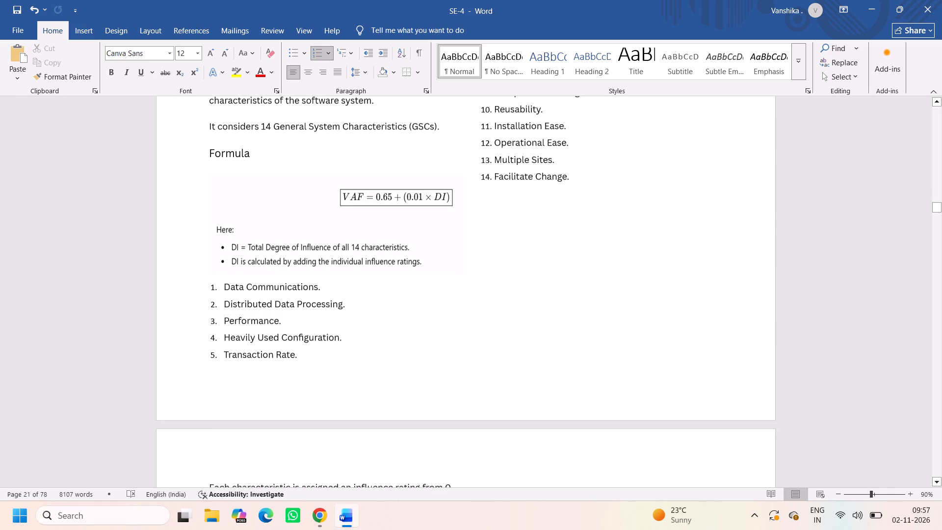
{"action": "scroll", "coordinate": [501, 355], "scroll_direction": "down", "scroll_amount": 1}
{"action": "left_click", "coordinate": [342, 368]}
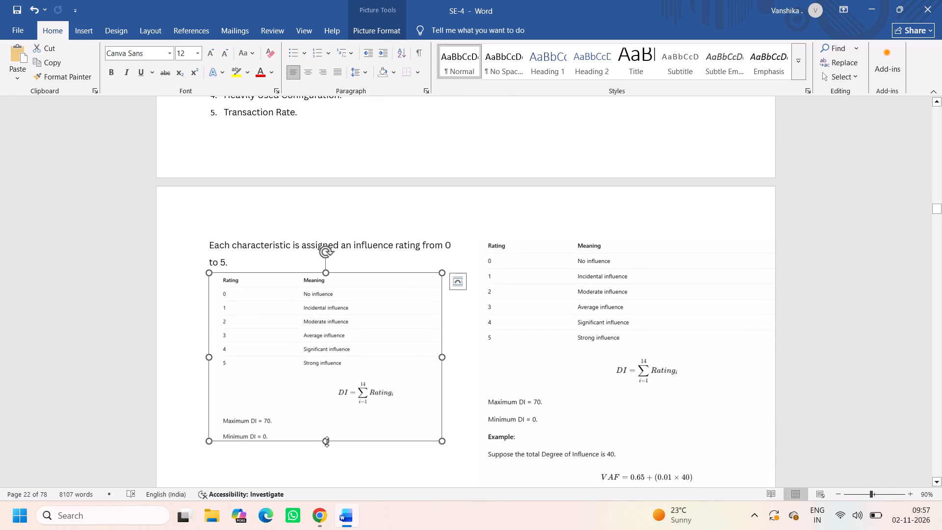
{"action": "left_click_drag", "start_coordinate": [327, 442], "coordinate": [341, 409]}
{"action": "scroll", "coordinate": [410, 318], "scroll_direction": "up", "scroll_amount": 1}
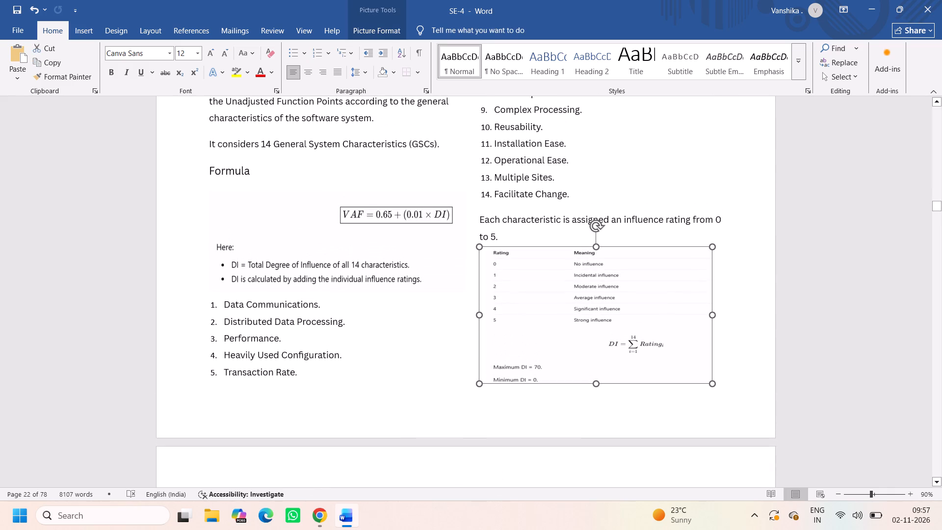
{"action": "scroll", "coordinate": [410, 318], "scroll_direction": "up", "scroll_amount": 1}
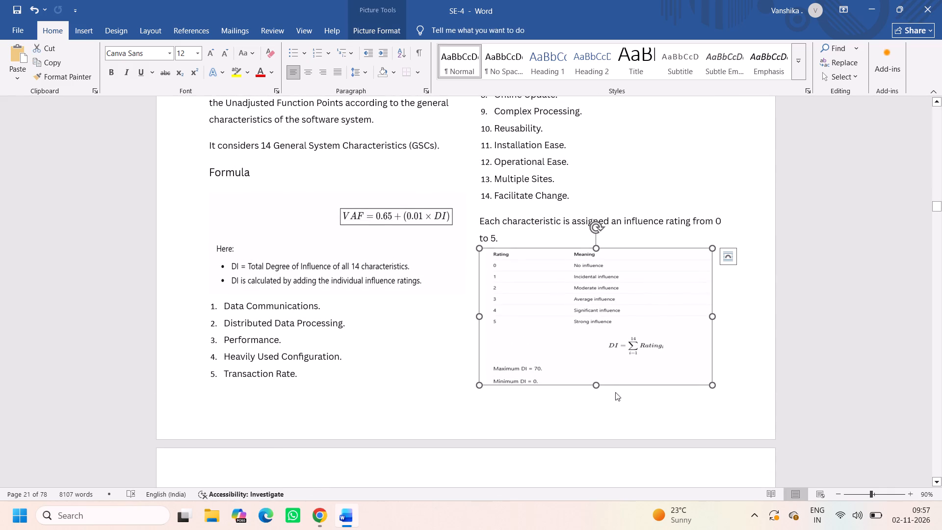
{"action": "left_click_drag", "start_coordinate": [599, 382], "coordinate": [606, 383]}
{"action": "left_click", "coordinate": [390, 367]}
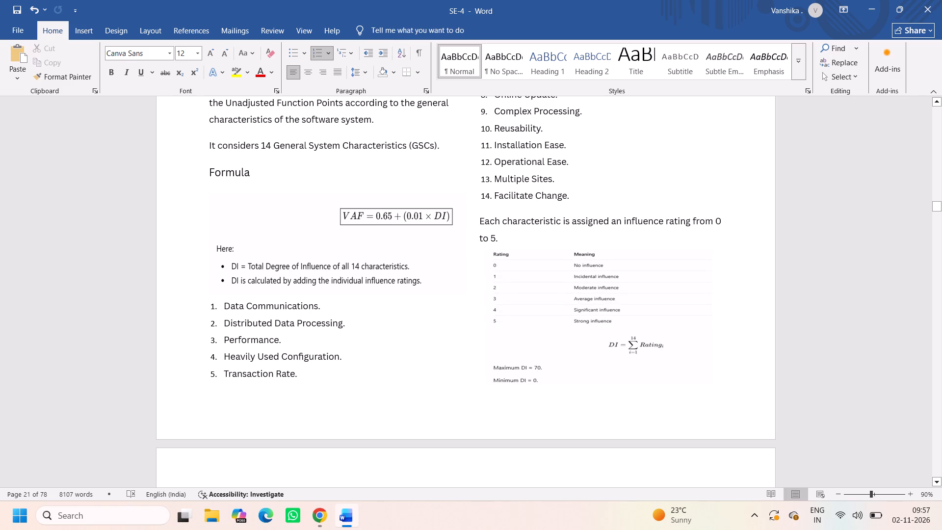
Move the "It considers 14 General System Characteristics (GSCs)." line below the VAF formula picture as an unnumbered paragraph above the numbered list.
{"action": "scroll", "coordinate": [435, 308], "scroll_direction": "left", "scroll_amount": 1}
{"action": "scroll", "coordinate": [435, 308], "scroll_direction": "right", "scroll_amount": 1}
{"action": "left_click_drag", "start_coordinate": [208, 145], "coordinate": [441, 153]}
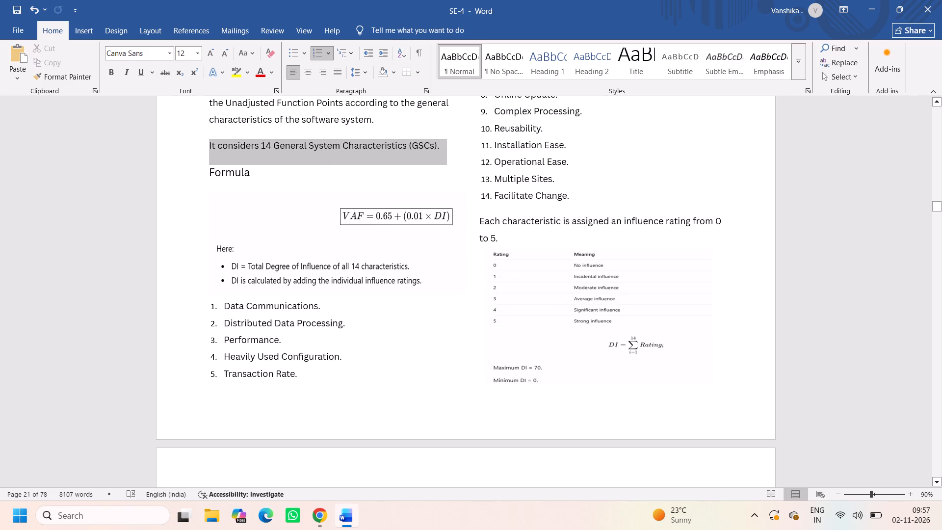
{"action": "left_click_drag", "start_coordinate": [441, 153], "coordinate": [441, 153]}
{"action": "key", "text": "ctrl+c"}
{"action": "key", "text": "BackSpace"}
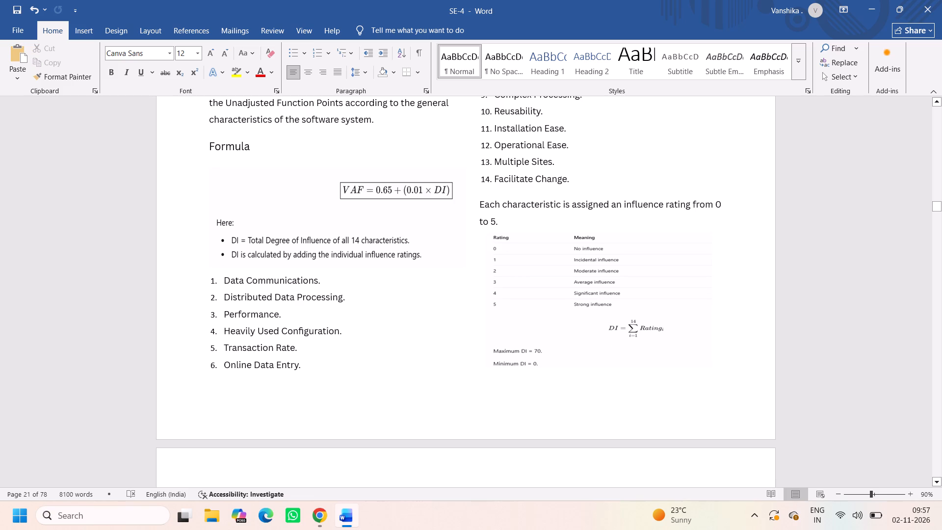
{"action": "left_click", "coordinate": [206, 277]}
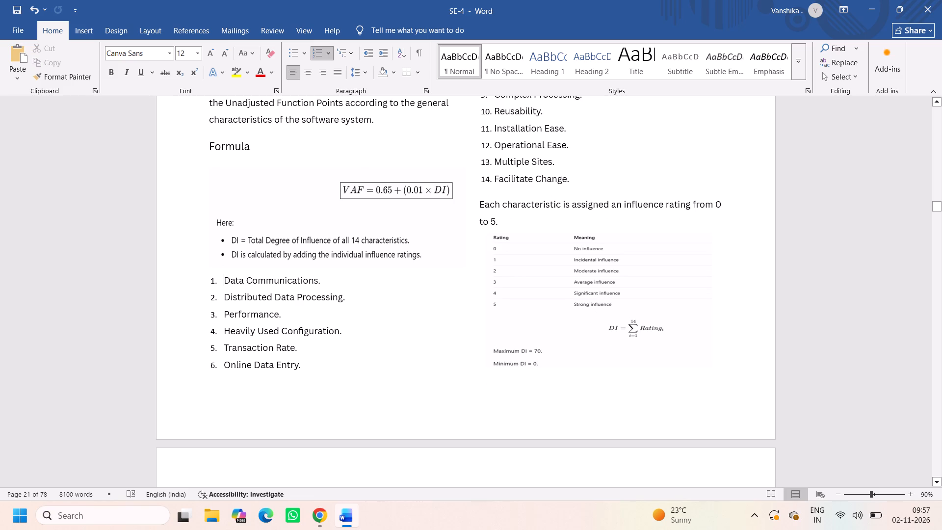
{"action": "left_click", "coordinate": [459, 263]}
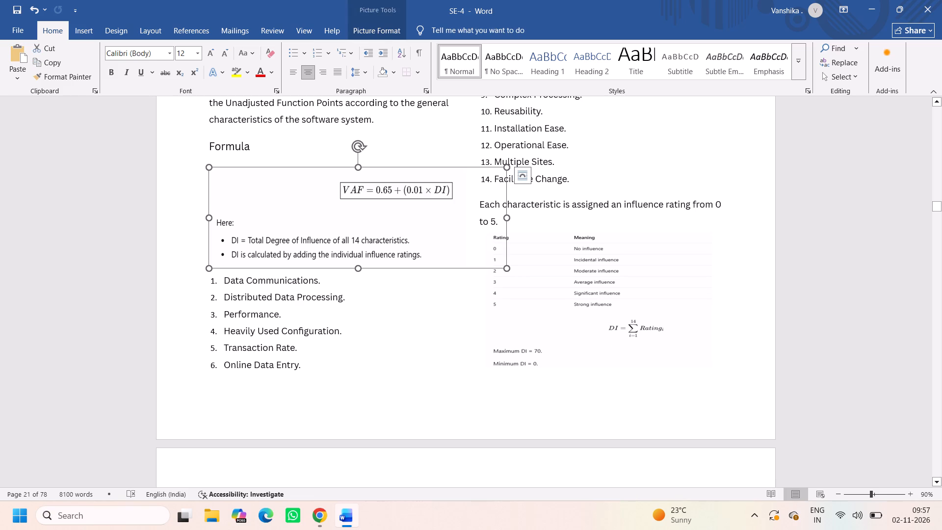
{"action": "left_click", "coordinate": [515, 261]}
{"action": "left_click", "coordinate": [455, 248]}
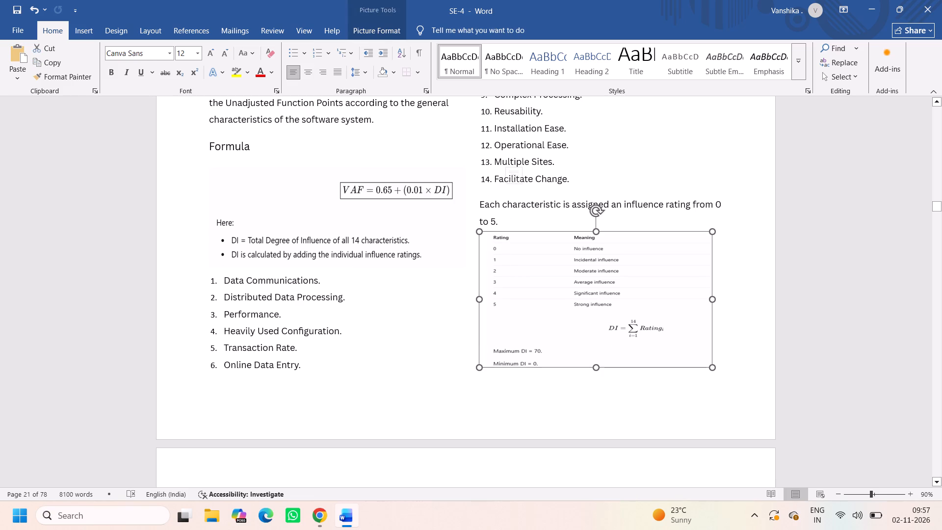
{"action": "left_click", "coordinate": [428, 281]}
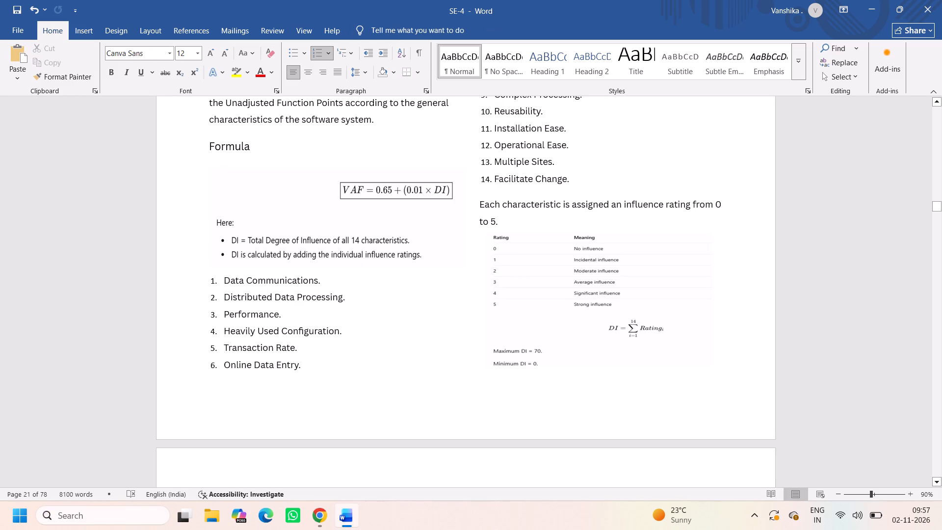
{"action": "left_click", "coordinate": [218, 278]}
{"action": "key", "text": "ctrl+v"}
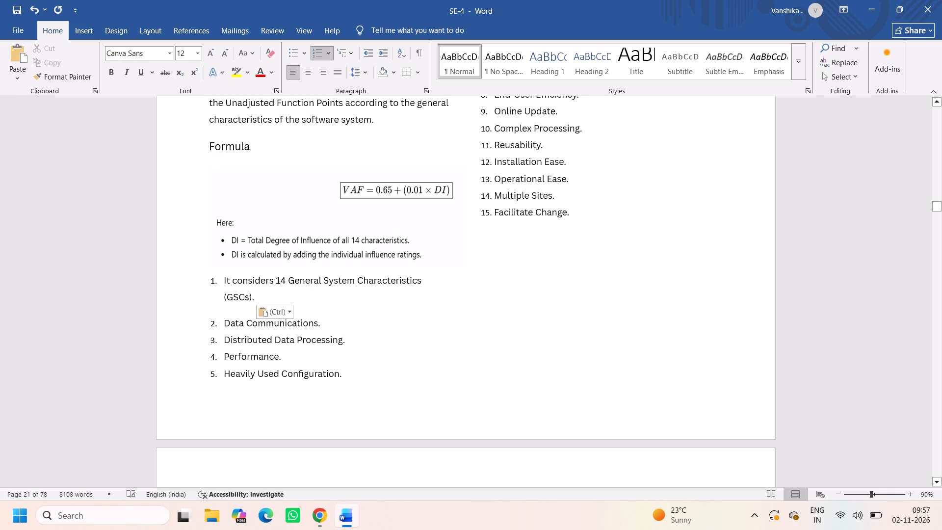
{"action": "left_click", "coordinate": [221, 283]}
{"action": "key", "text": "BackSpace"}
{"action": "key", "text": "BackSpace"}
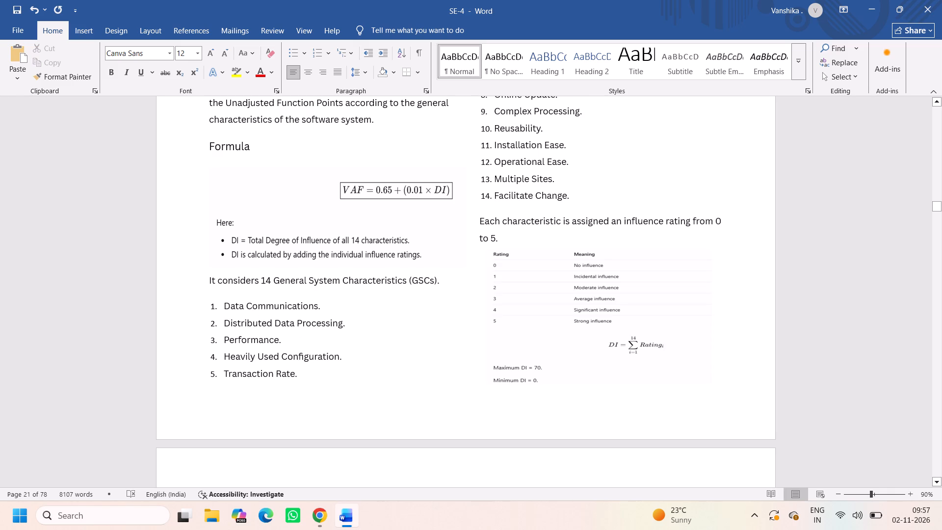
Capture a screen snip of only the VAF example part of the rating table picture on page 22.
{"action": "scroll", "coordinate": [346, 311], "scroll_direction": "down", "scroll_amount": 2}
{"action": "left_click", "coordinate": [340, 323]}
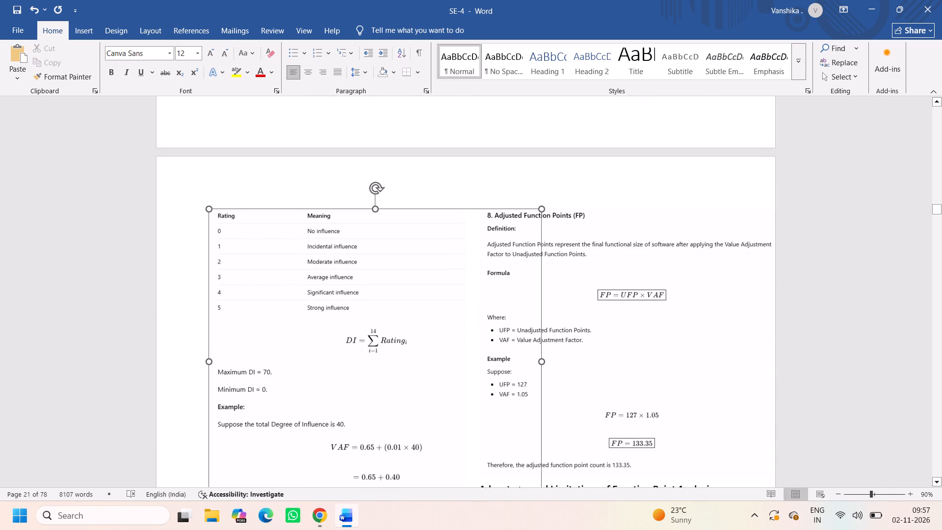
{"action": "scroll", "coordinate": [359, 383], "scroll_direction": "down", "scroll_amount": 1}
{"action": "left_click", "coordinate": [472, 443]}
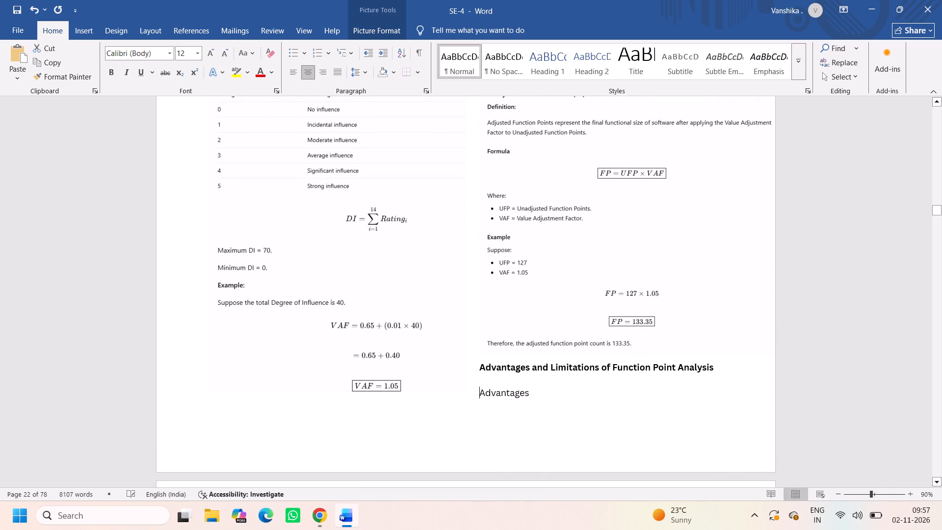
{"action": "key", "text": "Print"}
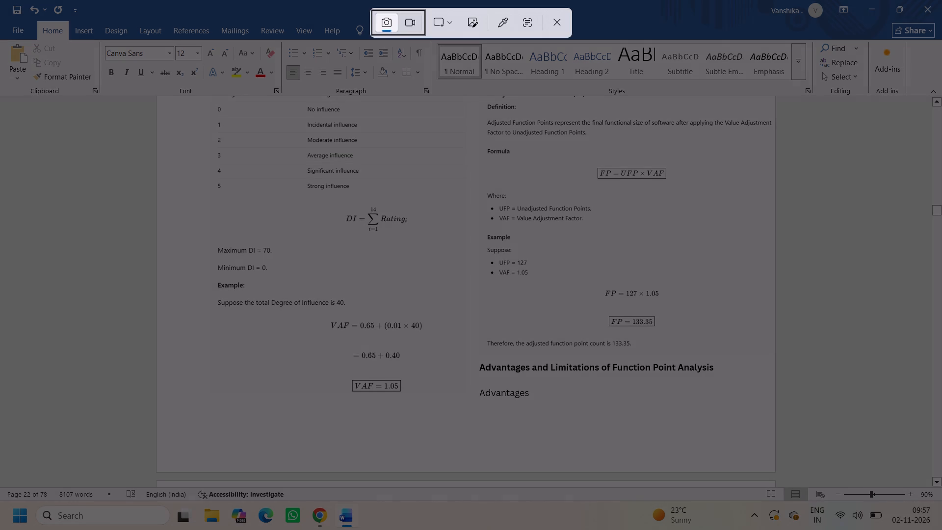
{"action": "left_click_drag", "start_coordinate": [213, 277], "coordinate": [445, 388]}
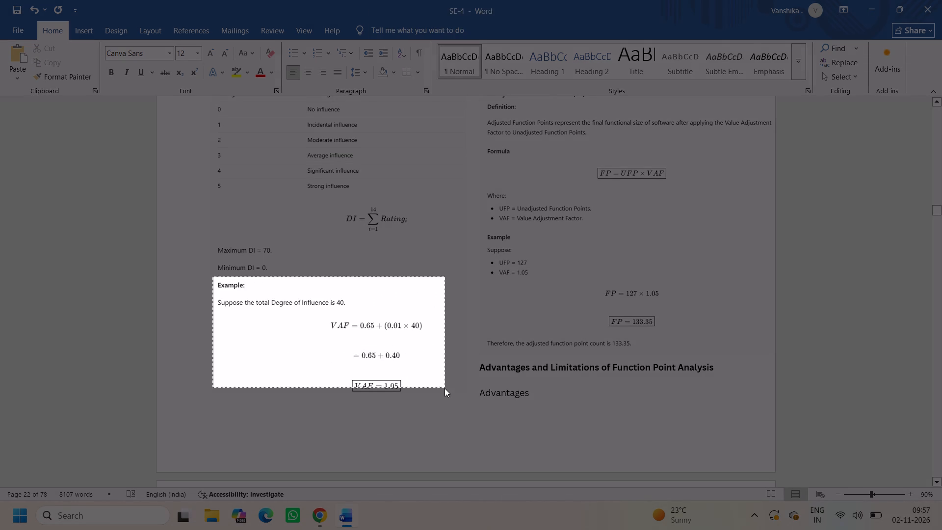
{"action": "left_click_drag", "start_coordinate": [445, 388], "coordinate": [443, 399]}
Replace the full rating table picture on page 22 with the captured VAF example and reduce the new picture's height.
{"action": "scroll", "coordinate": [413, 369], "scroll_direction": "up", "scroll_amount": 1}
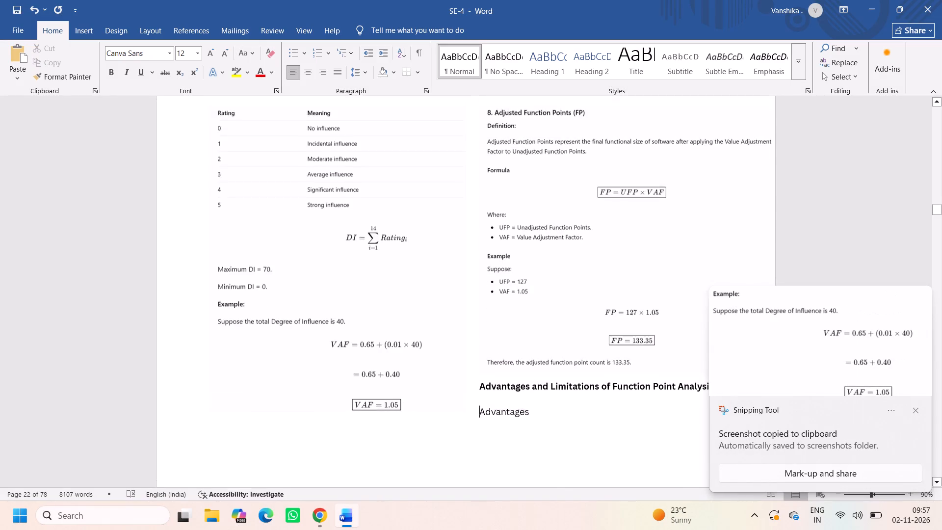
{"action": "scroll", "coordinate": [413, 369], "scroll_direction": "up", "scroll_amount": 1}
{"action": "left_click", "coordinate": [375, 371]}
{"action": "key", "text": "BackSpace"}
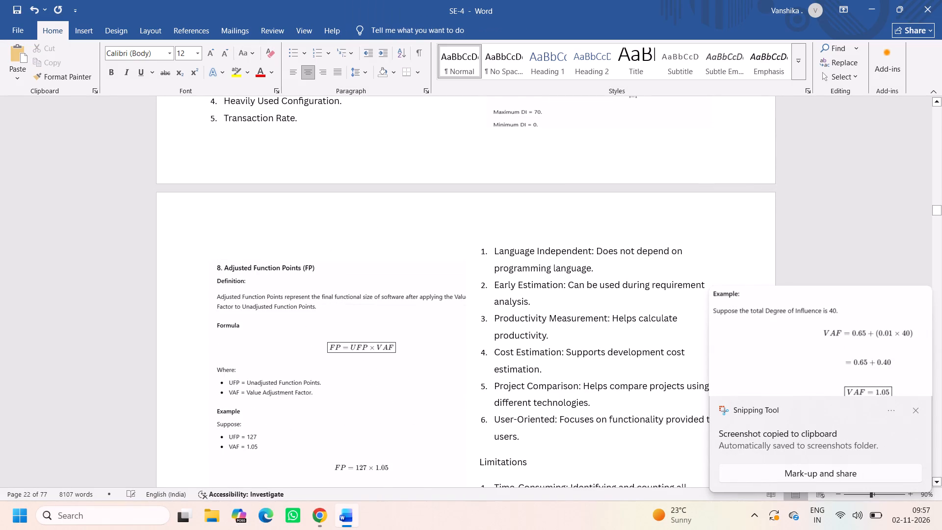
{"action": "key", "text": "ctrl+v"}
{"action": "left_click", "coordinate": [333, 298]}
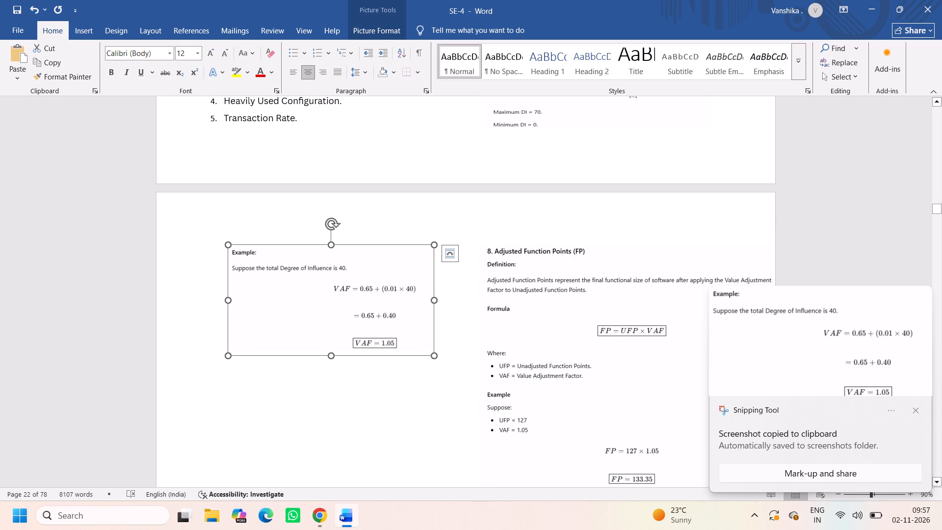
{"action": "left_click_drag", "start_coordinate": [331, 356], "coordinate": [336, 339]}
Reduce the height of the "8. Adjusted Function Points (FP)" picture on page 22.
{"action": "left_click", "coordinate": [567, 325]}
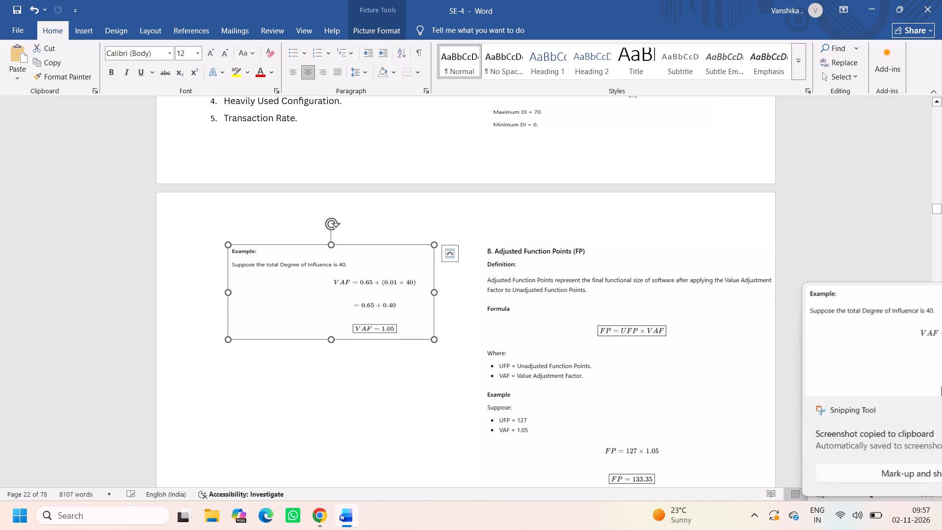
{"action": "scroll", "coordinate": [626, 356], "scroll_direction": "down", "scroll_amount": 1}
{"action": "left_click_drag", "start_coordinate": [646, 326], "coordinate": [655, 292]}
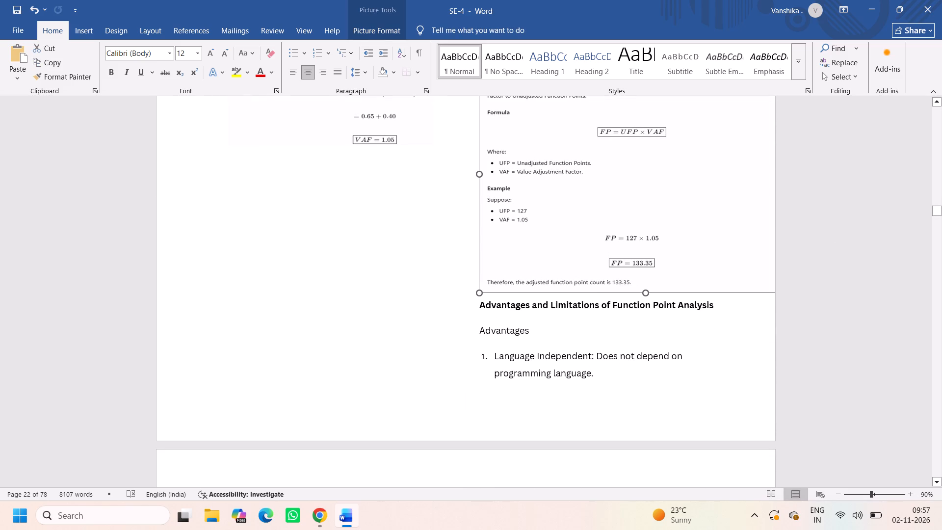
{"action": "left_click_drag", "start_coordinate": [655, 292], "coordinate": [655, 282]}
{"action": "left_click", "coordinate": [617, 323]}
Narrow the Adjusted Function Points picture so its definition text fits within the first column of page 22.
{"action": "scroll", "coordinate": [617, 323], "scroll_direction": "up", "scroll_amount": 1}
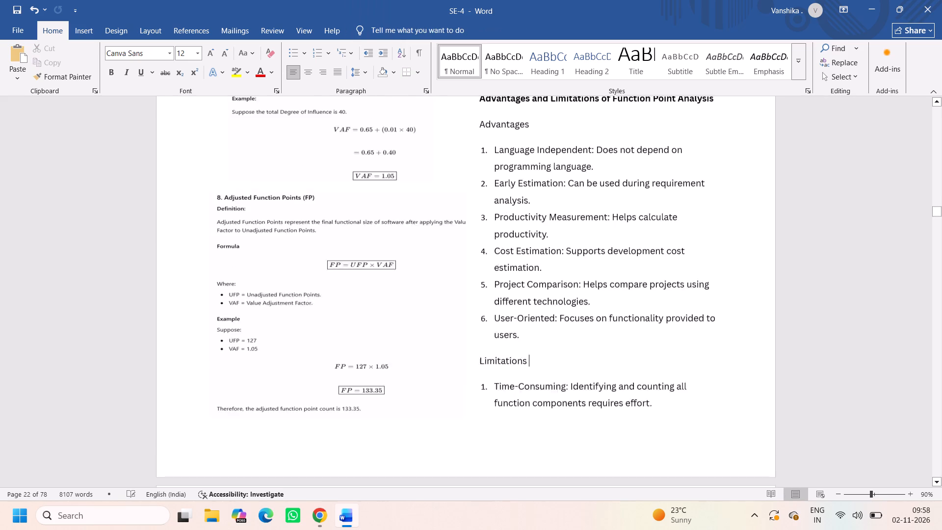
{"action": "scroll", "coordinate": [617, 323], "scroll_direction": "up", "scroll_amount": 1}
{"action": "left_click", "coordinate": [368, 417]}
{"action": "left_click_drag", "start_coordinate": [207, 357], "coordinate": [230, 360]}
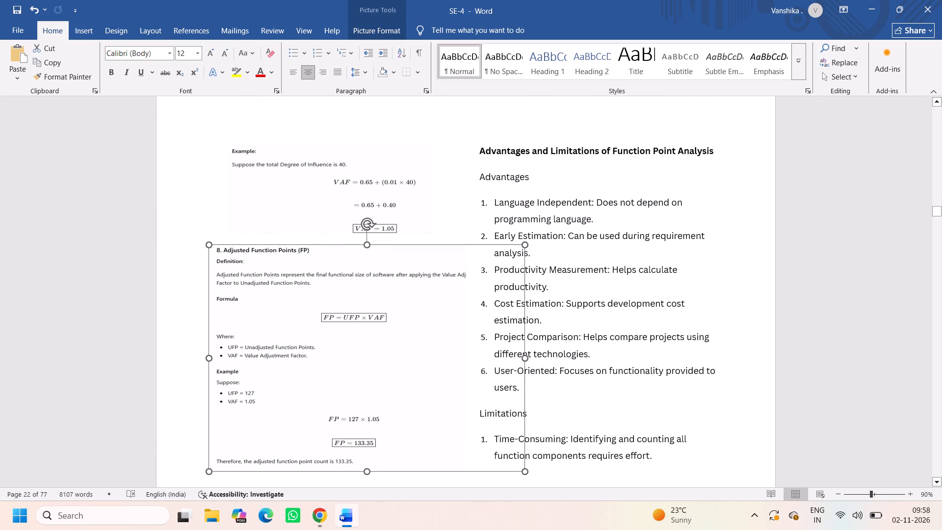
{"action": "left_click_drag", "start_coordinate": [230, 360], "coordinate": [253, 362]}
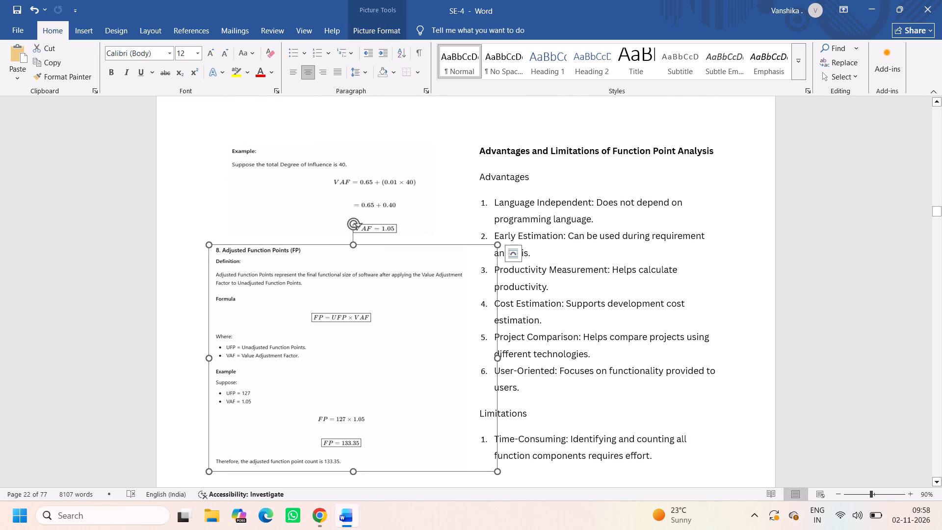
Shorten the VAF example picture above the Adjusted Function Points picture a little more.
{"action": "left_click", "coordinate": [554, 357]}
{"action": "scroll", "coordinate": [554, 357], "scroll_direction": "up", "scroll_amount": 1}
{"action": "left_click", "coordinate": [316, 325]}
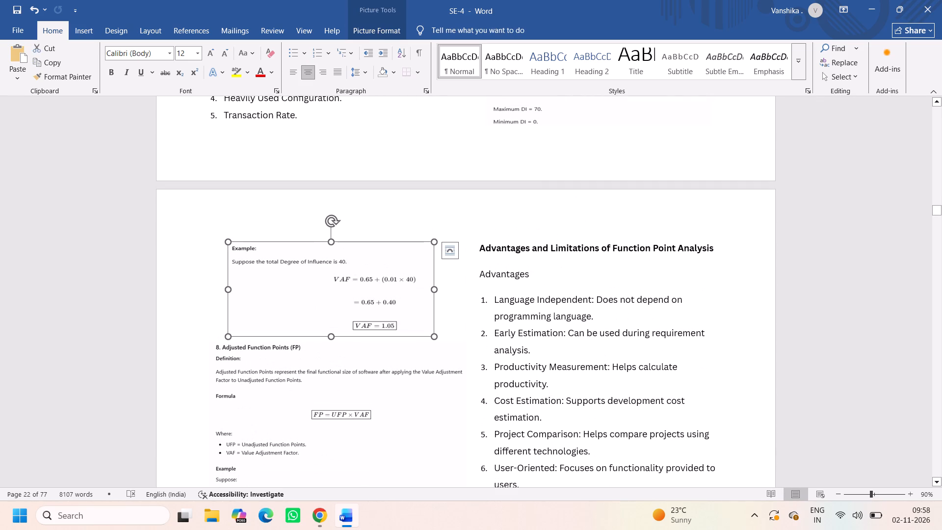
{"action": "left_click_drag", "start_coordinate": [334, 334], "coordinate": [341, 318]}
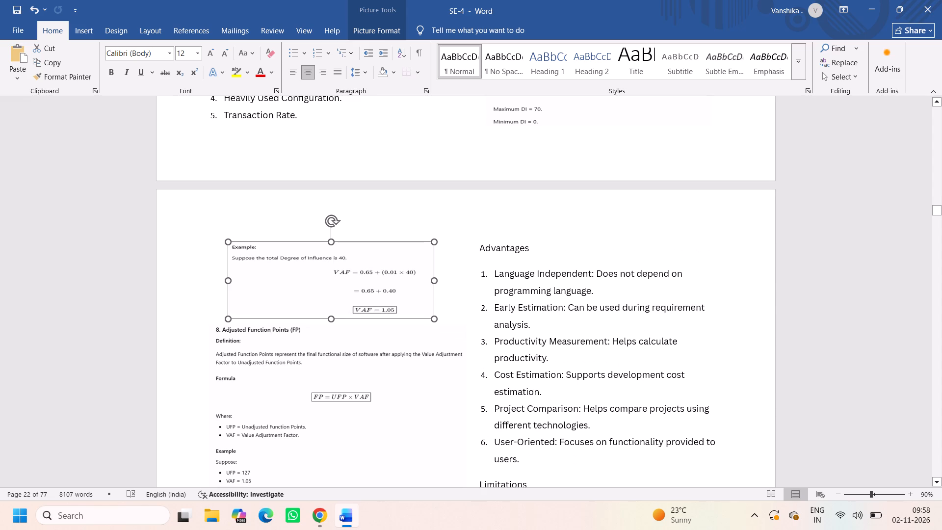
Stretch the Adjusted Function Points picture slightly taller to use the free space at the bottom of the column.
{"action": "scroll", "coordinate": [442, 354], "scroll_direction": "down", "scroll_amount": 1}
{"action": "left_click", "coordinate": [399, 361]}
{"action": "left_click_drag", "start_coordinate": [355, 380], "coordinate": [362, 397]}
{"action": "left_click", "coordinate": [583, 334]}
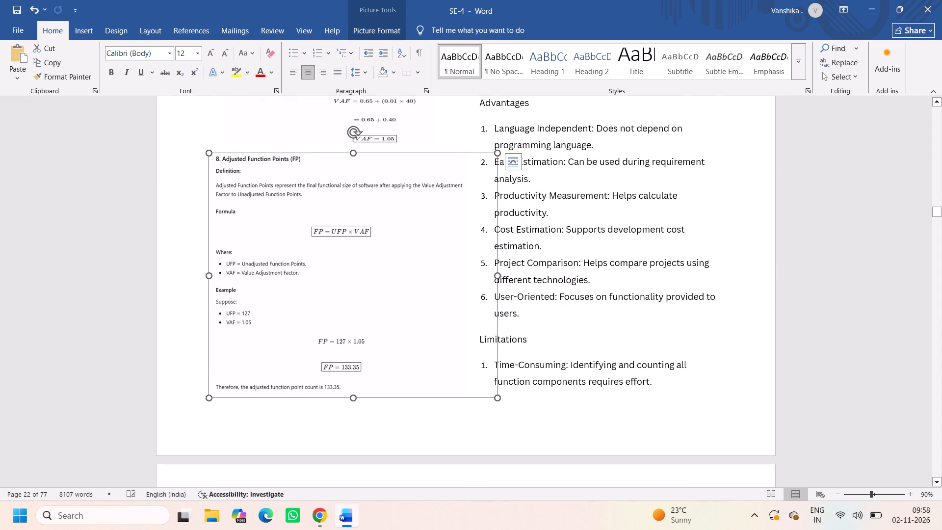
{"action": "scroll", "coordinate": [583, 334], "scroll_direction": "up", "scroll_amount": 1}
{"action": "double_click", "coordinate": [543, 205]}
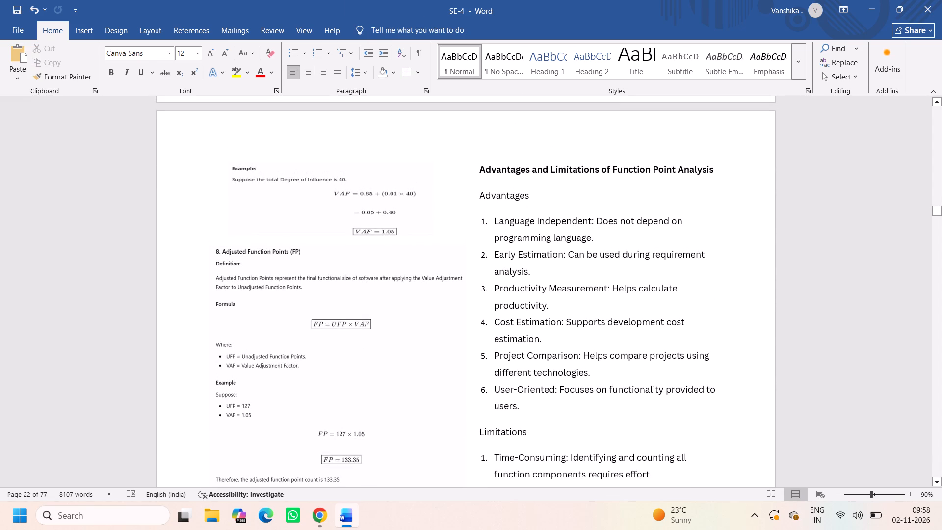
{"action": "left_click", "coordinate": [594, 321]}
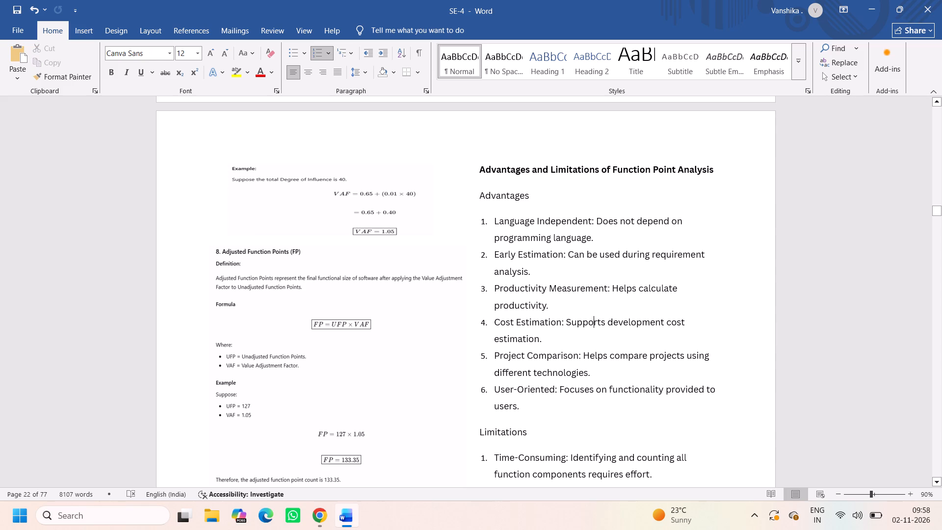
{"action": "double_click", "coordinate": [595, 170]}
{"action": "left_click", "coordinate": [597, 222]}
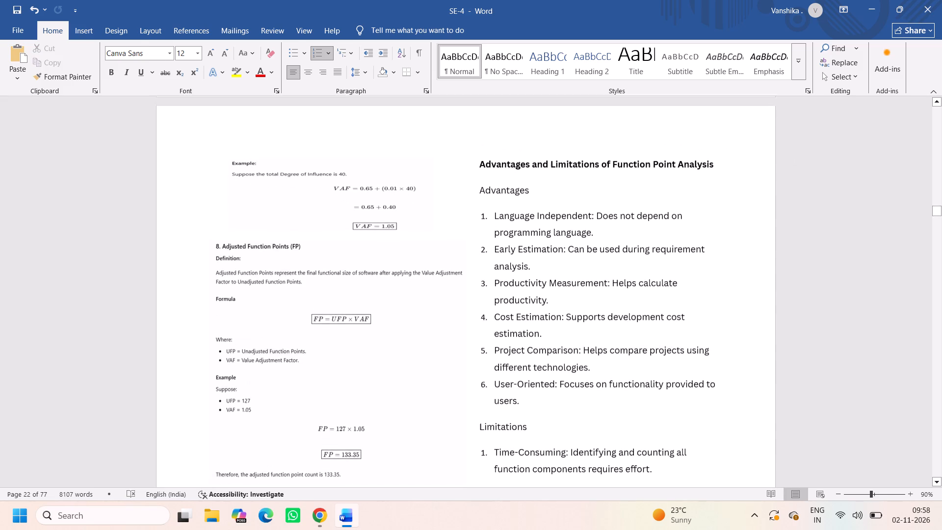
Delete the numbered "Introduction to Cyclomatic Complexity" line and join its definition paragraph onto the "Topic 5: Cyclomatic Complexity" heading line.
{"action": "scroll", "coordinate": [580, 318], "scroll_direction": "down", "scroll_amount": 3}
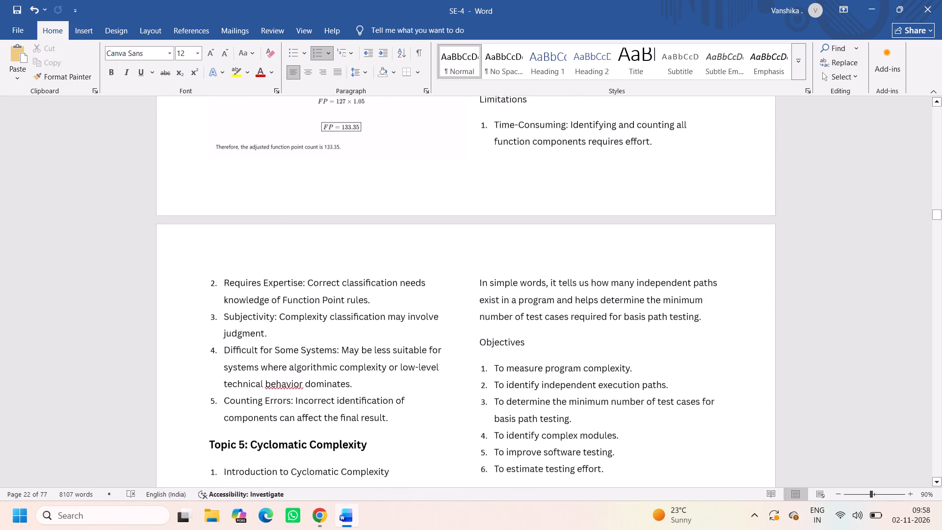
{"action": "scroll", "coordinate": [580, 318], "scroll_direction": "down", "scroll_amount": 1}
{"action": "scroll", "coordinate": [345, 377], "scroll_direction": "down", "scroll_amount": 1}
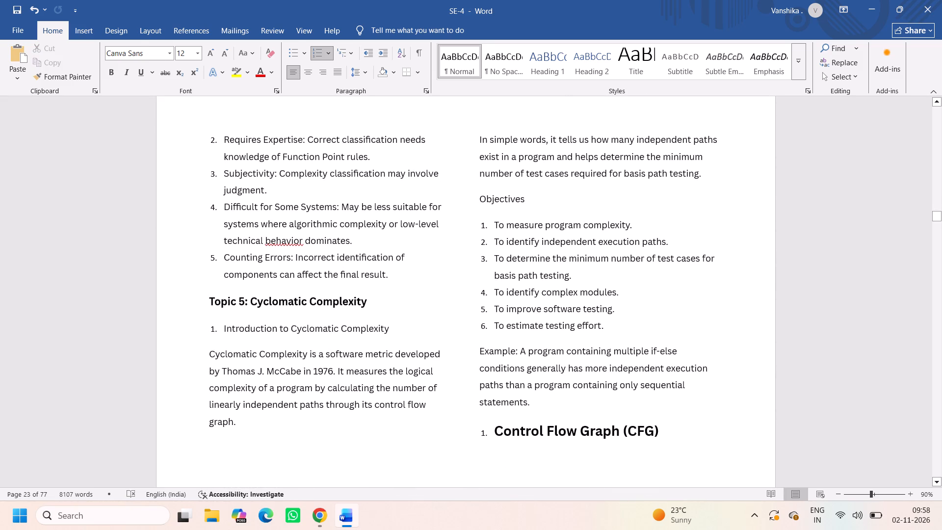
{"action": "triple_click", "coordinate": [339, 324]}
{"action": "left_click", "coordinate": [339, 324]}
{"action": "key", "text": "BackSpace"}
{"action": "key", "text": "BackSpace"}
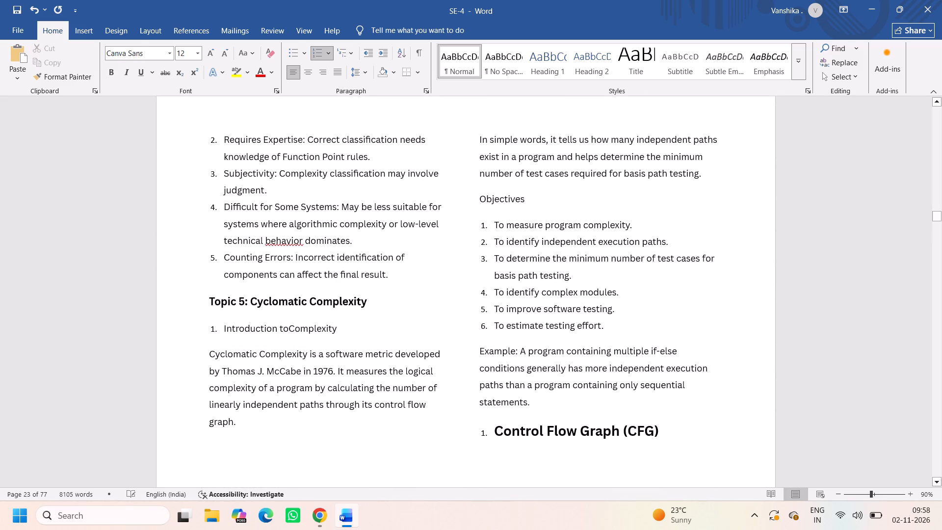
{"action": "triple_click", "coordinate": [342, 324]}
{"action": "left_click", "coordinate": [342, 324]}
{"action": "key", "text": "BackSpace"}
{"action": "key", "text": "BackSpace"}
{"action": "key", "text": "BackSpace"}
{"action": "key", "text": "BackSpace"}
{"action": "key", "text": "BackSpace"}
{"action": "key", "text": "BackSpace"}
{"action": "key", "text": "BackSpace"}
{"action": "key", "text": "BackSpace"}
{"action": "key", "text": "BackSpace"}
{"action": "key", "text": "BackSpace"}
{"action": "key", "text": "BackSpace"}
{"action": "key", "text": "BackSpace"}
{"action": "key", "text": "BackSpace"}
{"action": "key", "text": "BackSpace"}
{"action": "key", "text": "BackSpace"}
{"action": "key", "text": "BackSpace"}
{"action": "key", "text": "BackSpace"}
{"action": "key", "text": "BackSpace"}
{"action": "key", "text": "BackSpace"}
{"action": "key", "text": "BackSpace"}
{"action": "key", "text": "BackSpace"}
{"action": "key", "text": "BackSpace"}
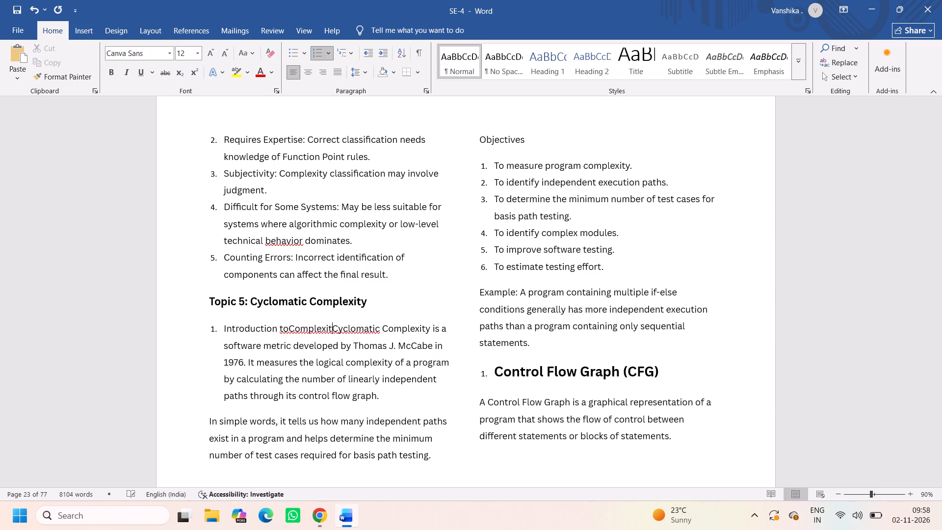
{"action": "key", "text": "BackSpace"}
{"action": "key", "text": "BackSpace"}
{"action": "key", "text": "BackSpace"}
{"action": "key", "text": "BackSpace"}
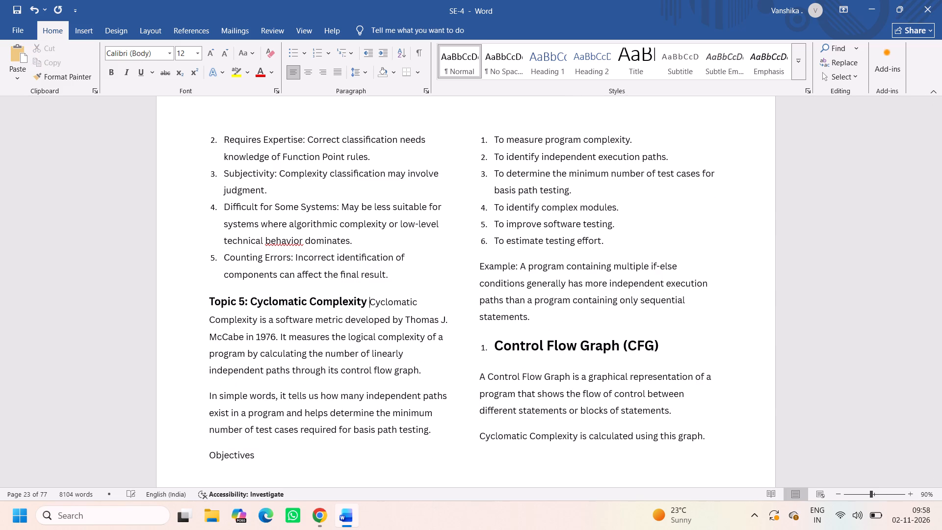
Remove the repeated "Cyclomatic Complexity" after the Topic 5 heading so the line continues directly with "is a software metric".
{"action": "left_click", "coordinate": [259, 317]}
{"action": "key", "text": "BackSpace"}
{"action": "key", "text": "BackSpace"}
{"action": "key", "text": "BackSpace"}
{"action": "key", "text": "BackSpace"}
{"action": "key", "text": "BackSpace"}
{"action": "key", "text": "BackSpace"}
{"action": "key", "text": "BackSpace"}
{"action": "key", "text": "BackSpace"}
{"action": "key", "text": "BackSpace"}
{"action": "key", "text": "BackSpace"}
{"action": "key", "text": "BackSpace"}
{"action": "key", "text": "BackSpace"}
{"action": "key", "text": "BackSpace"}
{"action": "key", "text": "BackSpace"}
{"action": "key", "text": "BackSpace"}
{"action": "key", "text": "BackSpace"}
{"action": "key", "text": "BackSpace"}
{"action": "key", "text": "BackSpace"}
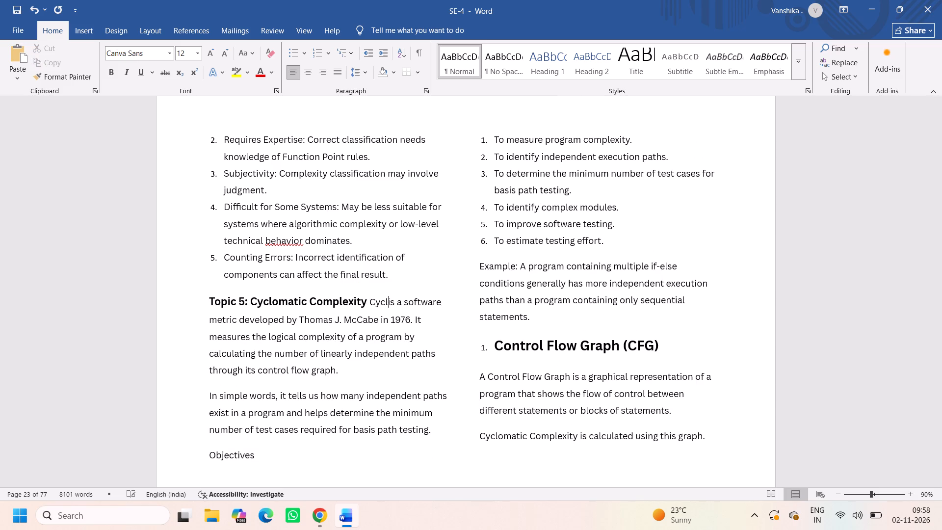
{"action": "key", "text": "BackSpace"}
{"action": "key", "text": "BackSpace"}
{"action": "key", "text": "BackSpace"}
{"action": "key", "text": "BackSpace"}
{"action": "key", "text": "BackSpace"}
{"action": "key", "text": "space"}
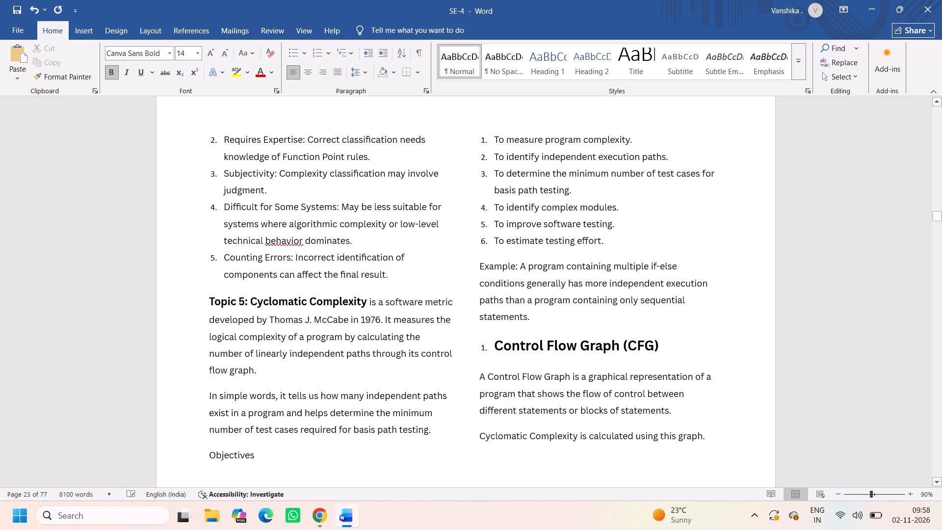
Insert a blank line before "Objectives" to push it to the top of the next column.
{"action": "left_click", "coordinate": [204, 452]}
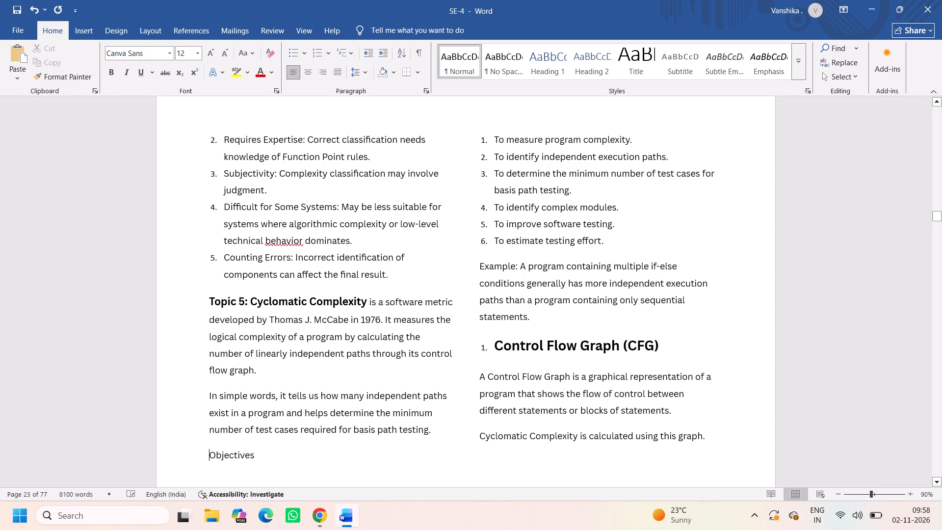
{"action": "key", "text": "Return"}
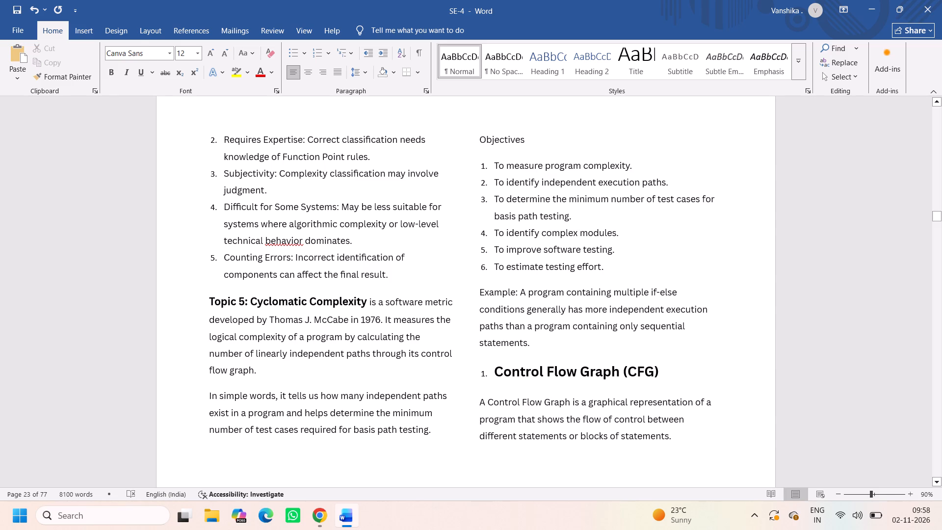
Undo the recent Topic 5 edits to restore the repeated "Cyclomatic Complexity", and put the definition in its own paragraph below the heading.
{"action": "key", "text": "ctrl+z"}
{"action": "key", "text": "ctrl+z"}
{"action": "key", "text": "ctrl+z"}
{"action": "key", "text": "ctrl+z"}
{"action": "key", "text": "ctrl+z"}
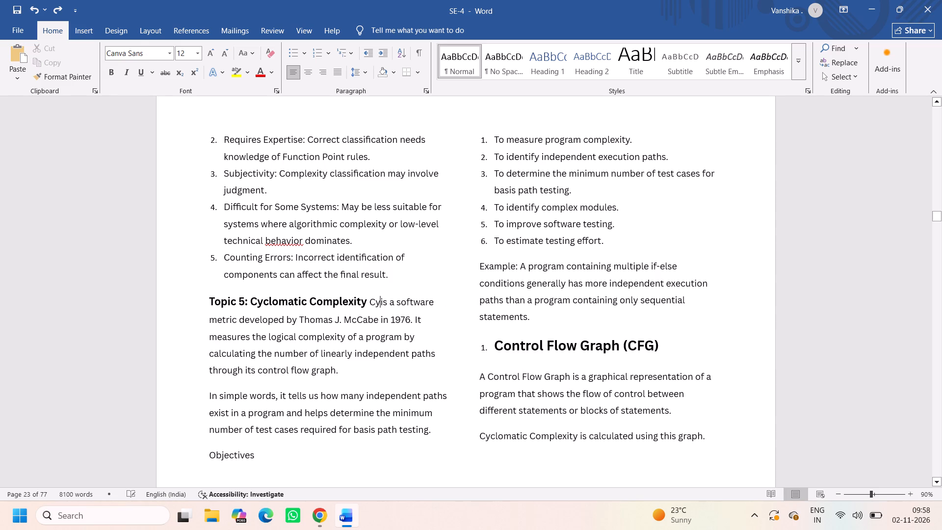
{"action": "key", "text": "ctrl+z"}
{"action": "key", "text": "ctrl+z"}
{"action": "key", "text": "ctrl+z"}
{"action": "key", "text": "ctrl+z"}
{"action": "key", "text": "ctrl+z"}
{"action": "key", "text": "ctrl+z"}
{"action": "key", "text": "ctrl+z"}
{"action": "key", "text": "ctrl+z"}
{"action": "key", "text": "ctrl+z"}
{"action": "key", "text": "ctrl+z"}
{"action": "key", "text": "ctrl+z"}
{"action": "key", "text": "ctrl+z"}
{"action": "key", "text": "ctrl+z"}
{"action": "key", "text": "ctrl+z"}
{"action": "key", "text": "ctrl+z"}
{"action": "key", "text": "ctrl+z"}
{"action": "key", "text": "ctrl+z"}
{"action": "key", "text": "ctrl+z"}
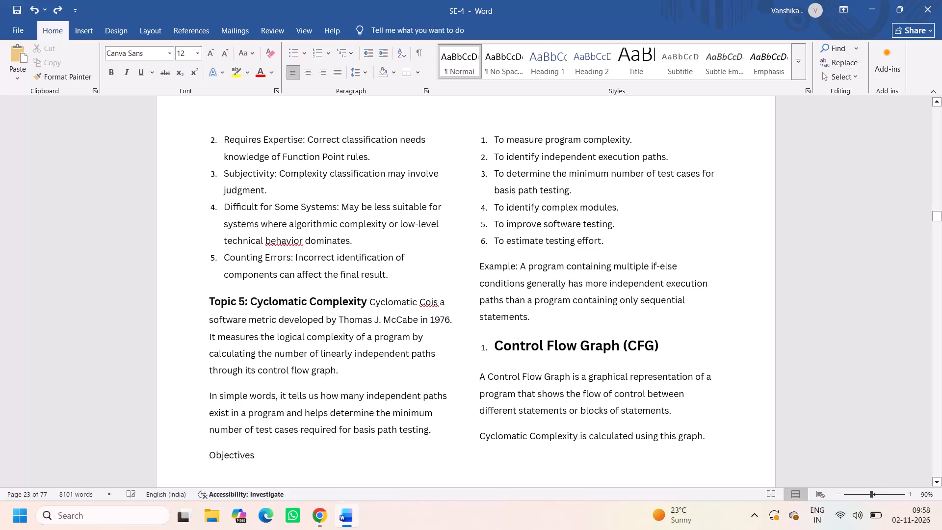
{"action": "key", "text": "ctrl+z"}
{"action": "key", "text": "ctrl+z"}
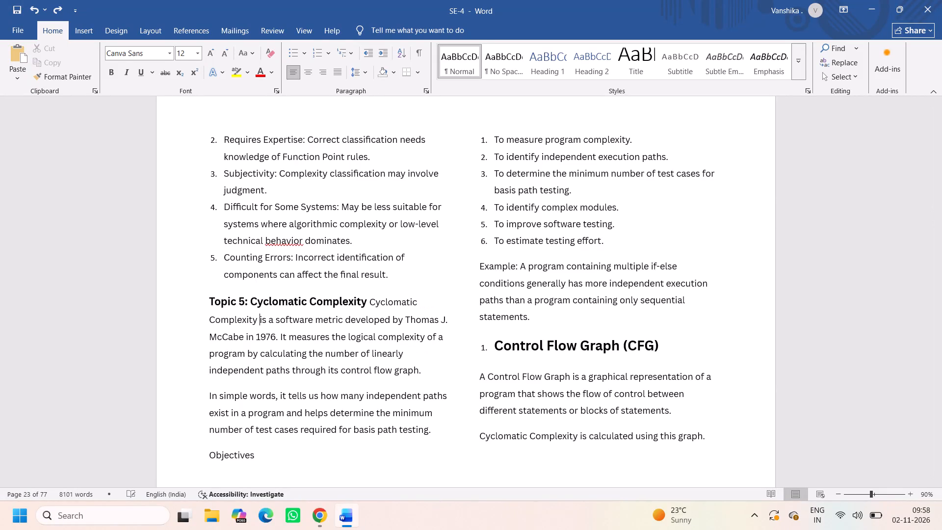
{"action": "key", "text": "ctrl+z"}
{"action": "key", "text": "BackSpace"}
{"action": "key", "text": "Return"}
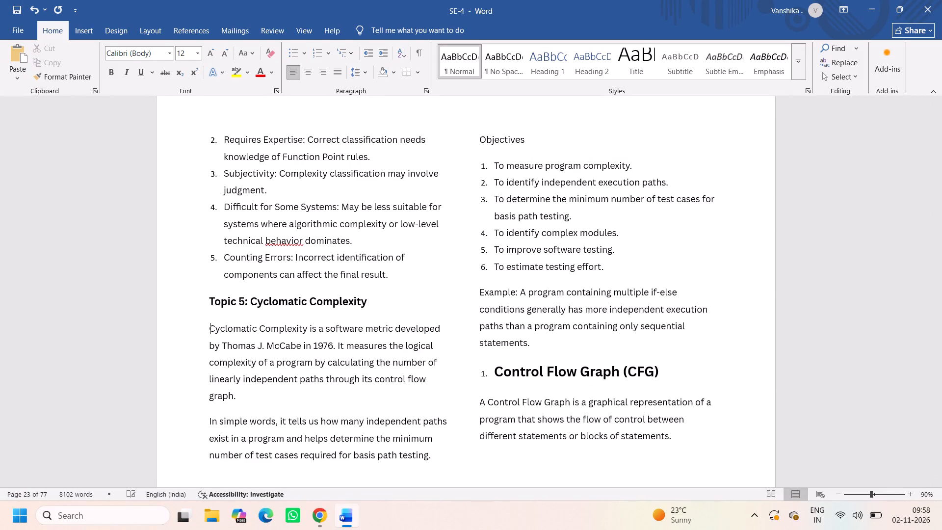
Remove the list number from the "Control Flow Graph (CFG)" heading.
{"action": "scroll", "coordinate": [284, 248], "scroll_direction": "down", "scroll_amount": 1}
{"action": "scroll", "coordinate": [524, 234], "scroll_direction": "up", "scroll_amount": 1}
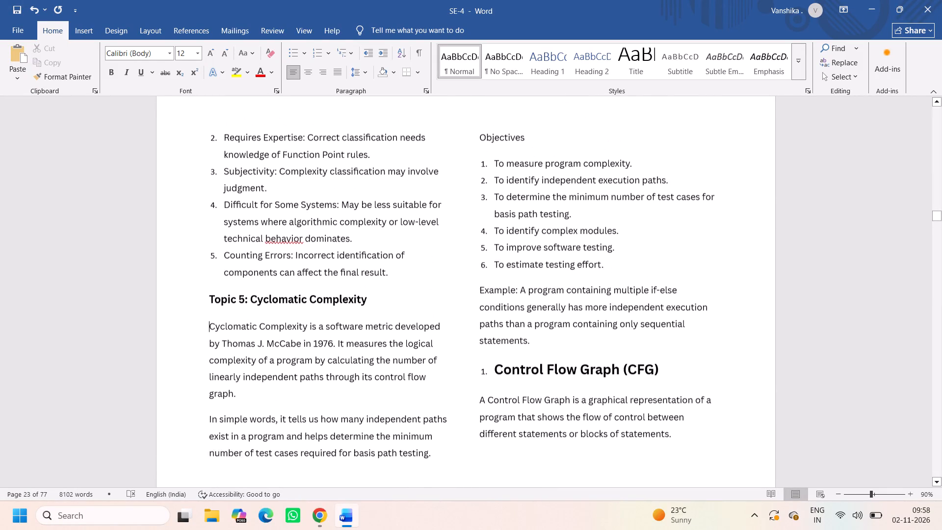
{"action": "scroll", "coordinate": [524, 234], "scroll_direction": "up", "scroll_amount": 1}
{"action": "scroll", "coordinate": [524, 234], "scroll_direction": "down", "scroll_amount": 1}
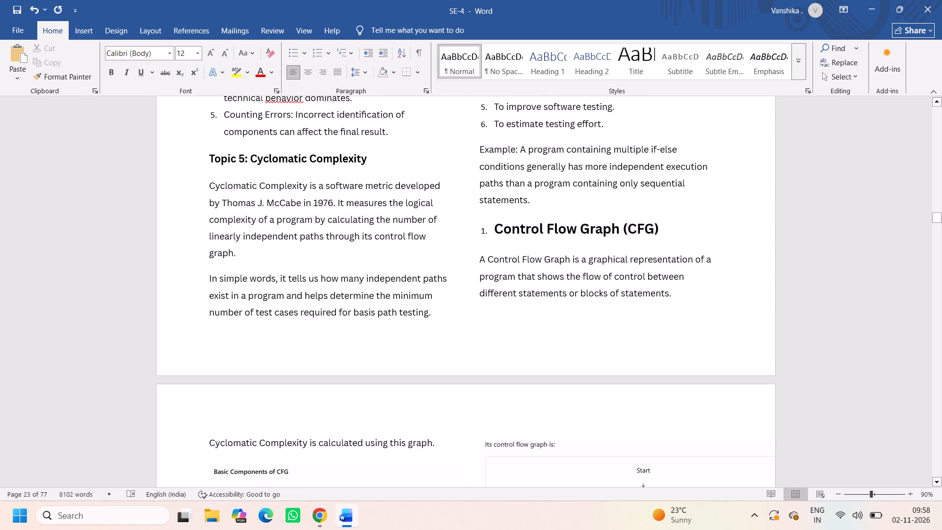
{"action": "left_click", "coordinate": [487, 230]}
{"action": "key", "text": "BackSpace"}
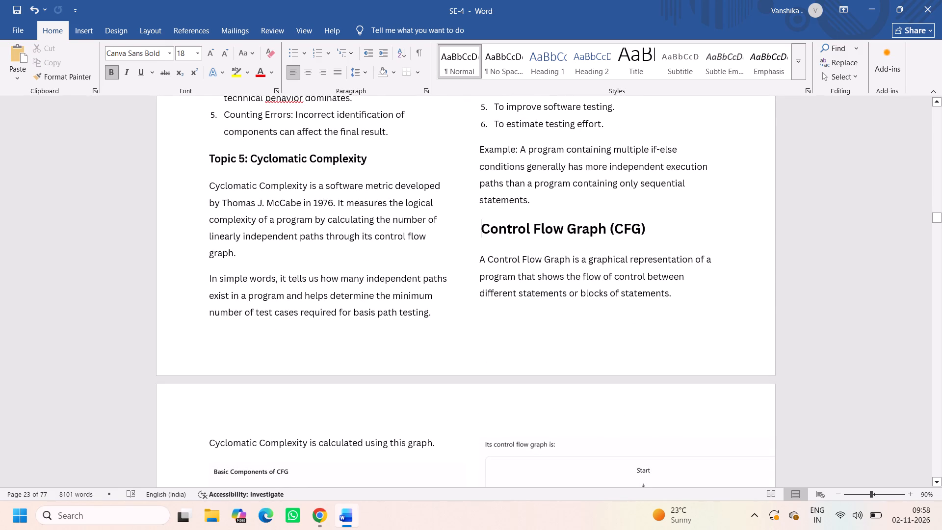
Shorten the "Basic Components of CFG" picture and narrow it to about the column width.
{"action": "scroll", "coordinate": [598, 285], "scroll_direction": "down", "scroll_amount": 3}
{"action": "left_click", "coordinate": [347, 348]}
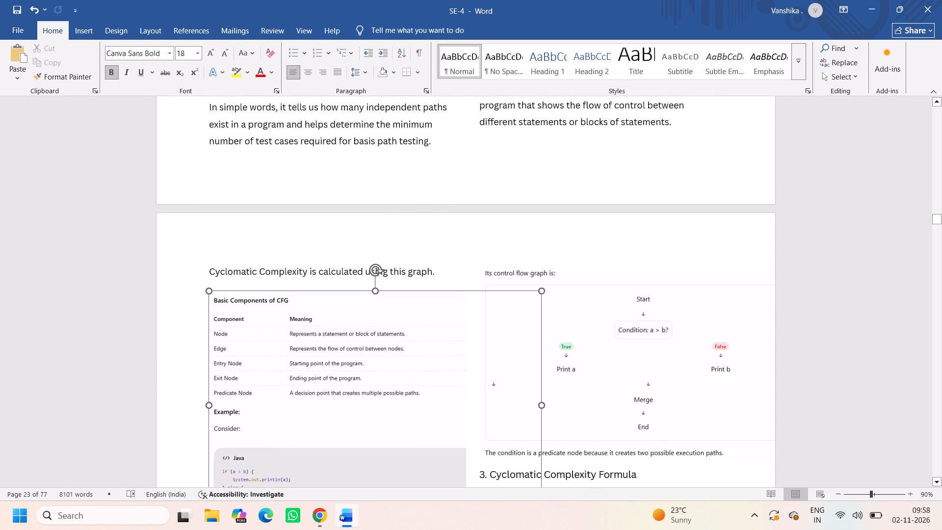
{"action": "scroll", "coordinate": [363, 397], "scroll_direction": "down", "scroll_amount": 1}
{"action": "left_click_drag", "start_coordinate": [376, 348], "coordinate": [386, 322]}
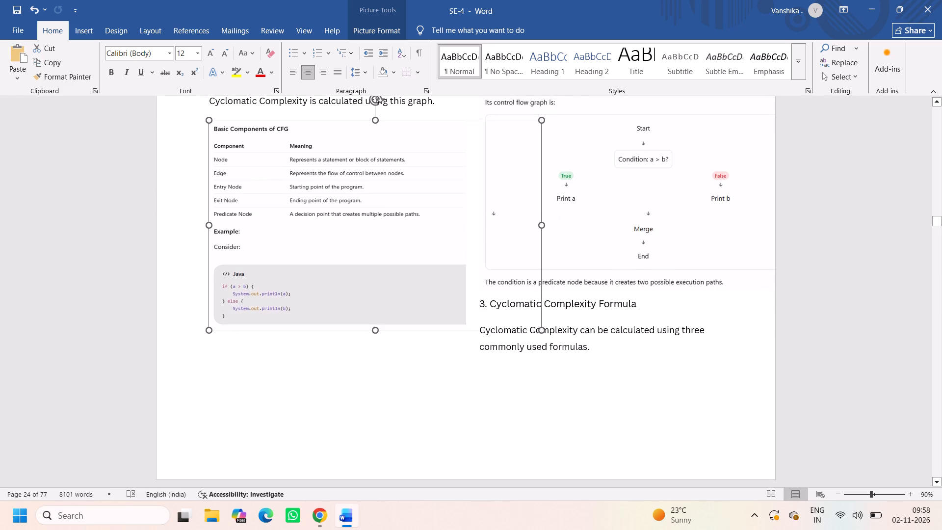
{"action": "left_click_drag", "start_coordinate": [386, 322], "coordinate": [387, 315]}
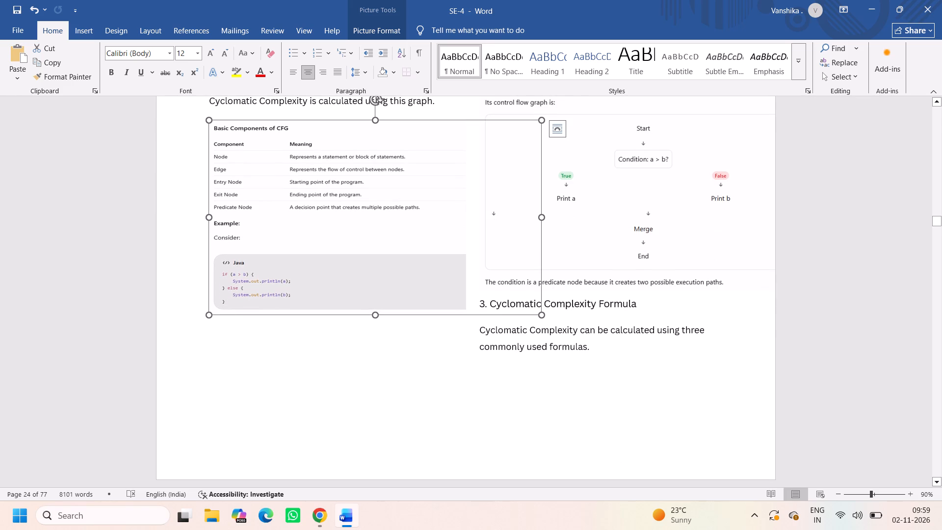
{"action": "left_click_drag", "start_coordinate": [208, 218], "coordinate": [270, 217]}
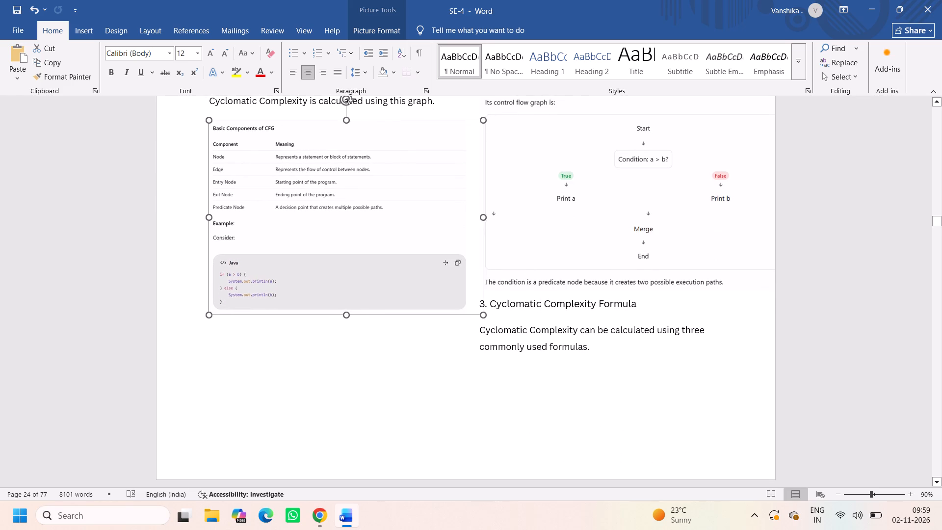
{"action": "left_click_drag", "start_coordinate": [270, 217], "coordinate": [270, 217]}
{"action": "left_click_drag", "start_coordinate": [344, 315], "coordinate": [346, 331]}
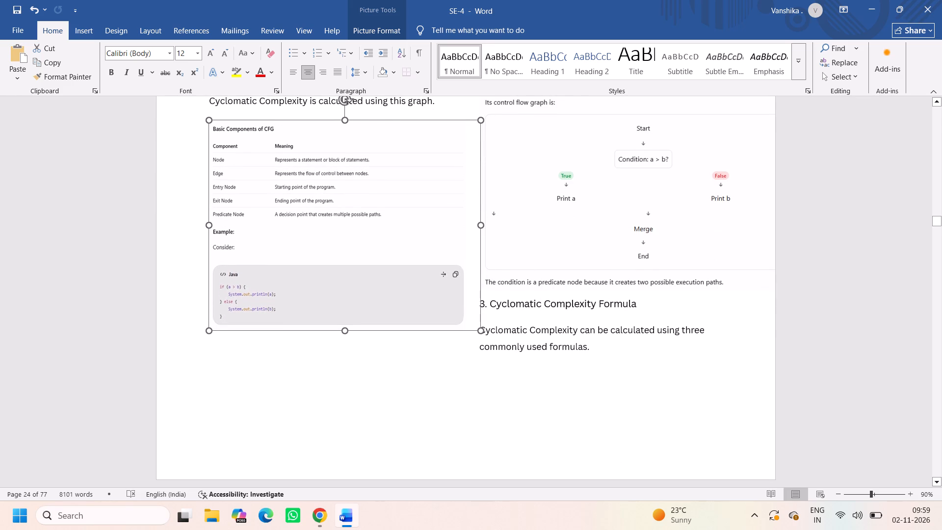
{"action": "left_click_drag", "start_coordinate": [346, 331], "coordinate": [346, 331]}
Shorten the "Its control flow graph is" picture and narrow it so its full width fits on the page.
{"action": "left_click", "coordinate": [586, 199]}
{"action": "scroll", "coordinate": [609, 262], "scroll_direction": "up", "scroll_amount": 1}
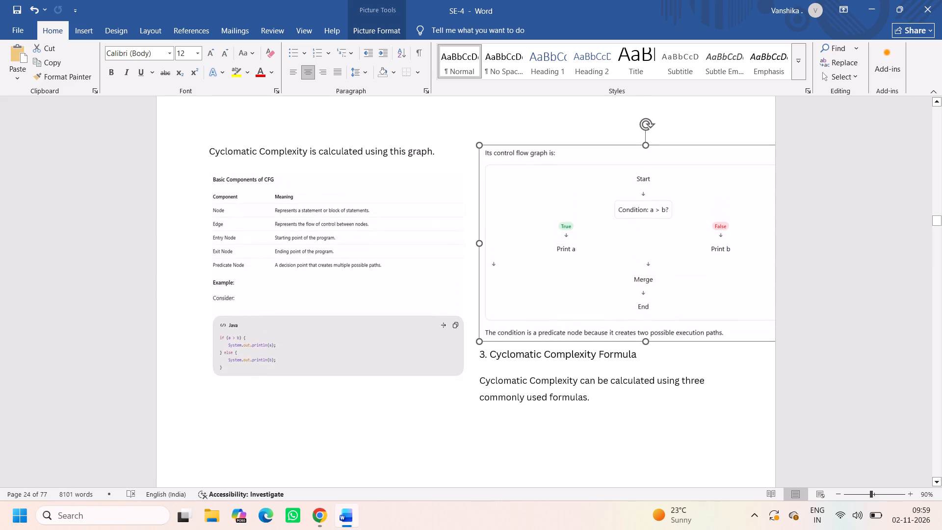
{"action": "left_click_drag", "start_coordinate": [647, 343], "coordinate": [658, 304]}
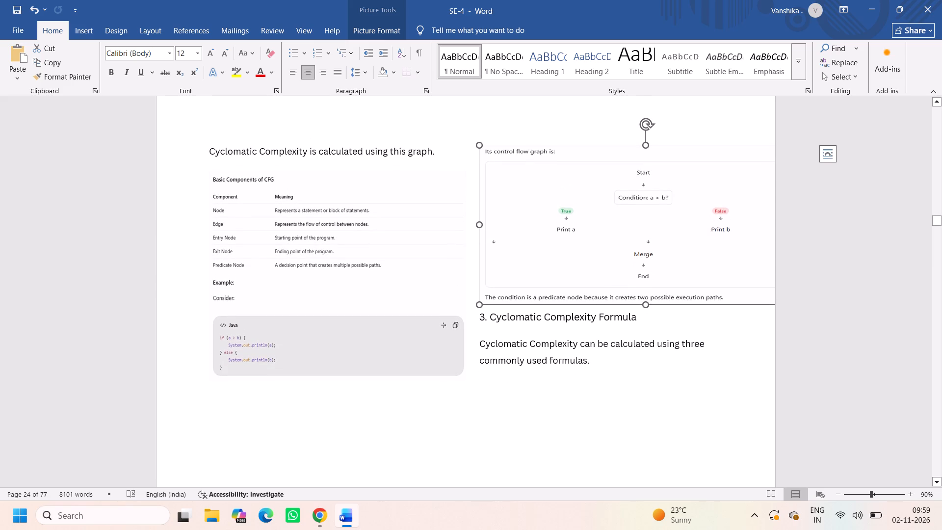
{"action": "left_click_drag", "start_coordinate": [477, 224], "coordinate": [532, 220]}
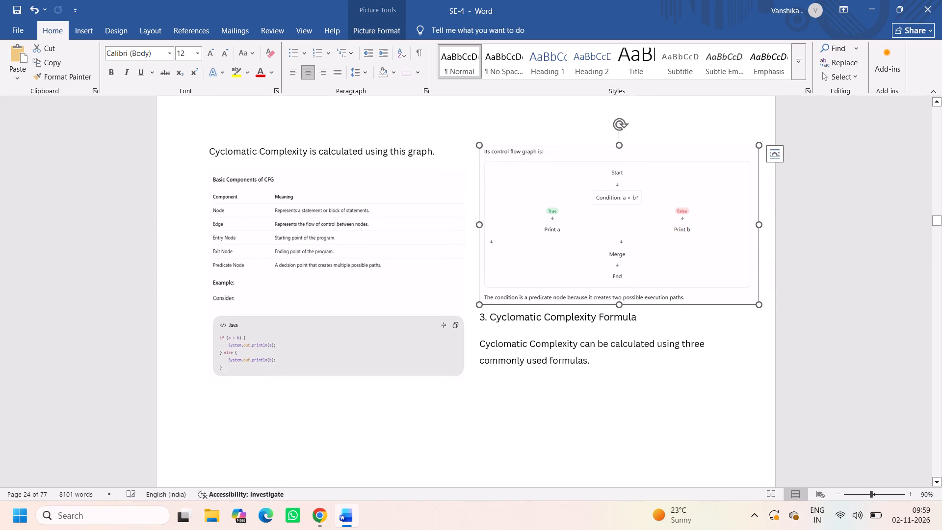
Join the definition onto the "Control Flow Graph (CFG)" heading line, removing "A Control Flow Graph" so it continues with "is a graphical representation".
{"action": "scroll", "coordinate": [461, 346], "scroll_direction": "up", "scroll_amount": 1}
{"action": "scroll", "coordinate": [346, 284], "scroll_direction": "up", "scroll_amount": 1}
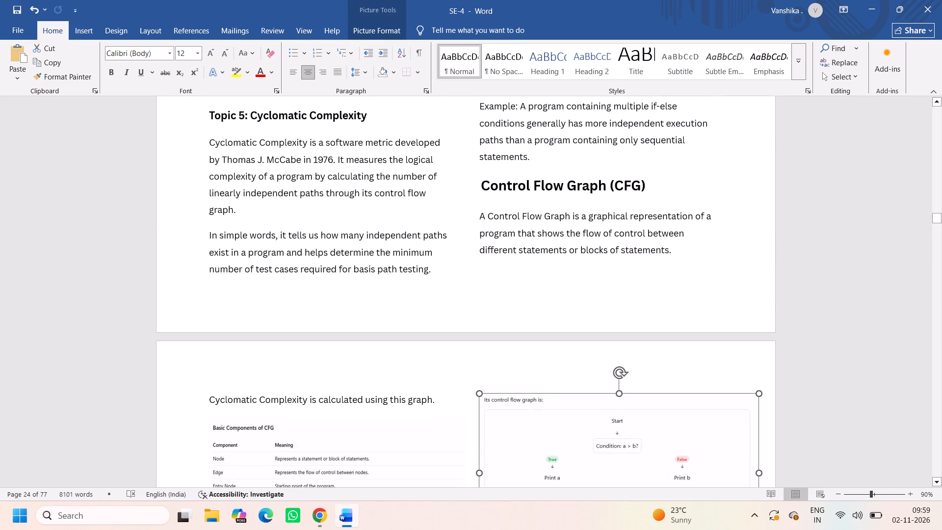
{"action": "left_click", "coordinate": [573, 217]}
{"action": "key", "text": "BackSpace"}
{"action": "key", "text": "BackSpace"}
{"action": "key", "text": "BackSpace"}
{"action": "key", "text": "BackSpace"}
{"action": "key", "text": "BackSpace"}
{"action": "key", "text": "BackSpace"}
{"action": "key", "text": "BackSpace"}
{"action": "key", "text": "BackSpace"}
{"action": "key", "text": "BackSpace"}
{"action": "key", "text": "BackSpace"}
{"action": "key", "text": "BackSpace"}
{"action": "key", "text": "BackSpace"}
{"action": "key", "text": "BackSpace"}
{"action": "key", "text": "BackSpace"}
{"action": "key", "text": "BackSpace"}
{"action": "key", "text": "BackSpace"}
{"action": "key", "text": "BackSpace"}
{"action": "key", "text": "BackSpace"}
{"action": "key", "text": "BackSpace"}
{"action": "key", "text": "BackSpace"}
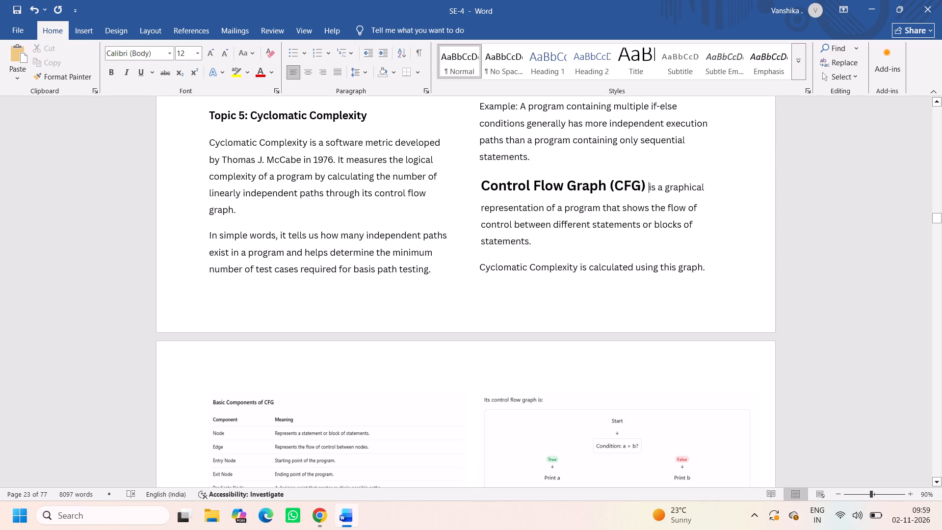
Stretch the "Basic Components of CFG" picture taller to use more of the column.
{"action": "scroll", "coordinate": [624, 274], "scroll_direction": "down", "scroll_amount": 1}
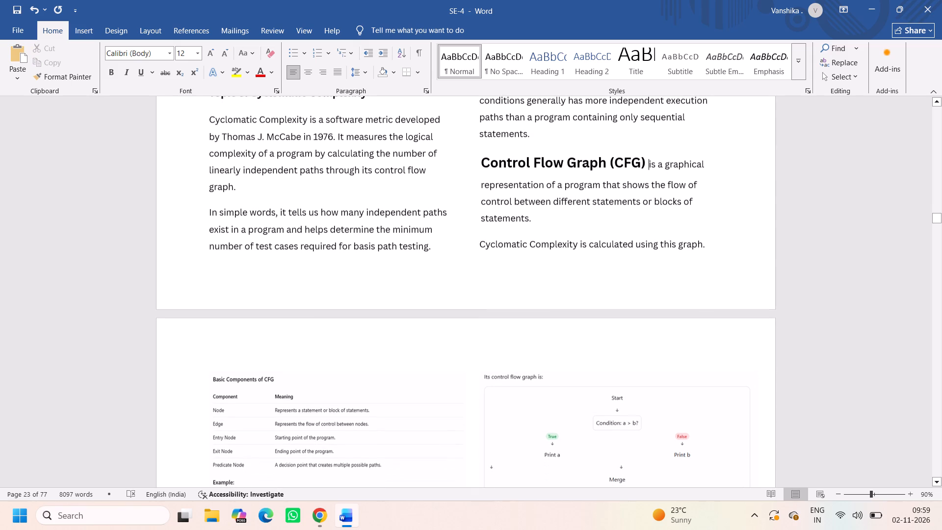
{"action": "scroll", "coordinate": [624, 274], "scroll_direction": "down", "scroll_amount": 2}
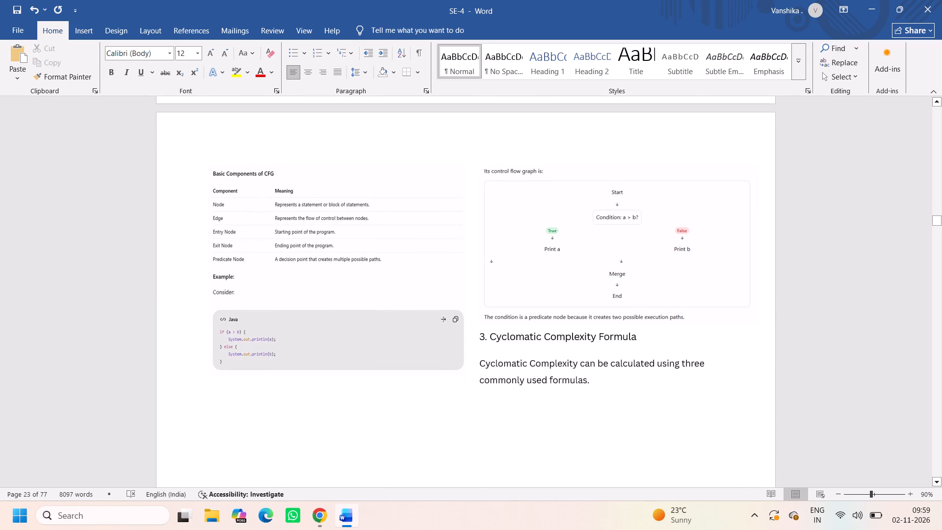
{"action": "left_click", "coordinate": [551, 258]}
{"action": "left_click", "coordinate": [333, 380]}
{"action": "left_click", "coordinate": [343, 353]}
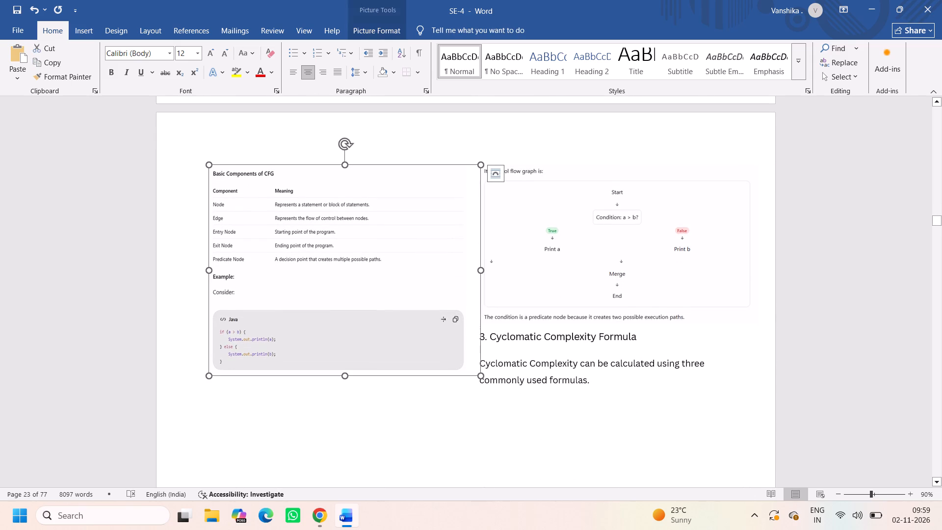
{"action": "left_click_drag", "start_coordinate": [345, 378], "coordinate": [348, 410]}
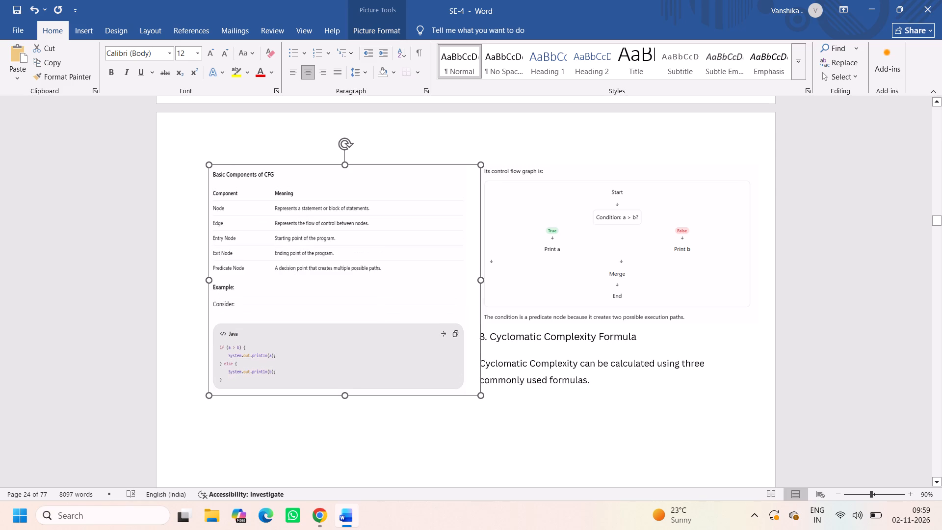
{"action": "left_click_drag", "start_coordinate": [348, 410], "coordinate": [348, 410]}
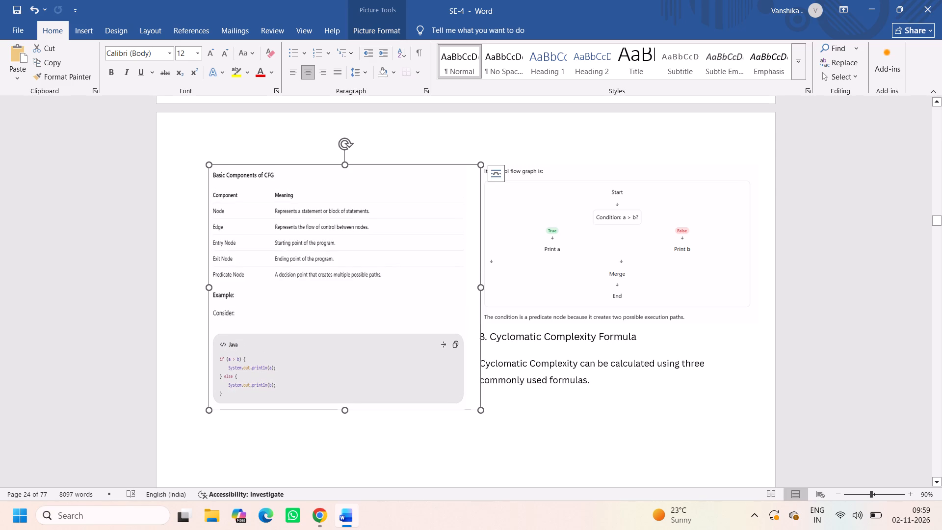
Replace the "Basic Components of CFG" picture with a screen snip of only its title and component table, leaving out the Java example.
{"action": "left_click", "coordinate": [562, 316]}
{"action": "key", "text": "Print"}
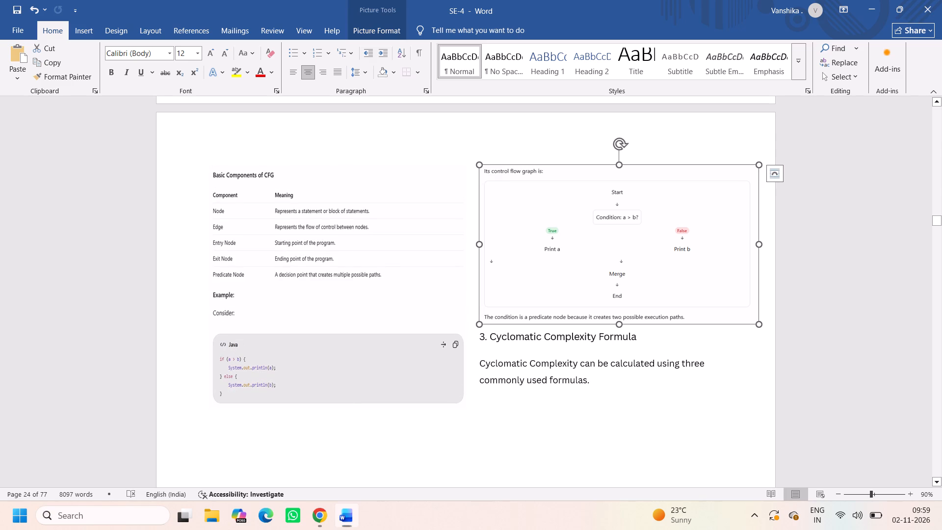
{"action": "left_click_drag", "start_coordinate": [201, 164], "coordinate": [444, 280]}
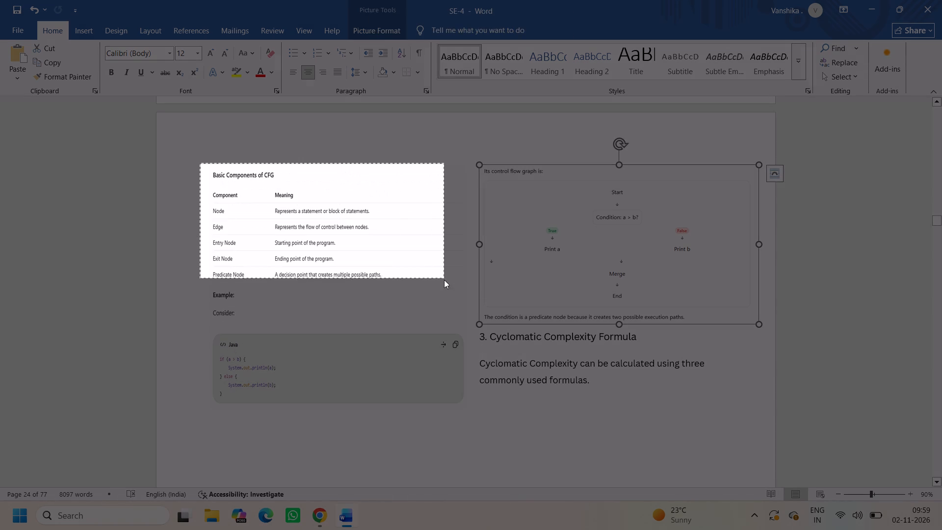
{"action": "left_click_drag", "start_coordinate": [444, 280], "coordinate": [443, 285]}
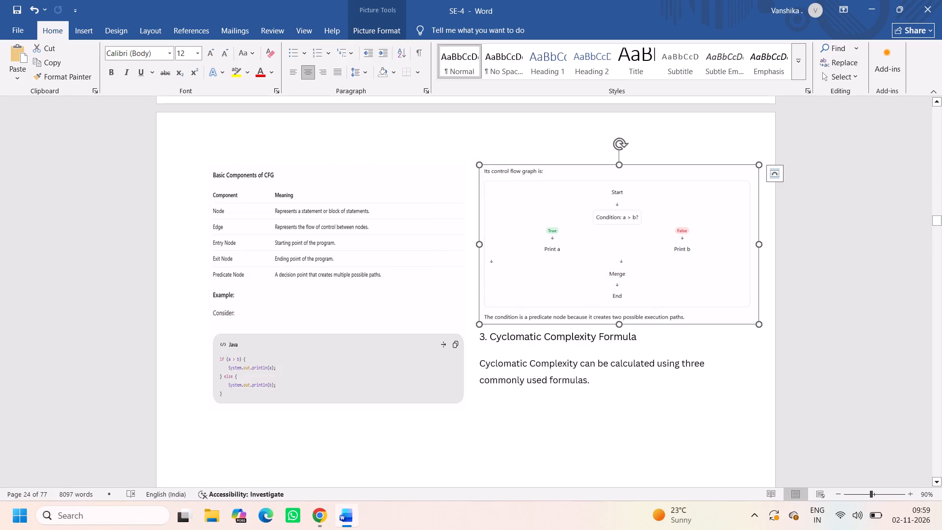
{"action": "left_click", "coordinate": [452, 345]}
{"action": "key", "text": "BackSpace"}
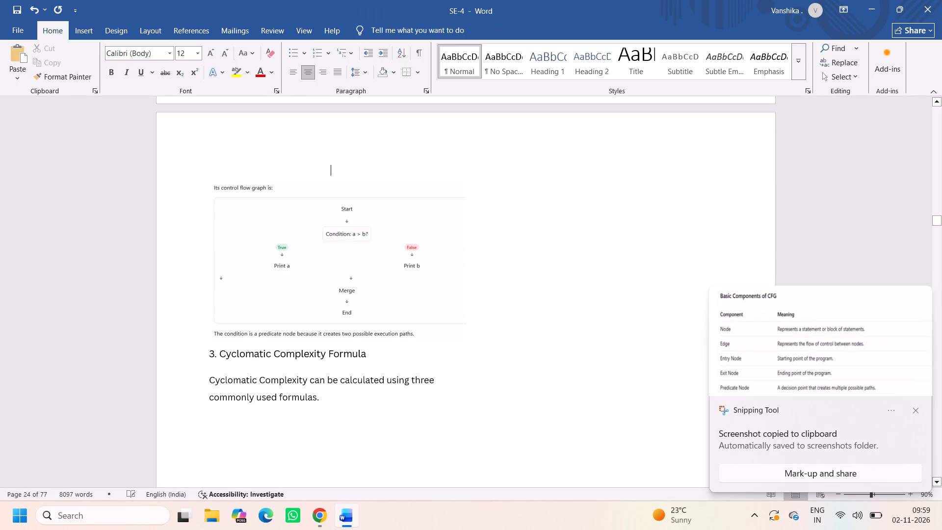
{"action": "key", "text": "ctrl+v"}
{"action": "left_click", "coordinate": [326, 264]}
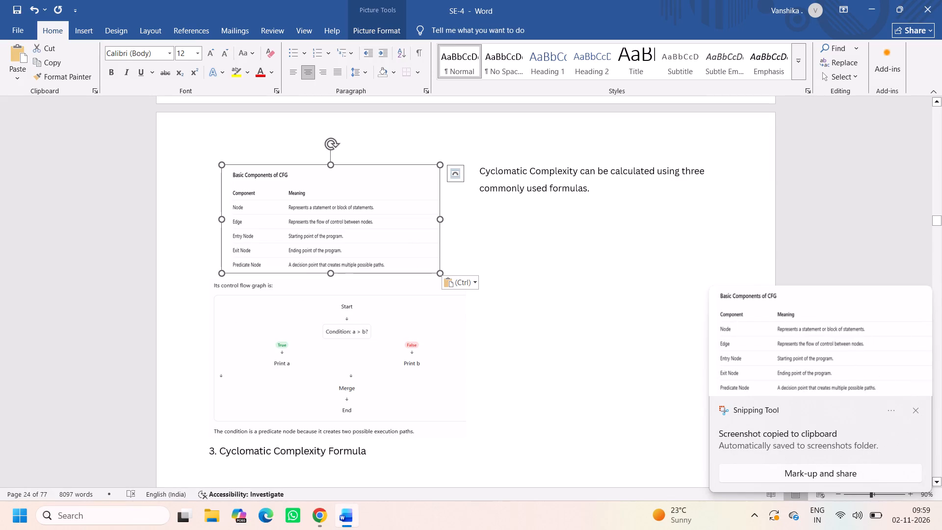
Insert two blank lines before "3. Cyclomatic Complexity Formula" to move that heading to the top of the next column.
{"action": "left_click", "coordinate": [343, 339]}
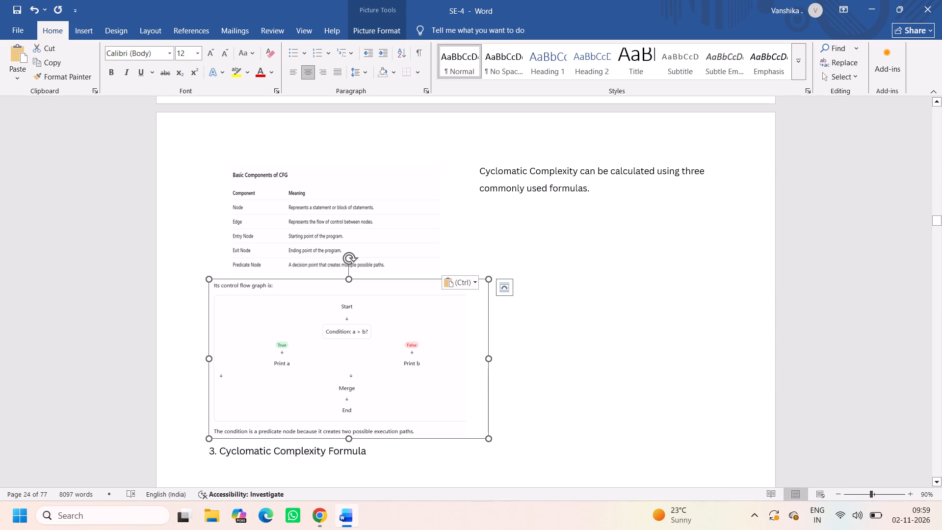
{"action": "left_click", "coordinate": [437, 383]}
{"action": "left_click", "coordinate": [206, 454]}
{"action": "key", "text": "Return"}
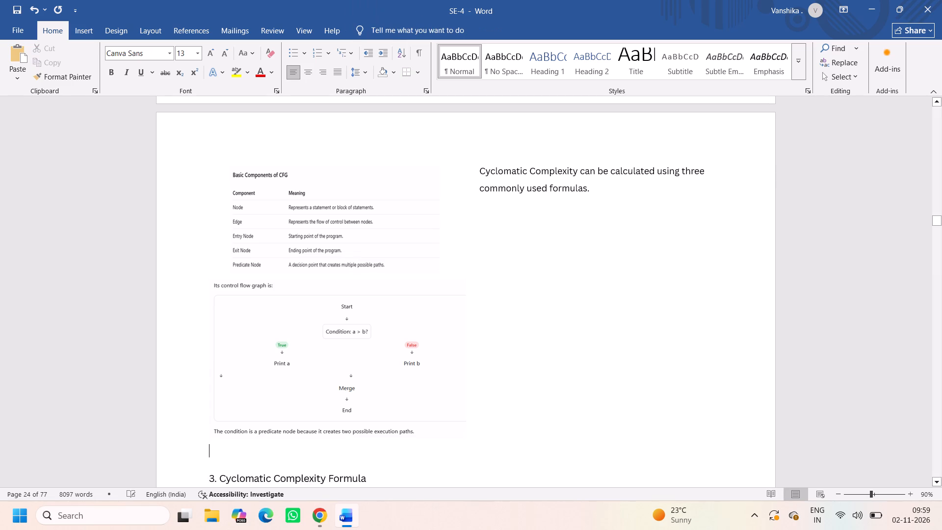
{"action": "key", "text": "Return"}
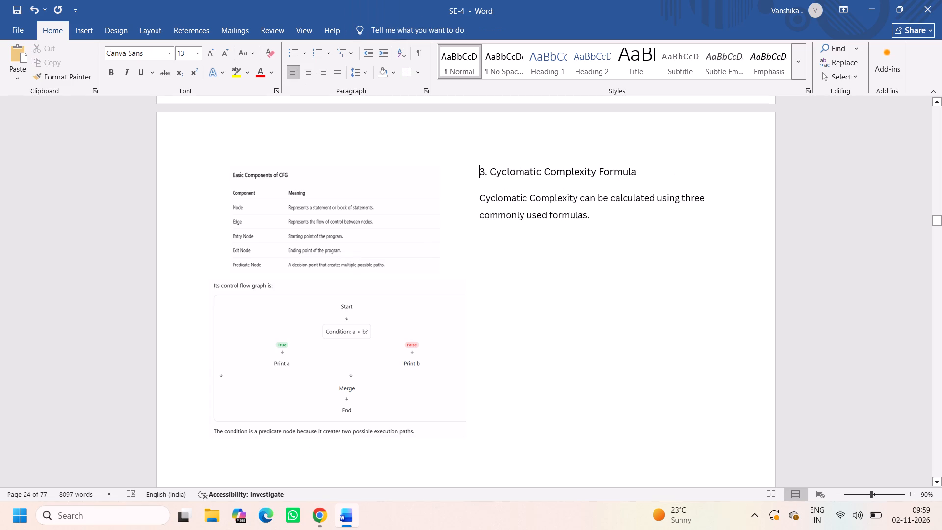
Stretch the control flow graph picture taller to fill the rest of its column.
{"action": "right_click", "coordinate": [345, 345]}
{"action": "left_click", "coordinate": [320, 415]}
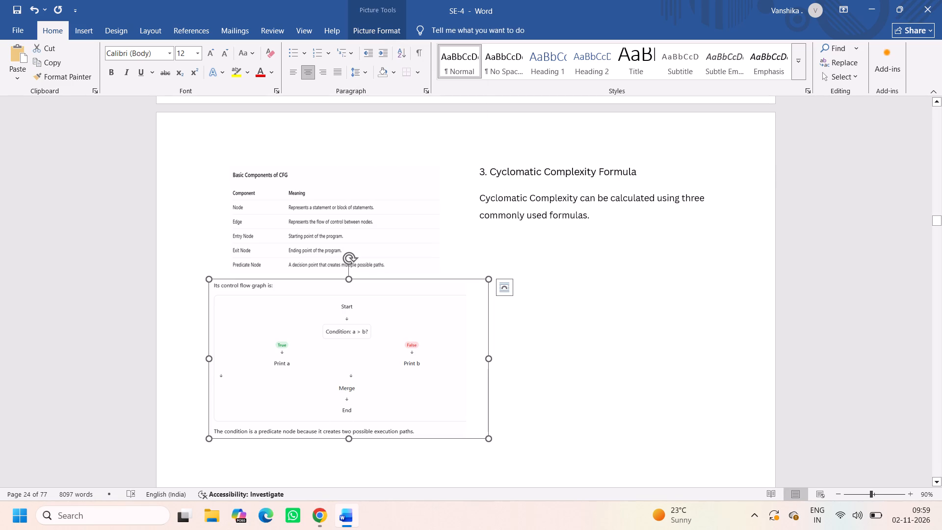
{"action": "left_click_drag", "start_coordinate": [351, 439], "coordinate": [351, 472]}
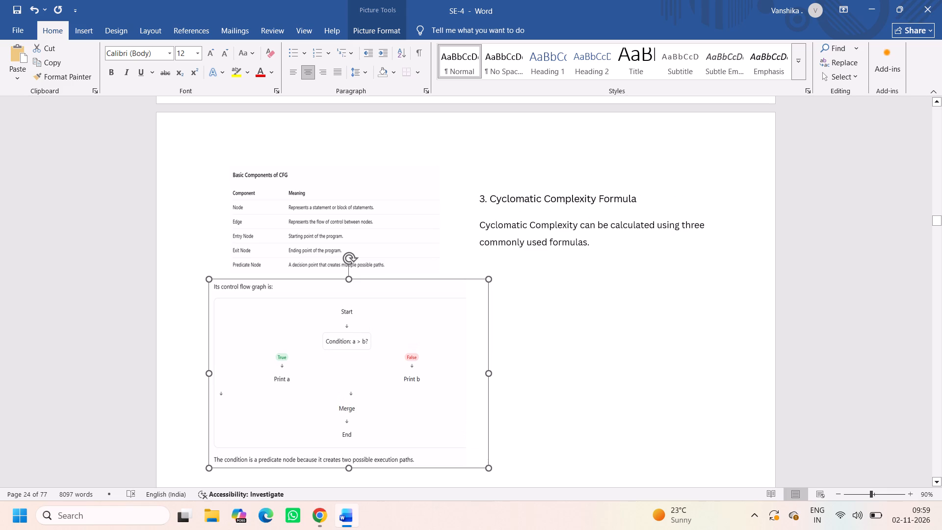
{"action": "left_click_drag", "start_coordinate": [351, 472], "coordinate": [351, 473]}
Shorten the control flow graph picture slightly from its bottom edge.
{"action": "left_click_drag", "start_coordinate": [351, 473], "coordinate": [371, 453]}
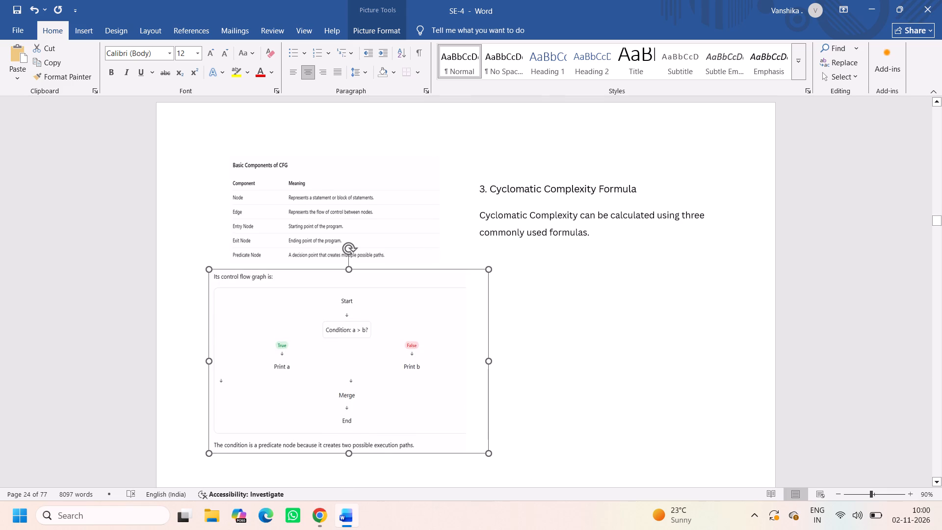
{"action": "left_click_drag", "start_coordinate": [371, 453], "coordinate": [368, 457]}
{"action": "left_click", "coordinate": [561, 411]}
Scale down the picture containing Formula 1 and Formula 2 on the page after the control flow graph.
{"action": "scroll", "coordinate": [561, 411], "scroll_direction": "down", "scroll_amount": 1}
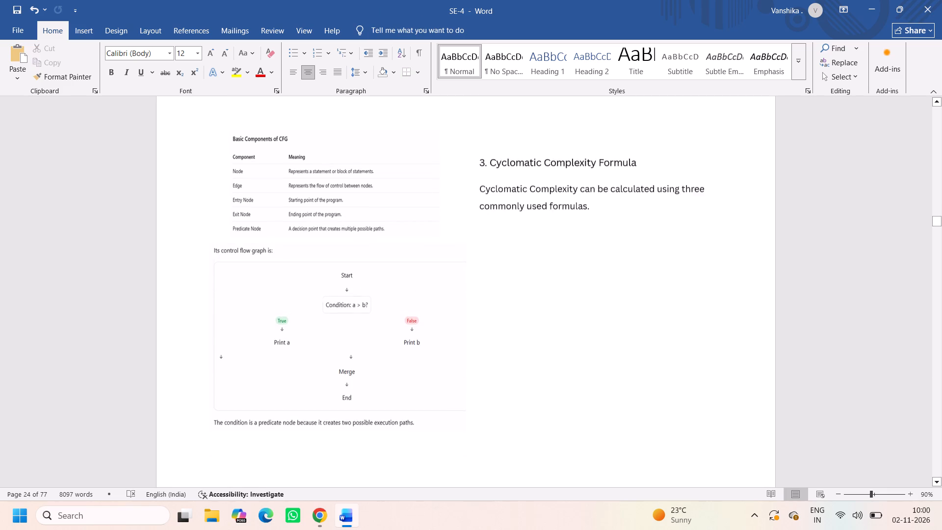
{"action": "scroll", "coordinate": [561, 411], "scroll_direction": "down", "scroll_amount": 1}
{"action": "left_click", "coordinate": [322, 412]}
{"action": "scroll", "coordinate": [322, 412], "scroll_direction": "down", "scroll_amount": 3}
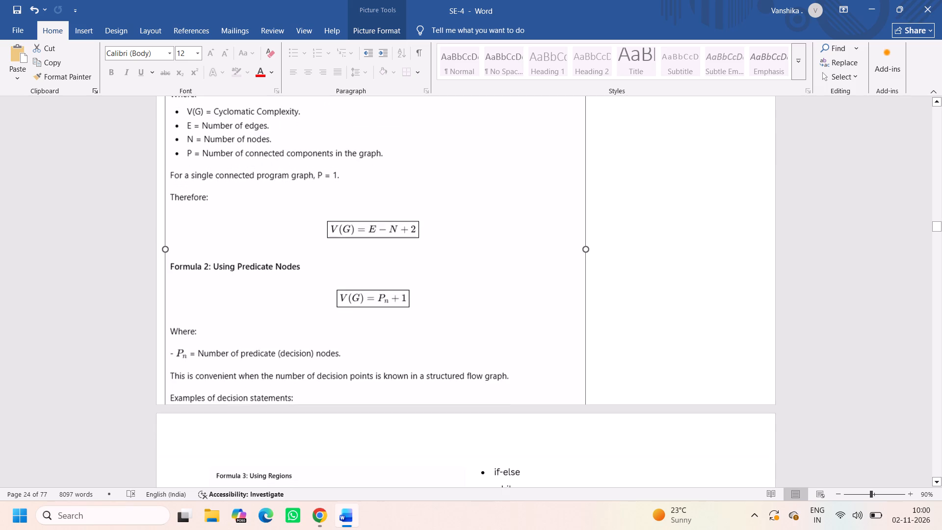
{"action": "scroll", "coordinate": [374, 349], "scroll_direction": "up", "scroll_amount": 1}
{"action": "left_click_drag", "start_coordinate": [164, 269], "coordinate": [495, 401]}
Delete the sentence "Cyclomatic Complexity can be calculated using three commonly used formulas." under the "3. Cyclomatic Complexity Formula" heading.
{"action": "scroll", "coordinate": [470, 338], "scroll_direction": "up", "scroll_amount": 1}
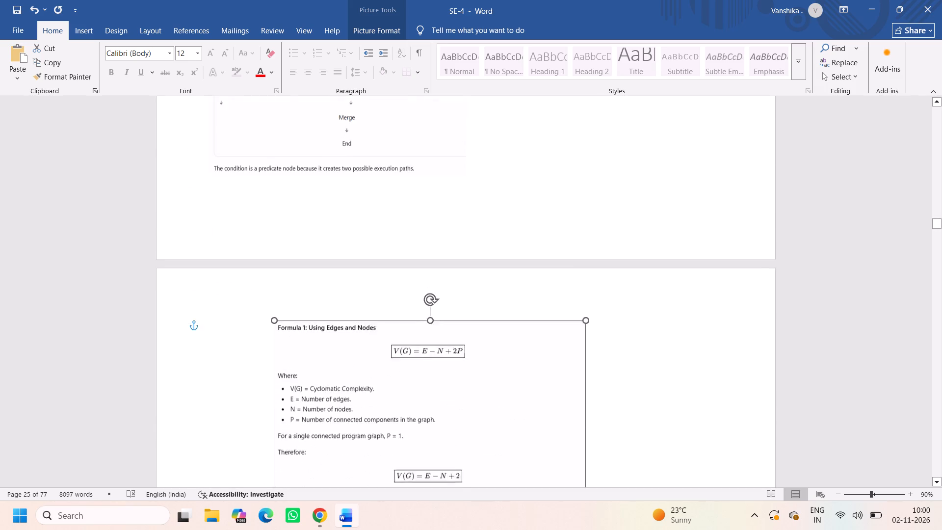
{"action": "scroll", "coordinate": [470, 338], "scroll_direction": "up", "scroll_amount": 1}
{"action": "scroll", "coordinate": [423, 389], "scroll_direction": "up", "scroll_amount": 2}
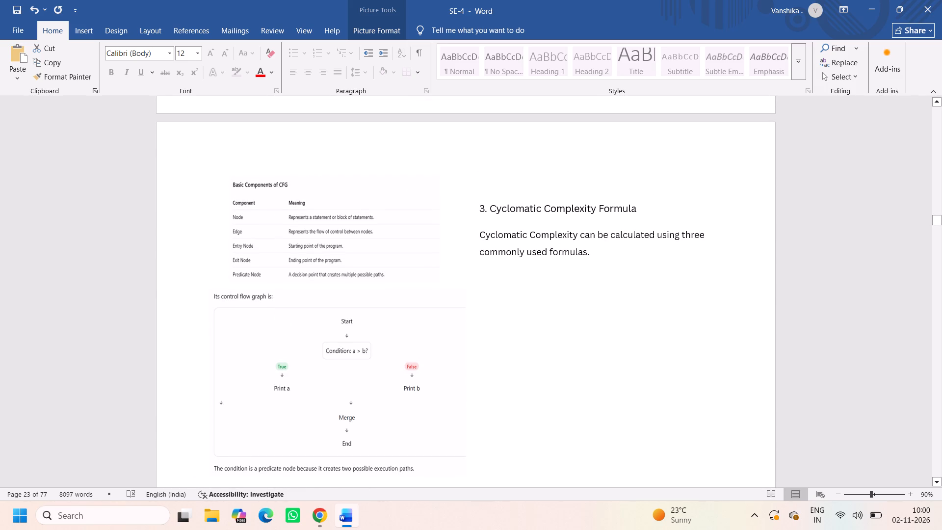
{"action": "left_click_drag", "start_coordinate": [593, 253], "coordinate": [469, 225]}
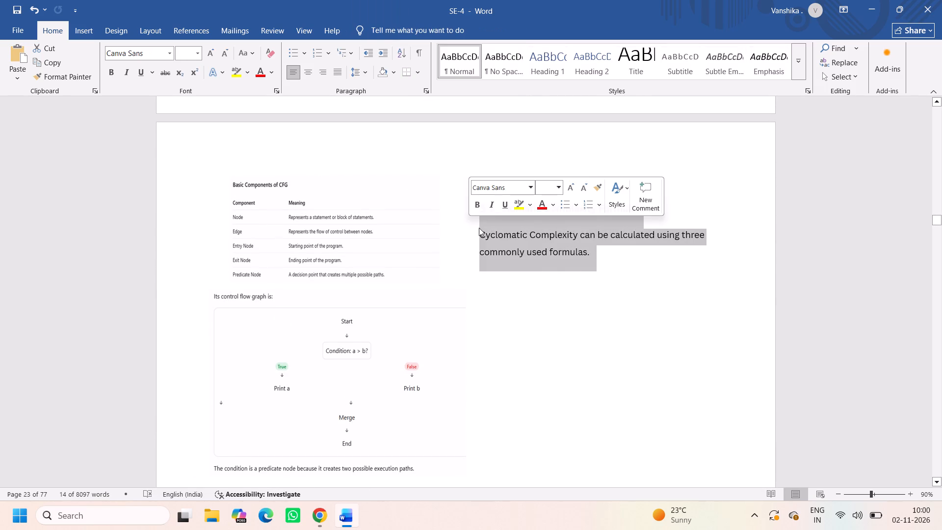
{"action": "left_click", "coordinate": [485, 230]}
{"action": "left_click_drag", "start_coordinate": [480, 232], "coordinate": [622, 258]}
{"action": "key", "text": "BackSpace"}
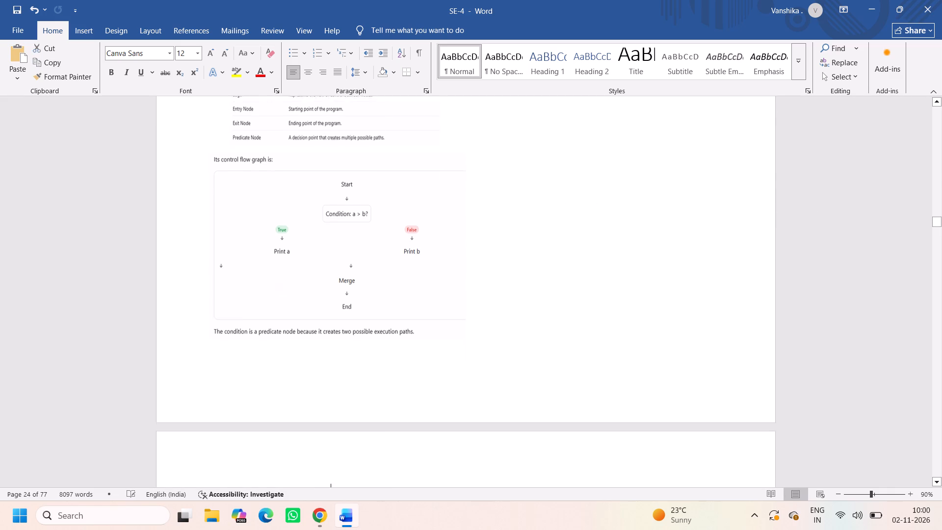
Scale the Formula 1 and Formula 2 picture down further to about the width of one text column.
{"action": "left_click", "coordinate": [413, 458]}
{"action": "scroll", "coordinate": [413, 458], "scroll_direction": "down", "scroll_amount": 1}
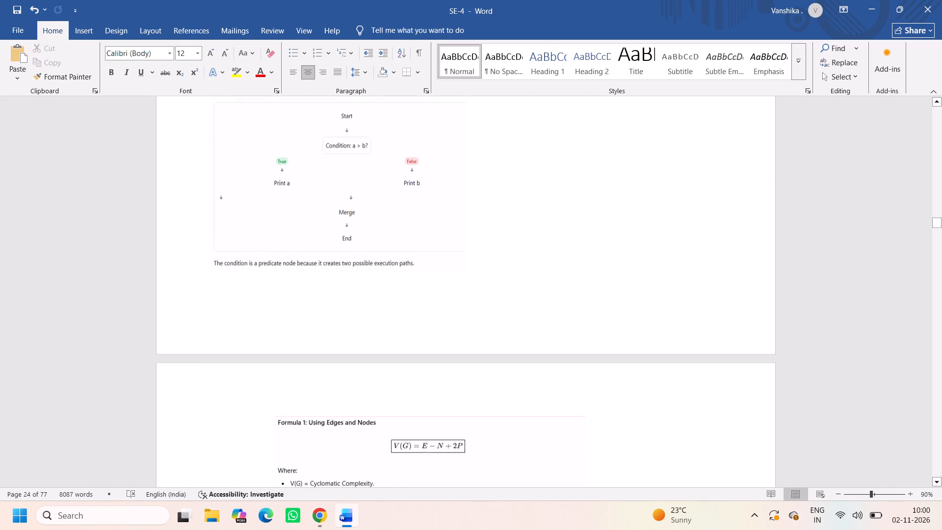
{"action": "scroll", "coordinate": [413, 458], "scroll_direction": "down", "scroll_amount": 1}
{"action": "left_click", "coordinate": [400, 407]}
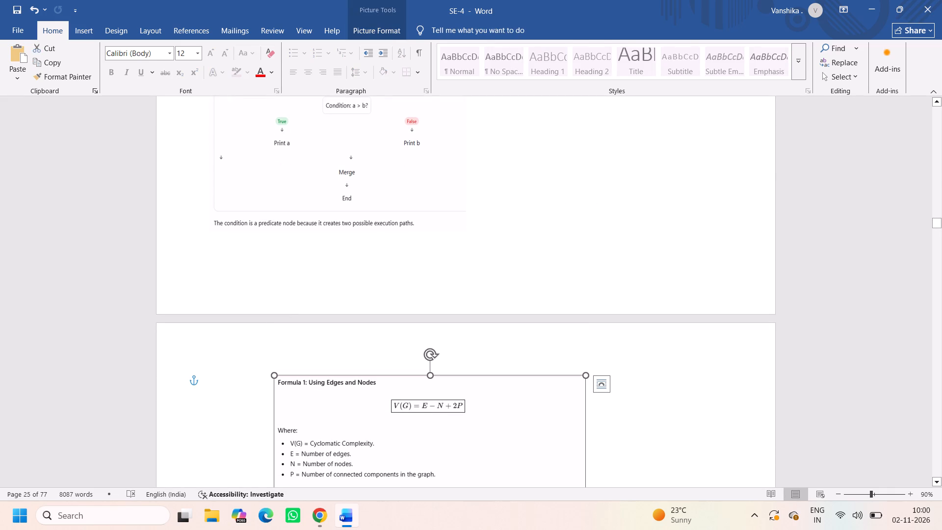
{"action": "left_click", "coordinate": [340, 421]}
{"action": "scroll", "coordinate": [340, 421], "scroll_direction": "down", "scroll_amount": 5}
{"action": "scroll", "coordinate": [340, 421], "scroll_direction": "up", "scroll_amount": 1}
{"action": "scroll", "coordinate": [340, 421], "scroll_direction": "down", "scroll_amount": 3}
{"action": "scroll", "coordinate": [340, 421], "scroll_direction": "up", "scroll_amount": 2}
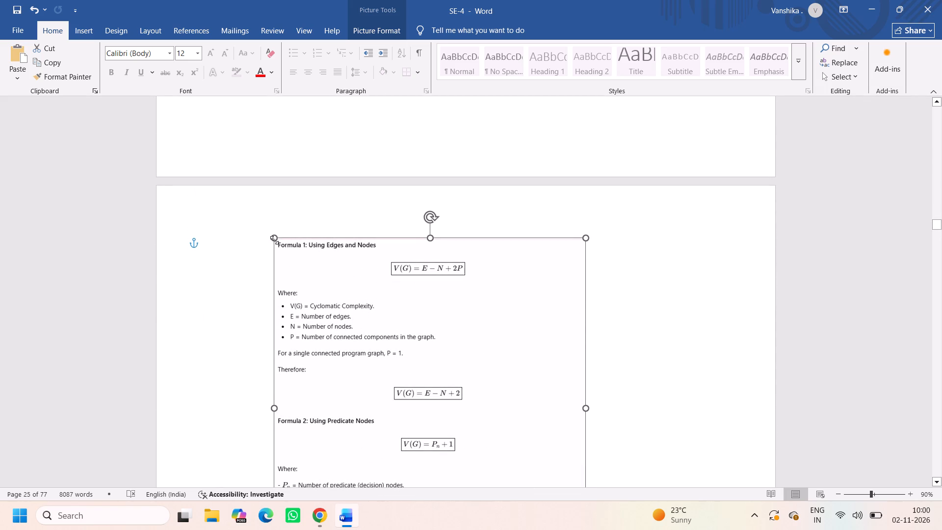
{"action": "left_click_drag", "start_coordinate": [274, 240], "coordinate": [457, 332]}
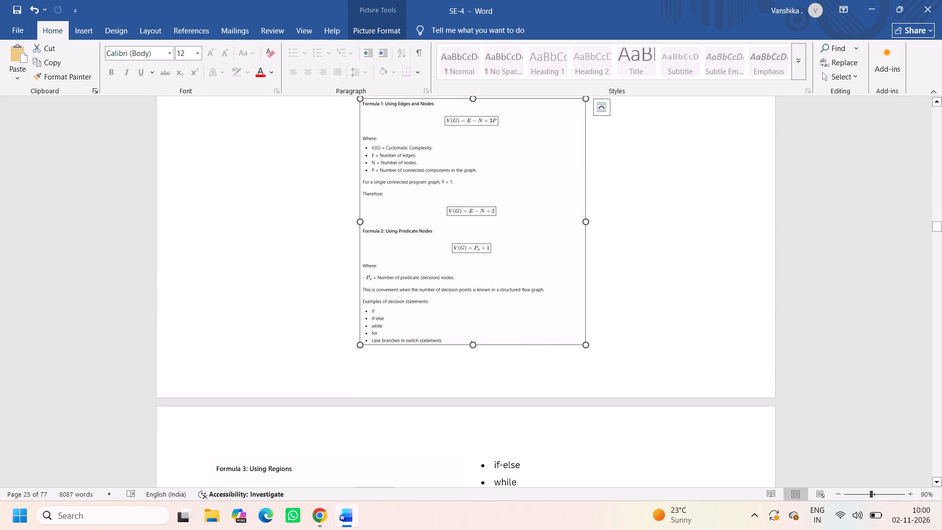
Move the Formula 1 and Formula 2 picture up a page, directly beneath the "3. Cyclomatic Complexity Formula" heading and aligned with its column.
{"action": "scroll", "coordinate": [436, 324], "scroll_direction": "up", "scroll_amount": 2}
{"action": "left_click_drag", "start_coordinate": [443, 405], "coordinate": [415, 391]}
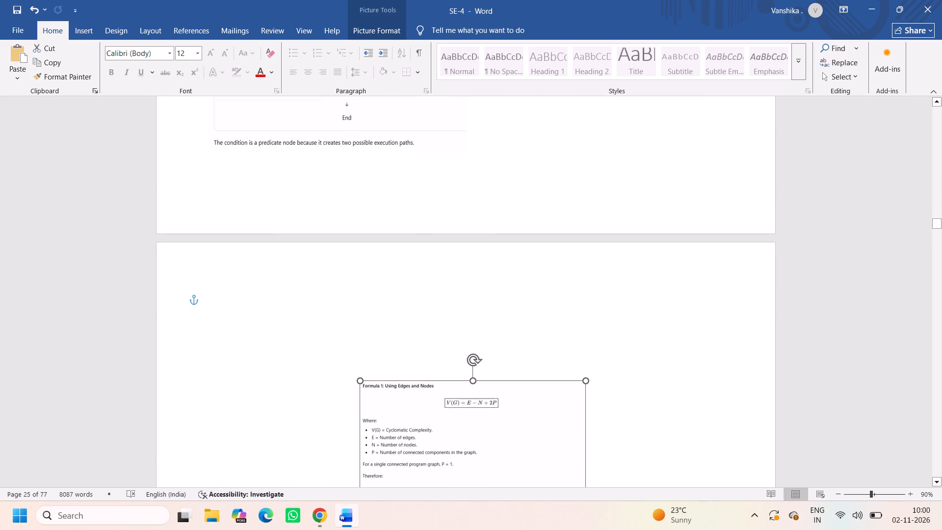
{"action": "left_click_drag", "start_coordinate": [415, 391], "coordinate": [634, 146]}
{"action": "scroll", "coordinate": [601, 260], "scroll_direction": "up", "scroll_amount": 1}
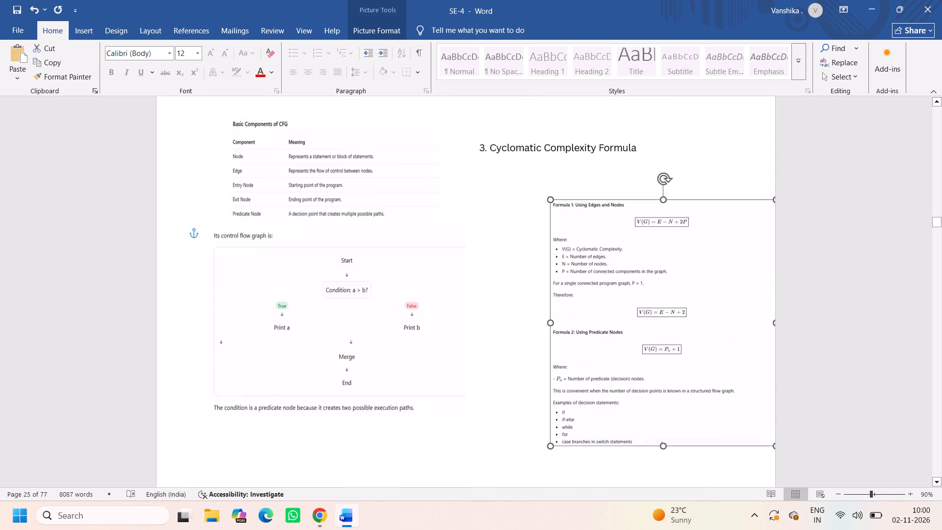
{"action": "scroll", "coordinate": [601, 260], "scroll_direction": "up", "scroll_amount": 1}
{"action": "left_click_drag", "start_coordinate": [595, 263], "coordinate": [519, 229]}
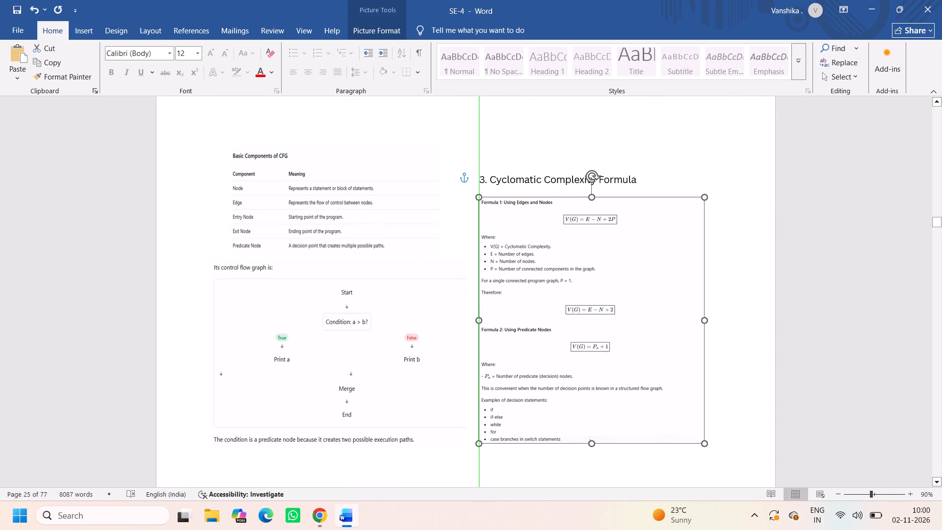
{"action": "left_click_drag", "start_coordinate": [519, 229], "coordinate": [520, 227]}
Widen the Formula 1 and Formula 2 picture out to the page edge.
{"action": "left_click_drag", "start_coordinate": [702, 321], "coordinate": [788, 329]}
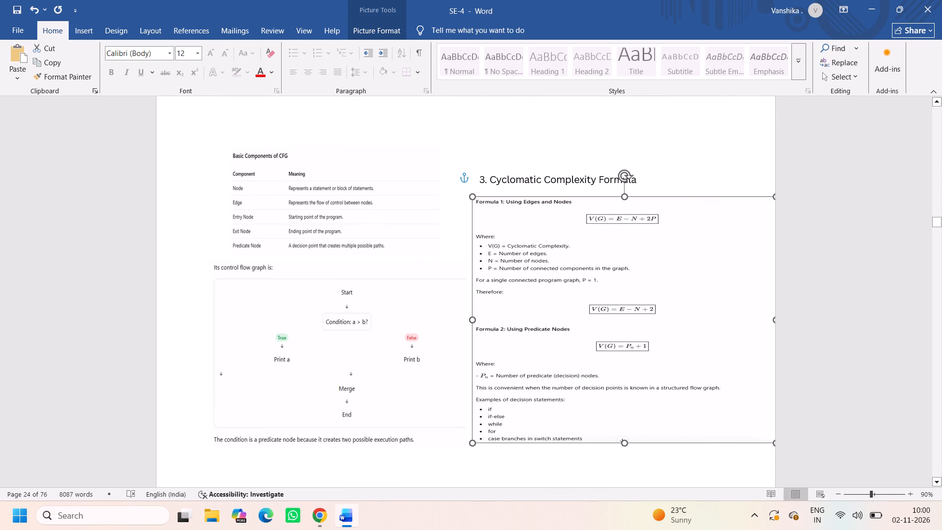
{"action": "left_click_drag", "start_coordinate": [788, 329], "coordinate": [798, 329]}
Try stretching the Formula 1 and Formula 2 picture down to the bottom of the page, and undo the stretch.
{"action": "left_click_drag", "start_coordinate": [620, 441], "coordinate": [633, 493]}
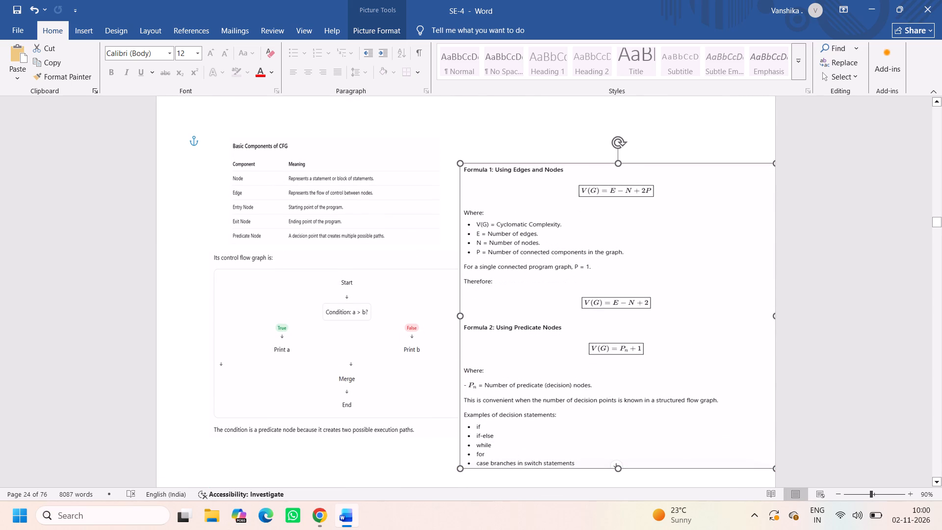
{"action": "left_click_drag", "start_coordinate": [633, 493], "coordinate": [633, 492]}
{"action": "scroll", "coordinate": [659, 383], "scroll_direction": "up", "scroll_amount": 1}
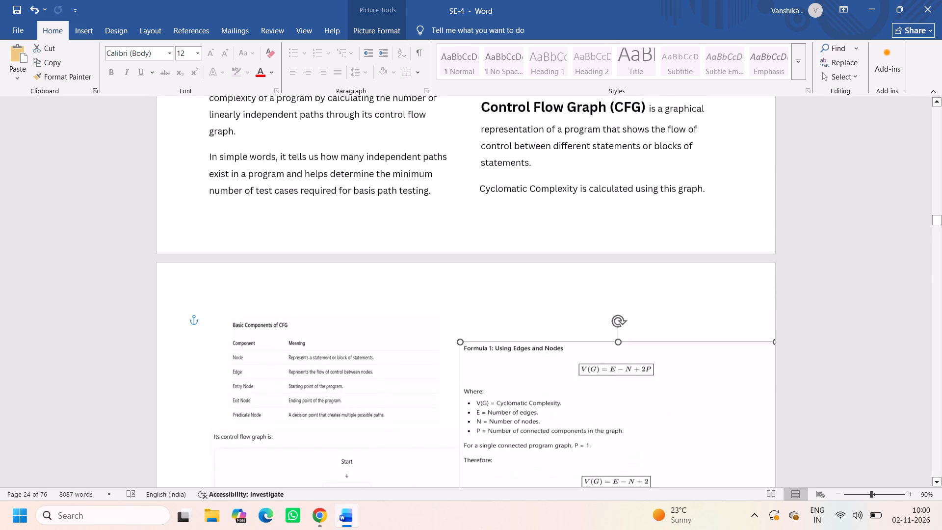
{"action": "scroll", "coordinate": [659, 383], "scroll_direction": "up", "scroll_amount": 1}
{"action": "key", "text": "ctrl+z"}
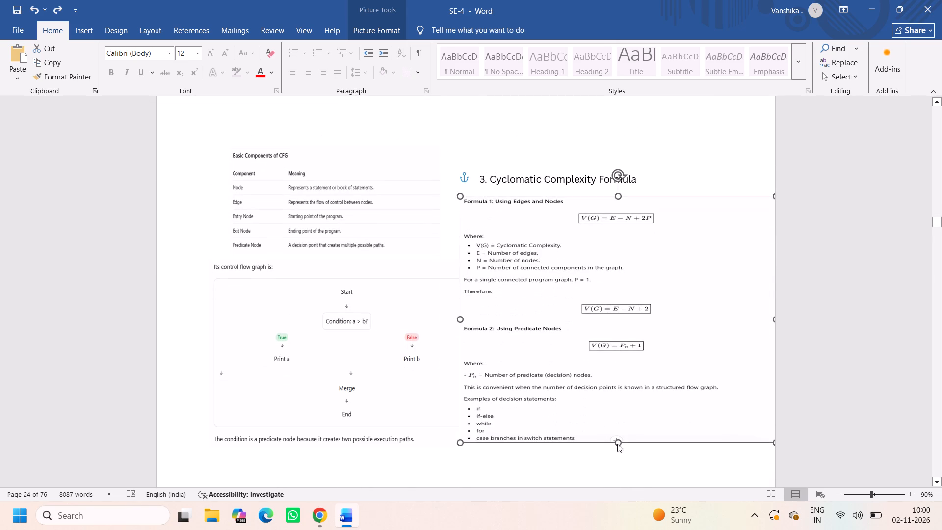
Stretch the Formula 1 and Formula 2 picture slightly taller, keeping the "3. Cyclomatic Complexity Formula" heading above it.
{"action": "left_click", "coordinate": [617, 444]}
{"action": "left_click_drag", "start_coordinate": [617, 444], "coordinate": [627, 482]}
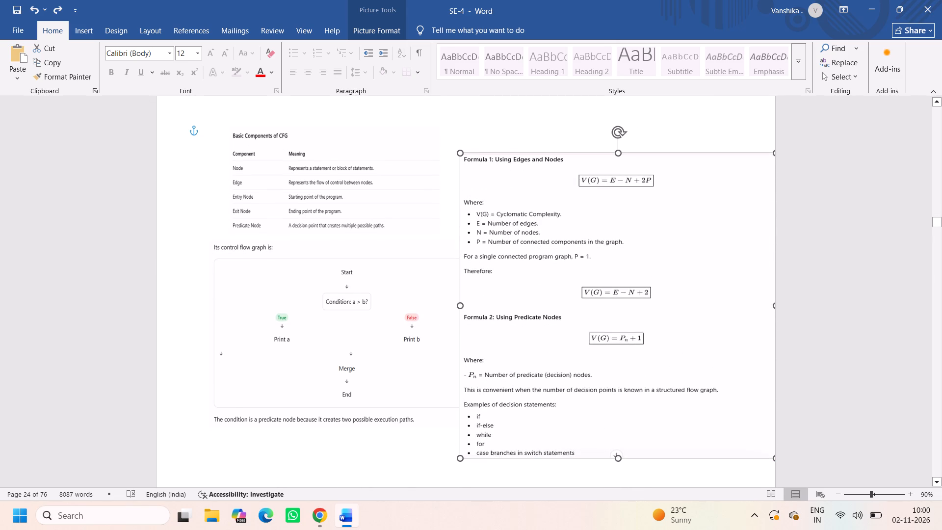
{"action": "left_click_drag", "start_coordinate": [627, 482], "coordinate": [624, 457]}
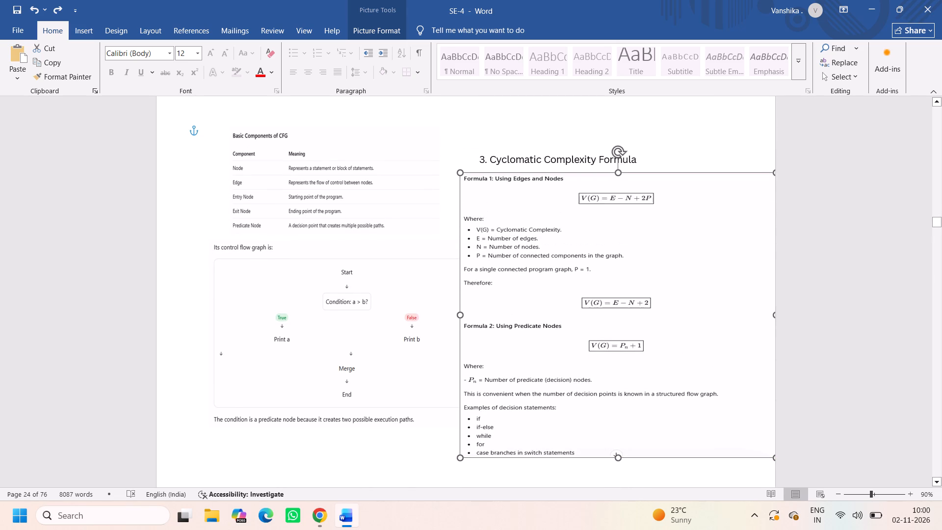
{"action": "left_click_drag", "start_coordinate": [624, 457], "coordinate": [622, 447]}
{"action": "left_click", "coordinate": [572, 365]}
{"action": "left_click", "coordinate": [436, 362]}
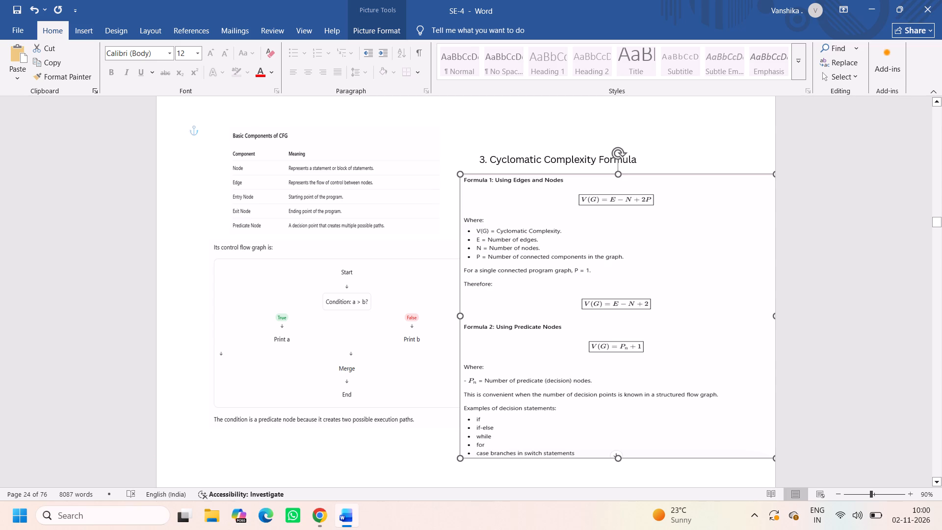
Narrow the "Formula 3: Using Regions" picture so that the Regions column of its formula sheet fits within the text column.
{"action": "scroll", "coordinate": [576, 396], "scroll_direction": "down", "scroll_amount": 3}
{"action": "left_click", "coordinate": [370, 287]}
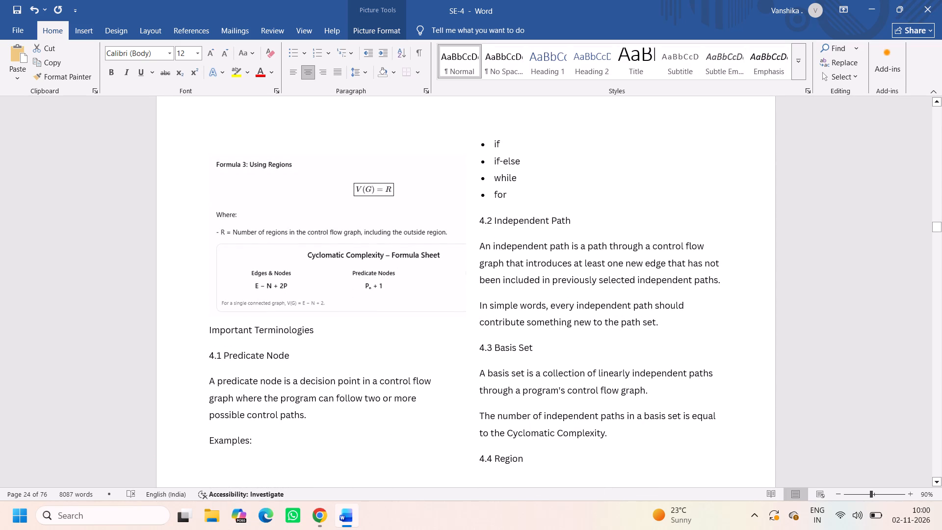
{"action": "left_click_drag", "start_coordinate": [208, 237], "coordinate": [264, 233]}
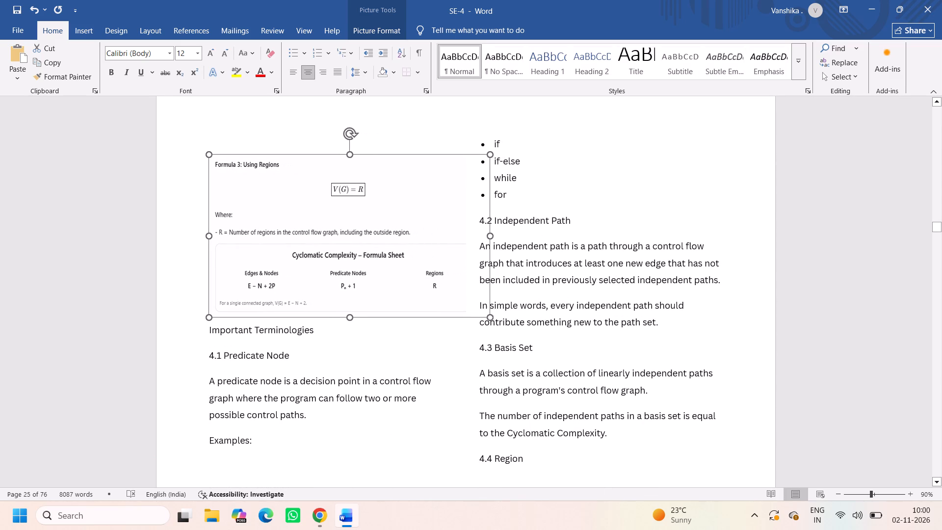
{"action": "left_click_drag", "start_coordinate": [264, 233], "coordinate": [255, 237]}
{"action": "left_click", "coordinate": [422, 385]}
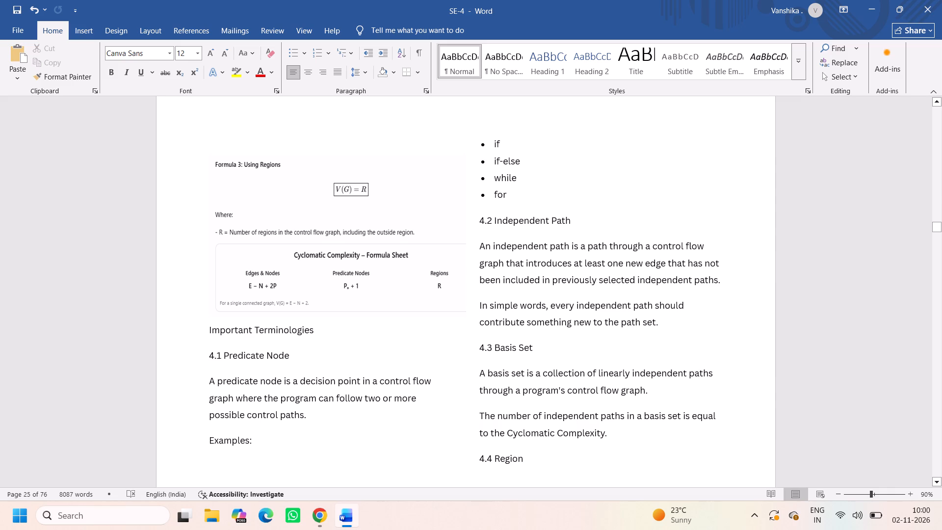
Insert a blank line before "4.4 Region" to move that heading to the next page with its definition.
{"action": "scroll", "coordinate": [561, 371], "scroll_direction": "down", "scroll_amount": 2}
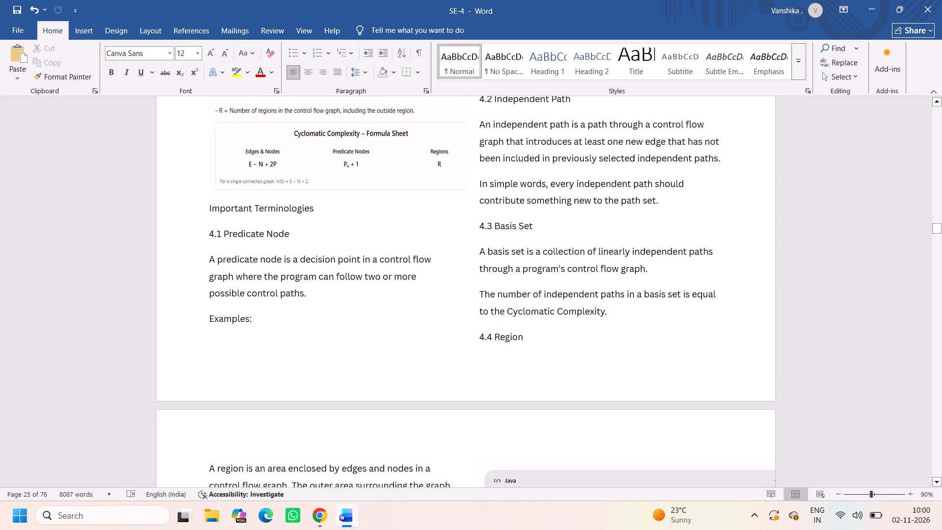
{"action": "left_click", "coordinate": [479, 334]}
{"action": "key", "text": "Return"}
Resize the Java example picture narrower and shorter so that it fits directly beneath "Consider the following program:" in the Independent Paths section.
{"action": "scroll", "coordinate": [481, 347], "scroll_direction": "down", "scroll_amount": 2}
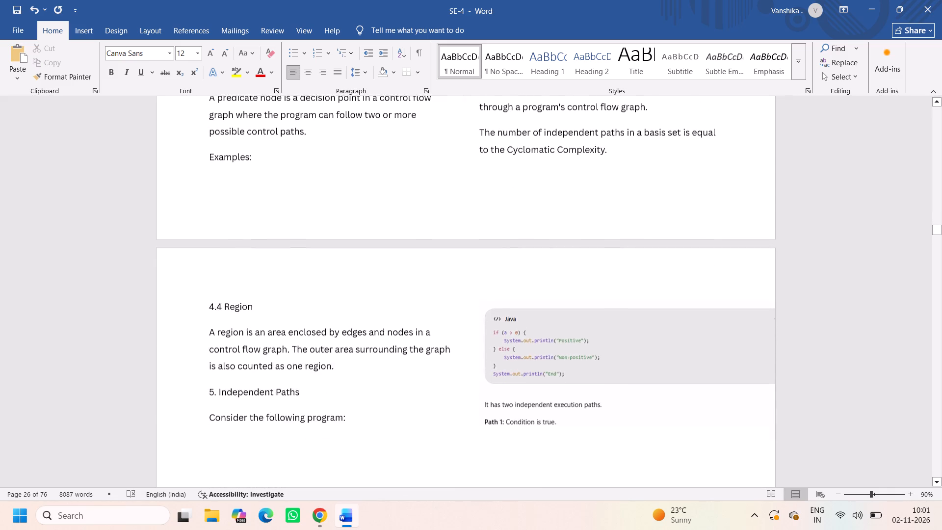
{"action": "scroll", "coordinate": [329, 360], "scroll_direction": "down", "scroll_amount": 2}
{"action": "left_click", "coordinate": [554, 221]}
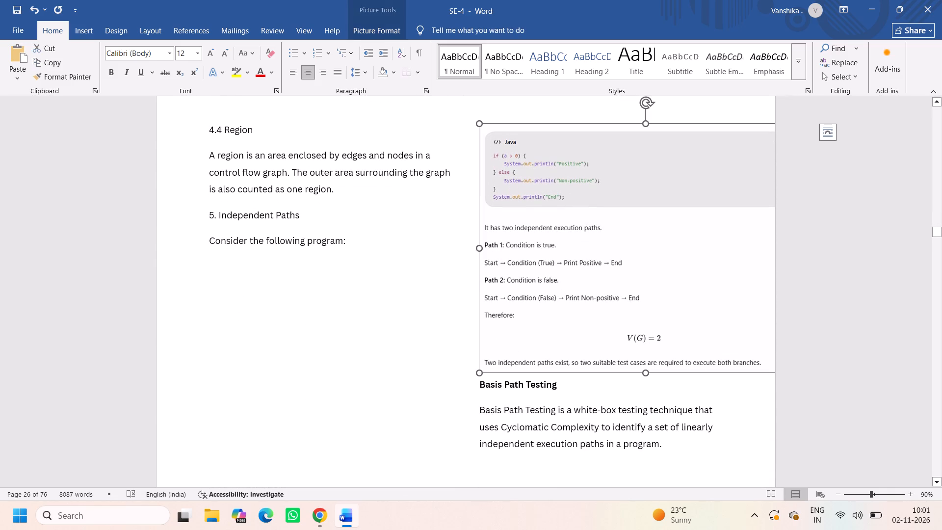
{"action": "left_click_drag", "start_coordinate": [481, 246], "coordinate": [549, 256]}
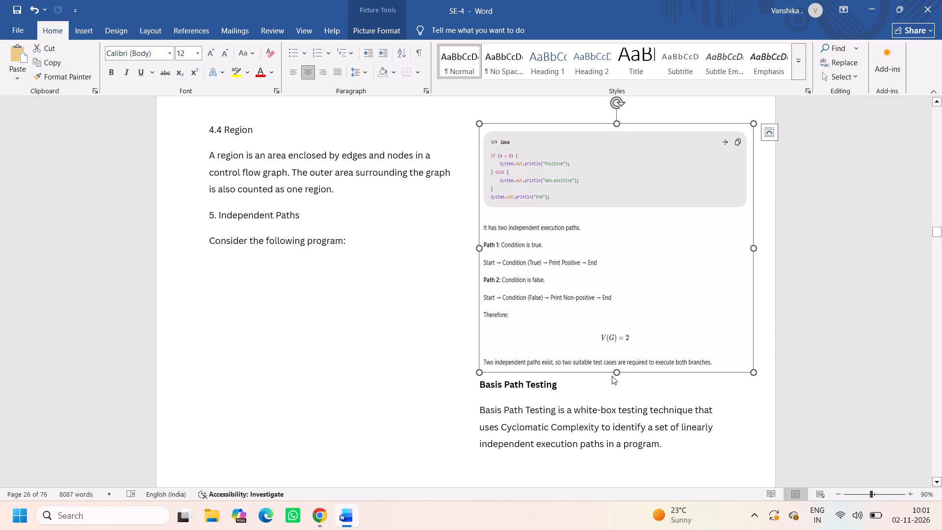
{"action": "left_click_drag", "start_coordinate": [616, 371], "coordinate": [628, 315]}
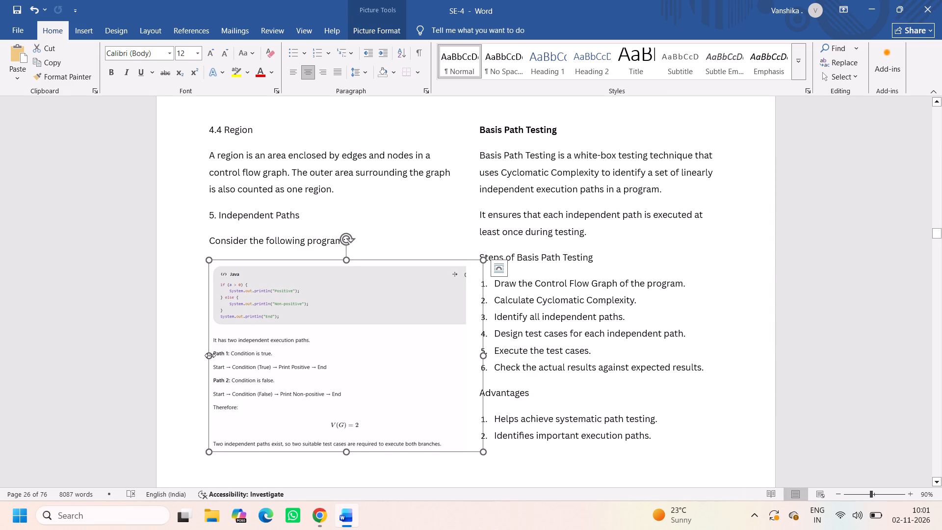
{"action": "left_click_drag", "start_coordinate": [210, 355], "coordinate": [186, 354]}
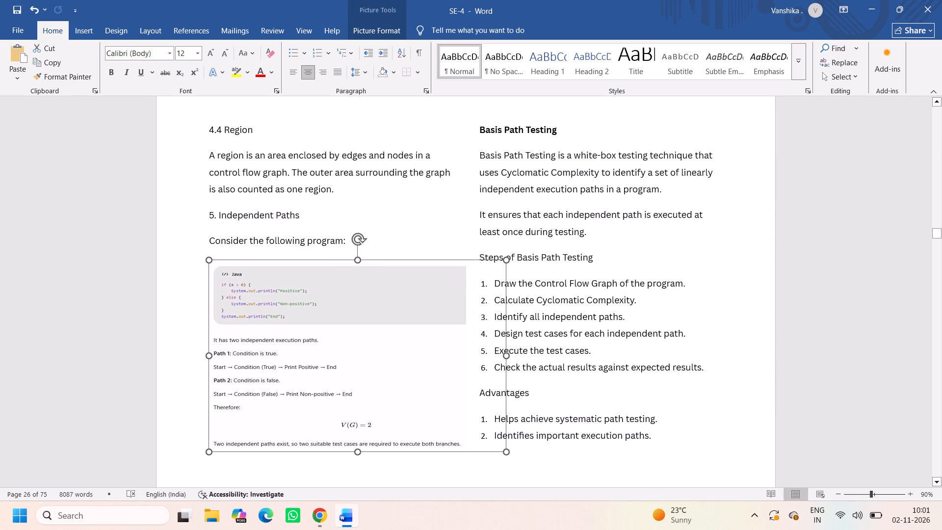
{"action": "left_click_drag", "start_coordinate": [186, 354], "coordinate": [192, 355]}
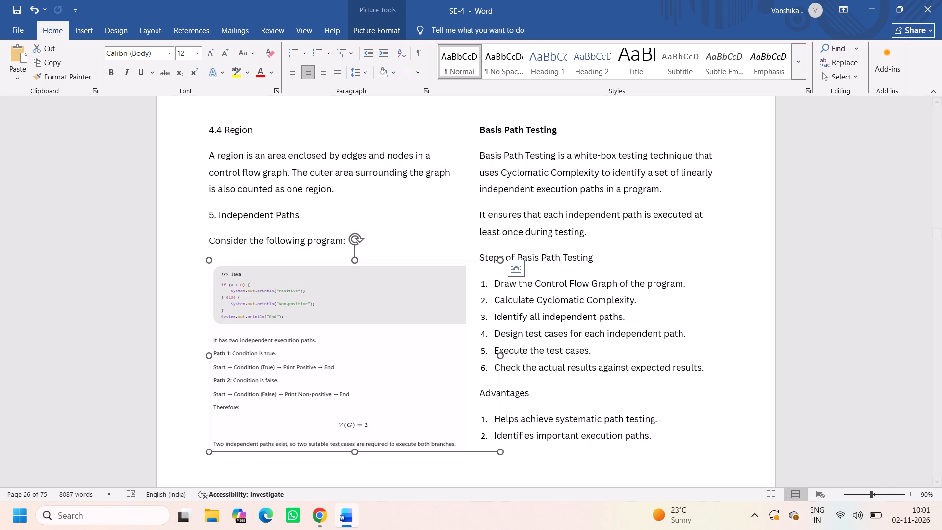
{"action": "left_click", "coordinate": [675, 223]}
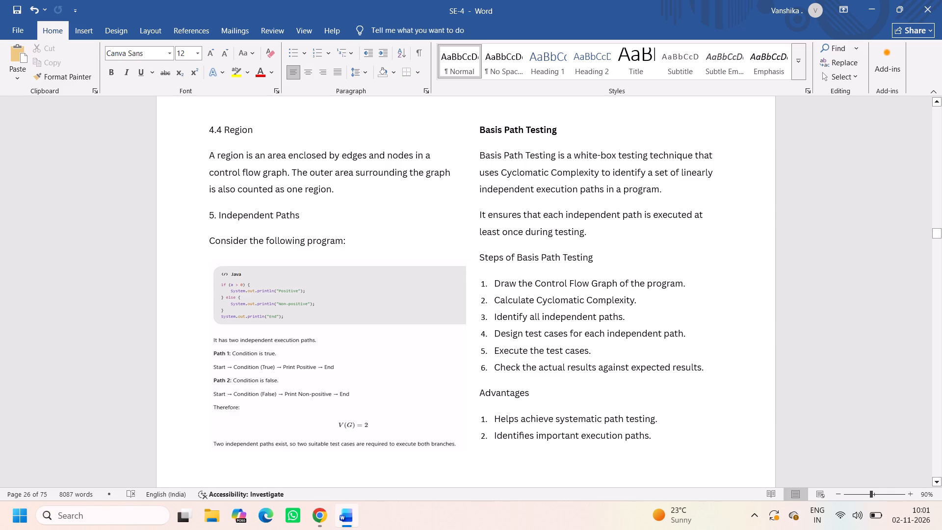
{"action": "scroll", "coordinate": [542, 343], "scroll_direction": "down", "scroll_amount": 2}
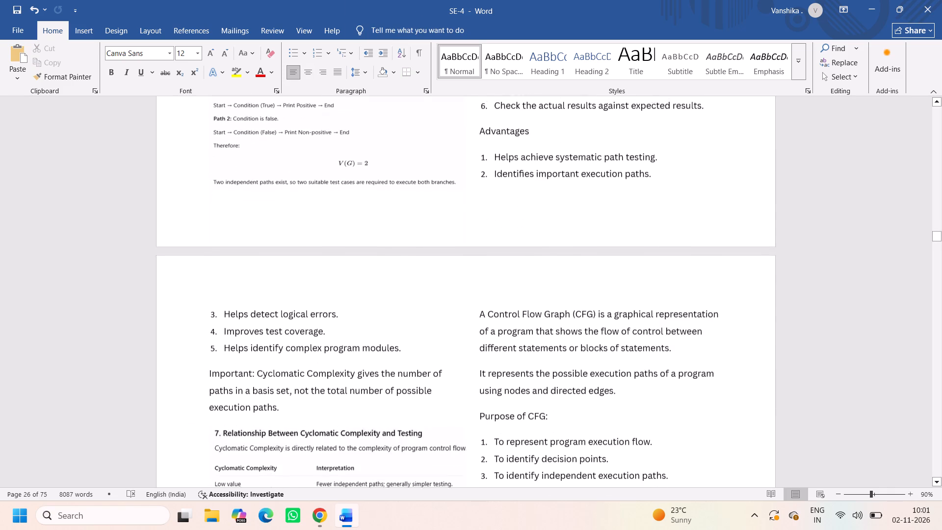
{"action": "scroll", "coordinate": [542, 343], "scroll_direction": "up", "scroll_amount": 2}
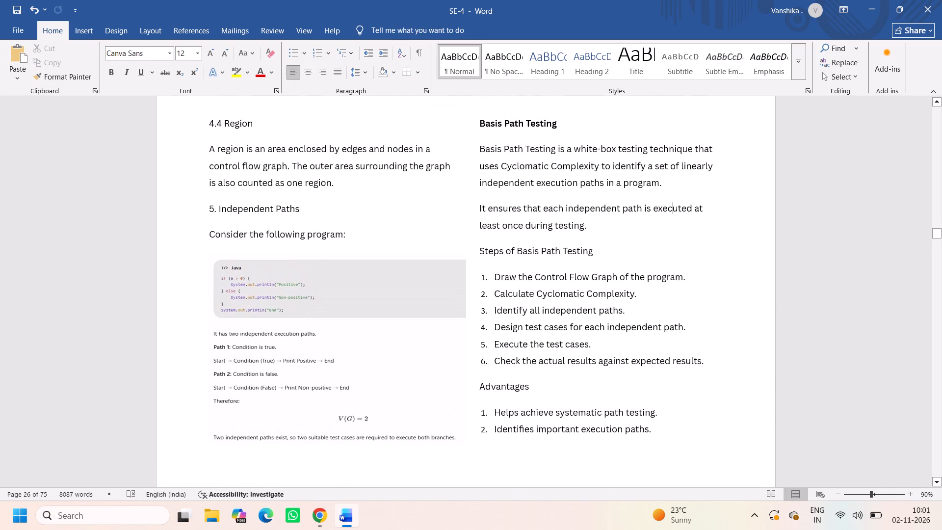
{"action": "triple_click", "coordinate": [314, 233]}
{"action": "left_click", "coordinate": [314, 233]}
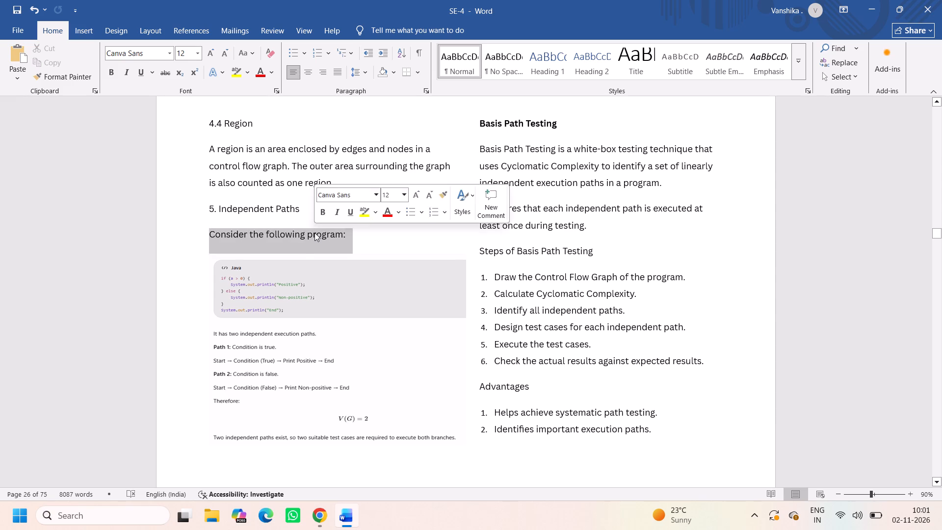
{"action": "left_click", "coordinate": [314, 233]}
Insert a blank line before "Topic 6: Control Flow Graphs (CFG)" to move that heading above its definition in the next column.
{"action": "scroll", "coordinate": [450, 334], "scroll_direction": "down", "scroll_amount": 1}
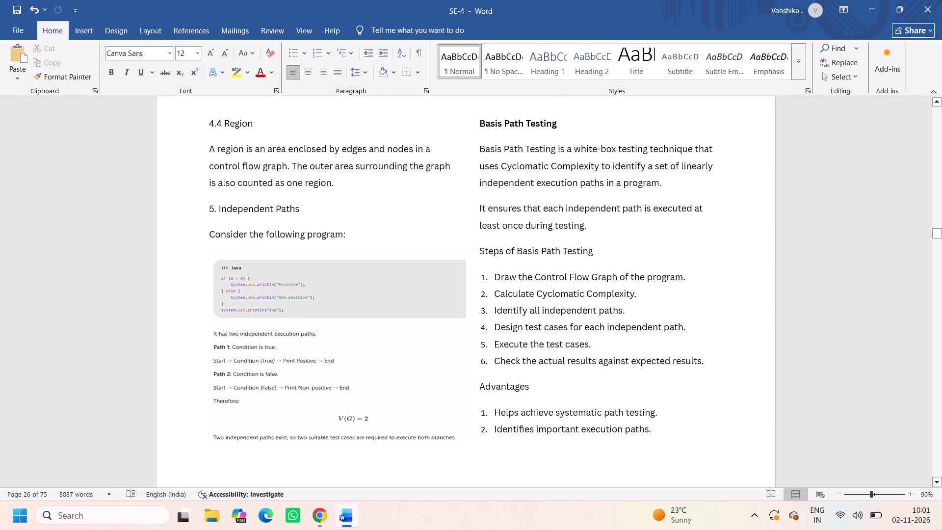
{"action": "scroll", "coordinate": [450, 334], "scroll_direction": "down", "scroll_amount": 1}
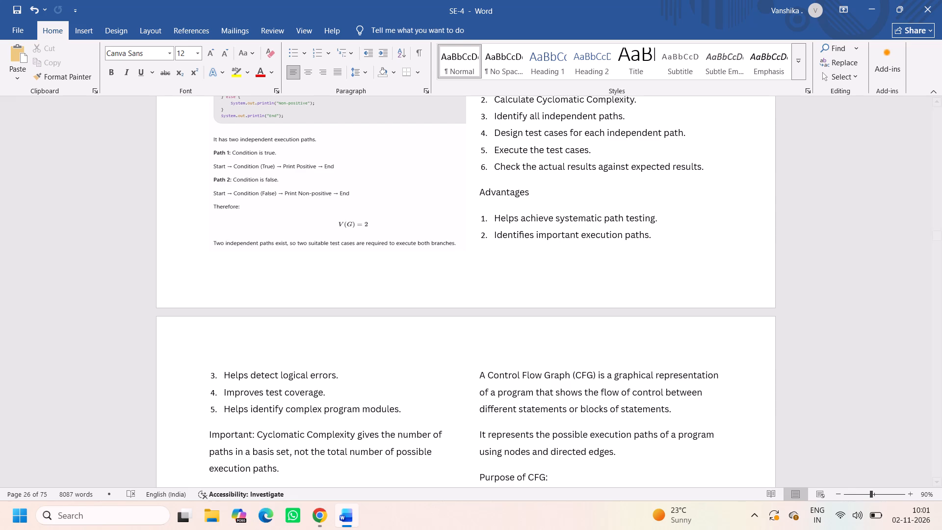
{"action": "scroll", "coordinate": [406, 382], "scroll_direction": "down", "scroll_amount": 3}
{"action": "left_click", "coordinate": [357, 344]}
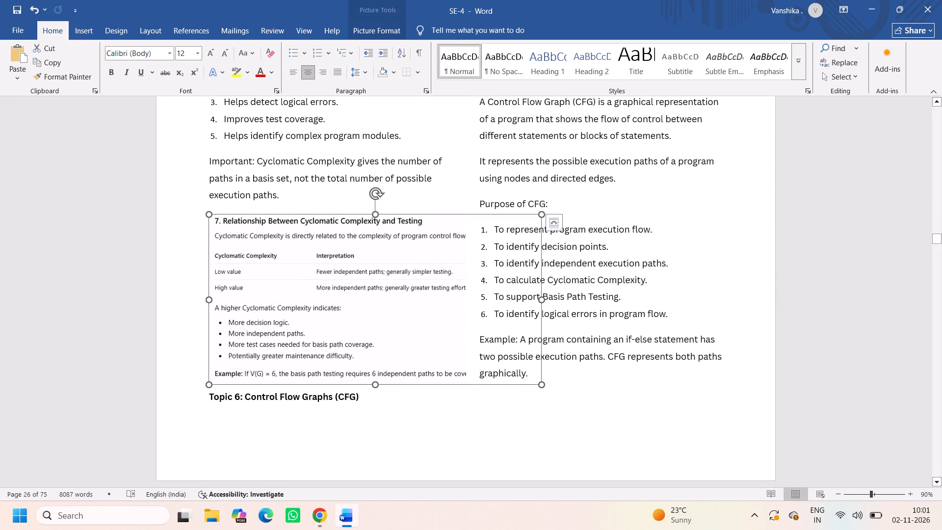
{"action": "left_click", "coordinate": [202, 395]}
{"action": "key", "text": "Return"}
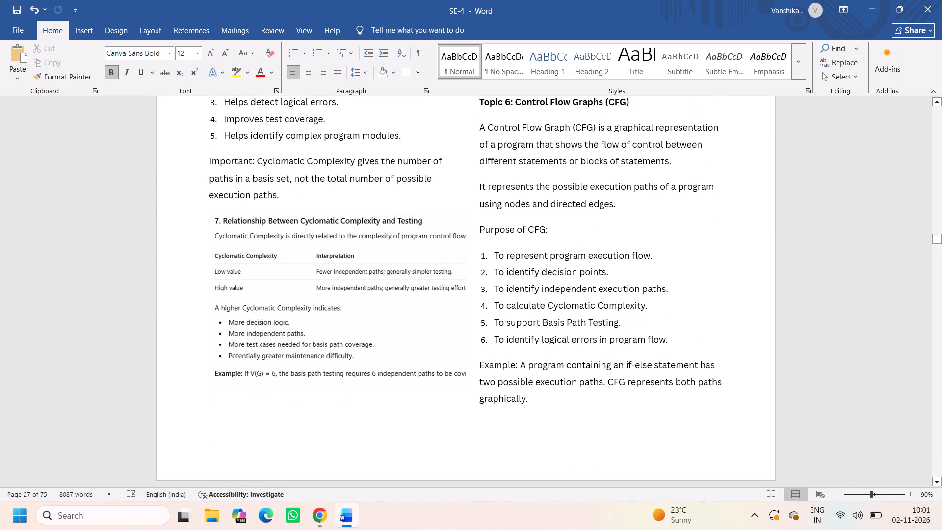
Reduce the height of the "2. Basic Components of CFG" picture slightly to make room for more of the rules list.
{"action": "scroll", "coordinate": [313, 350], "scroll_direction": "up", "scroll_amount": 1}
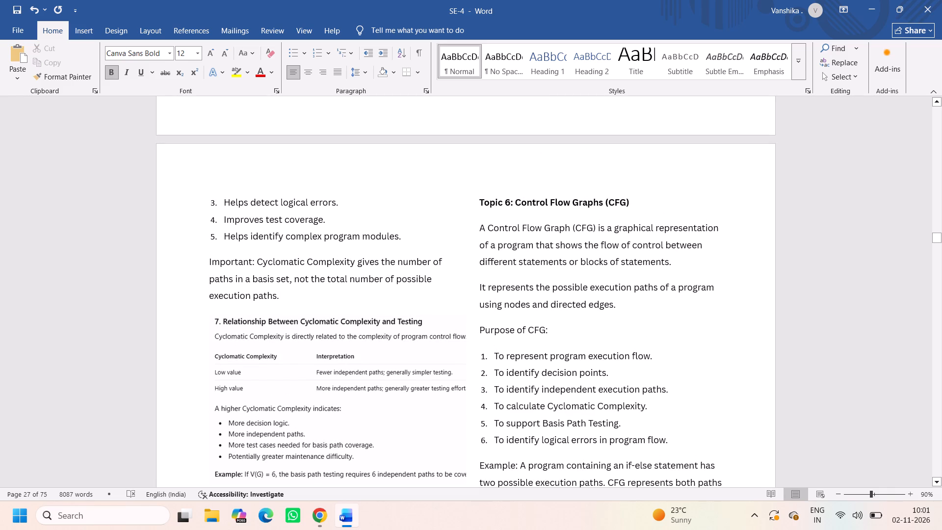
{"action": "scroll", "coordinate": [549, 317], "scroll_direction": "down", "scroll_amount": 1}
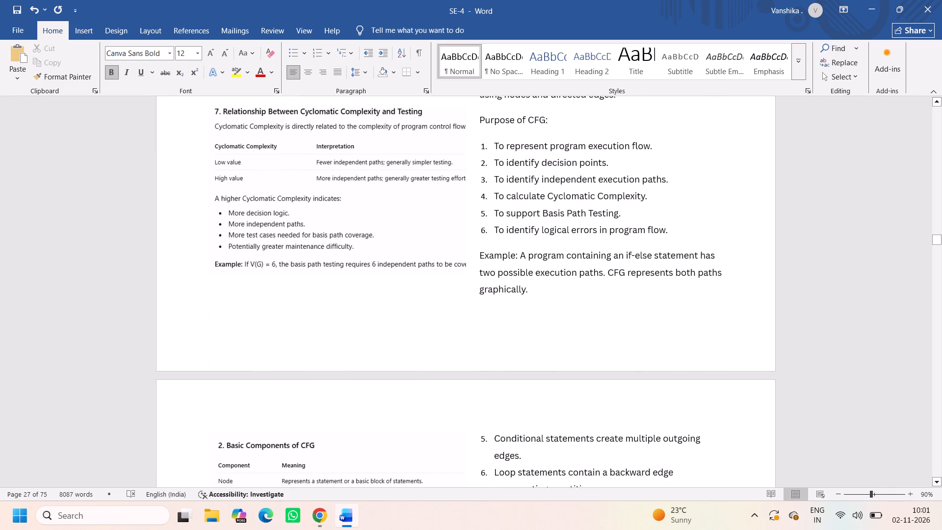
{"action": "scroll", "coordinate": [500, 404], "scroll_direction": "down", "scroll_amount": 2}
{"action": "left_click", "coordinate": [340, 279]}
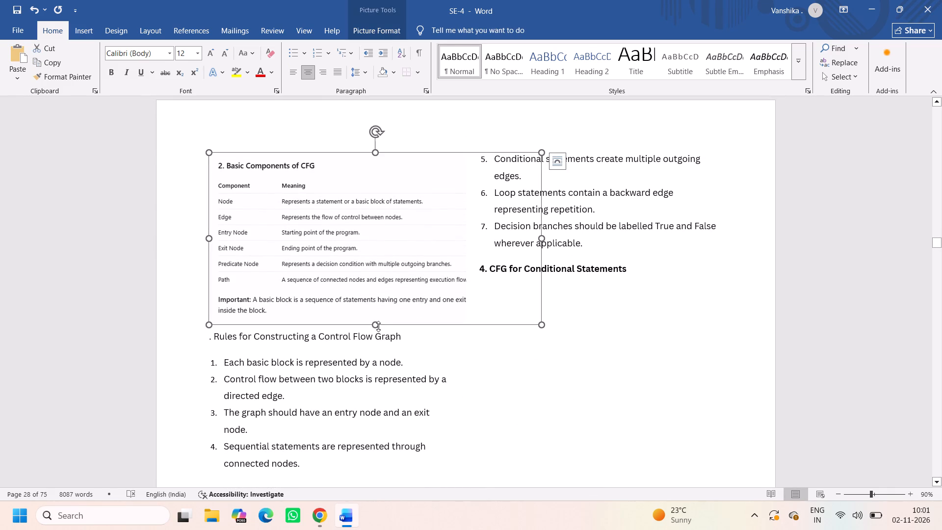
{"action": "left_click_drag", "start_coordinate": [376, 325], "coordinate": [384, 299]}
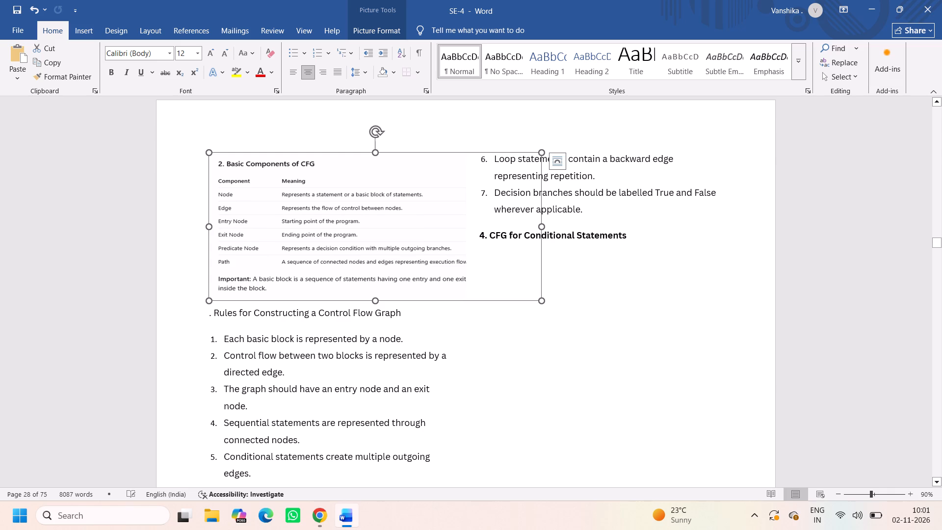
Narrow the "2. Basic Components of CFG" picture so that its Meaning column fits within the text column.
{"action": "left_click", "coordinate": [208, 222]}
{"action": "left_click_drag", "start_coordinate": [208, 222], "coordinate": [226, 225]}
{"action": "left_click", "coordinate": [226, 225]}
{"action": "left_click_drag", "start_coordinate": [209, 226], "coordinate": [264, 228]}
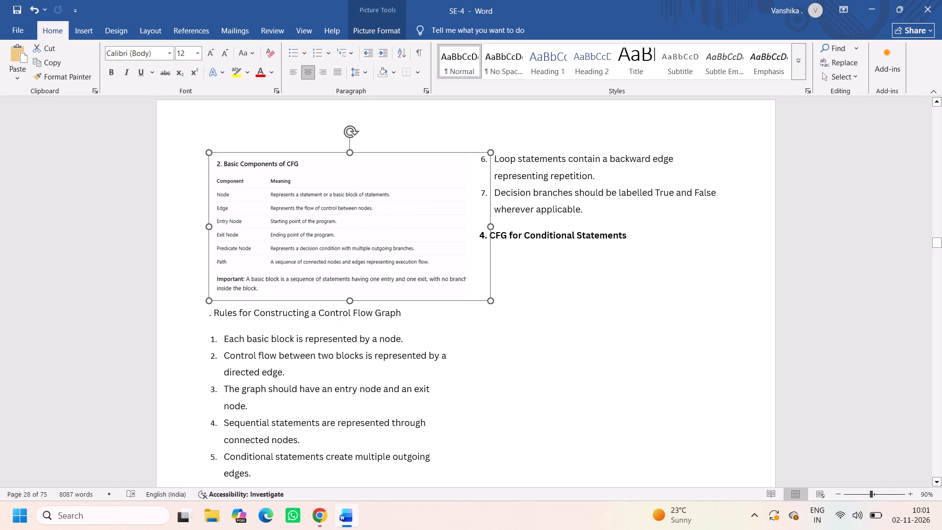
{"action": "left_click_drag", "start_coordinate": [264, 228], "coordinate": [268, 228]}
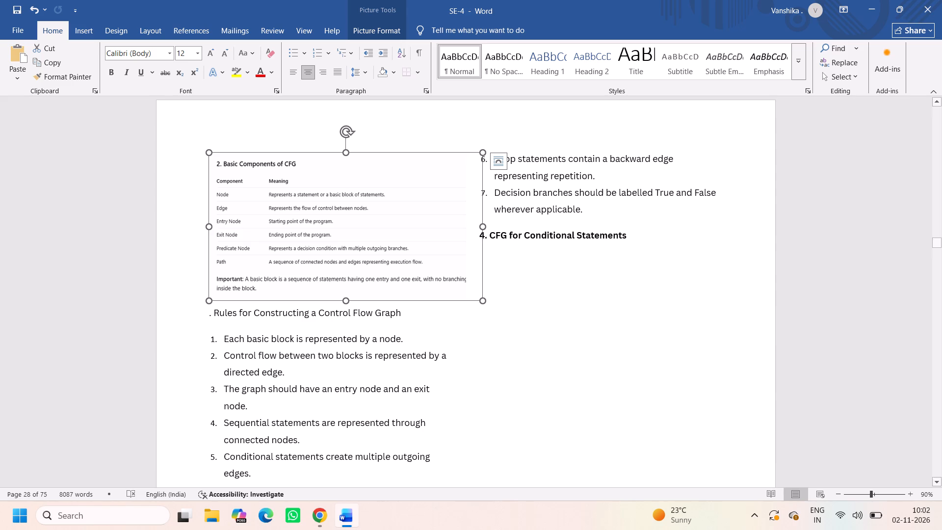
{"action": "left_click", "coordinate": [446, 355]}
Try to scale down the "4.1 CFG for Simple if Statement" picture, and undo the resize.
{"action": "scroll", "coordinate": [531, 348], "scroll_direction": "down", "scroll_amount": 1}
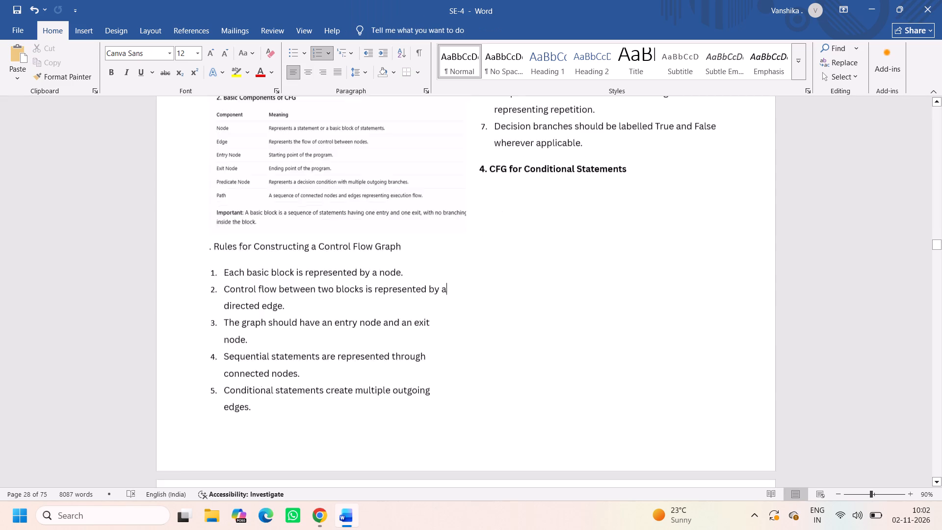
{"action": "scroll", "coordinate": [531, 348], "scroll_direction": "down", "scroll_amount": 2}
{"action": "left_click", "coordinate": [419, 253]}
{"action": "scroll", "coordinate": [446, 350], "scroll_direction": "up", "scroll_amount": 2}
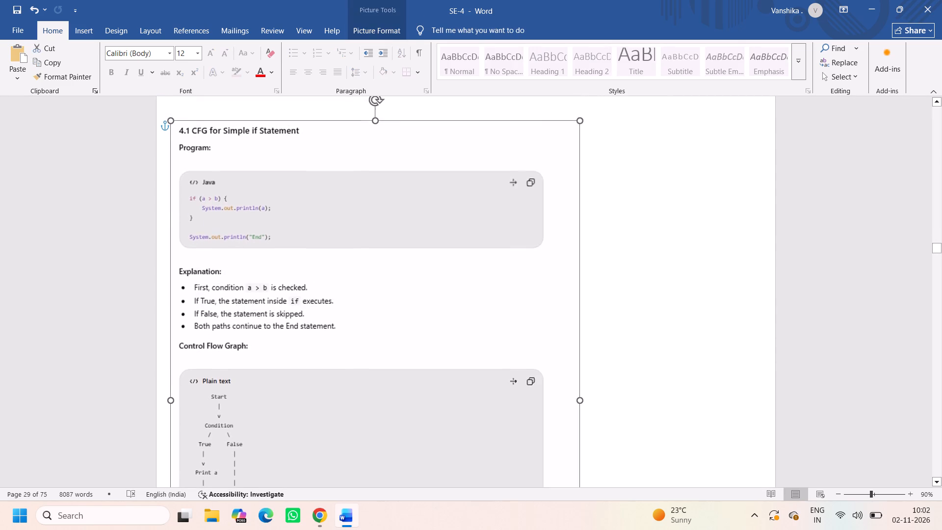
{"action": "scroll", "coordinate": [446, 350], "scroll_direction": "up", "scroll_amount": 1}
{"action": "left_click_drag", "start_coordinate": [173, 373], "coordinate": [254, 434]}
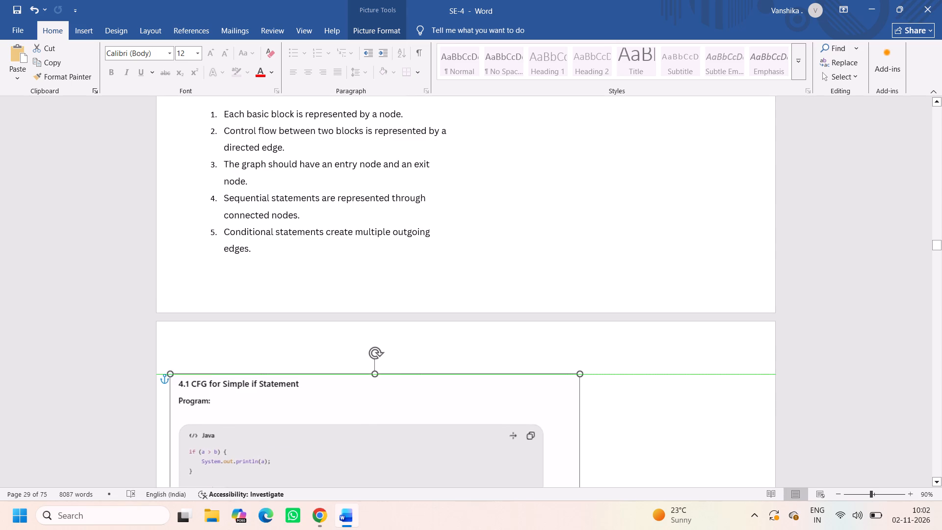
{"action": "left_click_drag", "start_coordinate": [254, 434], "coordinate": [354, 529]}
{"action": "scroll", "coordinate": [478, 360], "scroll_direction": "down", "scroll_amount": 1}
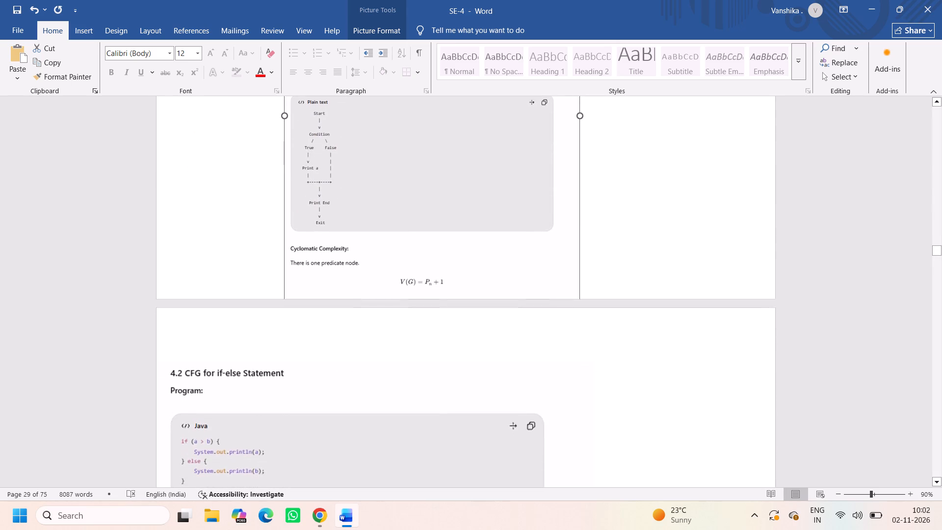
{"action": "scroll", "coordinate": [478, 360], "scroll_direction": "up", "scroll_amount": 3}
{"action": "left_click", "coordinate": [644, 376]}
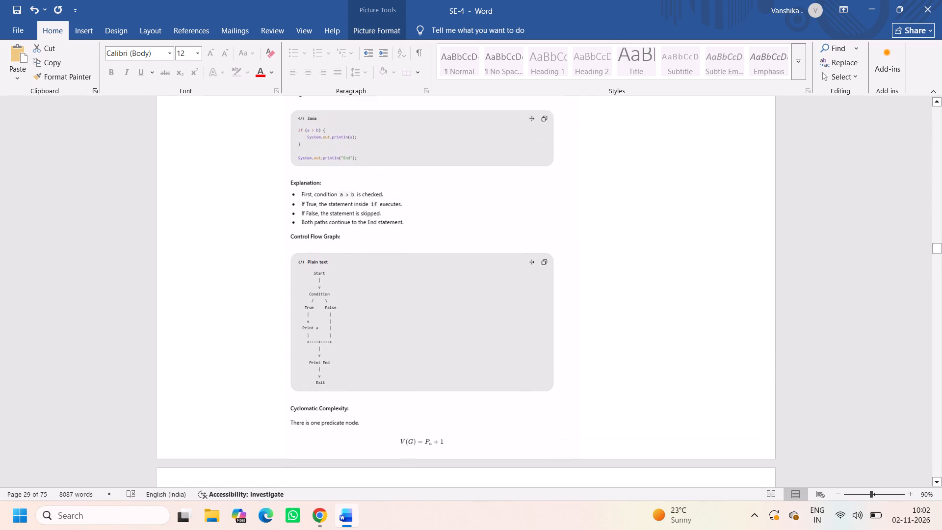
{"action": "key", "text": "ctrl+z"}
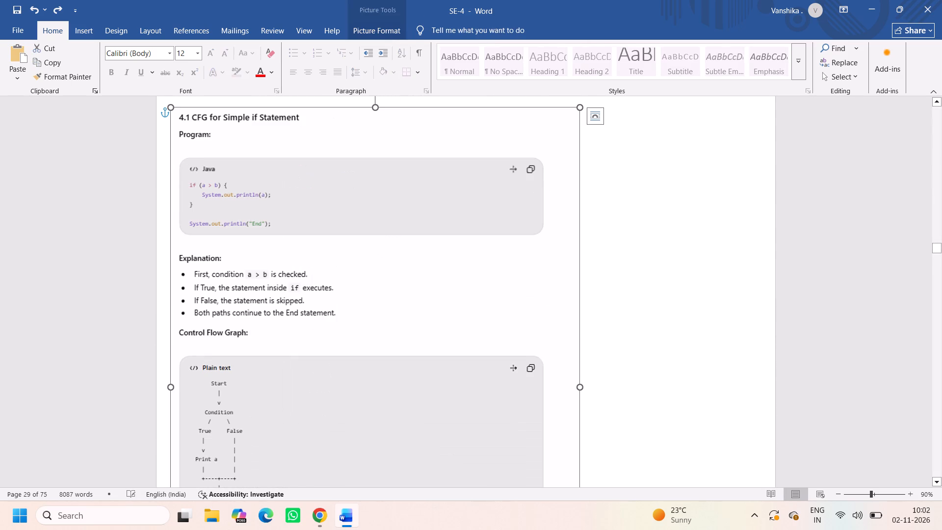
Capture a screenshot of the 4.1 picture's upper part, from its heading through the last Explanation bullet.
{"action": "left_click", "coordinate": [653, 305]}
{"action": "key", "text": "Print"}
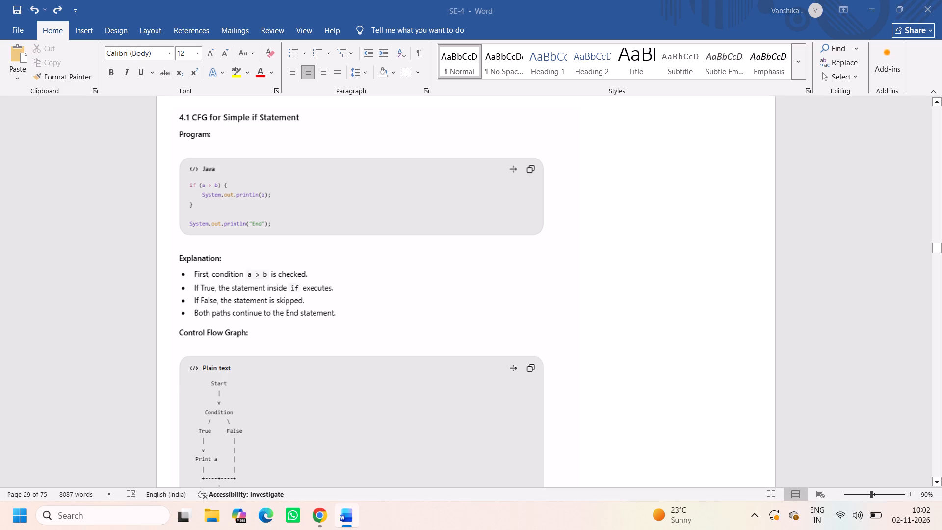
{"action": "left_click_drag", "start_coordinate": [165, 107], "coordinate": [491, 306]}
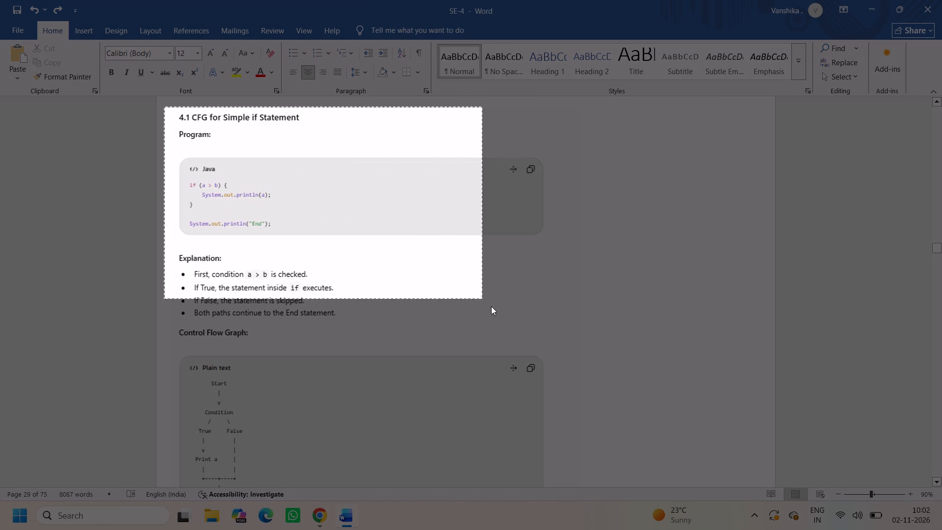
{"action": "left_click_drag", "start_coordinate": [491, 306], "coordinate": [558, 326]}
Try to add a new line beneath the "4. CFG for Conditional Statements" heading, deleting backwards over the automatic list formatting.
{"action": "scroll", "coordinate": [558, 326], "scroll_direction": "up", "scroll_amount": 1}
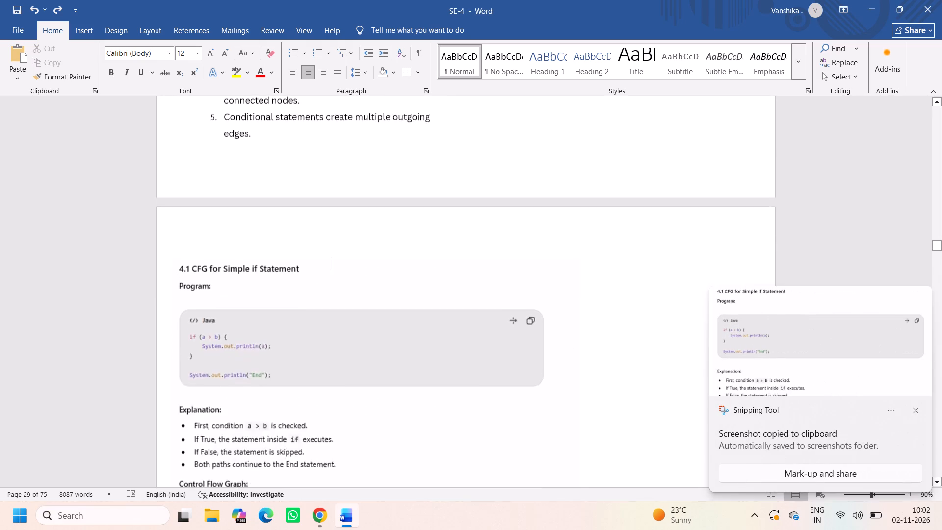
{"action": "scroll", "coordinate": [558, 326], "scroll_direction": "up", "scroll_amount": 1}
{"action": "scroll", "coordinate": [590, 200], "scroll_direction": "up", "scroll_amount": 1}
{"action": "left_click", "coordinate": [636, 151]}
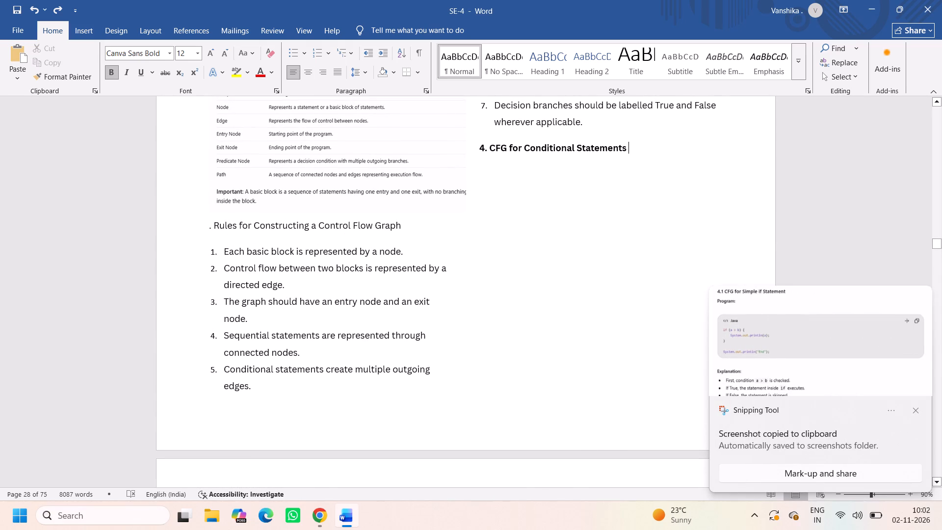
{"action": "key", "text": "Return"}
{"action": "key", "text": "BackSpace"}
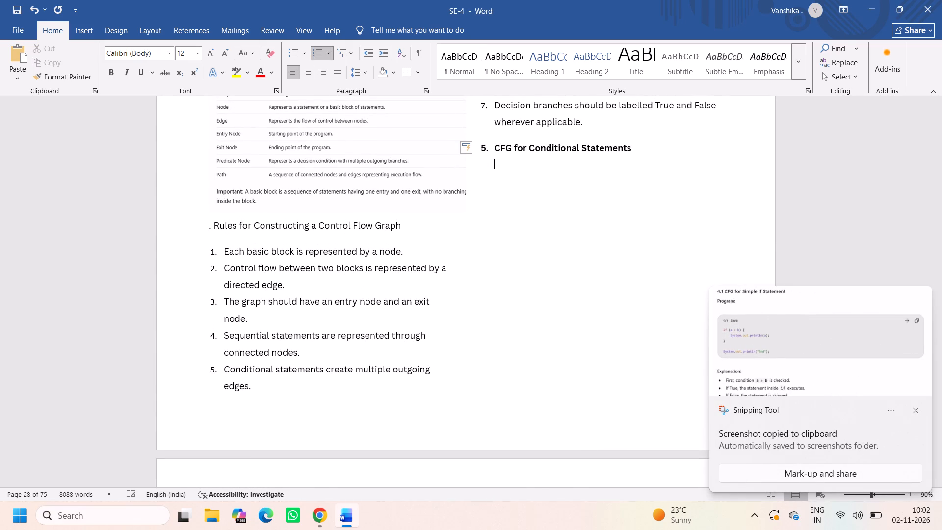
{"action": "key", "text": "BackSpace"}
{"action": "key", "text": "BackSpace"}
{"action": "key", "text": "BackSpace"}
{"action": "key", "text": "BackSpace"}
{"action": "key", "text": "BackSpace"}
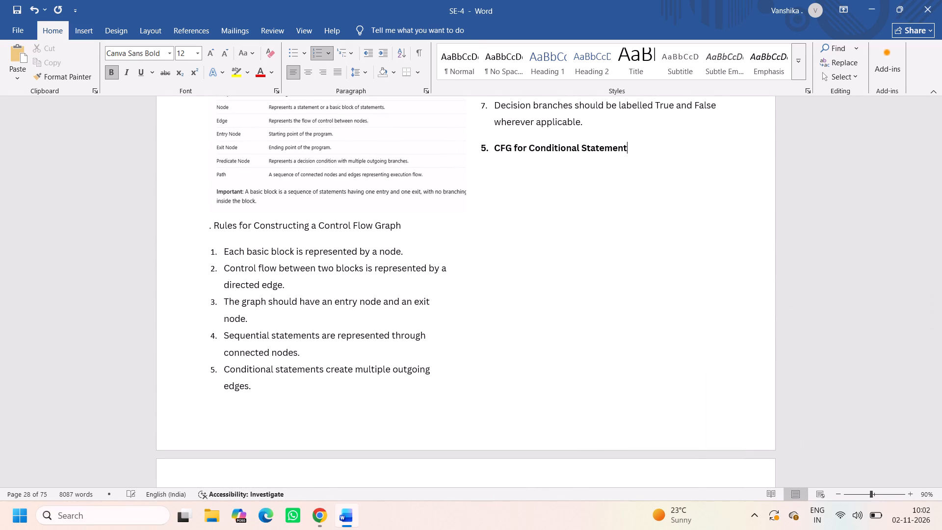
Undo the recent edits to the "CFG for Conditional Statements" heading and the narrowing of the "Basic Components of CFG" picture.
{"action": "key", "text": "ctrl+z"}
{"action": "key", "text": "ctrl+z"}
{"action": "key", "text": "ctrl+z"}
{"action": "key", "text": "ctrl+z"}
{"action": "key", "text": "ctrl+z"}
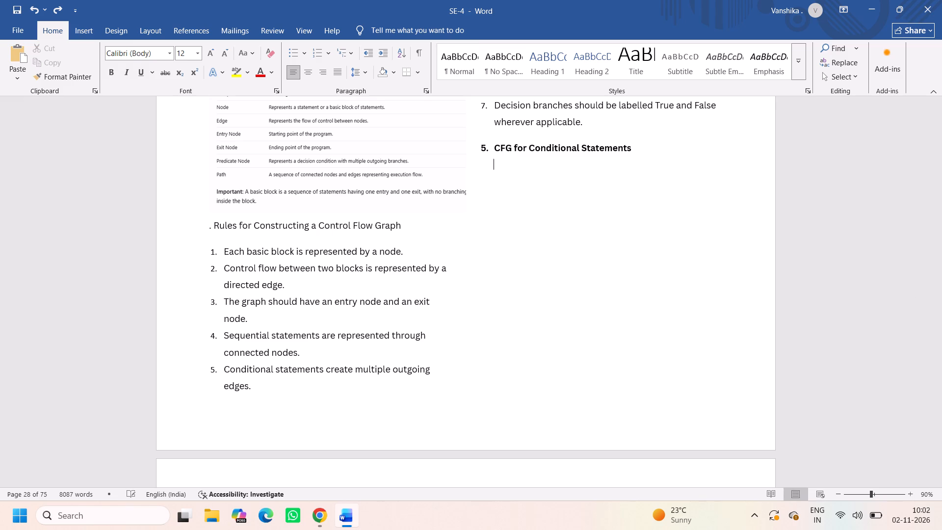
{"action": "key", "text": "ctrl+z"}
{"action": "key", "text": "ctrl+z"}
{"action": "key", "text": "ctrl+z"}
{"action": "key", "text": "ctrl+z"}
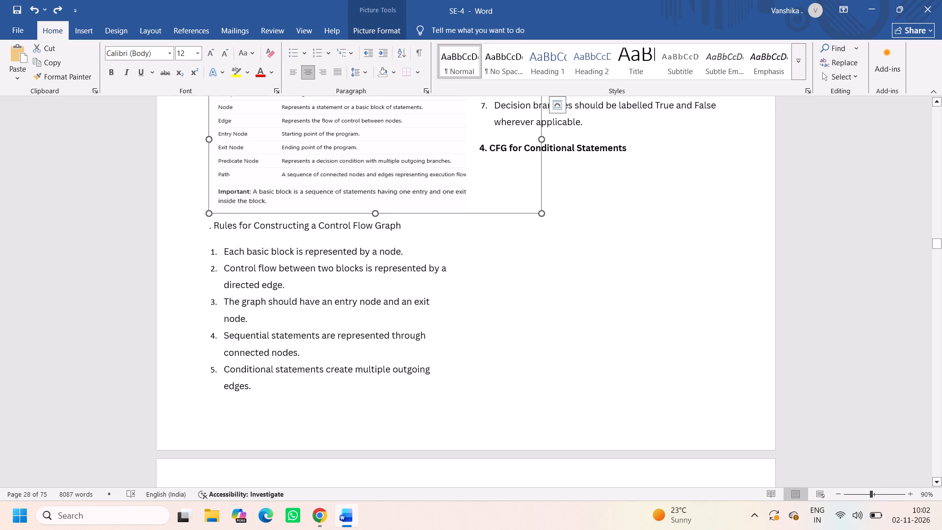
Paste the captured 4.1 program and explanation excerpt after the "4. CFG for Conditional Statements" heading.
{"action": "left_click", "coordinate": [558, 275]}
{"action": "scroll", "coordinate": [558, 275], "scroll_direction": "up", "scroll_amount": 1}
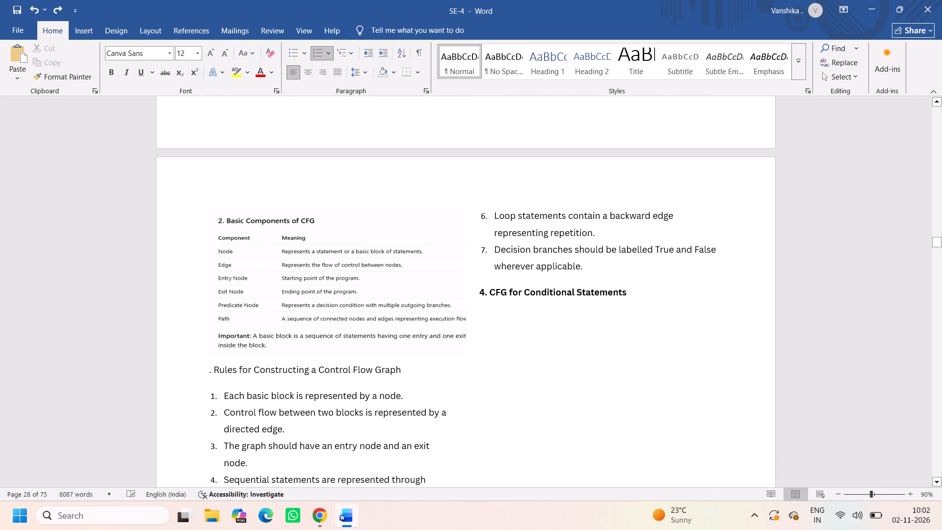
{"action": "left_click", "coordinate": [646, 292]}
{"action": "key", "text": "ctrl+v"}
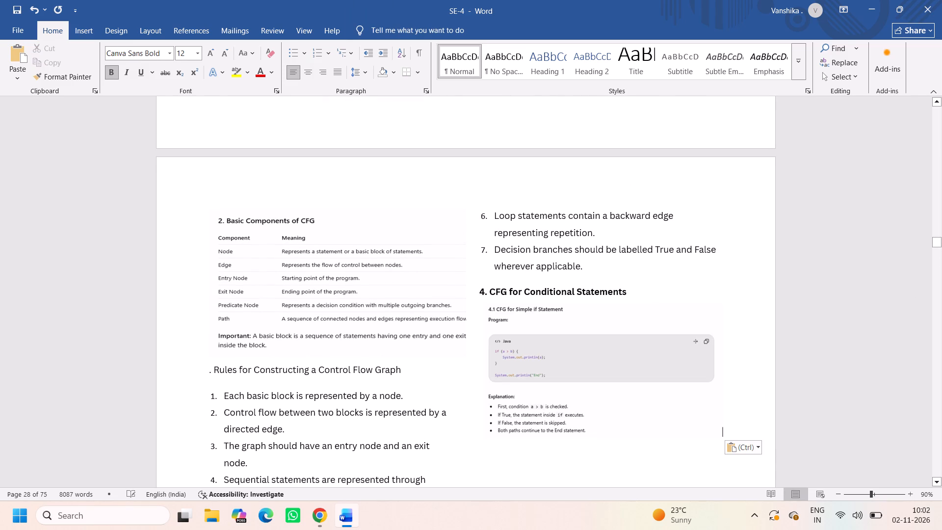
Stretch the pasted 4.1 excerpt taller and slightly wider to fill the space beneath the "4. CFG for Conditional Statements" heading.
{"action": "scroll", "coordinate": [601, 406], "scroll_direction": "down", "scroll_amount": 1}
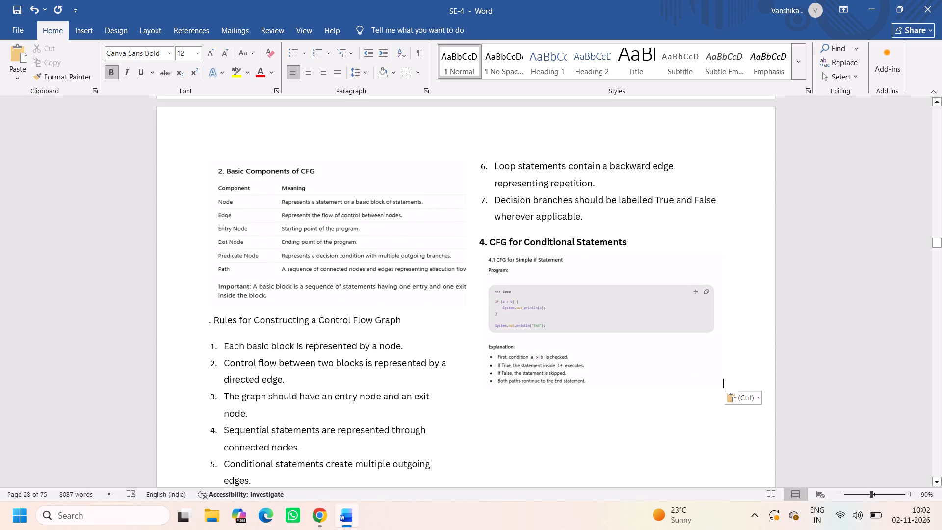
{"action": "left_click", "coordinate": [614, 345]}
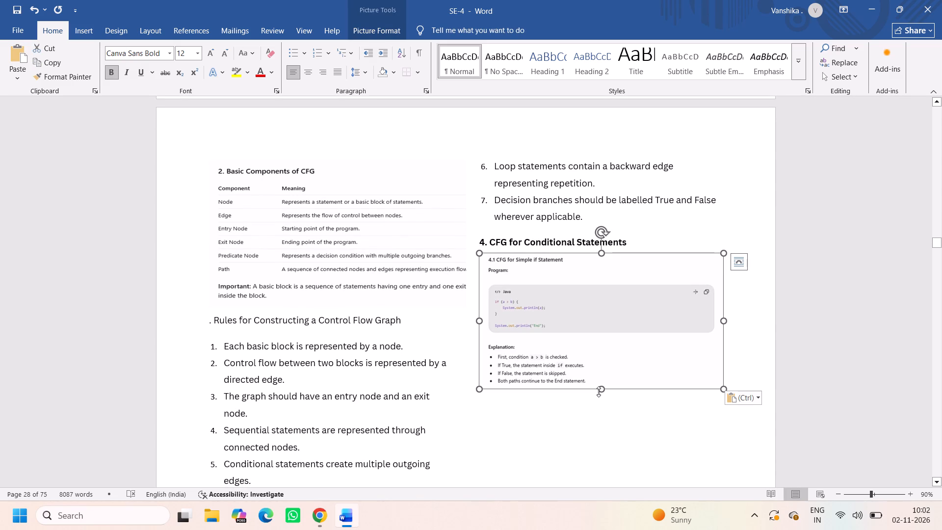
{"action": "left_click_drag", "start_coordinate": [599, 392], "coordinate": [606, 442]}
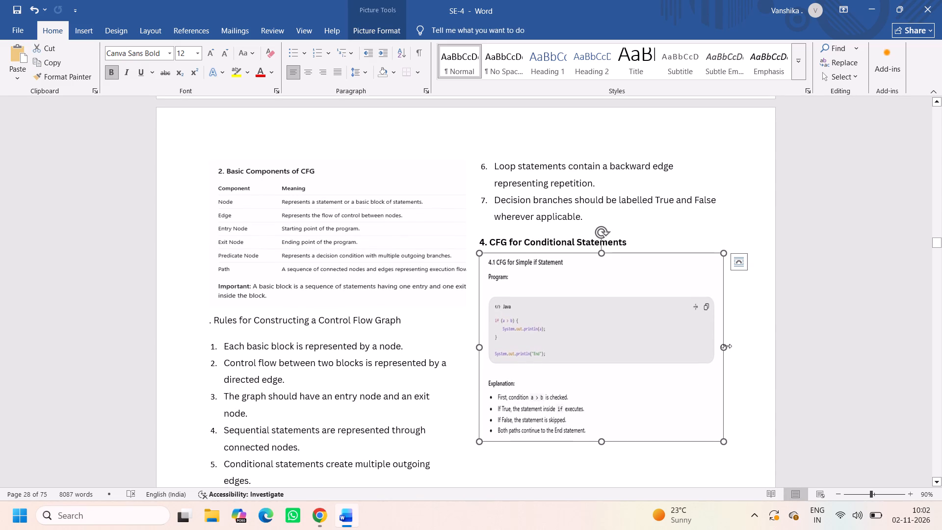
{"action": "left_click_drag", "start_coordinate": [726, 346], "coordinate": [755, 339]}
{"action": "left_click", "coordinate": [611, 369]}
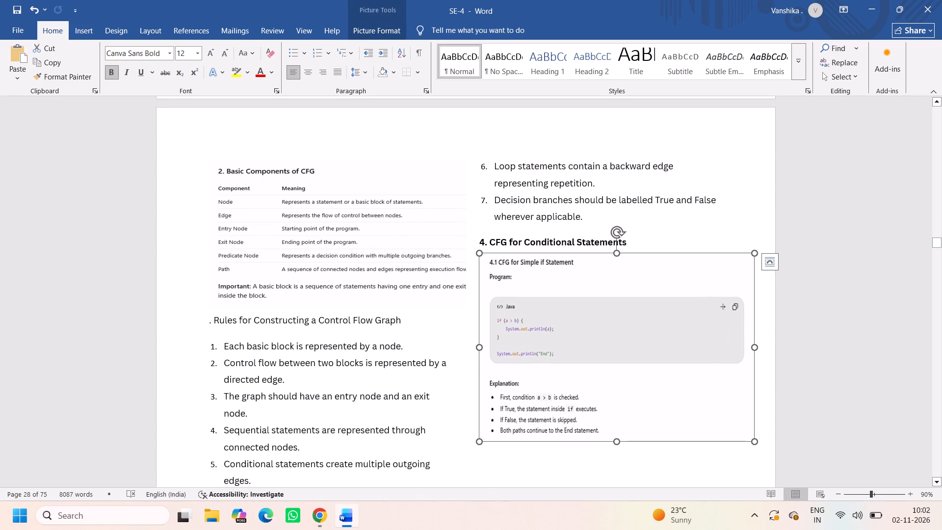
{"action": "left_click", "coordinate": [390, 390]}
{"action": "scroll", "coordinate": [390, 390], "scroll_direction": "down", "scroll_amount": 4}
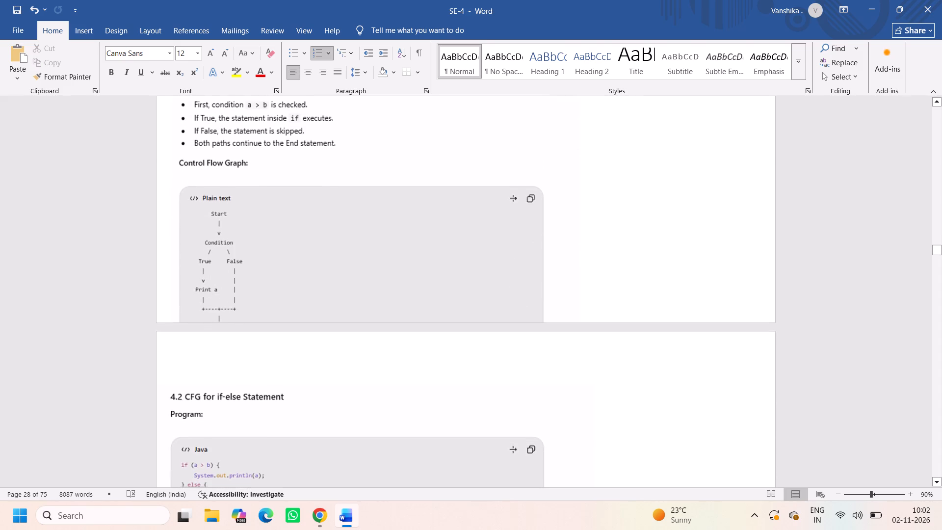
Shrink the full "4.1 CFG for Simple if Statement" picture proportionally to about 13.9 cm high and 10.16 cm wide.
{"action": "left_click", "coordinate": [389, 269]}
{"action": "scroll", "coordinate": [389, 269], "scroll_direction": "up", "scroll_amount": 3}
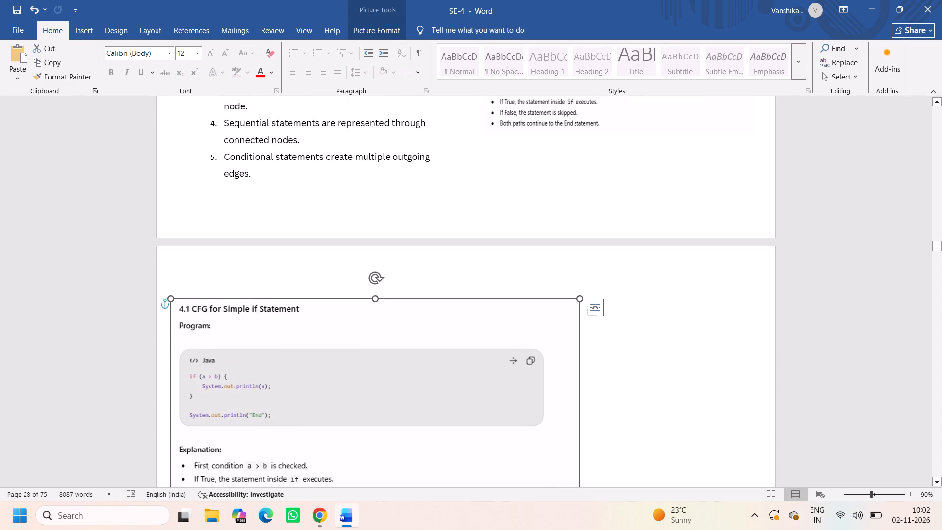
{"action": "left_click_drag", "start_coordinate": [173, 297], "coordinate": [347, 428]}
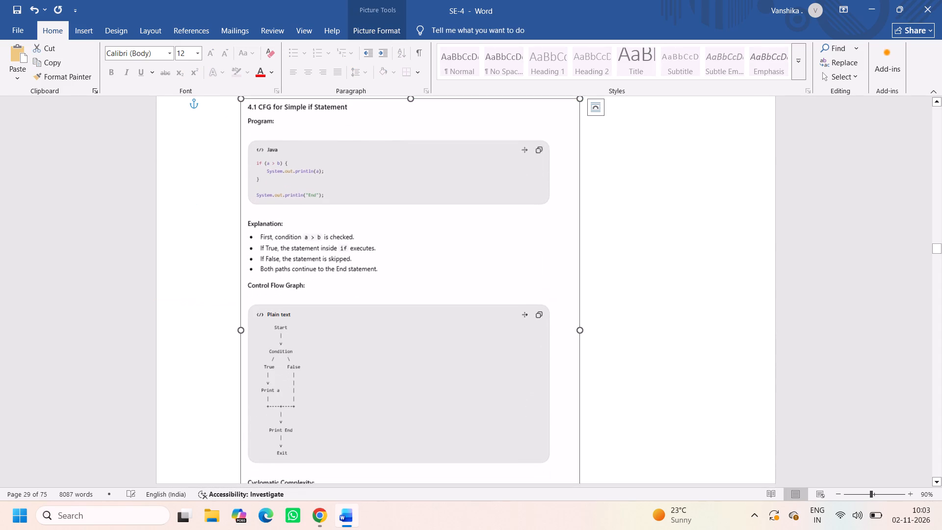
{"action": "scroll", "coordinate": [452, 380], "scroll_direction": "down", "scroll_amount": 1}
{"action": "scroll", "coordinate": [436, 303], "scroll_direction": "up", "scroll_amount": 2}
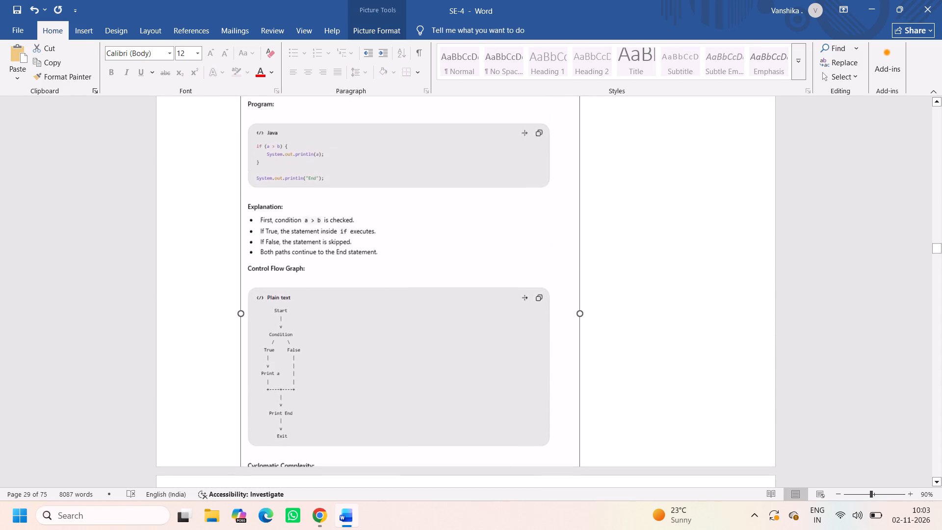
{"action": "scroll", "coordinate": [436, 303], "scroll_direction": "up", "scroll_amount": 1}
{"action": "left_click", "coordinate": [365, 440]}
{"action": "left_click_drag", "start_coordinate": [365, 440], "coordinate": [376, 396]}
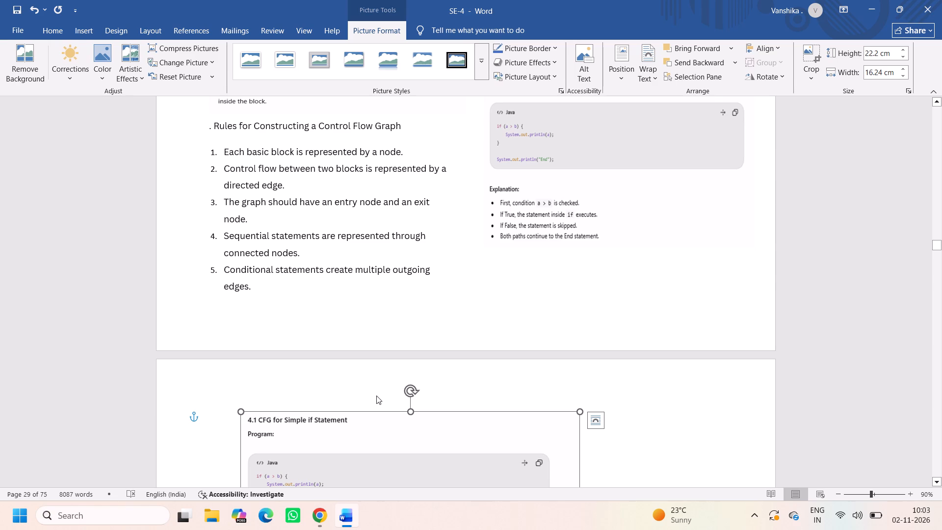
{"action": "left_click_drag", "start_coordinate": [241, 410], "coordinate": [424, 476]}
{"action": "scroll", "coordinate": [472, 414], "scroll_direction": "down", "scroll_amount": 1}
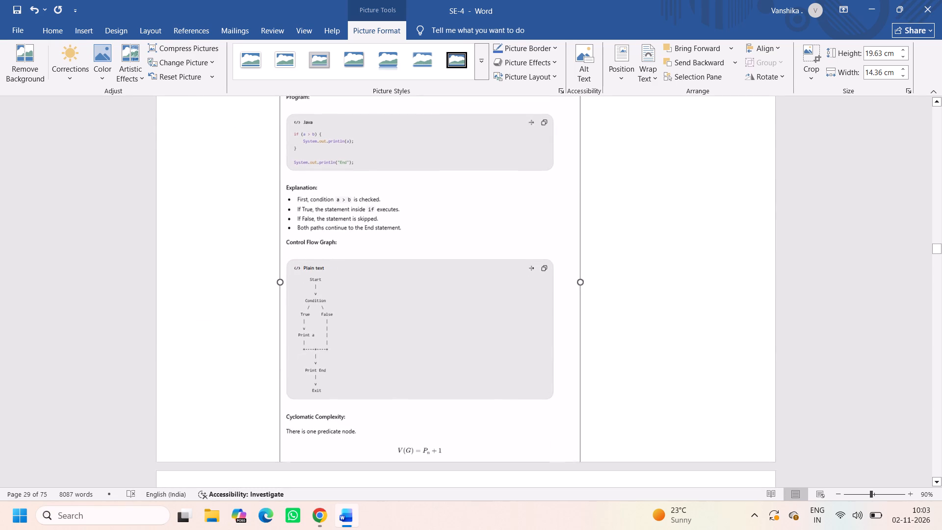
{"action": "scroll", "coordinate": [472, 414], "scroll_direction": "down", "scroll_amount": 1}
{"action": "left_click_drag", "start_coordinate": [470, 369], "coordinate": [471, 326]}
{"action": "left_click", "coordinate": [471, 326]}
{"action": "left_click_drag", "start_coordinate": [471, 326], "coordinate": [474, 274]}
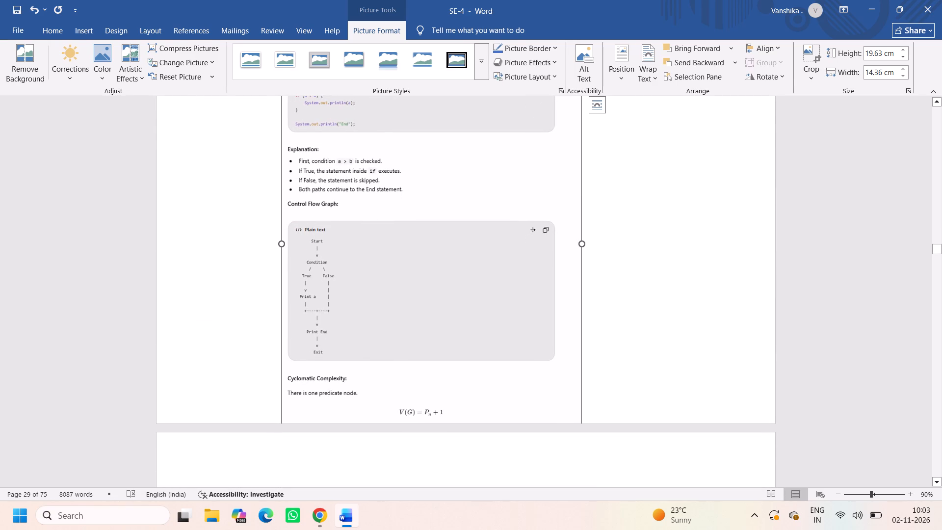
{"action": "left_click", "coordinate": [470, 322]}
{"action": "scroll", "coordinate": [415, 307], "scroll_direction": "down", "scroll_amount": 1}
{"action": "scroll", "coordinate": [415, 307], "scroll_direction": "up", "scroll_amount": 1, "text": "ctrl"}
{"action": "scroll", "coordinate": [419, 312], "scroll_direction": "up", "scroll_amount": 1}
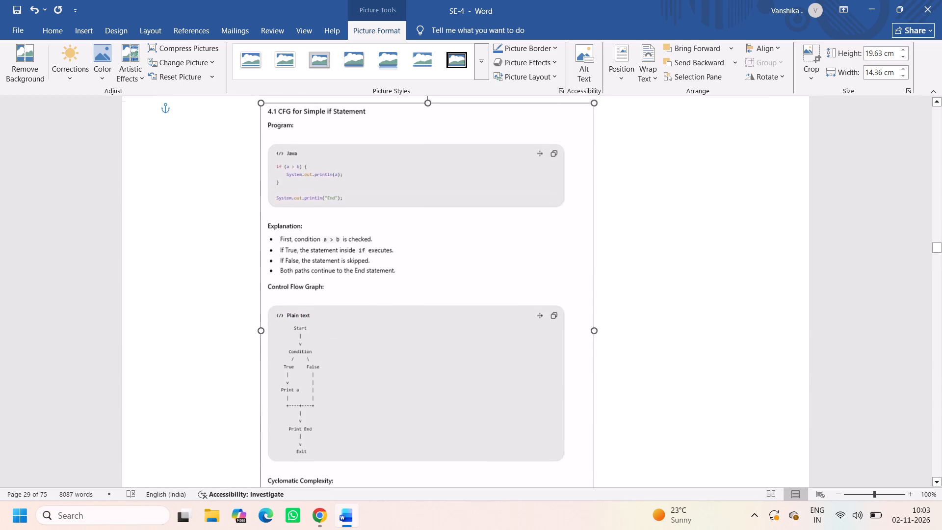
{"action": "scroll", "coordinate": [419, 312], "scroll_direction": "up", "scroll_amount": 1}
{"action": "left_click_drag", "start_coordinate": [261, 263], "coordinate": [488, 396]}
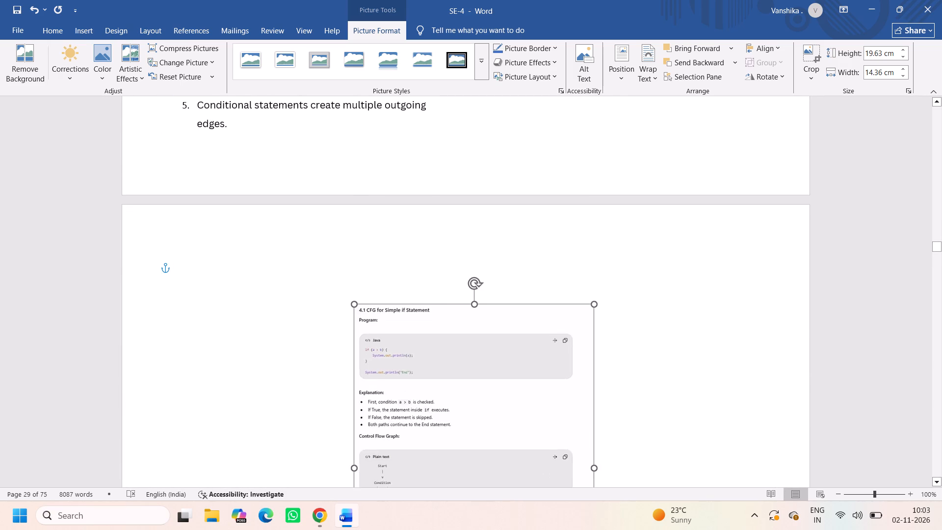
{"action": "left_click", "coordinate": [670, 397]}
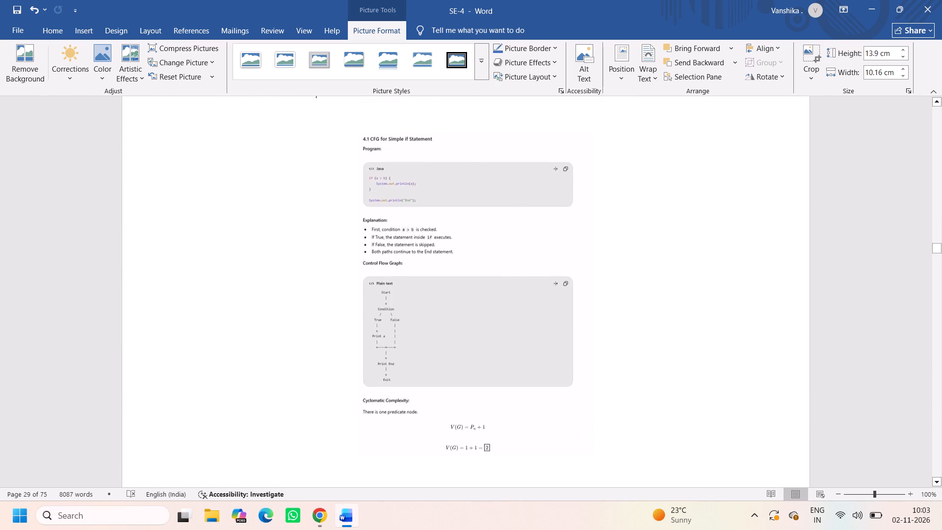
Widen the shrunken full 4.1 picture to about 12.96 cm, keeping its height.
{"action": "left_click", "coordinate": [524, 376]}
{"action": "left_click_drag", "start_coordinate": [356, 316], "coordinate": [293, 300]}
{"action": "left_click", "coordinate": [442, 156]}
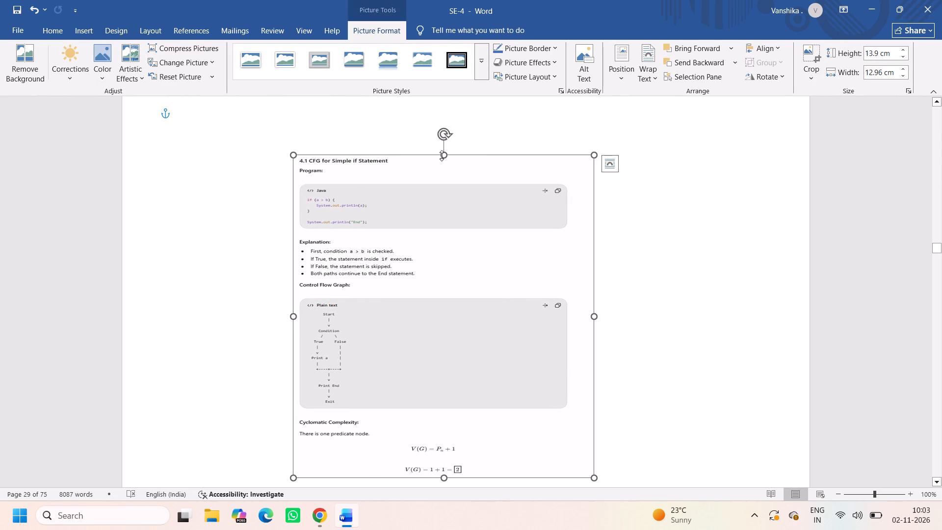
{"action": "left_click", "coordinate": [689, 325]}
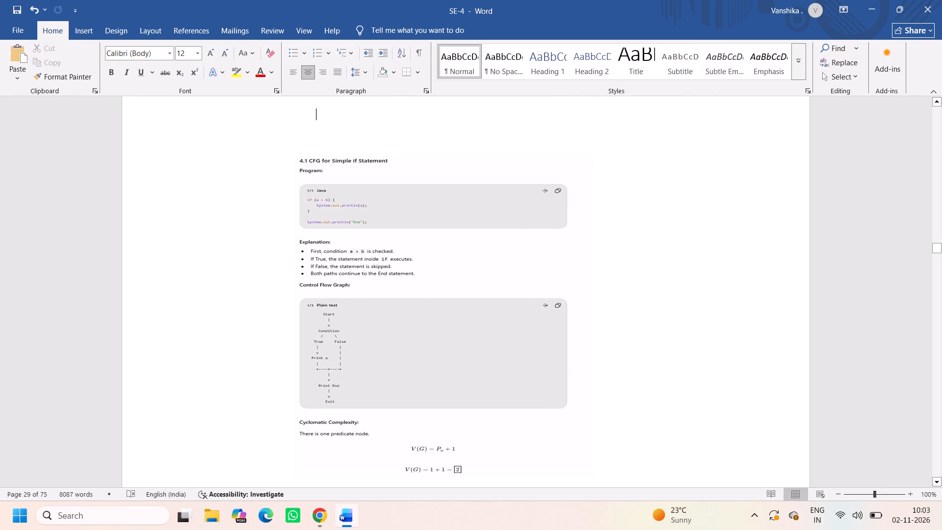
Capture a screenshot of the 4.1 picture's lower part, from "Control Flow Graph" through the cyclomatic complexity formulas.
{"action": "key", "text": "Print"}
{"action": "left_click_drag", "start_coordinate": [293, 278], "coordinate": [624, 477]}
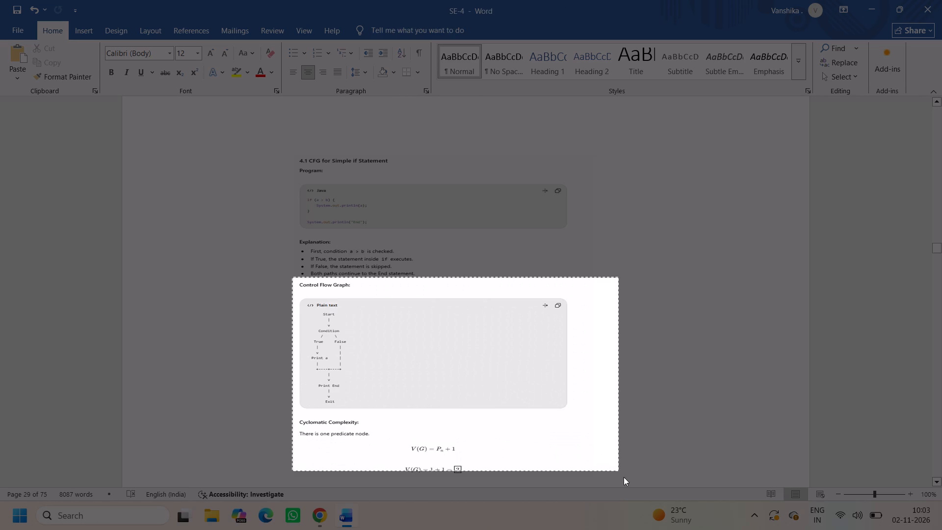
{"action": "left_click_drag", "start_coordinate": [624, 477], "coordinate": [578, 480]}
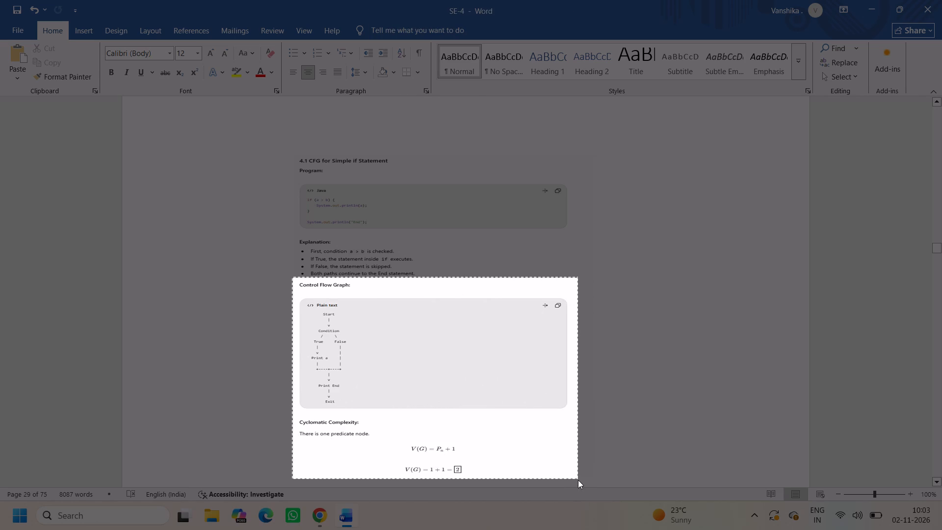
{"action": "left_click_drag", "start_coordinate": [578, 480], "coordinate": [577, 480]}
Replace the full 4.1 picture with the captured Control Flow Graph and Cyclomatic Complexity excerpt.
{"action": "left_click", "coordinate": [466, 359]}
{"action": "key", "text": "BackSpace"}
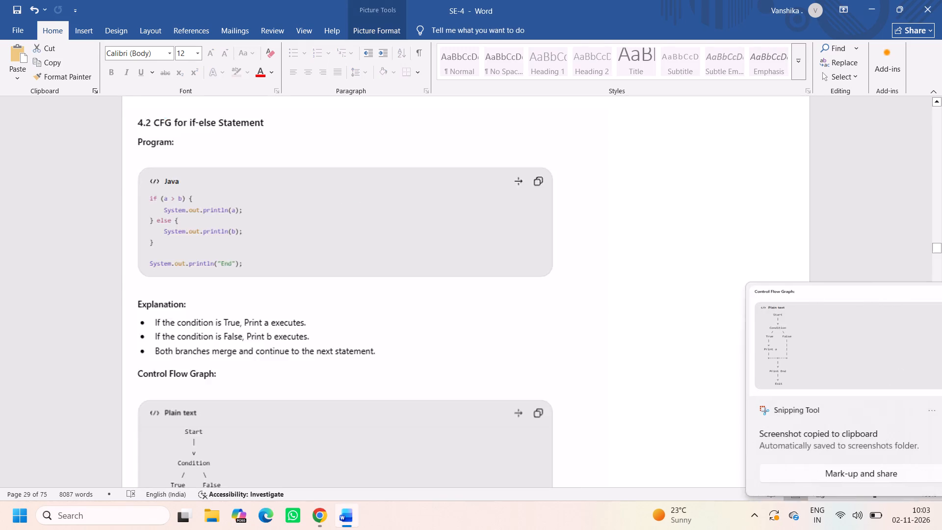
{"action": "scroll", "coordinate": [513, 314], "scroll_direction": "up", "scroll_amount": 1}
{"action": "key", "text": "ctrl+v"}
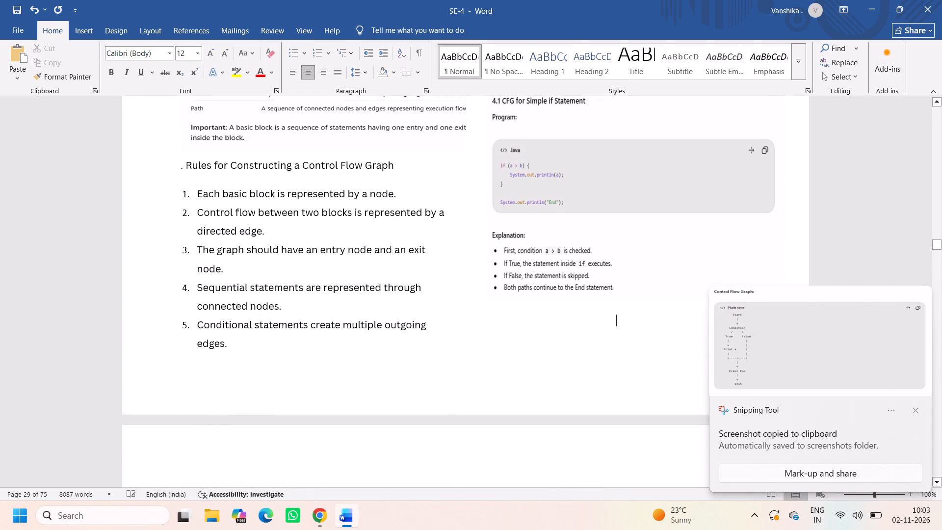
{"action": "scroll", "coordinate": [440, 307], "scroll_direction": "up", "scroll_amount": 1}
{"action": "scroll", "coordinate": [440, 307], "scroll_direction": "down", "scroll_amount": 1}
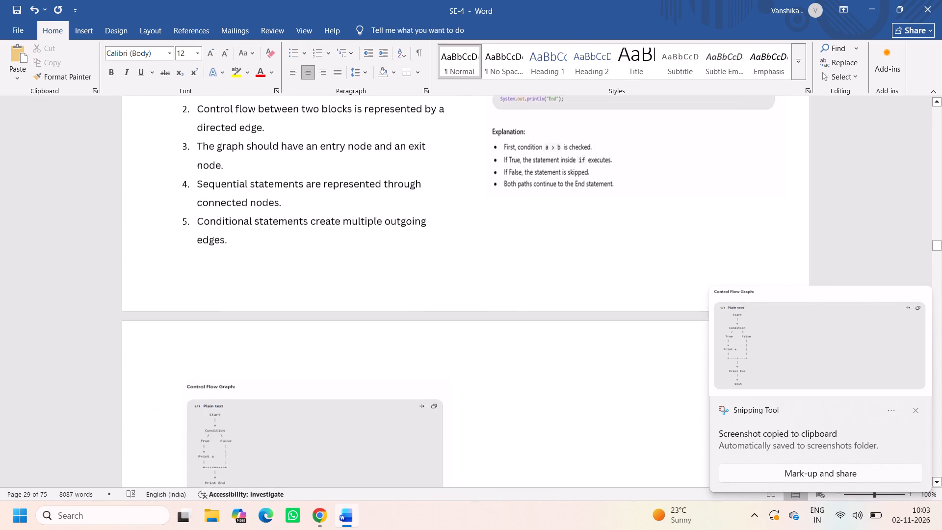
Stretch the 4.1 program and explanation excerpt slightly taller beneath the "4. CFG for Conditional Statements" heading.
{"action": "scroll", "coordinate": [440, 307], "scroll_direction": "up", "scroll_amount": 2}
{"action": "left_click", "coordinate": [592, 293]}
{"action": "left_click_drag", "start_coordinate": [633, 405], "coordinate": [645, 422]}
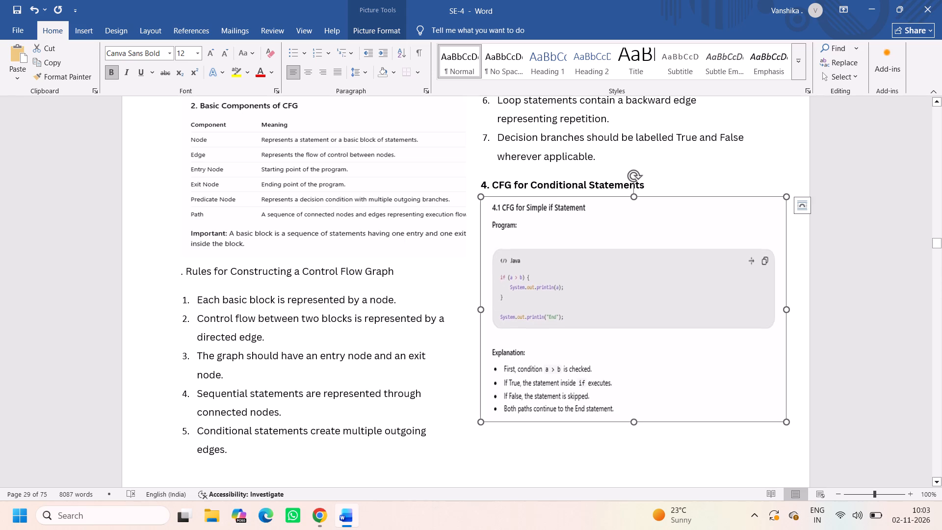
{"action": "left_click", "coordinate": [604, 457]}
Stretch the pasted Control Flow Graph and Cyclomatic Complexity excerpt taller and considerably wider.
{"action": "scroll", "coordinate": [604, 457], "scroll_direction": "down", "scroll_amount": 3}
{"action": "left_click", "coordinate": [367, 372]}
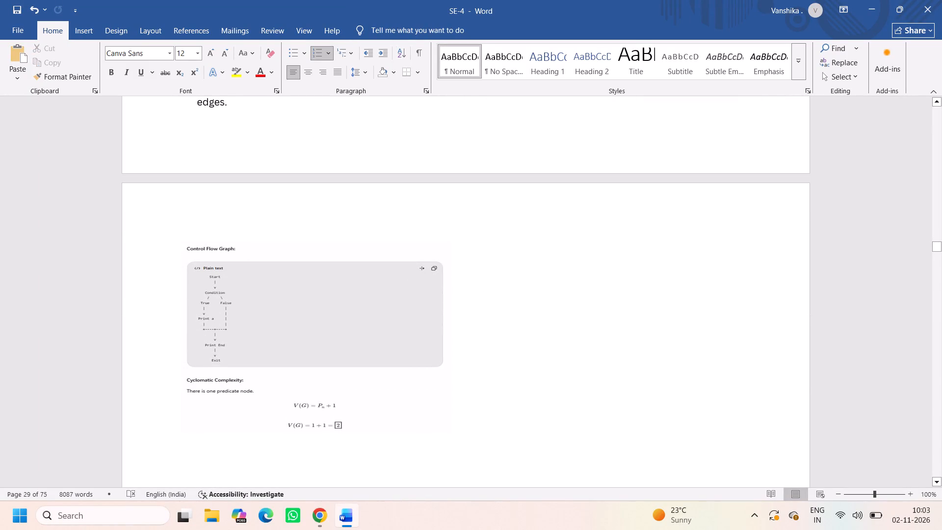
{"action": "left_click_drag", "start_coordinate": [316, 430], "coordinate": [317, 472]}
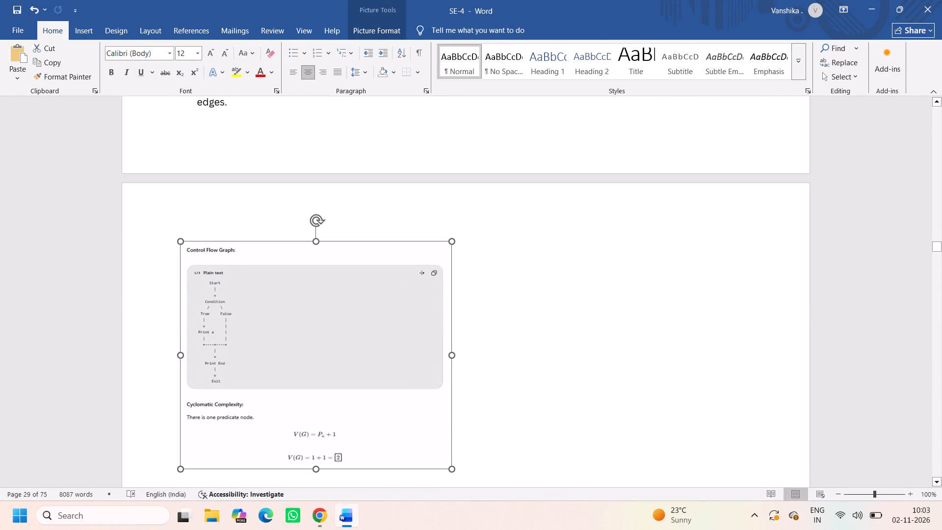
{"action": "left_click_drag", "start_coordinate": [317, 472], "coordinate": [317, 472]}
{"action": "left_click_drag", "start_coordinate": [183, 359], "coordinate": [164, 356]}
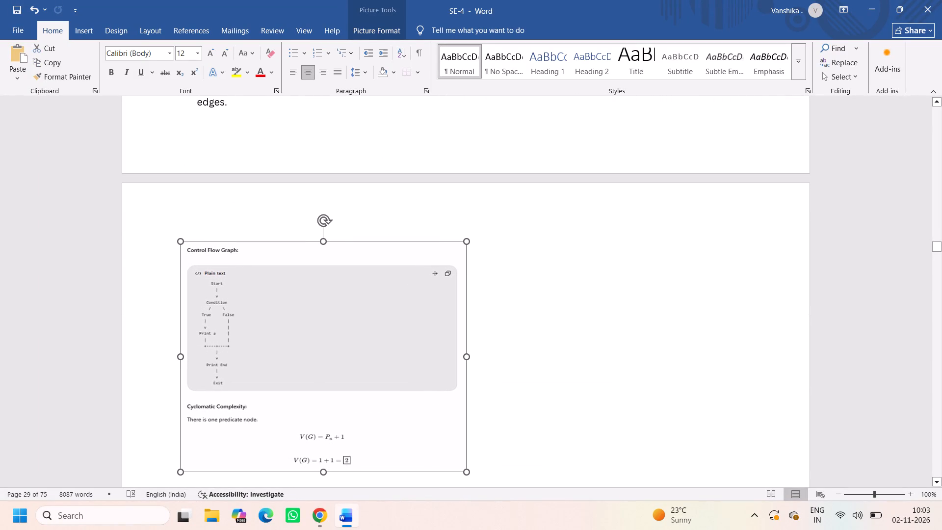
{"action": "left_click_drag", "start_coordinate": [164, 356], "coordinate": [101, 342]}
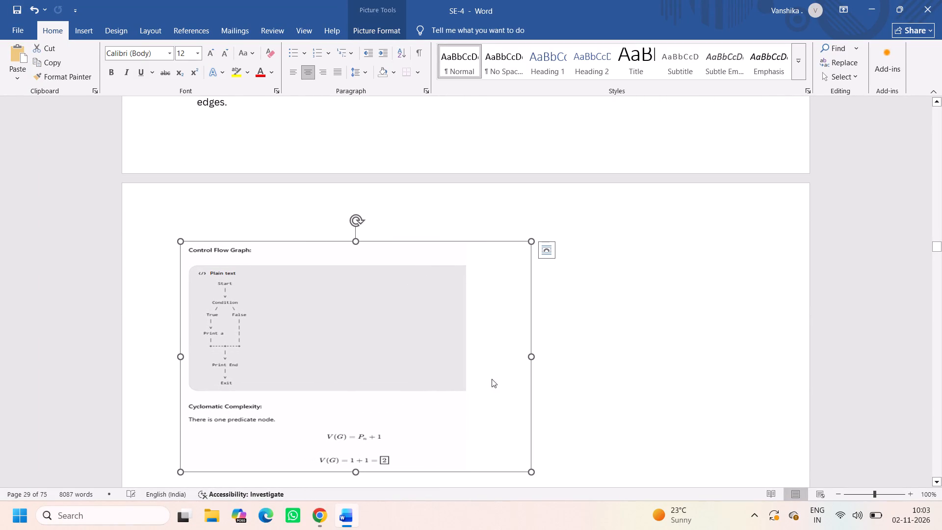
{"action": "left_click", "coordinate": [710, 360]}
Capture a screenshot of the "4.2 CFG for if-else Statement" picture's upper part, covering the heading, program and explanation bullets.
{"action": "scroll", "coordinate": [557, 373], "scroll_direction": "down", "scroll_amount": 2}
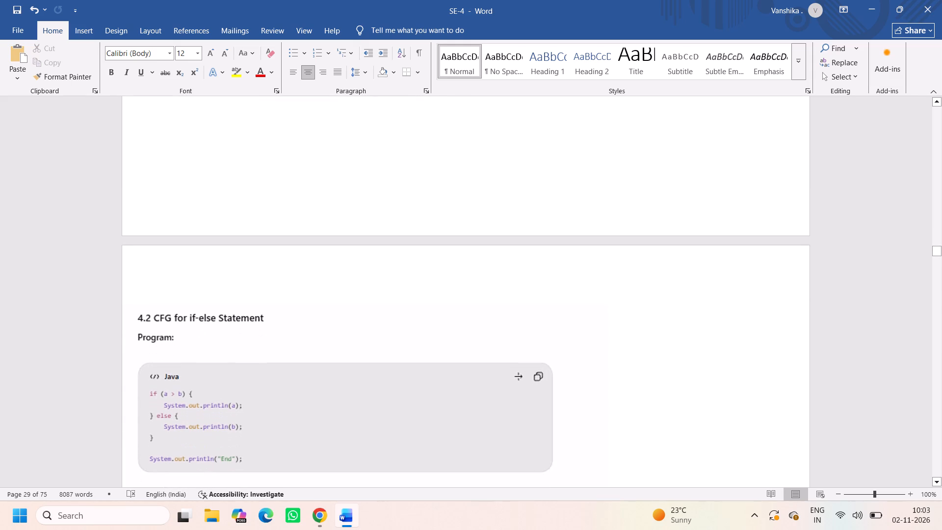
{"action": "left_click", "coordinate": [332, 358]}
{"action": "scroll", "coordinate": [332, 358], "scroll_direction": "down", "scroll_amount": 3}
{"action": "scroll", "coordinate": [332, 358], "scroll_direction": "up", "scroll_amount": 1}
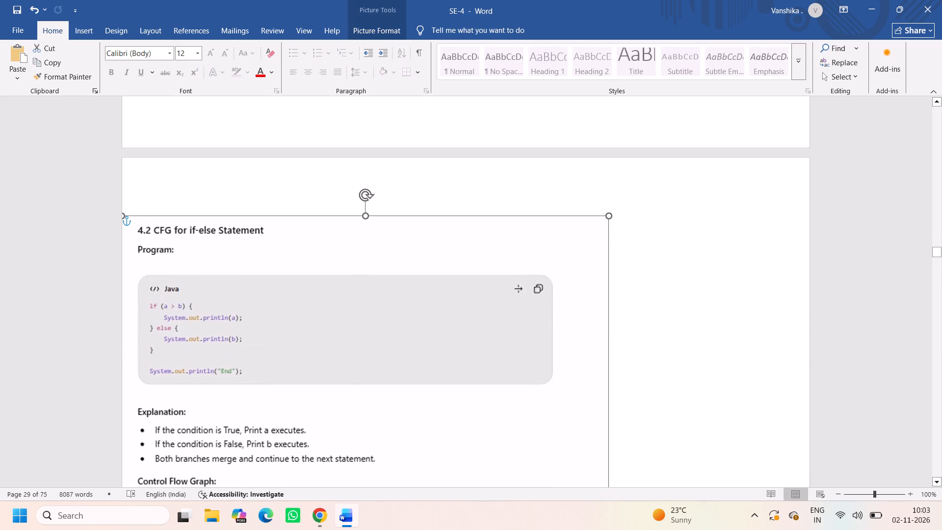
{"action": "scroll", "coordinate": [260, 278], "scroll_direction": "right", "scroll_amount": 1}
{"action": "left_click", "coordinate": [523, 272]}
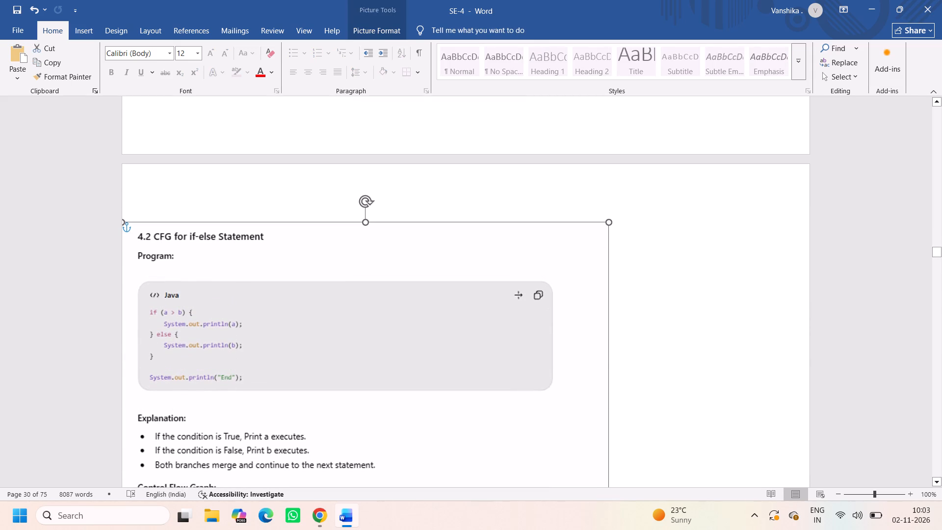
{"action": "left_click", "coordinate": [689, 336]}
{"action": "scroll", "coordinate": [689, 336], "scroll_direction": "down", "scroll_amount": 1}
{"action": "scroll", "coordinate": [689, 336], "scroll_direction": "up", "scroll_amount": 1}
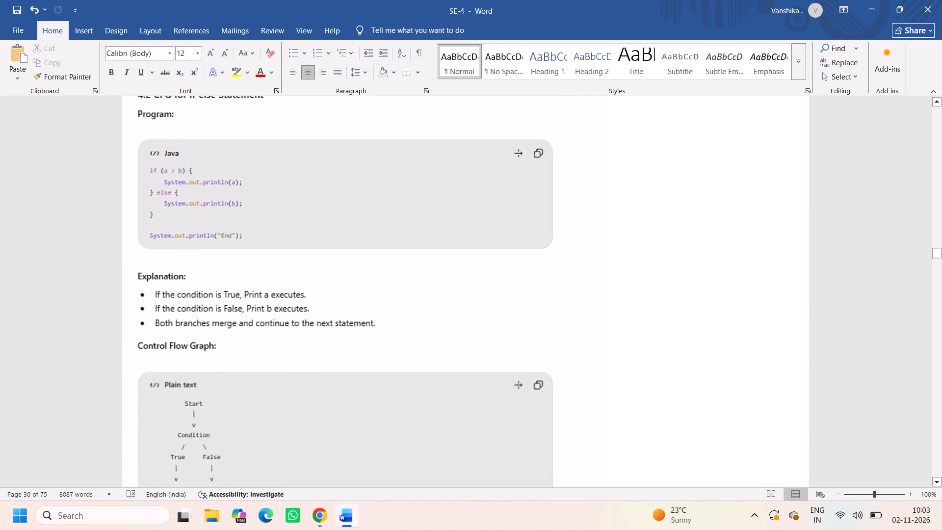
{"action": "scroll", "coordinate": [689, 336], "scroll_direction": "up", "scroll_amount": 1}
{"action": "key", "text": "Print"}
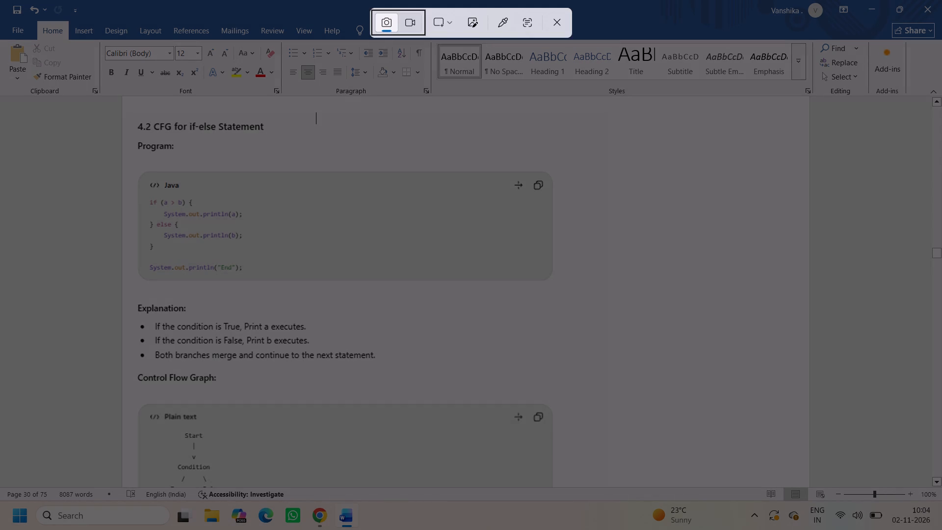
{"action": "left_click_drag", "start_coordinate": [130, 118], "coordinate": [619, 370]}
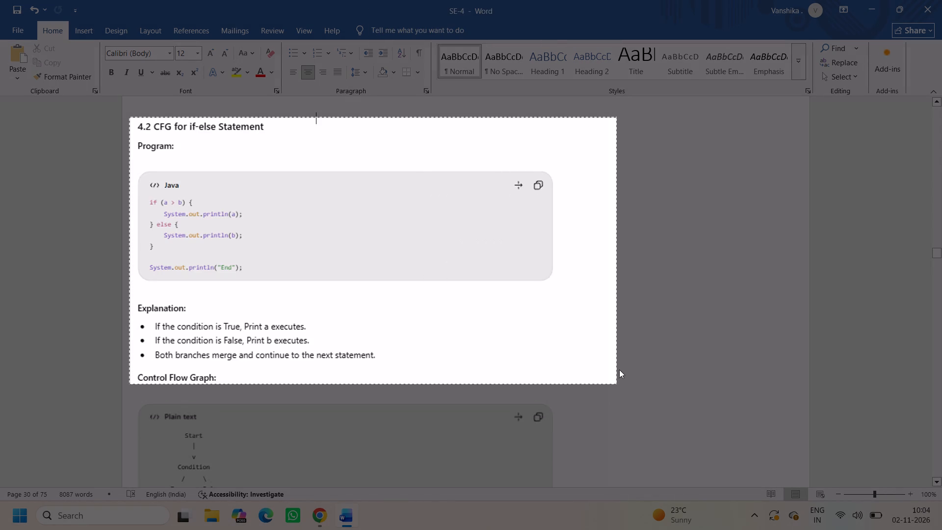
{"action": "left_click_drag", "start_coordinate": [619, 370], "coordinate": [590, 367]}
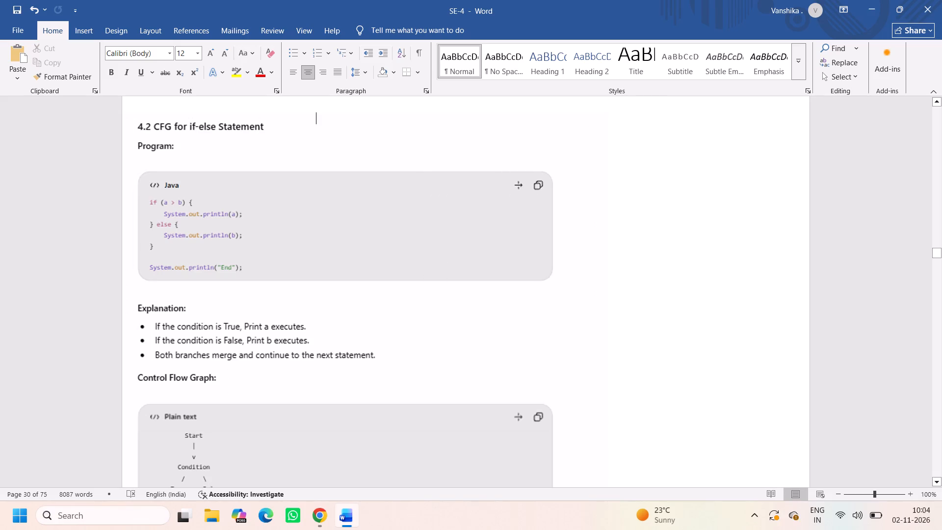
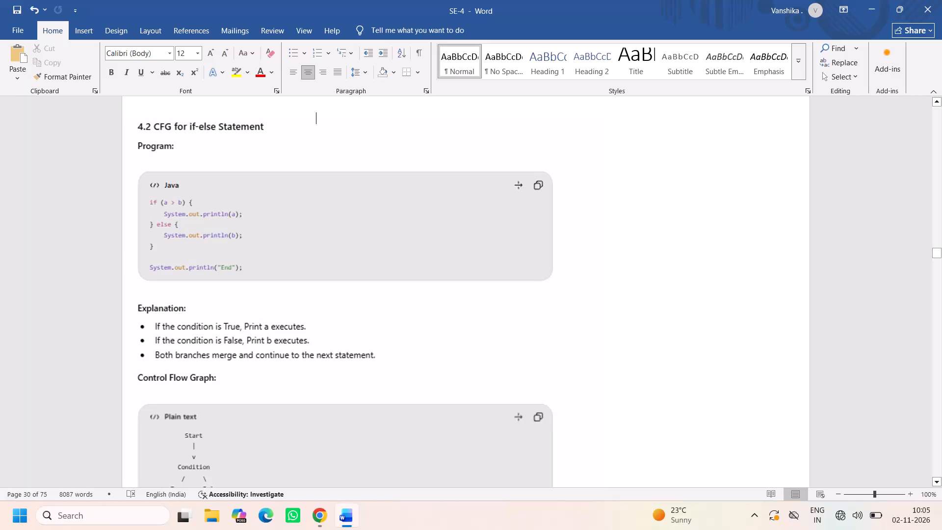
Paste the captured 4.2 program and explanation excerpt just before the 4.1 Control Flow Graph and Cyclomatic Complexity picture.
{"action": "scroll", "coordinate": [513, 328], "scroll_direction": "up", "scroll_amount": 2}
{"action": "left_click", "coordinate": [235, 266]}
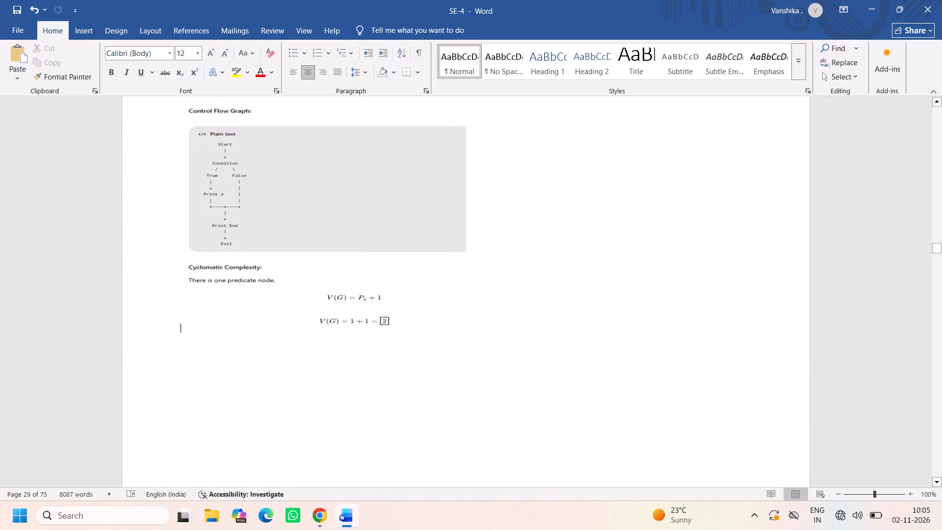
{"action": "key", "text": "ctrl+v"}
{"action": "scroll", "coordinate": [334, 285], "scroll_direction": "up", "scroll_amount": 3}
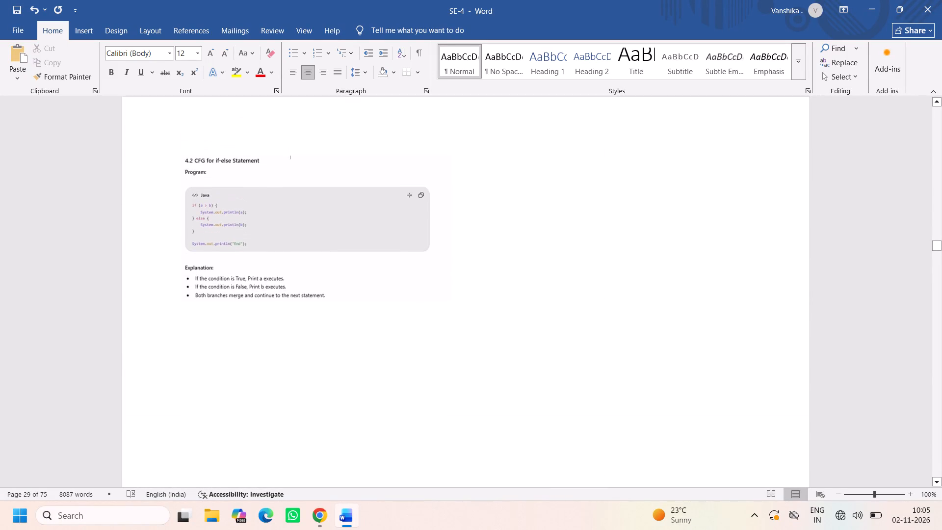
Reduce the height of the 4.1 Control Flow Graph and Cyclomatic Complexity picture so it fits beneath the 4.2 excerpt.
{"action": "scroll", "coordinate": [334, 285], "scroll_direction": "down", "scroll_amount": 7}
{"action": "left_click", "coordinate": [351, 232]}
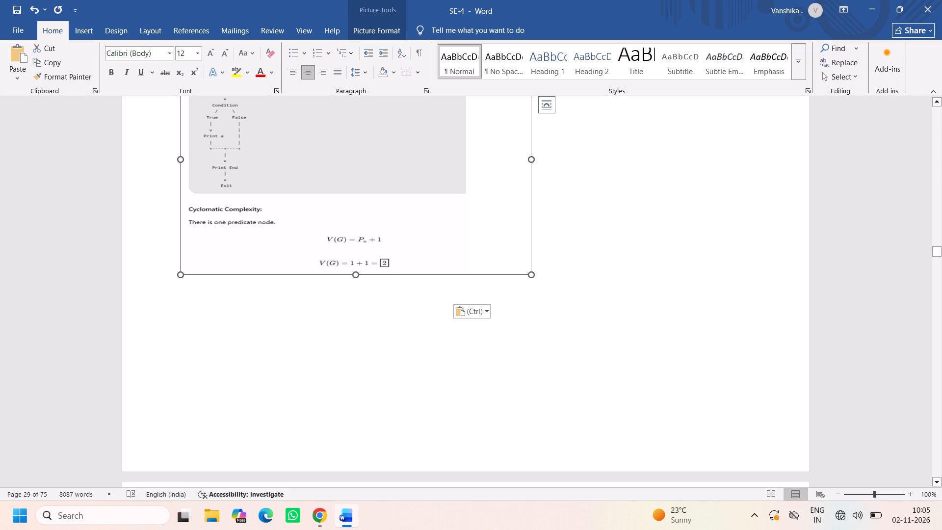
{"action": "left_click_drag", "start_coordinate": [356, 274], "coordinate": [367, 185]}
{"action": "scroll", "coordinate": [367, 185], "scroll_direction": "up", "scroll_amount": 1}
{"action": "scroll", "coordinate": [322, 251], "scroll_direction": "up", "scroll_amount": 1}
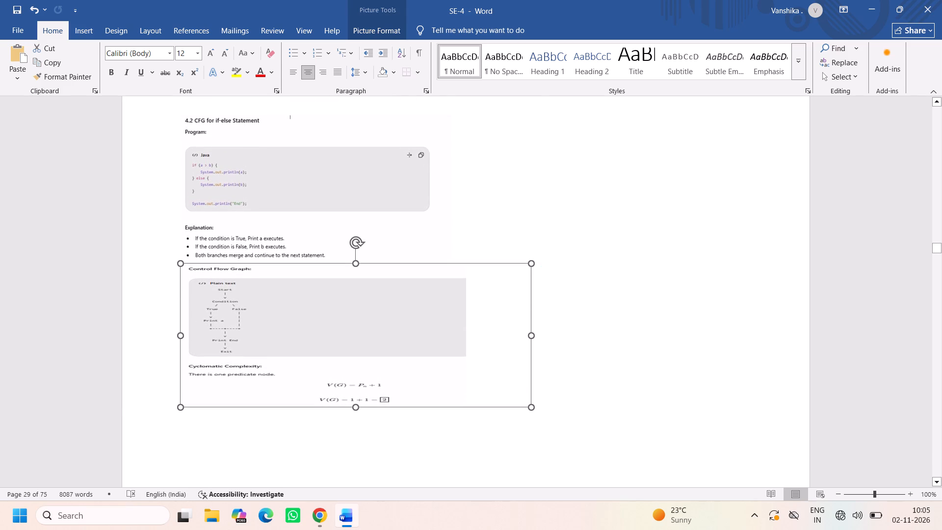
{"action": "left_click_drag", "start_coordinate": [355, 407], "coordinate": [360, 472]}
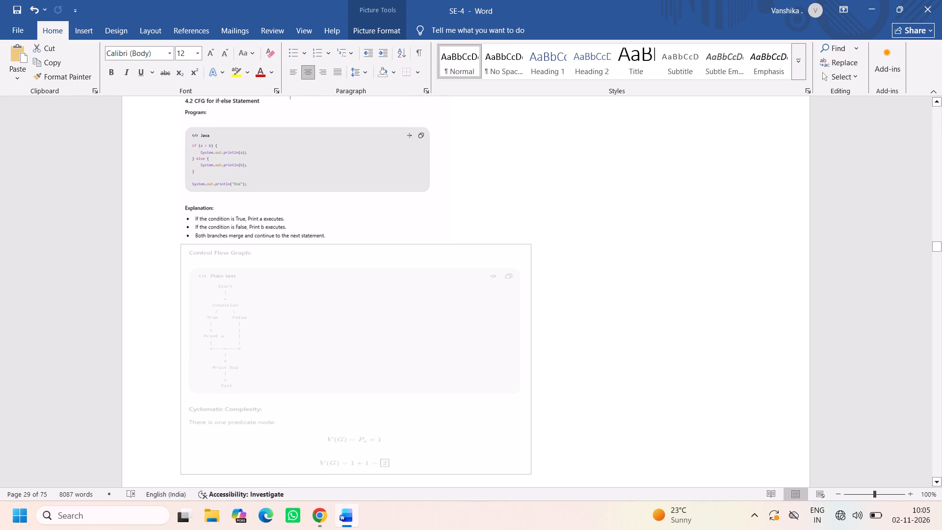
{"action": "left_click_drag", "start_coordinate": [360, 472], "coordinate": [362, 447]}
{"action": "left_click", "coordinate": [662, 443]}
Shrink the full "4.2 CFG for if-else Statement" picture proportionally until its Cyclomatic Complexity formulas fit on the page.
{"action": "scroll", "coordinate": [554, 405], "scroll_direction": "down", "scroll_amount": 1}
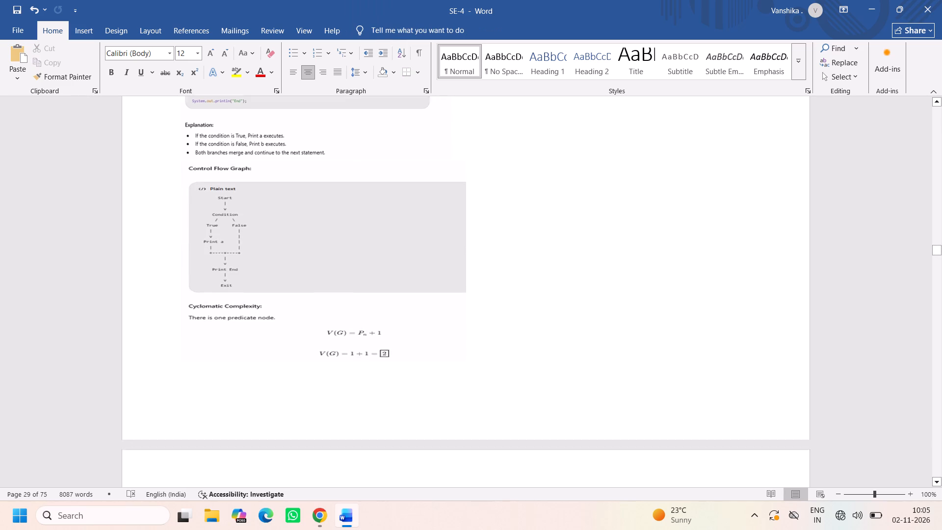
{"action": "scroll", "coordinate": [554, 405], "scroll_direction": "down", "scroll_amount": 1}
{"action": "scroll", "coordinate": [463, 414], "scroll_direction": "down", "scroll_amount": 2}
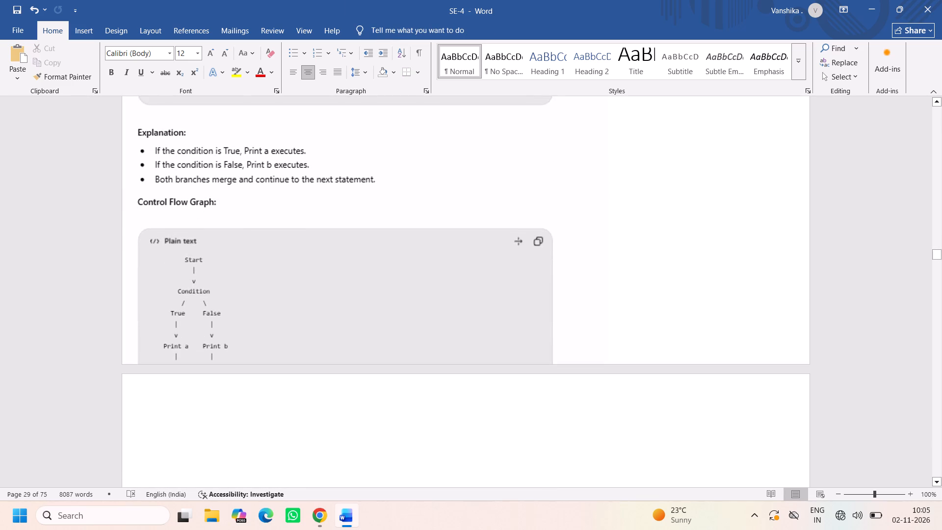
{"action": "scroll", "coordinate": [410, 294], "scroll_direction": "up", "scroll_amount": 1}
{"action": "left_click", "coordinate": [410, 294]}
{"action": "scroll", "coordinate": [189, 184], "scroll_direction": "up", "scroll_amount": 1}
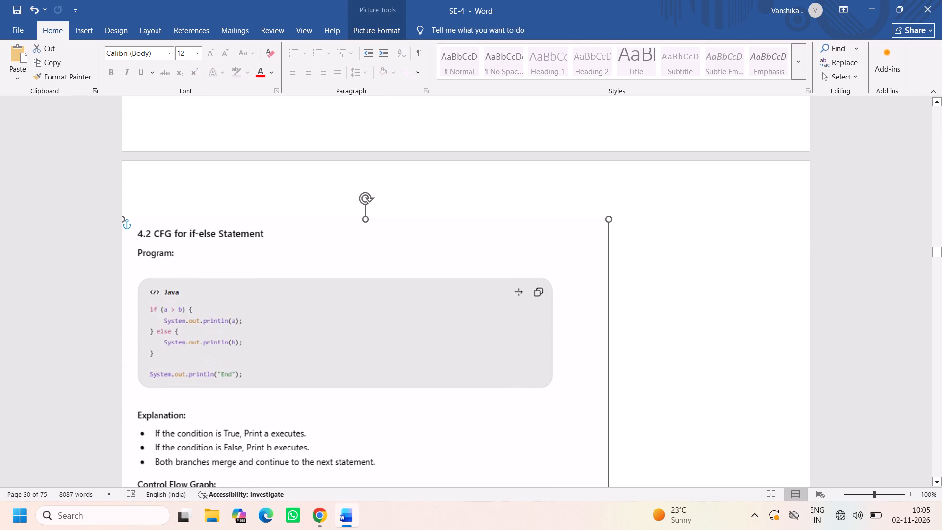
{"action": "left_click_drag", "start_coordinate": [125, 217], "coordinate": [392, 372]}
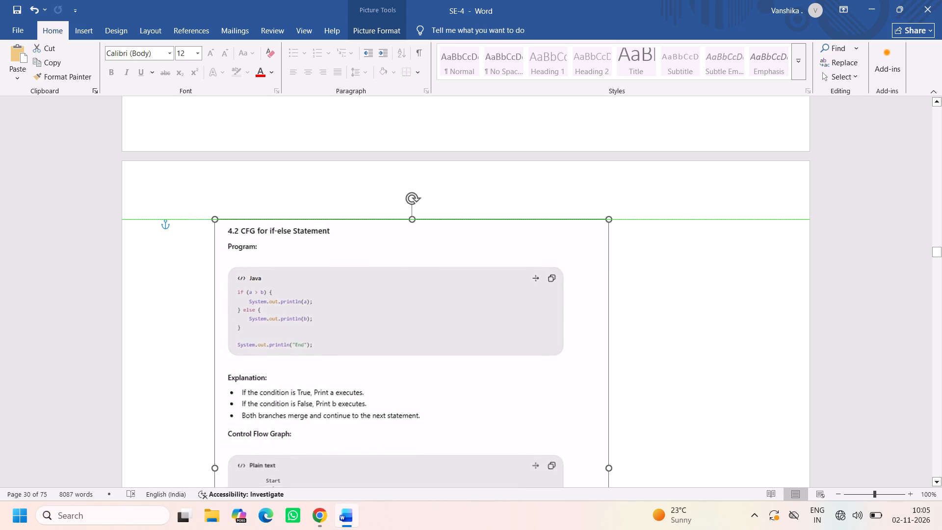
{"action": "left_click_drag", "start_coordinate": [392, 372], "coordinate": [432, 422]}
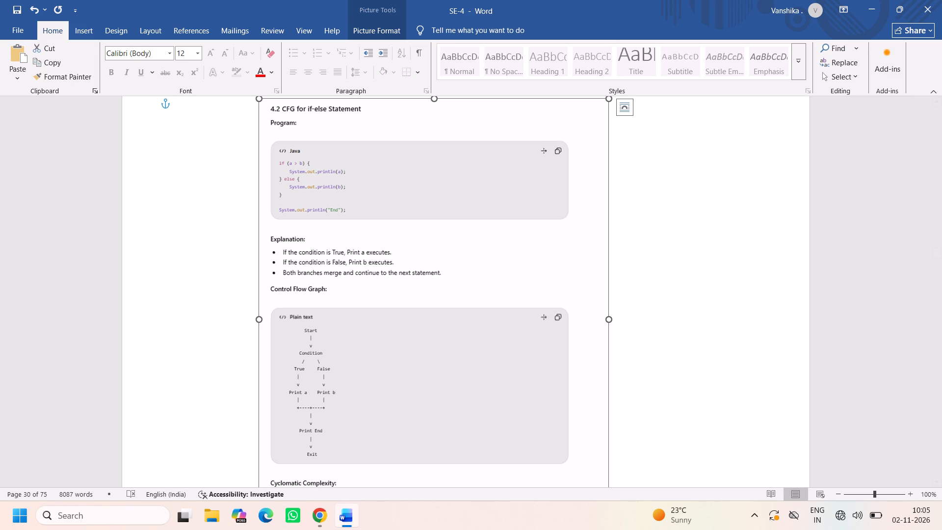
{"action": "scroll", "coordinate": [355, 318], "scroll_direction": "down", "scroll_amount": 1}
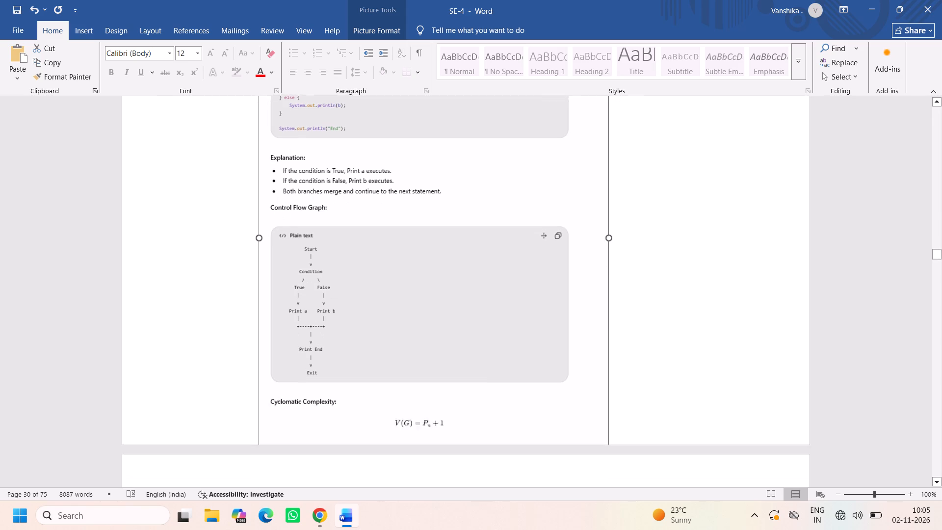
{"action": "scroll", "coordinate": [355, 318], "scroll_direction": "down", "scroll_amount": 1}
{"action": "scroll", "coordinate": [399, 334], "scroll_direction": "up", "scroll_amount": 1}
{"action": "scroll", "coordinate": [338, 208], "scroll_direction": "up", "scroll_amount": 1}
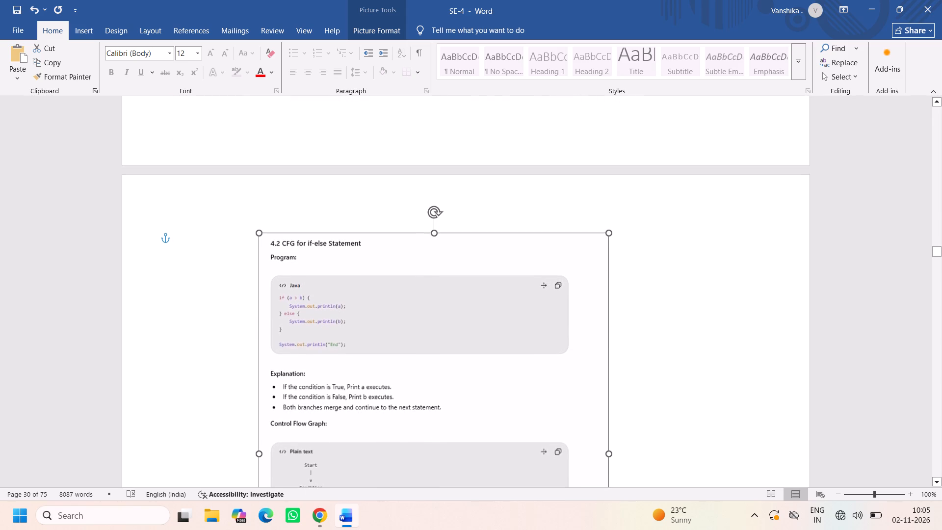
{"action": "left_click_drag", "start_coordinate": [260, 230], "coordinate": [347, 279]}
{"action": "scroll", "coordinate": [401, 310], "scroll_direction": "down", "scroll_amount": 1}
{"action": "scroll", "coordinate": [401, 310], "scroll_direction": "up", "scroll_amount": 1}
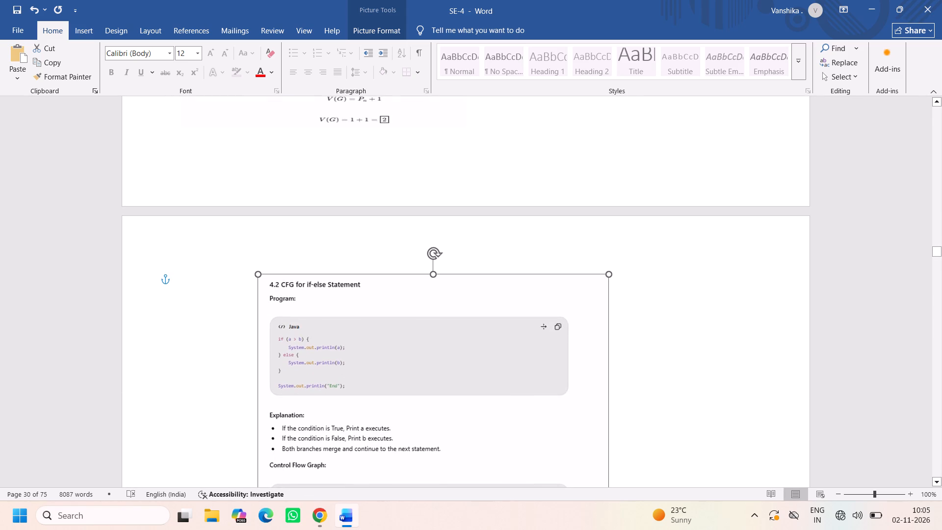
{"action": "left_click_drag", "start_coordinate": [259, 273], "coordinate": [430, 349]}
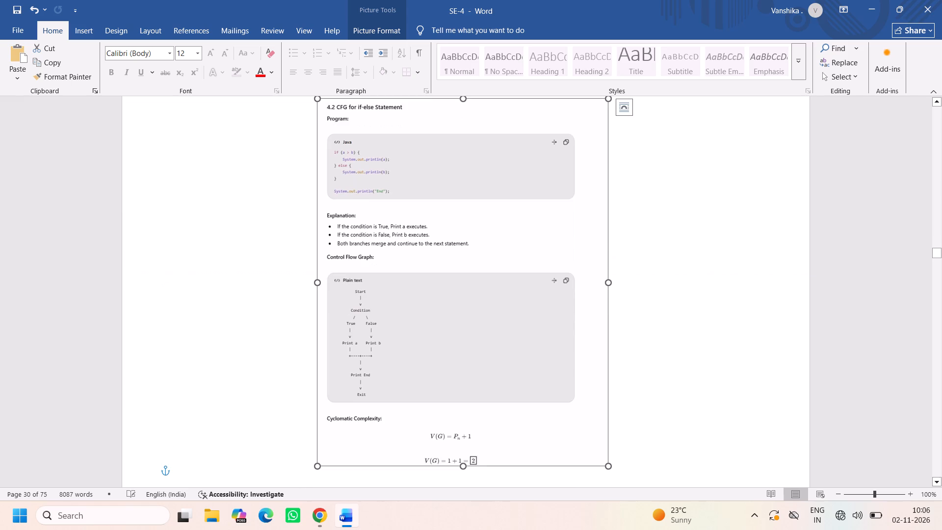
Capture a screenshot of the 4.2 picture's lower part, covering the Control Flow Graph and Cyclomatic Complexity formulas.
{"action": "left_click", "coordinate": [680, 370]}
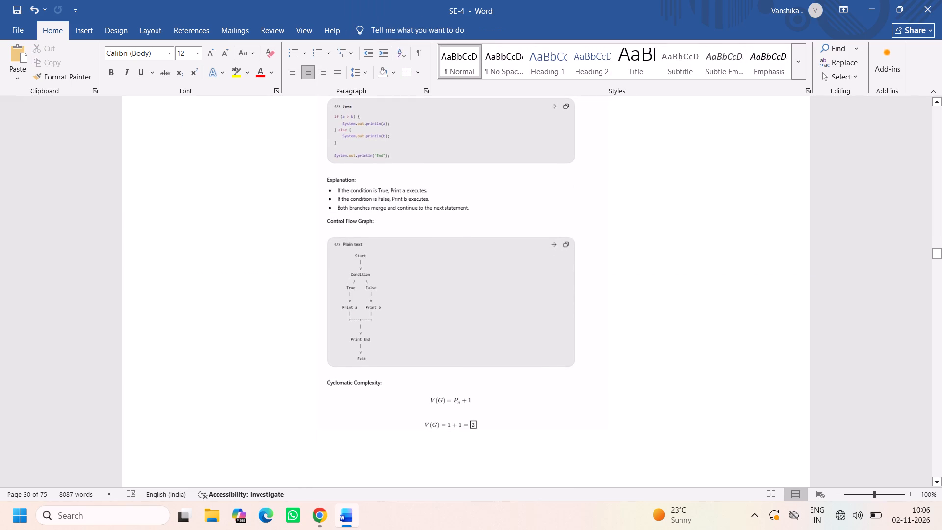
{"action": "key", "text": "Print"}
{"action": "left_click_drag", "start_coordinate": [317, 212], "coordinate": [743, 462]}
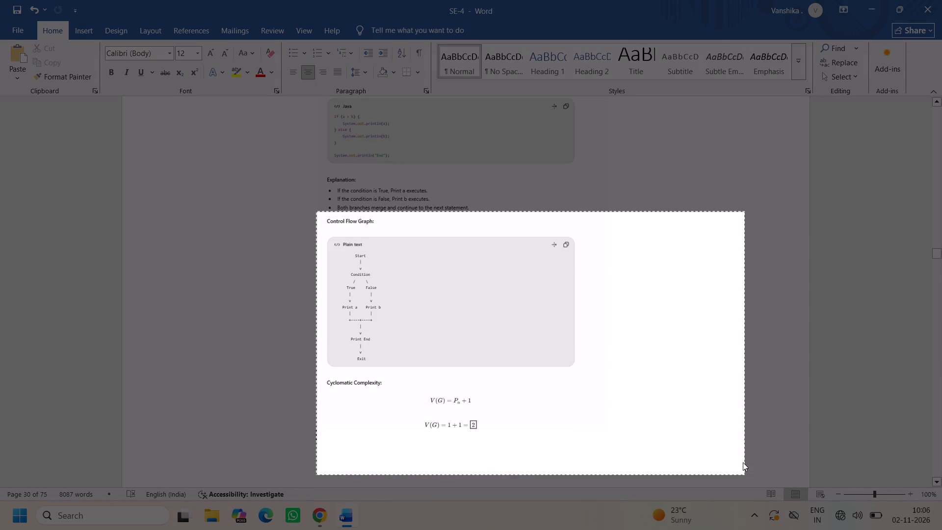
{"action": "left_click_drag", "start_coordinate": [743, 462], "coordinate": [620, 444]}
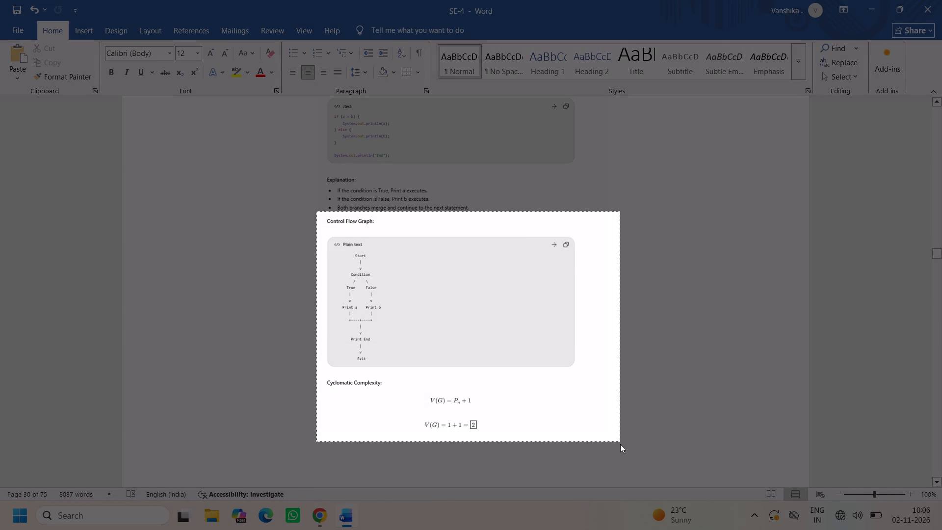
{"action": "left_click_drag", "start_coordinate": [620, 444], "coordinate": [618, 441]}
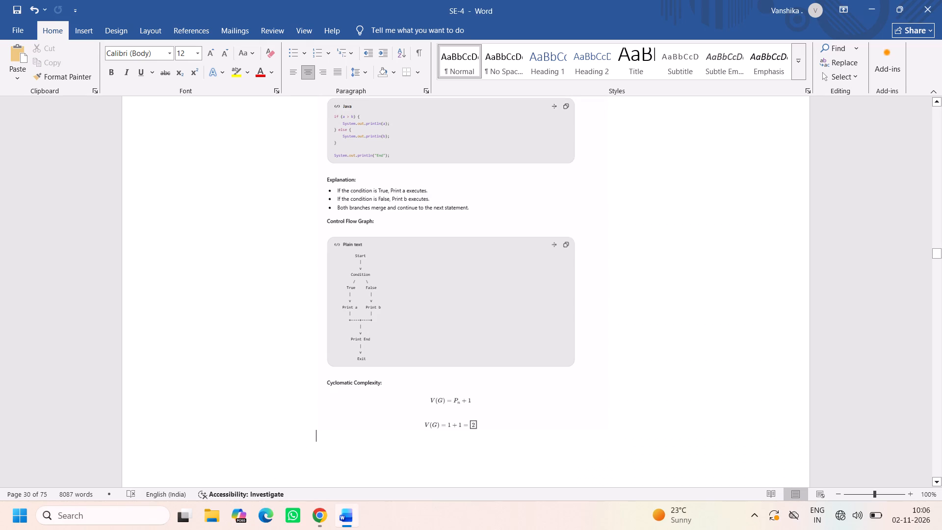
Replace the full 4.2 picture with the captured Control Flow Graph and Cyclomatic Complexity excerpt.
{"action": "scroll", "coordinate": [505, 357], "scroll_direction": "up", "scroll_amount": 3}
{"action": "left_click", "coordinate": [521, 205]}
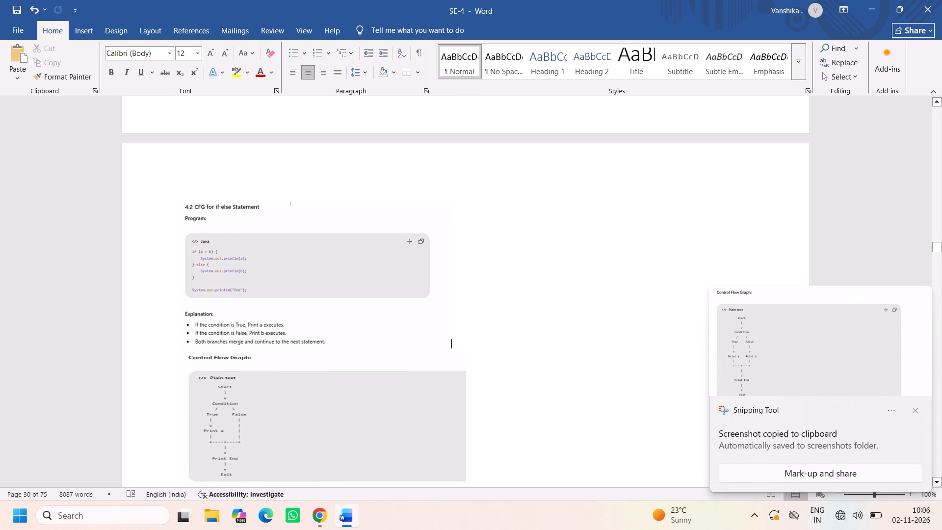
{"action": "scroll", "coordinate": [483, 371], "scroll_direction": "down", "scroll_amount": 2}
{"action": "left_click", "coordinate": [444, 421]}
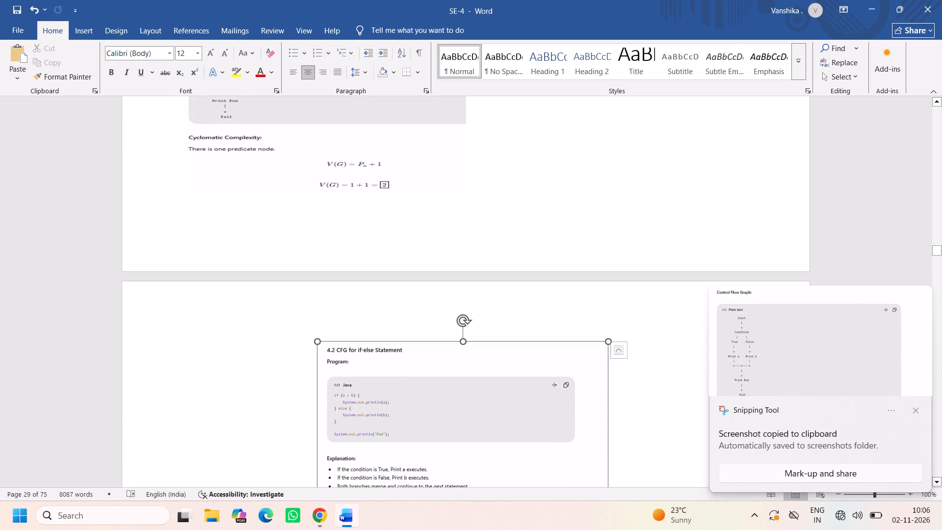
{"action": "key", "text": "BackSpace"}
{"action": "scroll", "coordinate": [571, 200], "scroll_direction": "up", "scroll_amount": 1}
{"action": "key", "text": "shift+v"}
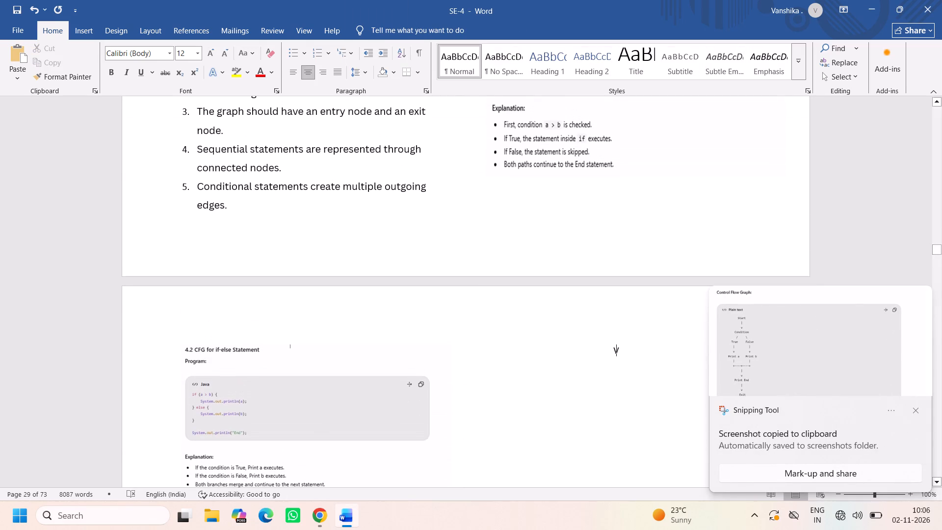
{"action": "key", "text": "BackSpace"}
{"action": "key", "text": "ctrl+v"}
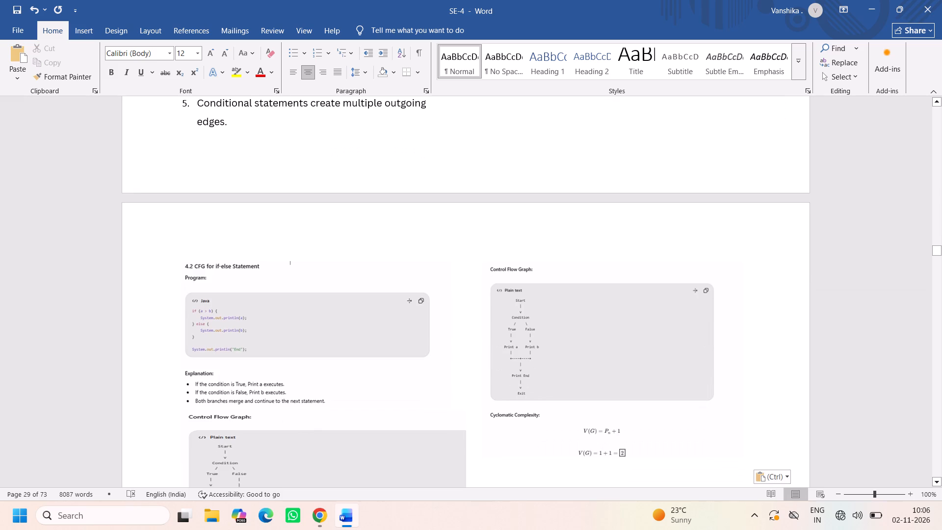
Stretch the pasted 4.2 Control Flow Graph and Cyclomatic Complexity excerpt taller and wider, out to the page edge.
{"action": "scroll", "coordinate": [606, 384], "scroll_direction": "down", "scroll_amount": 1}
{"action": "left_click", "coordinate": [605, 244]}
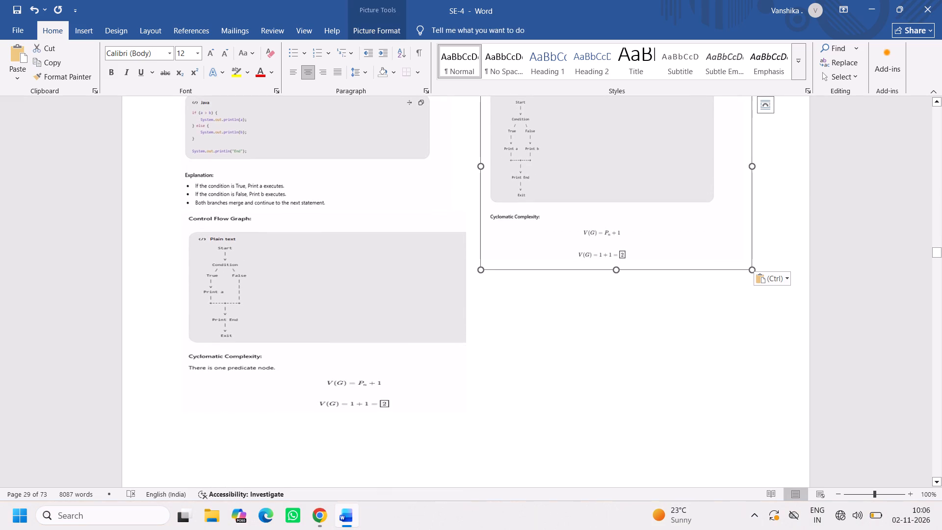
{"action": "scroll", "coordinate": [617, 260], "scroll_direction": "up", "scroll_amount": 1}
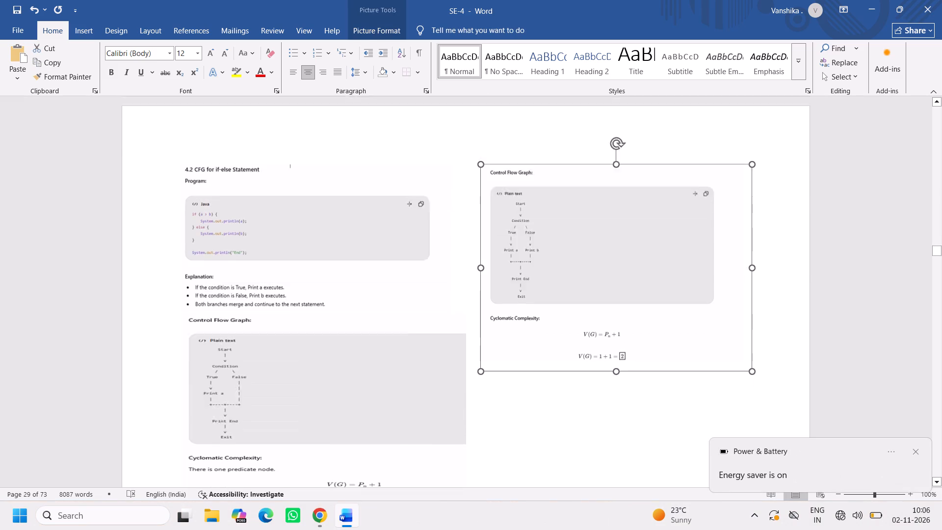
{"action": "scroll", "coordinate": [617, 260], "scroll_direction": "up", "scroll_amount": 1}
{"action": "left_click_drag", "start_coordinate": [615, 427], "coordinate": [643, 490]}
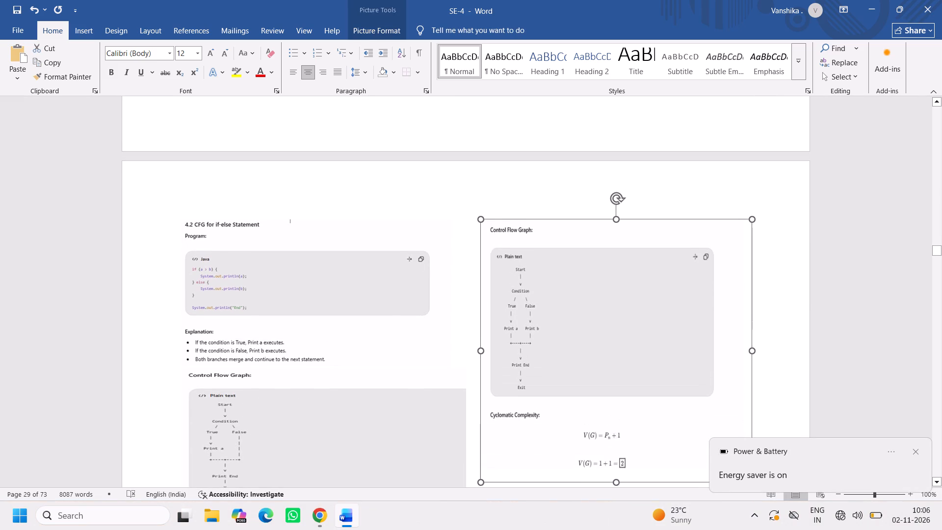
{"action": "left_click_drag", "start_coordinate": [643, 490], "coordinate": [637, 477]}
{"action": "left_click_drag", "start_coordinate": [752, 351], "coordinate": [776, 345]}
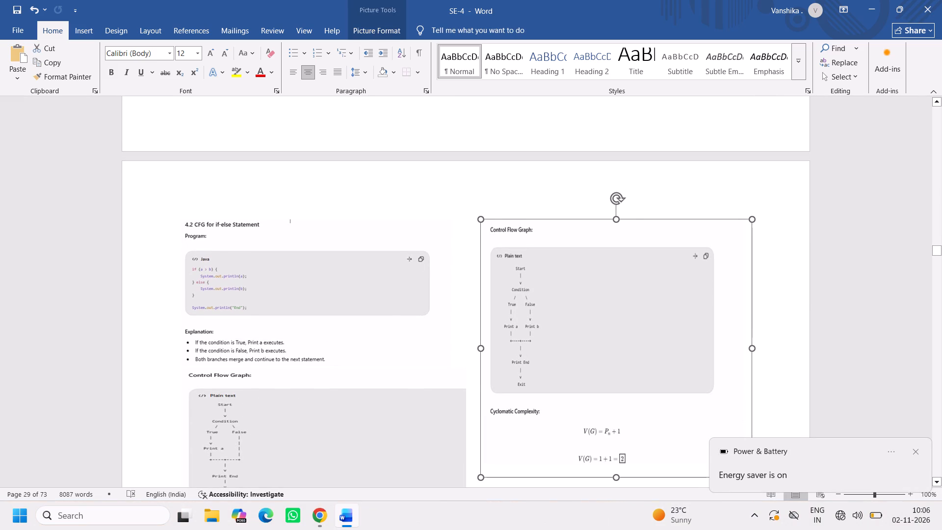
{"action": "left_click_drag", "start_coordinate": [776, 345], "coordinate": [857, 381]}
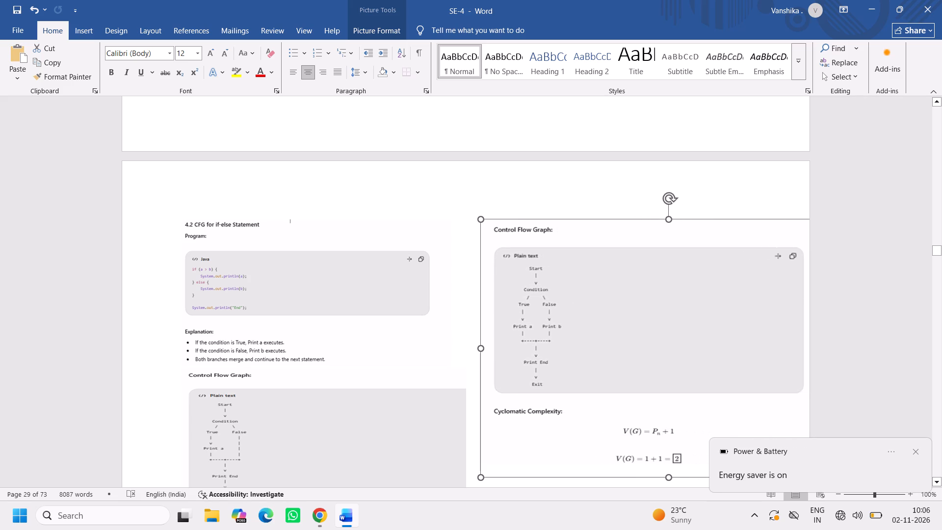
{"action": "left_click_drag", "start_coordinate": [857, 381], "coordinate": [859, 381]}
{"action": "left_click", "coordinate": [862, 384]}
Shrink the full "4.3 CFG for Nested if Statement" picture slightly, keeping its proportions.
{"action": "scroll", "coordinate": [814, 373], "scroll_direction": "down", "scroll_amount": 2}
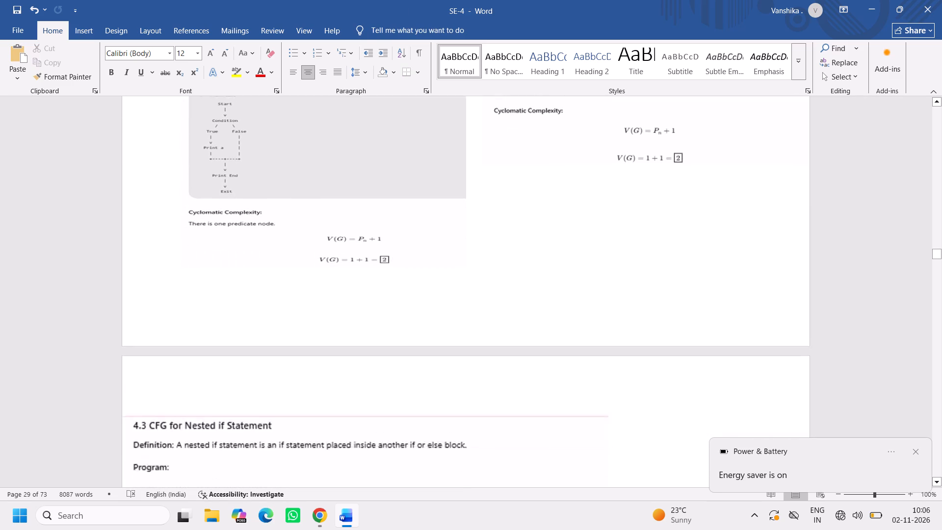
{"action": "scroll", "coordinate": [814, 373], "scroll_direction": "down", "scroll_amount": 3}
{"action": "scroll", "coordinate": [814, 373], "scroll_direction": "left", "scroll_amount": 1}
{"action": "scroll", "coordinate": [508, 354], "scroll_direction": "down", "scroll_amount": 1}
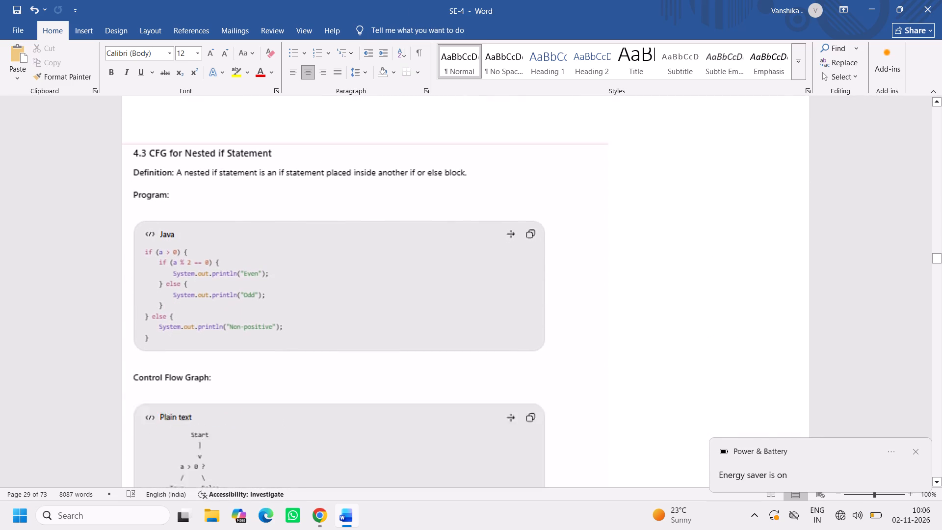
{"action": "scroll", "coordinate": [508, 354], "scroll_direction": "down", "scroll_amount": 2}
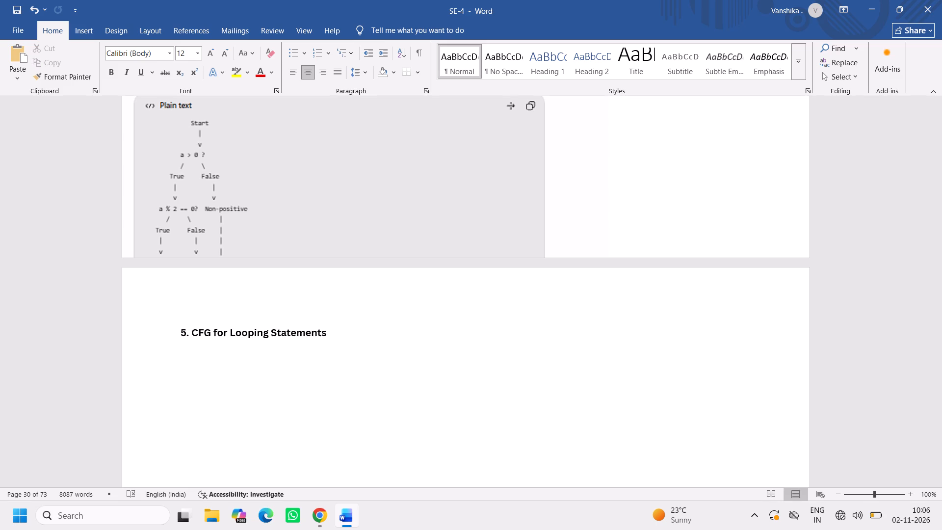
{"action": "scroll", "coordinate": [416, 269], "scroll_direction": "up", "scroll_amount": 1}
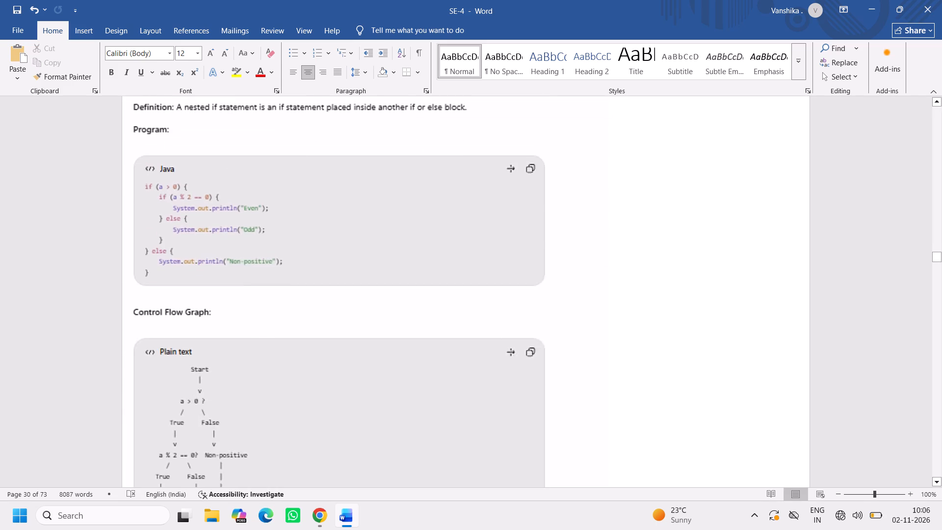
{"action": "scroll", "coordinate": [416, 269], "scroll_direction": "up", "scroll_amount": 1}
{"action": "left_click", "coordinate": [371, 297]}
{"action": "scroll", "coordinate": [304, 282], "scroll_direction": "down", "scroll_amount": 1}
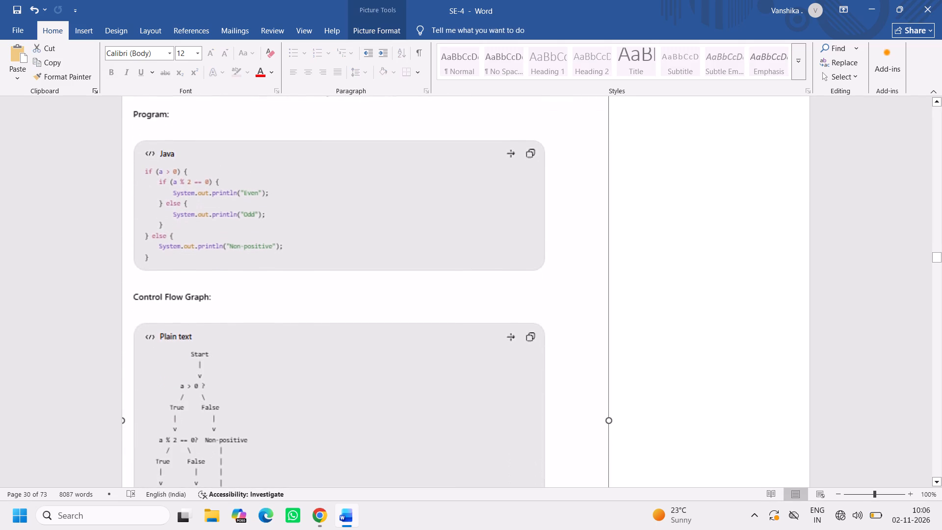
{"action": "left_click", "coordinate": [710, 282]}
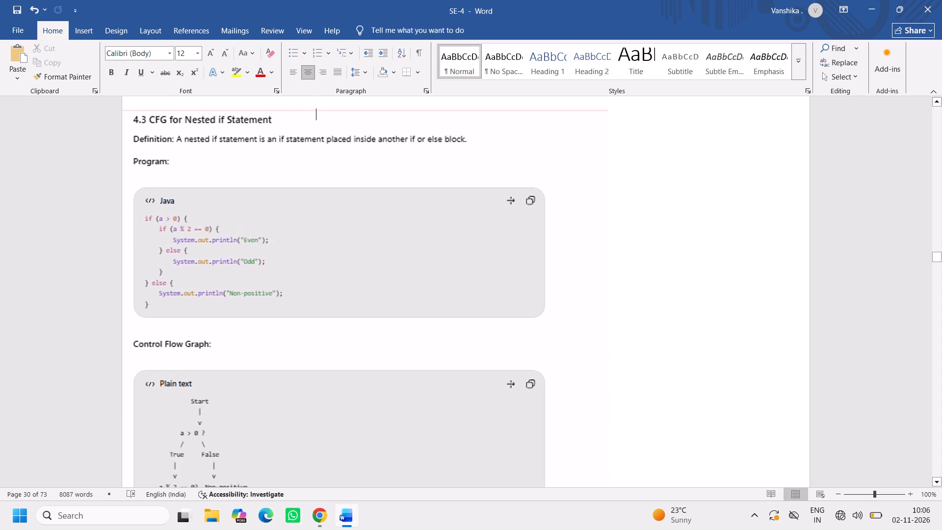
{"action": "left_click", "coordinate": [456, 276]}
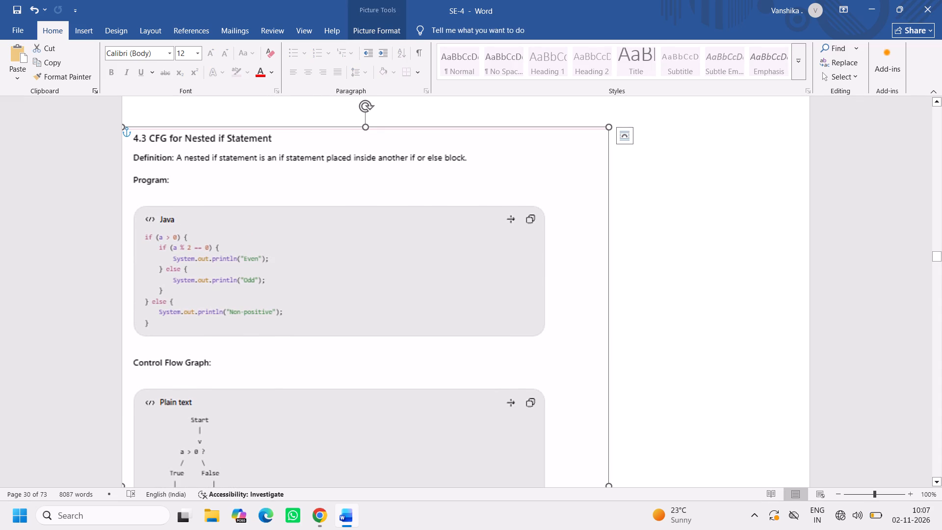
{"action": "left_click_drag", "start_coordinate": [124, 128], "coordinate": [291, 210]}
{"action": "left_click_drag", "start_coordinate": [123, 125], "coordinate": [318, 192]}
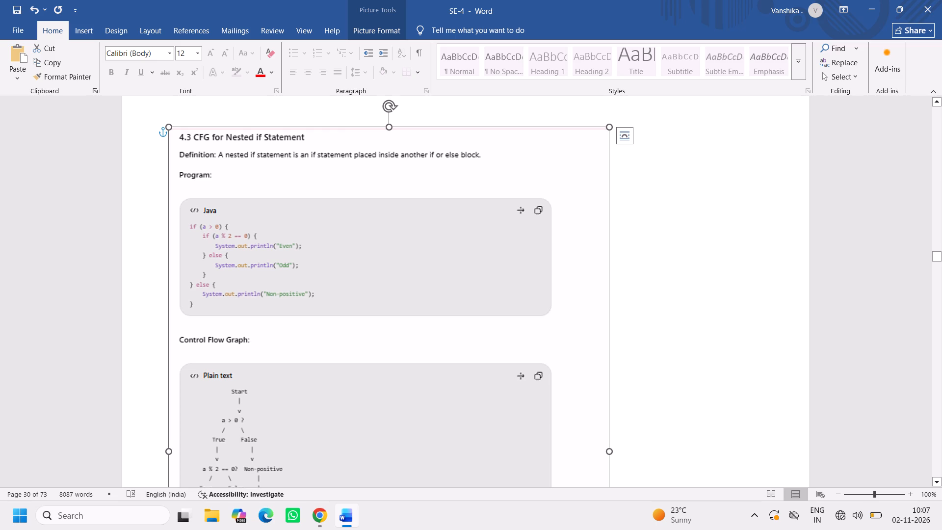
Capture a screenshot of the 4.3 picture's upper part, covering the heading, Definition and Java Program block.
{"action": "left_click", "coordinate": [727, 301]}
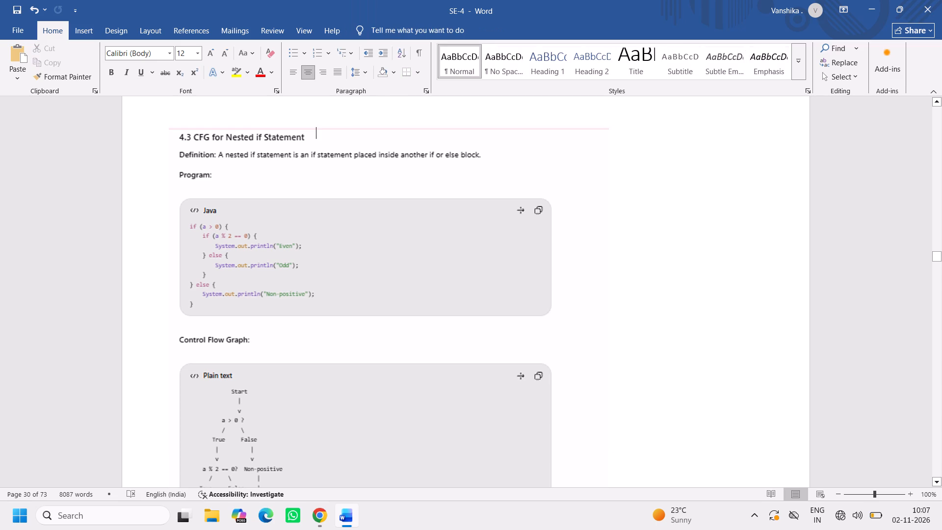
{"action": "key", "text": "Print"}
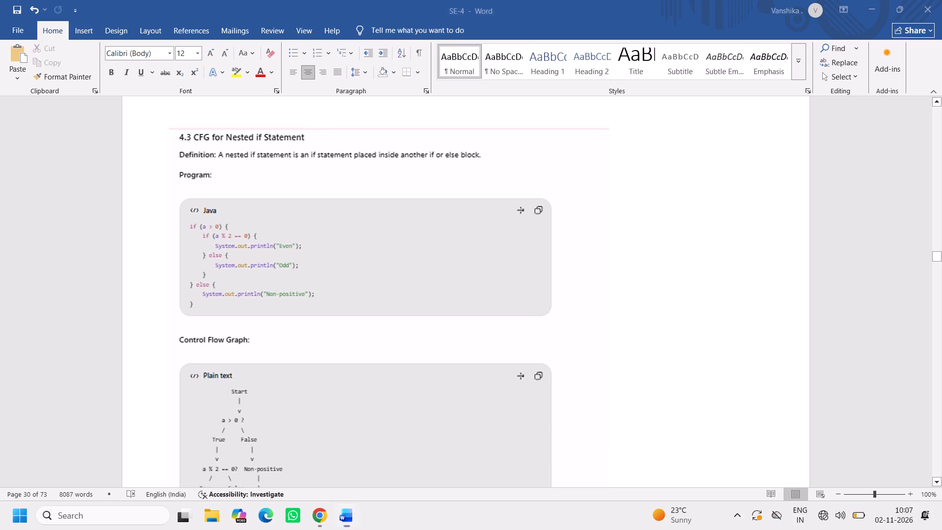
{"action": "left_click_drag", "start_coordinate": [161, 115], "coordinate": [630, 335]}
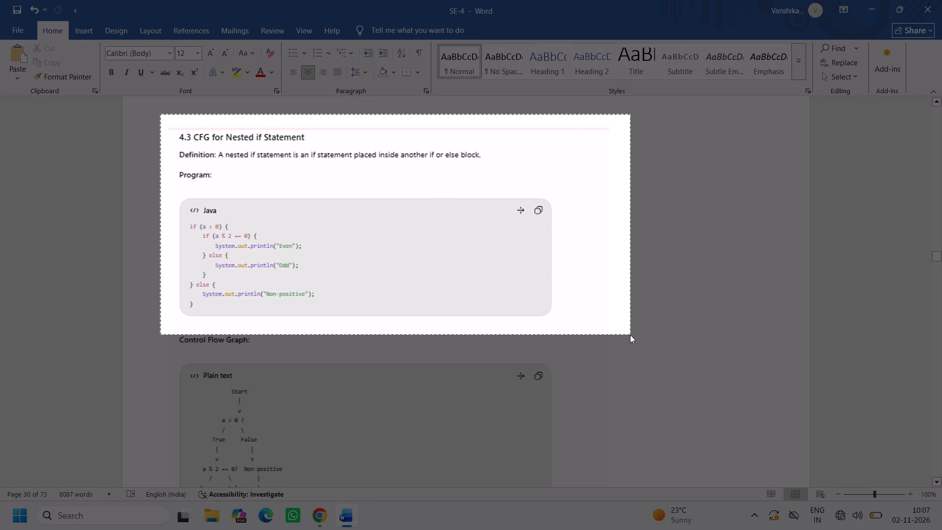
{"action": "left_click_drag", "start_coordinate": [630, 335], "coordinate": [619, 337]}
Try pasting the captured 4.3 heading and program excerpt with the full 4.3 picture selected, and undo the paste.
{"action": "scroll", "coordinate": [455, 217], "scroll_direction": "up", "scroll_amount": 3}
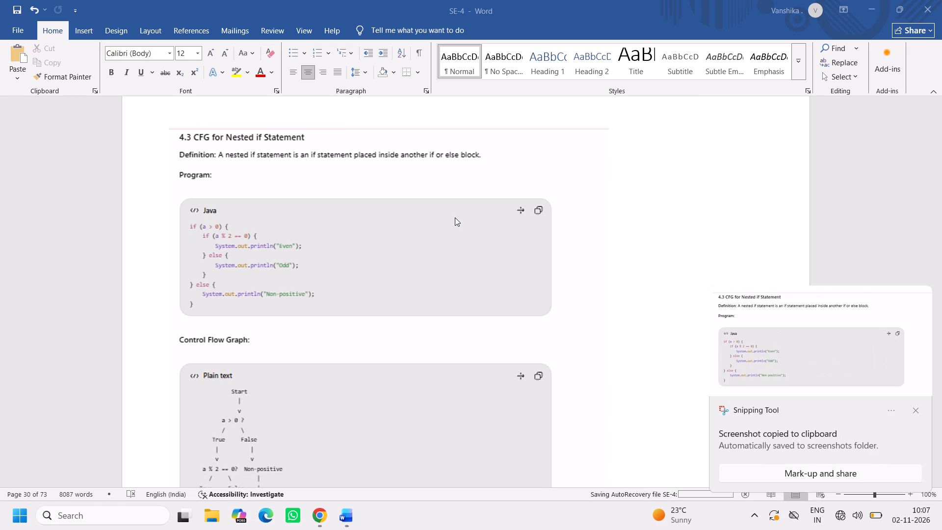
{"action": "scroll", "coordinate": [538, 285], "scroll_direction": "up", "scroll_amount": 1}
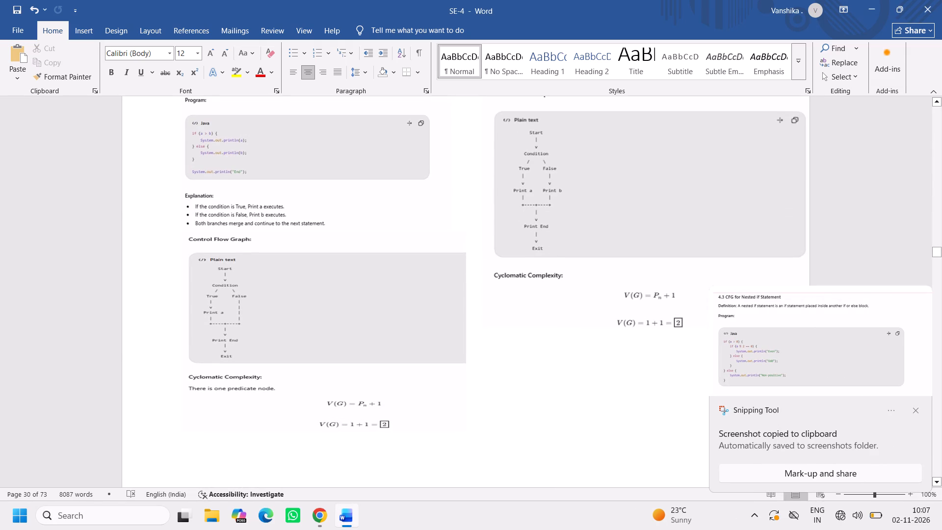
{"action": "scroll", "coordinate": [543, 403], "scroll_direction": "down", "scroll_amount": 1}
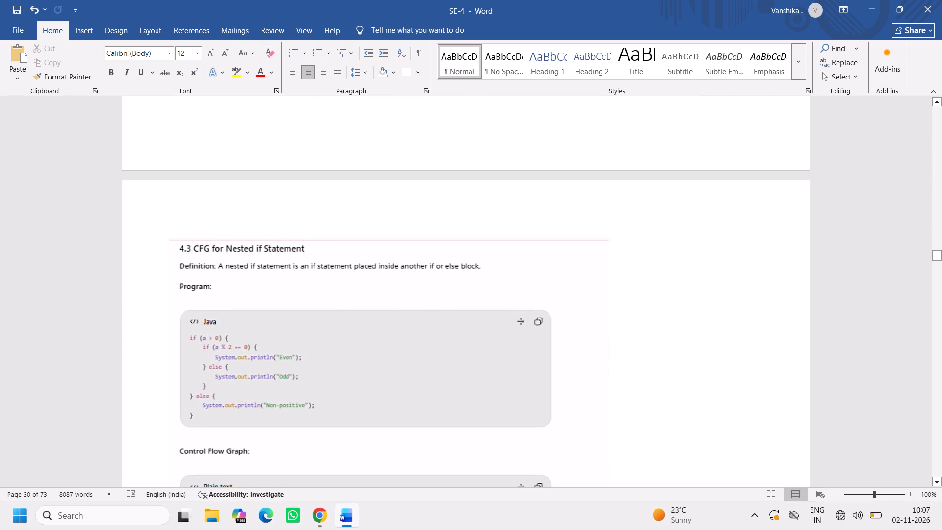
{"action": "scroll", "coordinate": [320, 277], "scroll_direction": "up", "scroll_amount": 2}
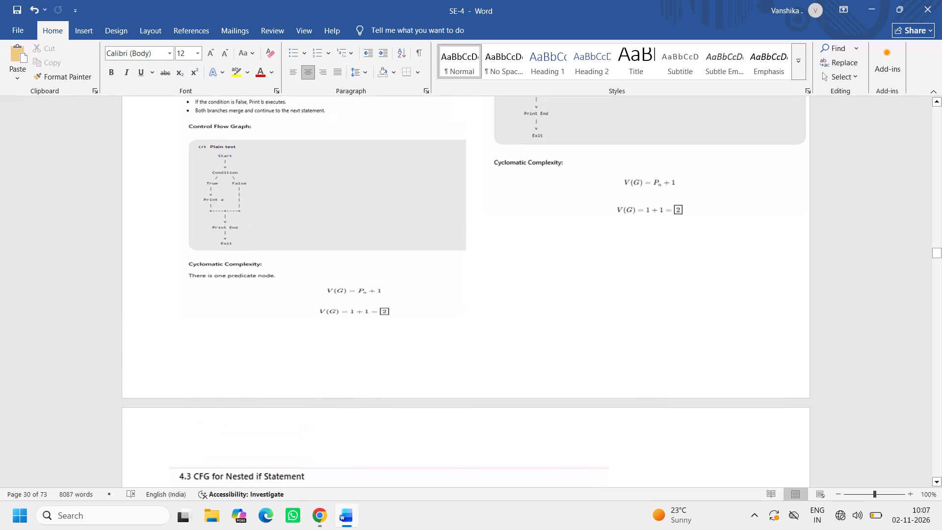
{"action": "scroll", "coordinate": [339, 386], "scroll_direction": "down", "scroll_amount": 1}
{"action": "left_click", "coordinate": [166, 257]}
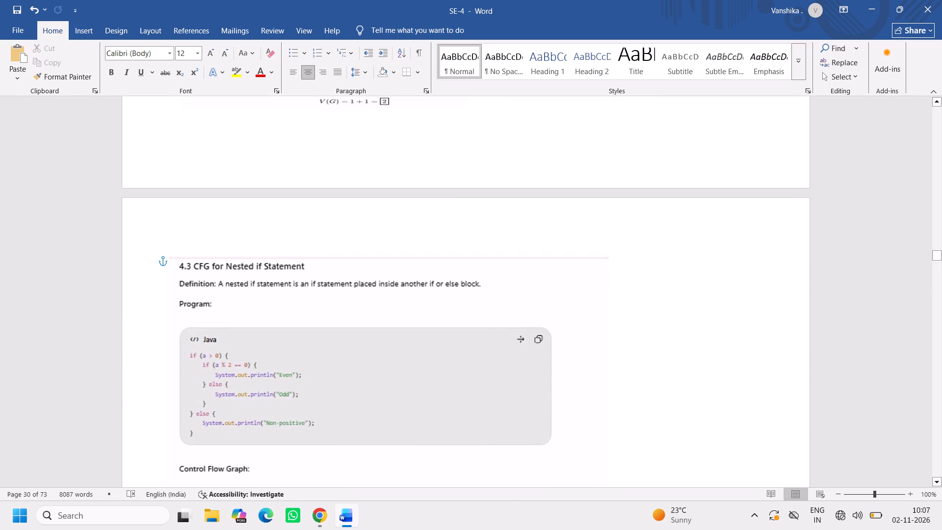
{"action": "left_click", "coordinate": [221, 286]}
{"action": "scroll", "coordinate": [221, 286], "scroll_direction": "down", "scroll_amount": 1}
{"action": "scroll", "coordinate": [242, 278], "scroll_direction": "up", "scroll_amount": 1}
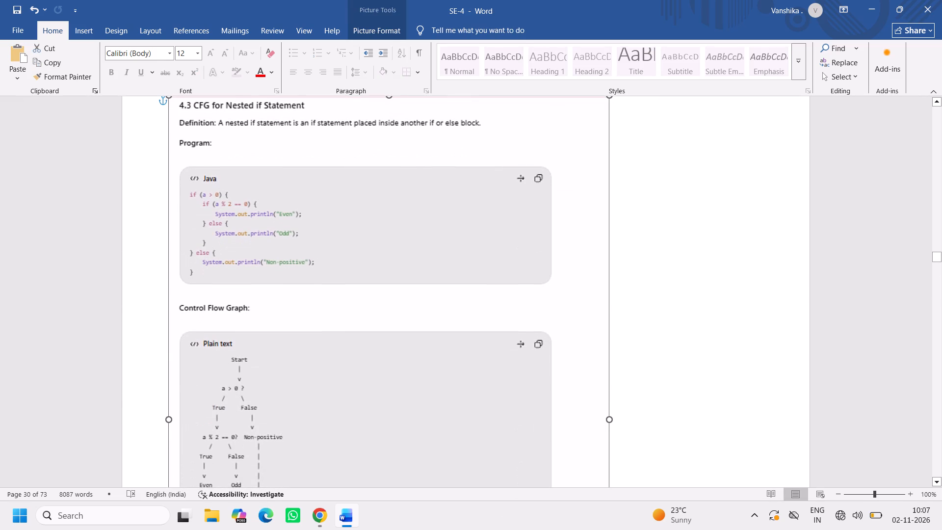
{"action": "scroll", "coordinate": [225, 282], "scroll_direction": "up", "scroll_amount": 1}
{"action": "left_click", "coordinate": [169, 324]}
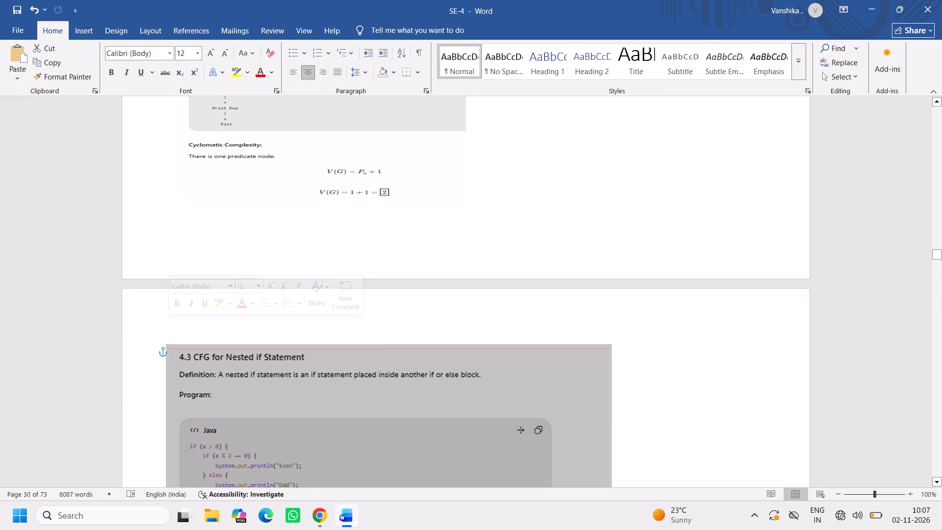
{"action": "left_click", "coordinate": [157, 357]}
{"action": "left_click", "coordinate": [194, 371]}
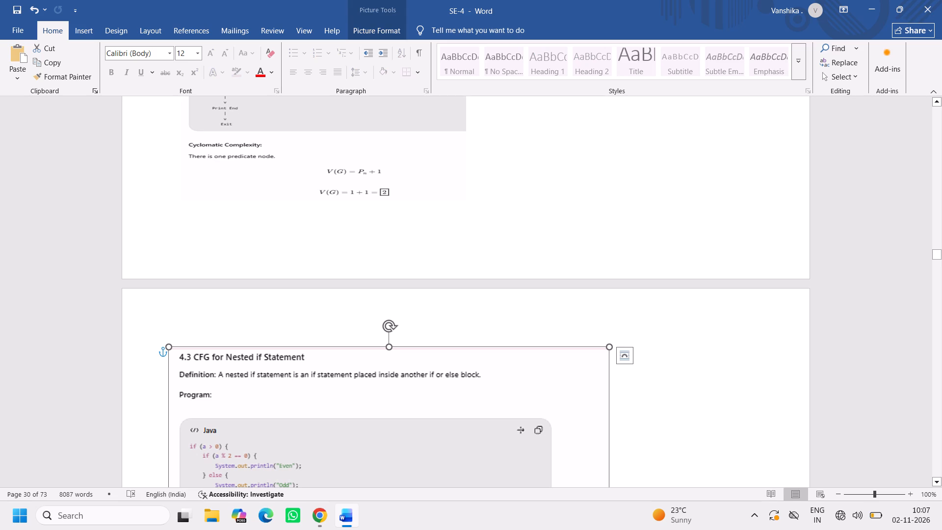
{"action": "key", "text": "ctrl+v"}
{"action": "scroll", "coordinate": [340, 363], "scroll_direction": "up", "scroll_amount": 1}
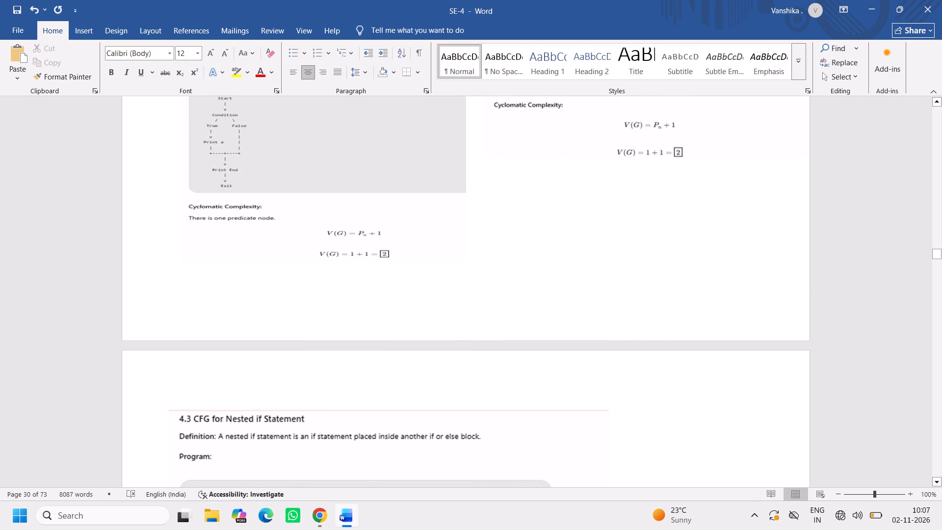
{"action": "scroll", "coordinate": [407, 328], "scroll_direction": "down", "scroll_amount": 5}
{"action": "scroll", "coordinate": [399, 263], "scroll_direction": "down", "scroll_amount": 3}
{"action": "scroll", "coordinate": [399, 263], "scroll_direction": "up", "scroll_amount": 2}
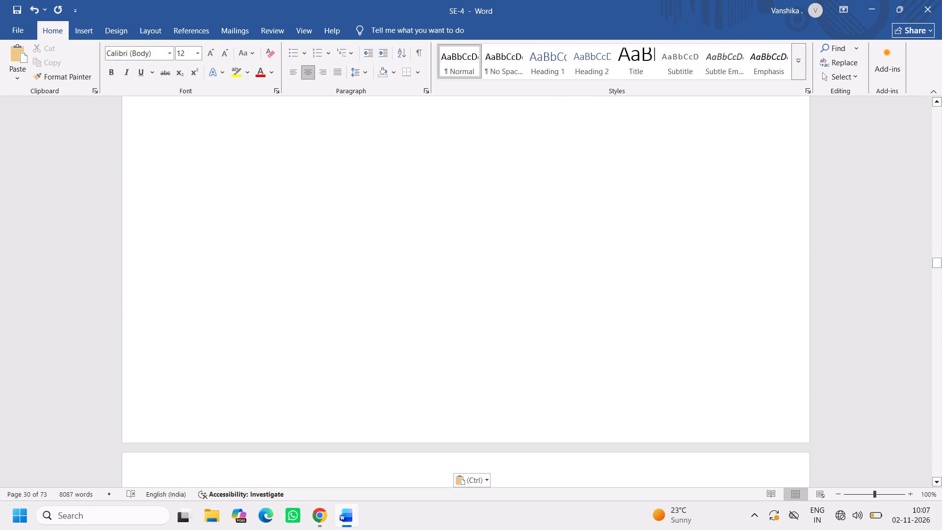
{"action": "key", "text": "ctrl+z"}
Paste the captured 4.3 heading and program excerpt into the text at the start of the 4.3 page.
{"action": "scroll", "coordinate": [399, 263], "scroll_direction": "up", "scroll_amount": 1}
{"action": "left_click", "coordinate": [255, 273]}
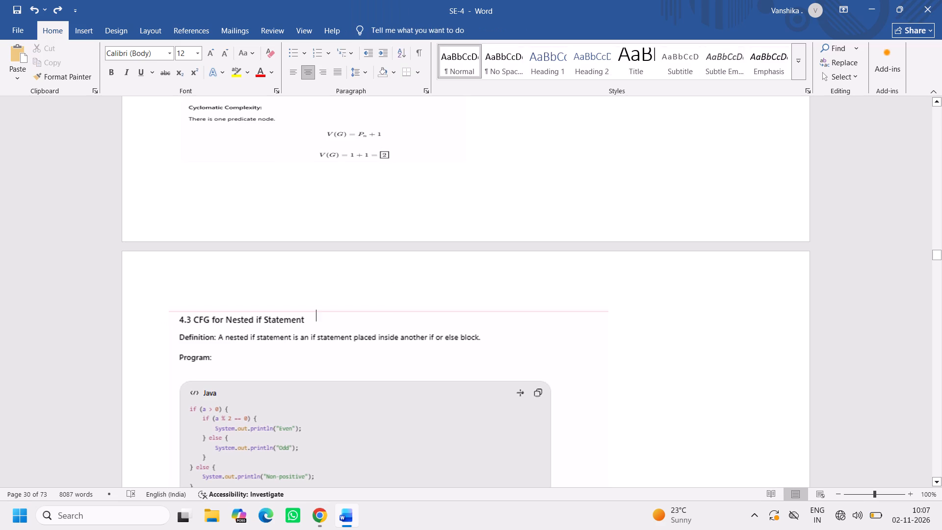
{"action": "key", "text": "ctrl+v"}
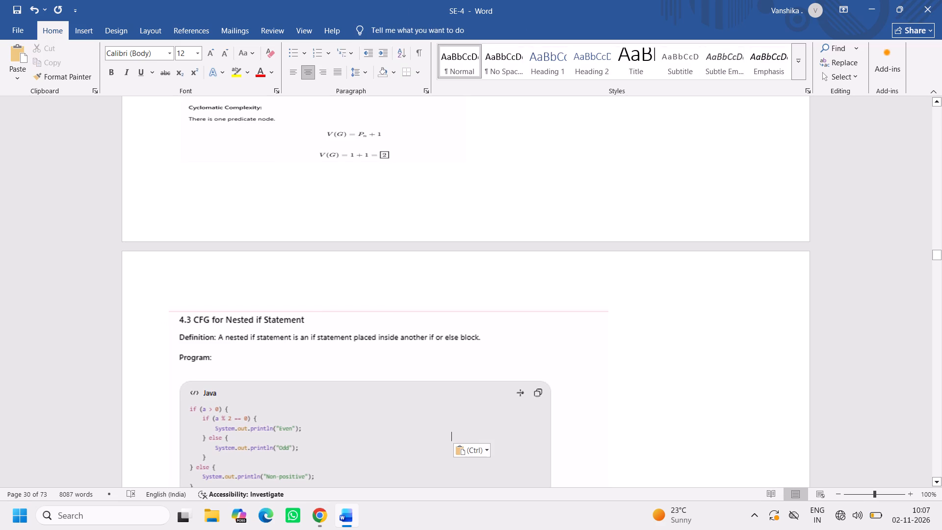
Shrink the full 4.3 picture and move it into the right half of the page, clear of the pasted excerpt.
{"action": "scroll", "coordinate": [346, 363], "scroll_direction": "down", "scroll_amount": 1}
{"action": "scroll", "coordinate": [372, 402], "scroll_direction": "down", "scroll_amount": 2}
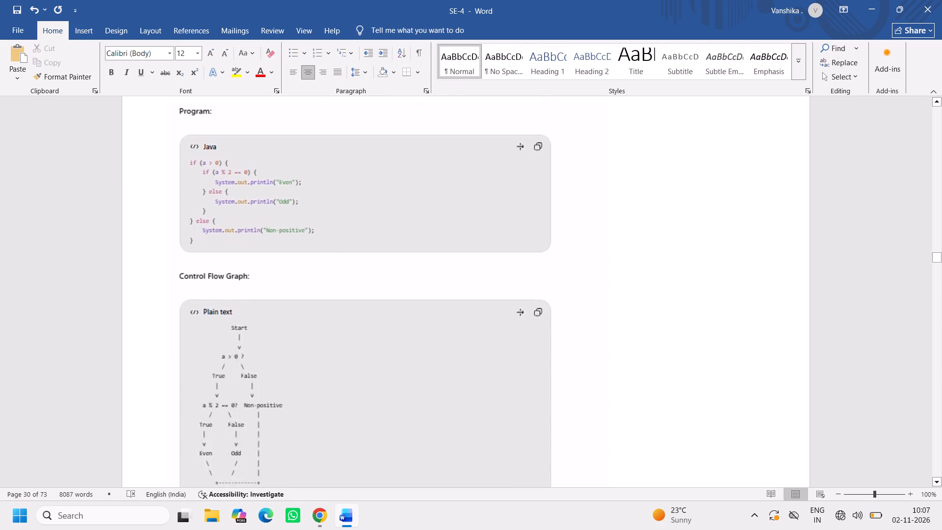
{"action": "scroll", "coordinate": [372, 402], "scroll_direction": "down", "scroll_amount": 1}
{"action": "left_click", "coordinate": [397, 275]}
{"action": "scroll", "coordinate": [397, 275], "scroll_direction": "up", "scroll_amount": 2}
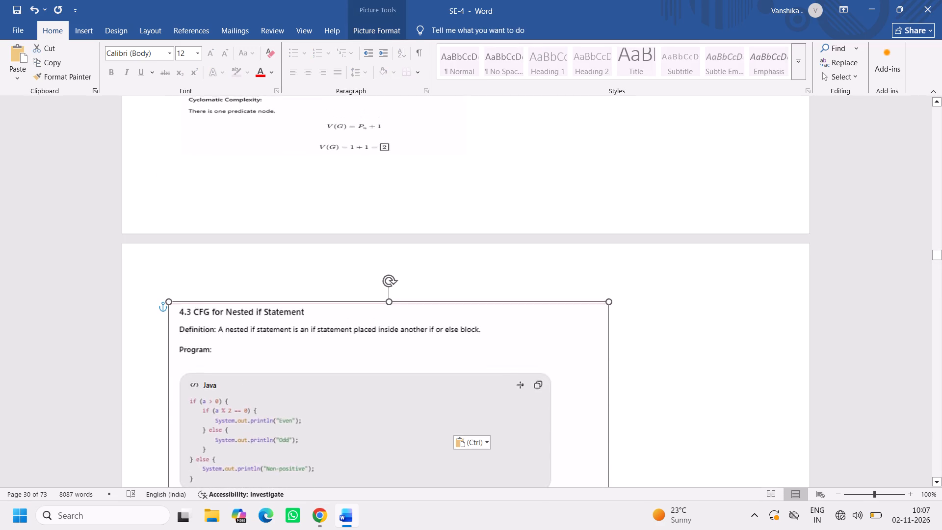
{"action": "scroll", "coordinate": [366, 321], "scroll_direction": "up", "scroll_amount": 1}
{"action": "scroll", "coordinate": [366, 321], "scroll_direction": "down", "scroll_amount": 1}
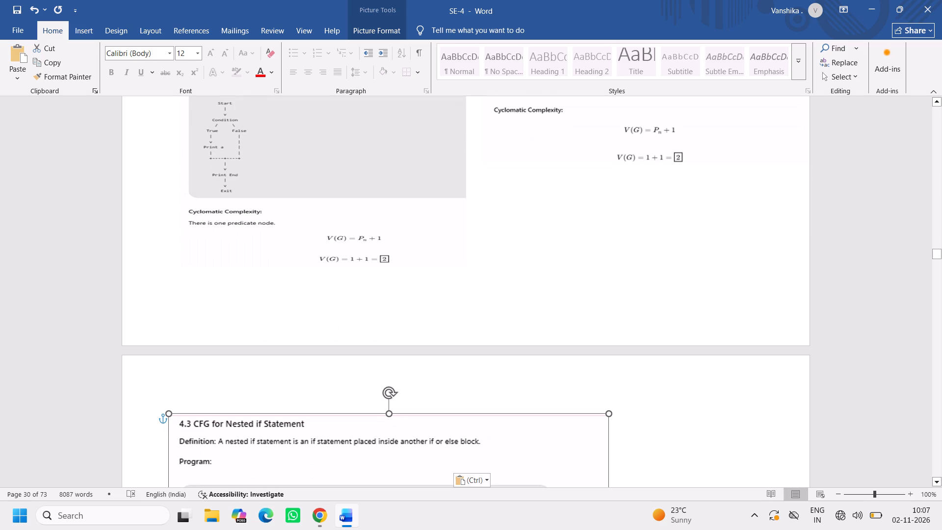
{"action": "left_click_drag", "start_coordinate": [169, 416], "coordinate": [483, 507]}
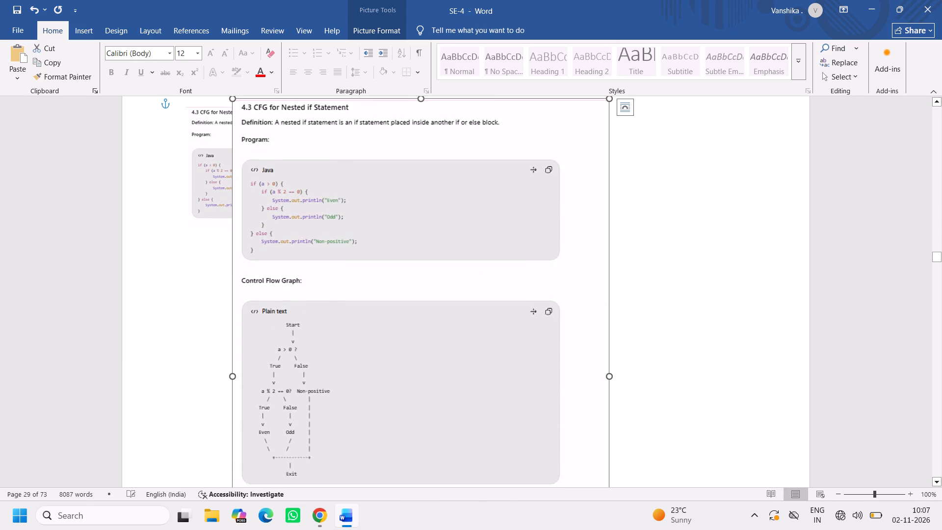
{"action": "left_click_drag", "start_coordinate": [423, 411], "coordinate": [610, 384]}
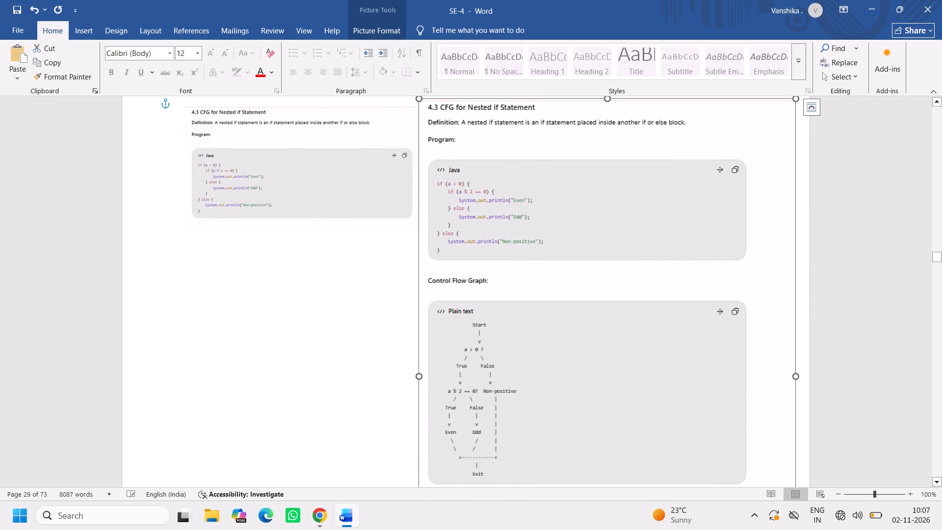
Shrink the full 4.3 picture proportionally until its formulas and closing Exam point line fit on the page.
{"action": "scroll", "coordinate": [586, 304], "scroll_direction": "down", "scroll_amount": 2}
{"action": "scroll", "coordinate": [569, 273], "scroll_direction": "up", "scroll_amount": 1}
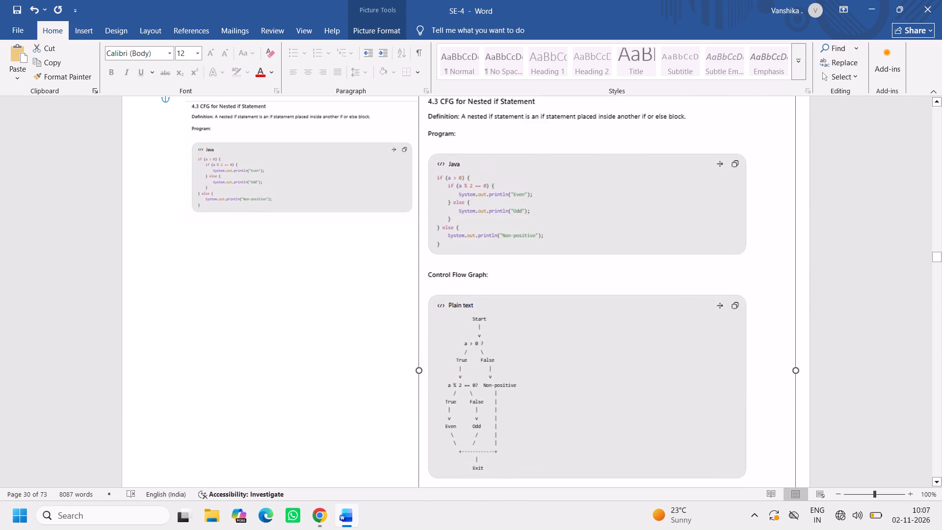
{"action": "scroll", "coordinate": [453, 147], "scroll_direction": "up", "scroll_amount": 1}
{"action": "left_click_drag", "start_coordinate": [419, 201], "coordinate": [576, 279]}
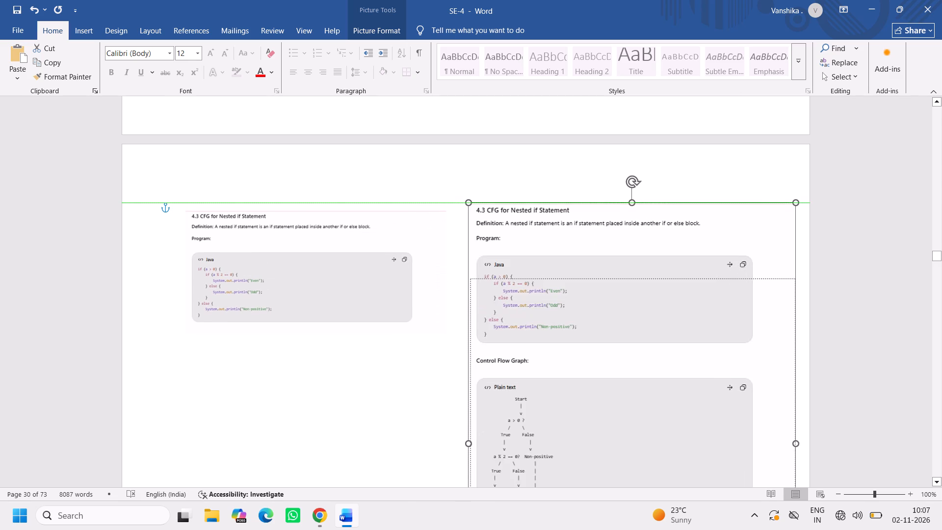
{"action": "left_click_drag", "start_coordinate": [576, 279], "coordinate": [578, 278]}
{"action": "scroll", "coordinate": [602, 268], "scroll_direction": "down", "scroll_amount": 1}
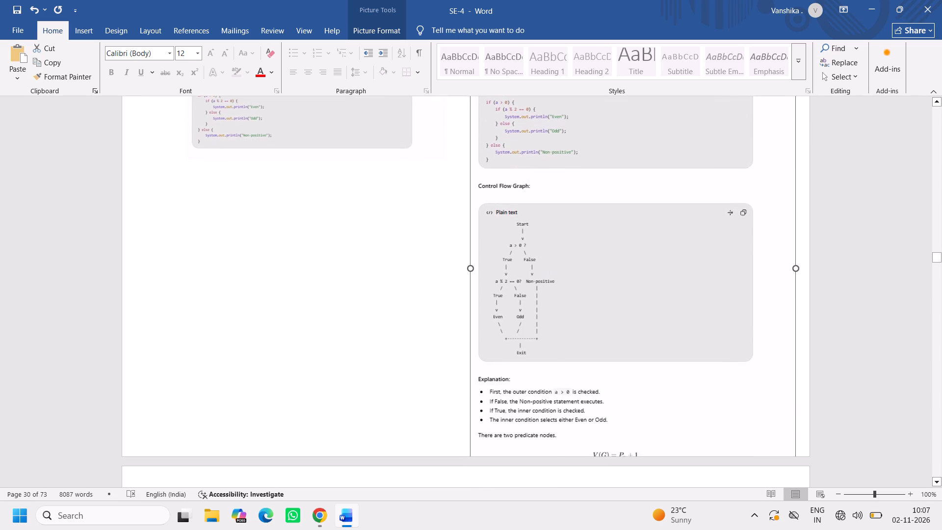
{"action": "scroll", "coordinate": [574, 277], "scroll_direction": "up", "scroll_amount": 1}
{"action": "left_click_drag", "start_coordinate": [472, 186], "coordinate": [537, 248]}
{"action": "scroll", "coordinate": [651, 356], "scroll_direction": "down", "scroll_amount": 1}
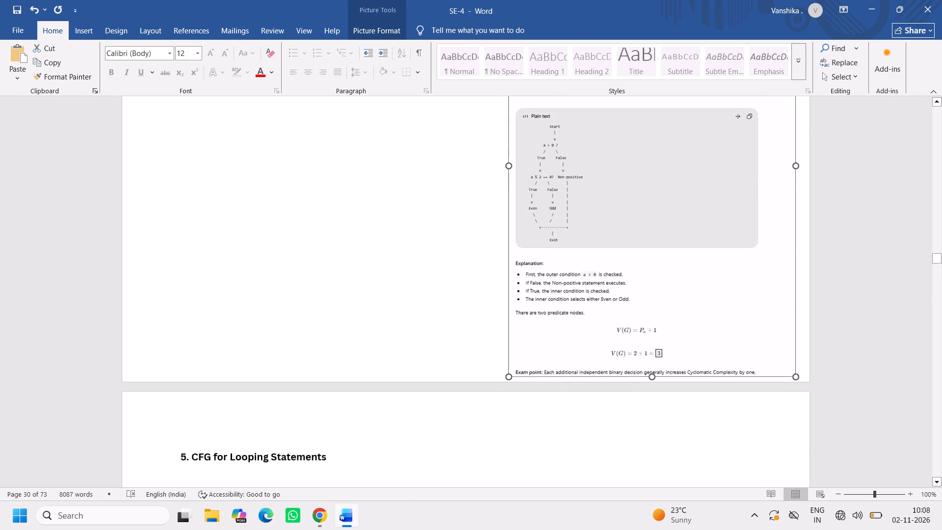
Capture a screenshot of the 4.3 picture's lower part, from the Control Flow Graph heading through the Exam point line.
{"action": "left_click", "coordinate": [836, 321]}
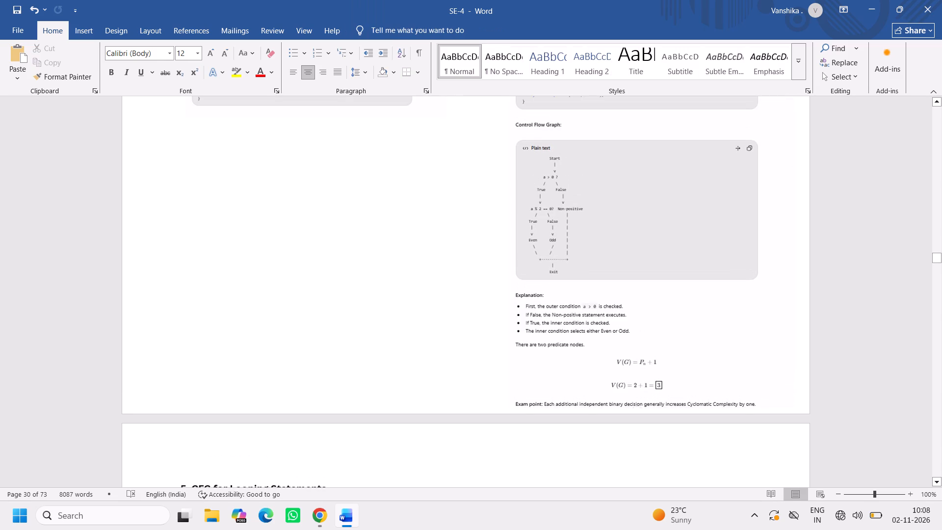
{"action": "key", "text": "Print"}
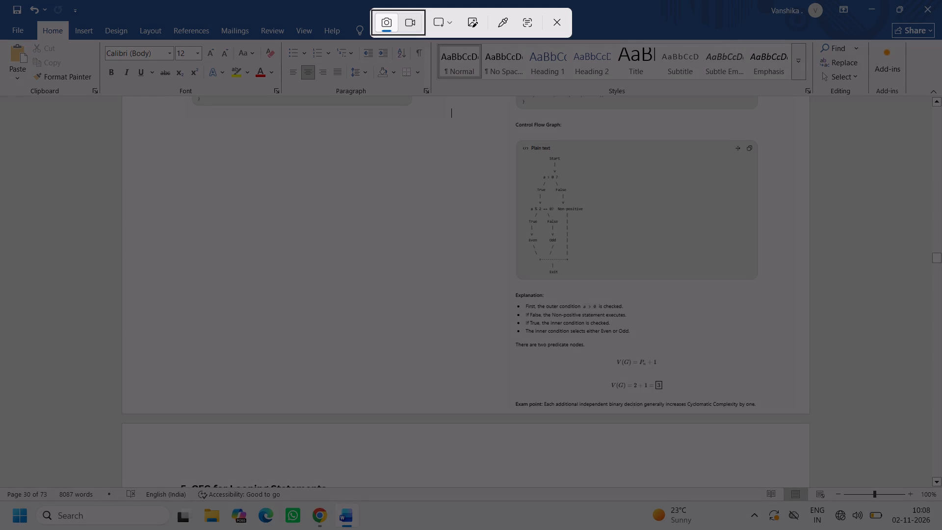
{"action": "left_click_drag", "start_coordinate": [503, 117], "coordinate": [811, 412]}
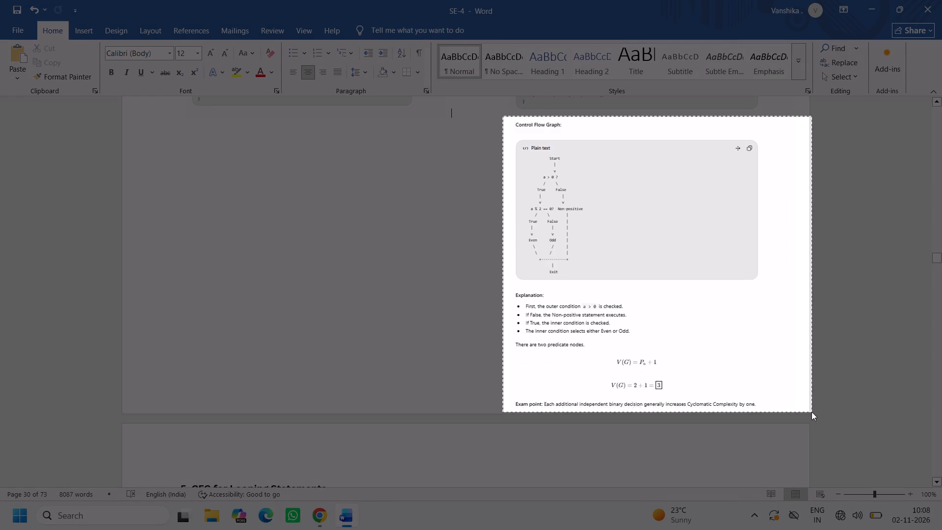
{"action": "left_click_drag", "start_coordinate": [811, 412], "coordinate": [783, 412]}
Delete the full 4.3 CFG for Nested if Statement picture beside the pasted program excerpt.
{"action": "left_click", "coordinate": [693, 264]}
{"action": "scroll", "coordinate": [693, 264], "scroll_direction": "up", "scroll_amount": 4}
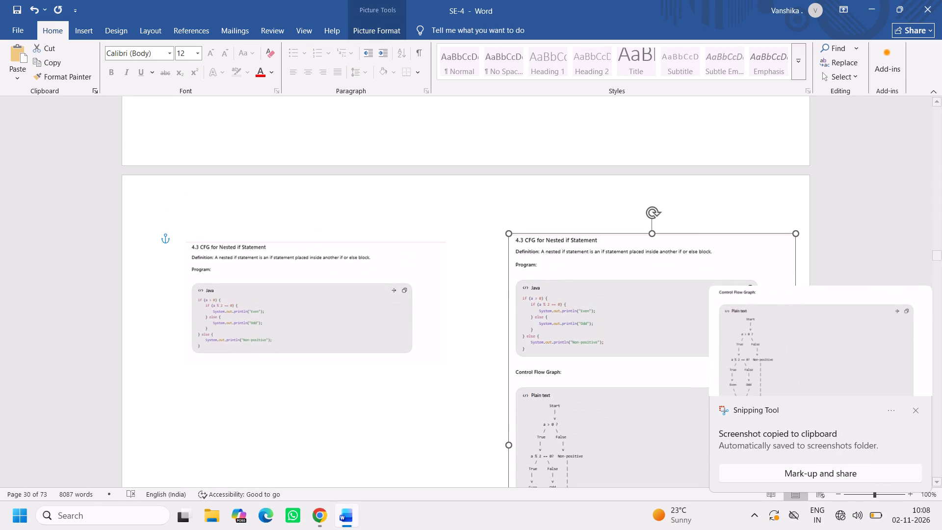
{"action": "left_click", "coordinate": [717, 264]}
{"action": "key", "text": "BackSpace"}
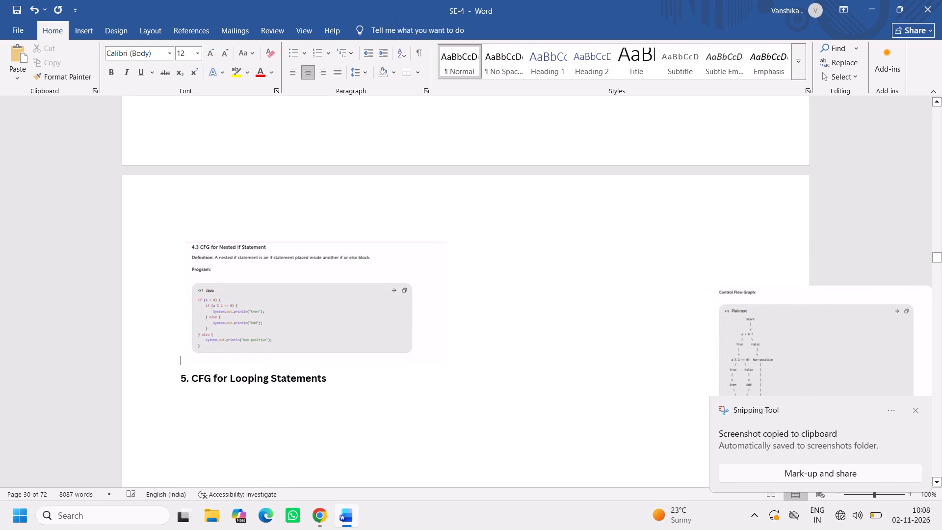
Paste the captured Control Flow Graph part into the text where the full 4.3 picture was anchored.
{"action": "key", "text": "ctrl+v"}
{"action": "scroll", "coordinate": [376, 223], "scroll_direction": "up", "scroll_amount": 1}
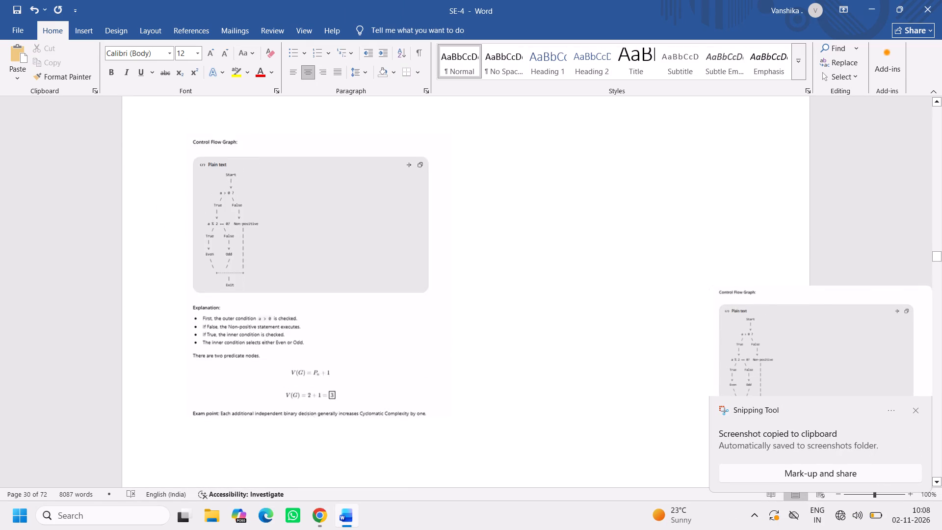
{"action": "scroll", "coordinate": [331, 254], "scroll_direction": "up", "scroll_amount": 1}
{"action": "scroll", "coordinate": [331, 254], "scroll_direction": "down", "scroll_amount": 1}
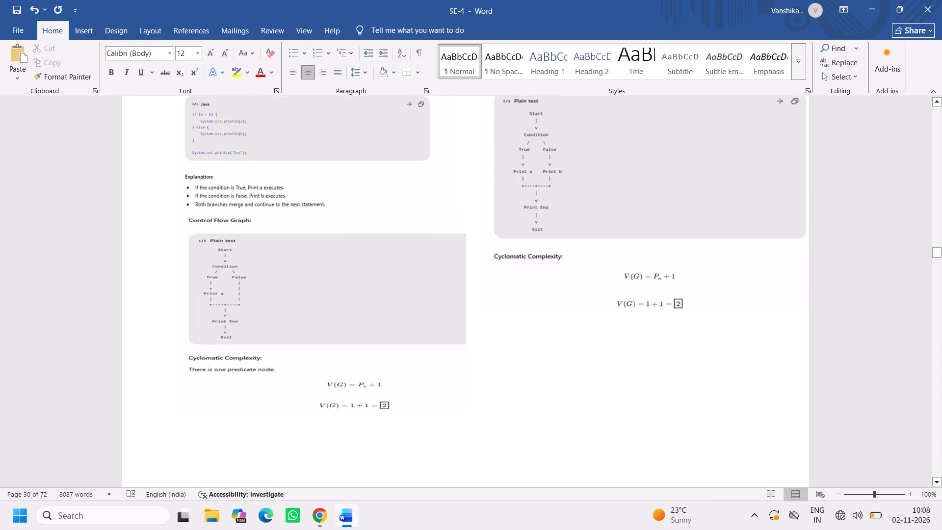
{"action": "scroll", "coordinate": [331, 254], "scroll_direction": "down", "scroll_amount": 2}
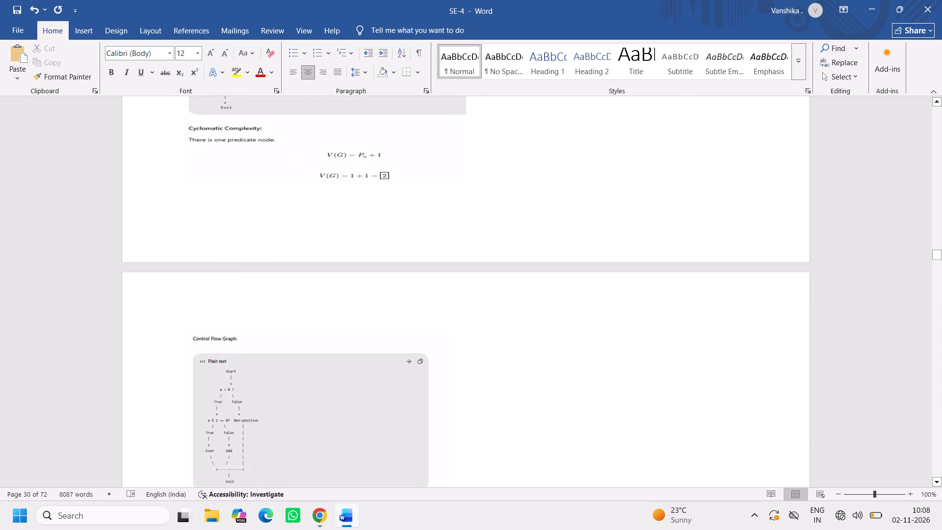
{"action": "scroll", "coordinate": [331, 254], "scroll_direction": "down", "scroll_amount": 2}
{"action": "scroll", "coordinate": [340, 309], "scroll_direction": "up", "scroll_amount": 1}
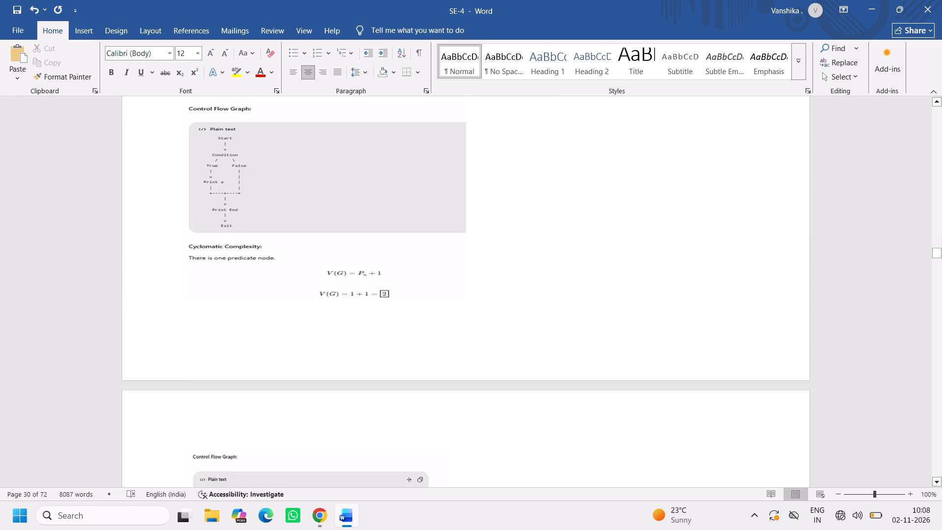
{"action": "scroll", "coordinate": [340, 309], "scroll_direction": "up", "scroll_amount": 1}
{"action": "scroll", "coordinate": [340, 309], "scroll_direction": "down", "scroll_amount": 1}
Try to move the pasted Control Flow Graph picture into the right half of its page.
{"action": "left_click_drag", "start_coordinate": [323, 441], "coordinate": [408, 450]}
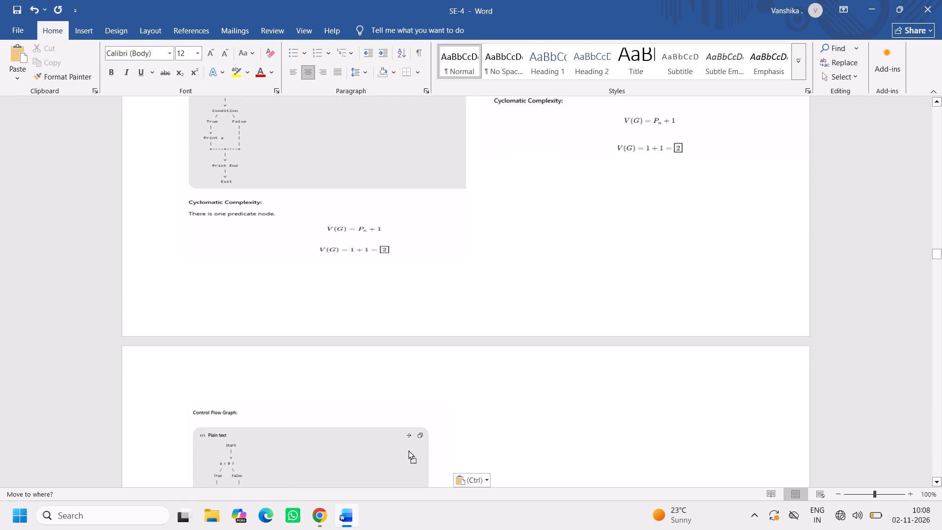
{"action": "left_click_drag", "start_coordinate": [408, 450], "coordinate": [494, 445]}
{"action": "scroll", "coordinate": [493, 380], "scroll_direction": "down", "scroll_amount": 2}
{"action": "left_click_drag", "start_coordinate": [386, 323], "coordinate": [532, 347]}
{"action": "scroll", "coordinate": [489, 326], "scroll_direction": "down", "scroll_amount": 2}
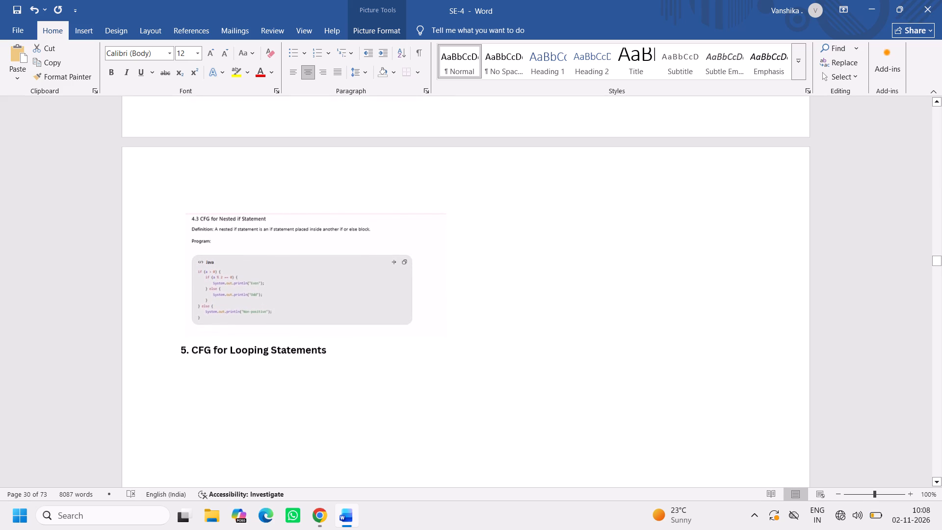
Add a line before the 5. CFG for Looping Statements heading and paste the captured Control Flow Graph part there.
{"action": "left_click", "coordinate": [178, 351]}
{"action": "key", "text": "Return"}
{"action": "key", "text": "ctrl+v"}
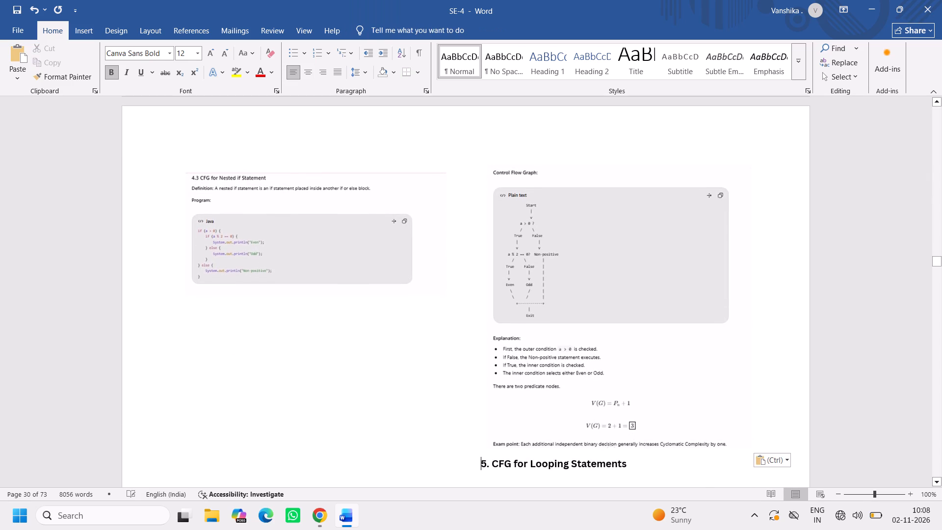
Review the pages around the two Control Flow Graph copies and the 4.3 program excerpt.
{"action": "scroll", "coordinate": [397, 261], "scroll_direction": "up", "scroll_amount": 3}
{"action": "left_click", "coordinate": [343, 253]}
{"action": "scroll", "coordinate": [343, 253], "scroll_direction": "up", "scroll_amount": 1}
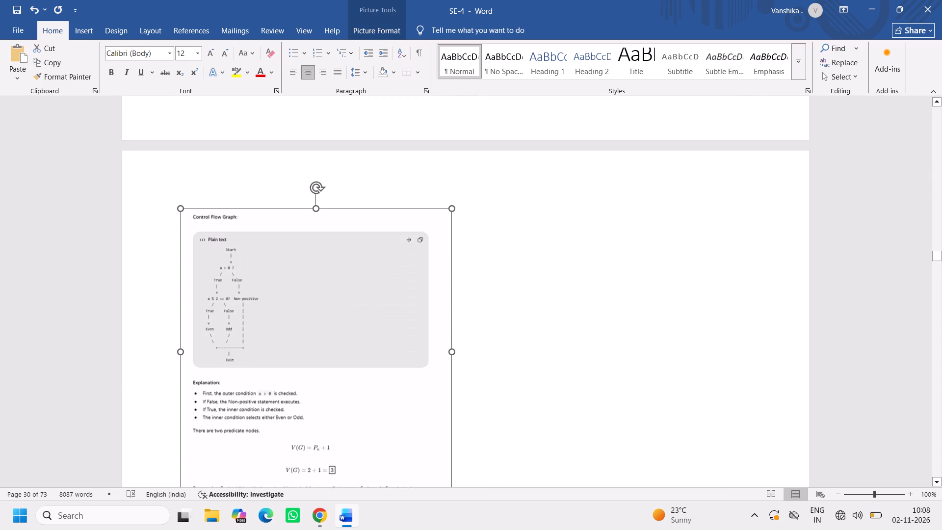
{"action": "scroll", "coordinate": [343, 253], "scroll_direction": "up", "scroll_amount": 1}
{"action": "scroll", "coordinate": [361, 282], "scroll_direction": "down", "scroll_amount": 1}
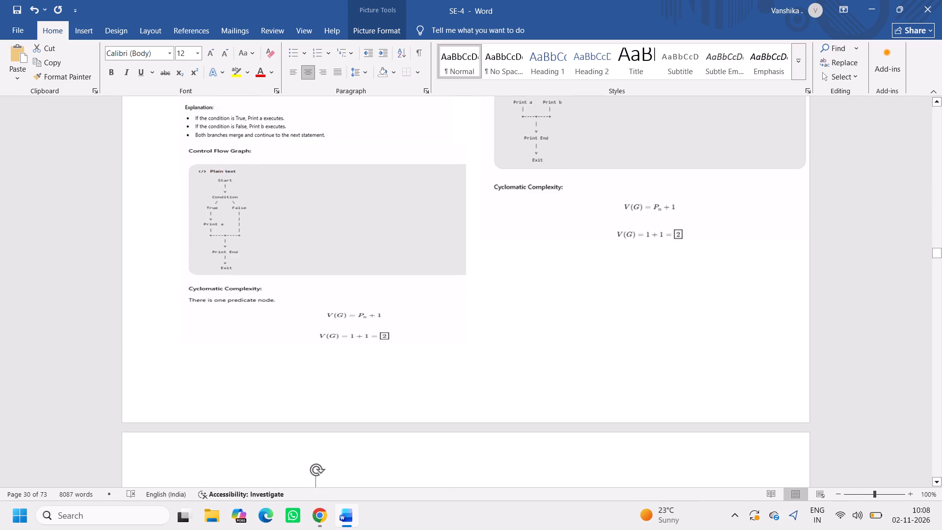
{"action": "scroll", "coordinate": [361, 282], "scroll_direction": "down", "scroll_amount": 1}
{"action": "scroll", "coordinate": [361, 282], "scroll_direction": "up", "scroll_amount": 1}
{"action": "scroll", "coordinate": [361, 282], "scroll_direction": "down", "scroll_amount": 1}
{"action": "scroll", "coordinate": [361, 282], "scroll_direction": "up", "scroll_amount": 1}
{"action": "scroll", "coordinate": [361, 282], "scroll_direction": "down", "scroll_amount": 2}
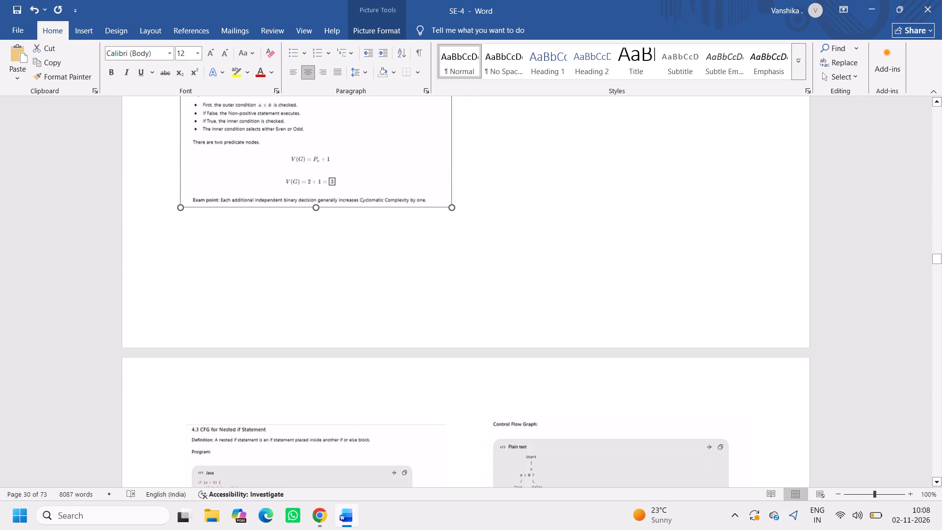
{"action": "scroll", "coordinate": [361, 282], "scroll_direction": "down", "scroll_amount": 1}
Reduce the height of the Control Flow Graph picture above the 5. CFG for Looping Statements heading.
{"action": "left_click", "coordinate": [582, 332]}
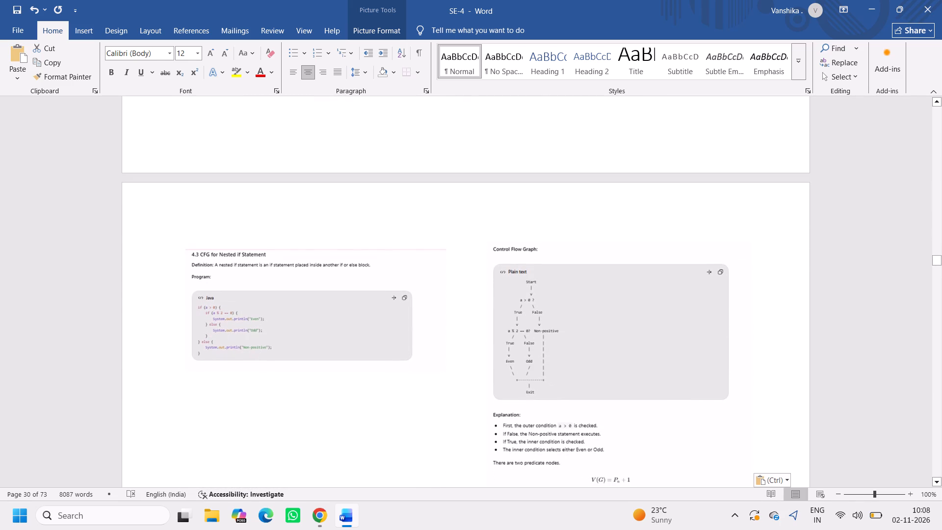
{"action": "scroll", "coordinate": [582, 332], "scroll_direction": "down", "scroll_amount": 1}
{"action": "left_click_drag", "start_coordinate": [618, 324], "coordinate": [619, 316]}
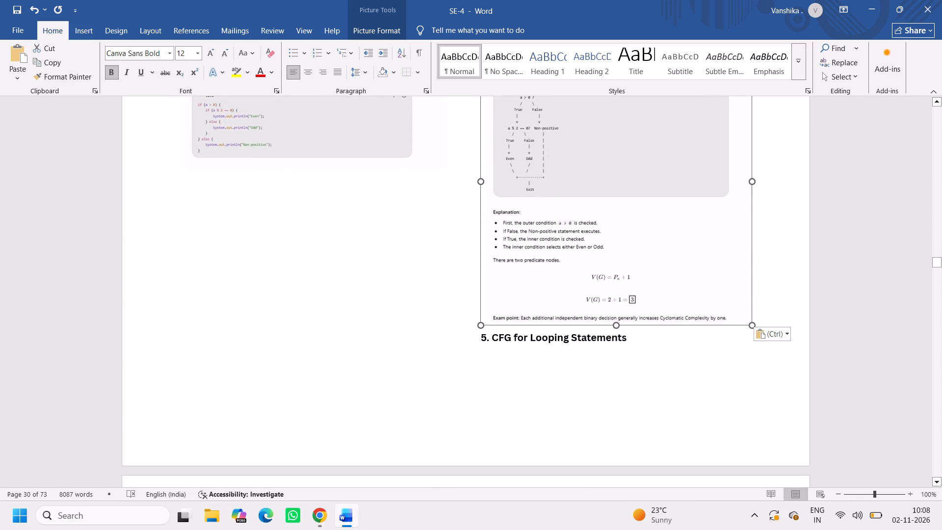
{"action": "left_click_drag", "start_coordinate": [619, 316], "coordinate": [613, 261]}
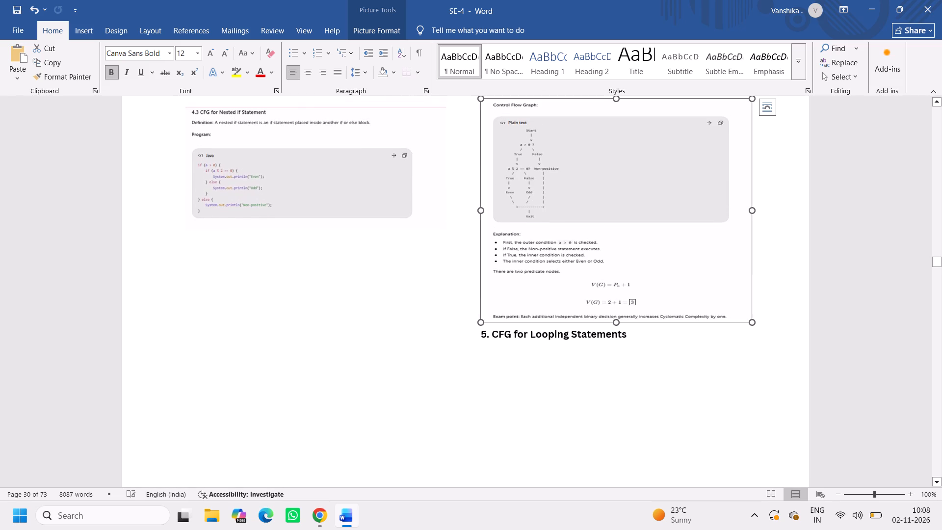
Stretch the 4.3 heading and program excerpt picture slightly taller.
{"action": "left_click", "coordinate": [345, 207]}
{"action": "left_click_drag", "start_coordinate": [316, 230], "coordinate": [319, 218]}
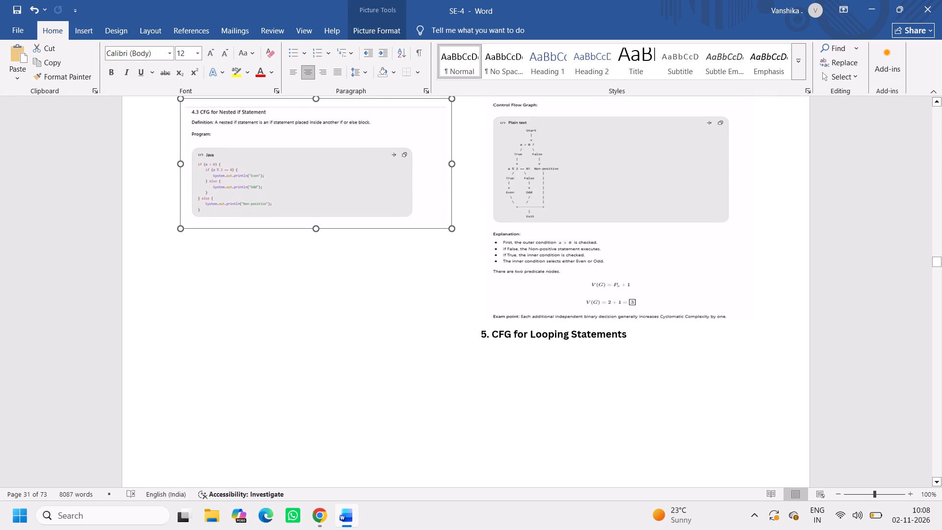
{"action": "left_click_drag", "start_coordinate": [319, 218], "coordinate": [320, 236]}
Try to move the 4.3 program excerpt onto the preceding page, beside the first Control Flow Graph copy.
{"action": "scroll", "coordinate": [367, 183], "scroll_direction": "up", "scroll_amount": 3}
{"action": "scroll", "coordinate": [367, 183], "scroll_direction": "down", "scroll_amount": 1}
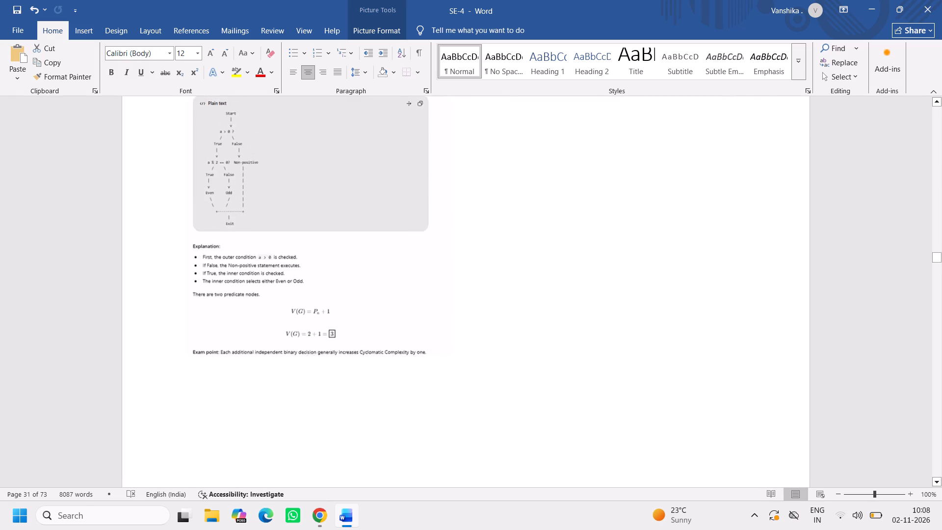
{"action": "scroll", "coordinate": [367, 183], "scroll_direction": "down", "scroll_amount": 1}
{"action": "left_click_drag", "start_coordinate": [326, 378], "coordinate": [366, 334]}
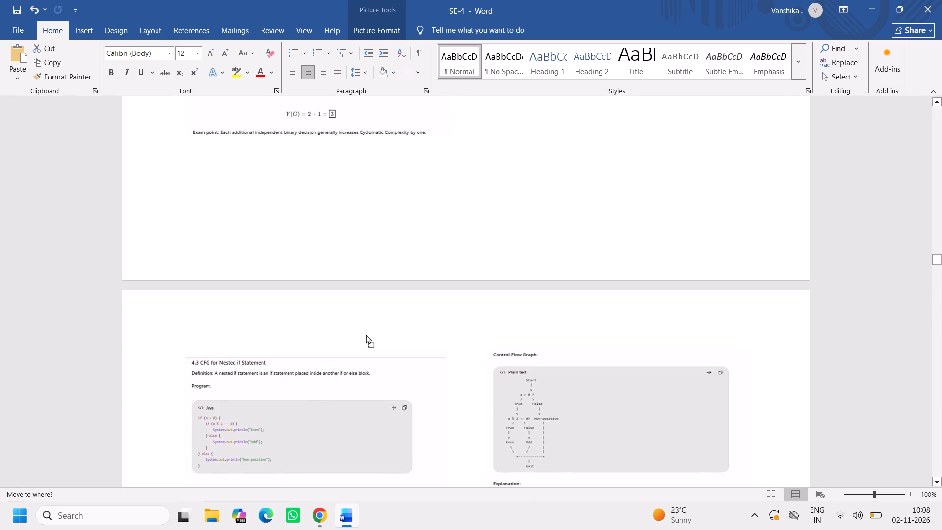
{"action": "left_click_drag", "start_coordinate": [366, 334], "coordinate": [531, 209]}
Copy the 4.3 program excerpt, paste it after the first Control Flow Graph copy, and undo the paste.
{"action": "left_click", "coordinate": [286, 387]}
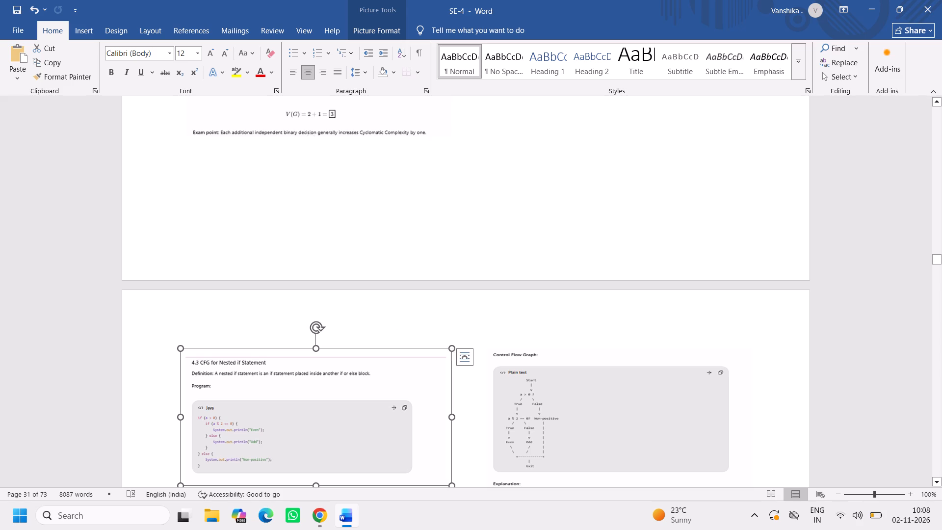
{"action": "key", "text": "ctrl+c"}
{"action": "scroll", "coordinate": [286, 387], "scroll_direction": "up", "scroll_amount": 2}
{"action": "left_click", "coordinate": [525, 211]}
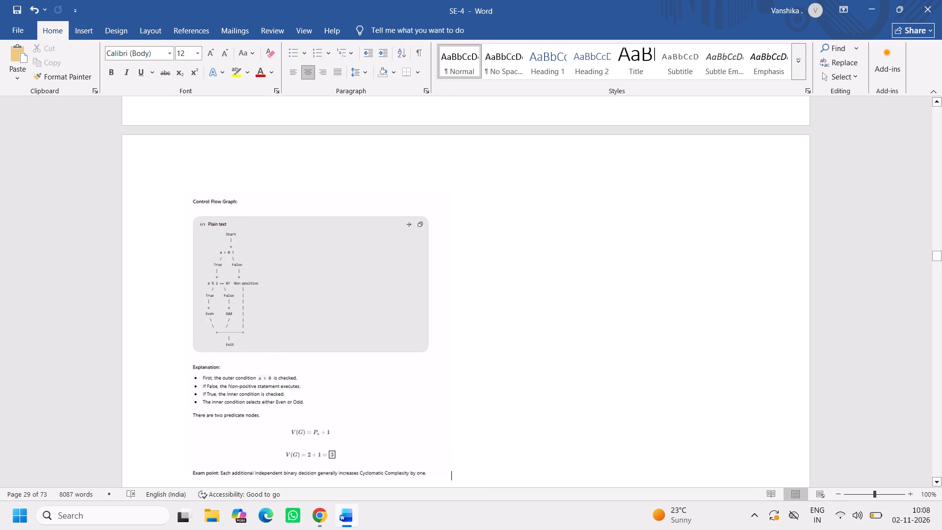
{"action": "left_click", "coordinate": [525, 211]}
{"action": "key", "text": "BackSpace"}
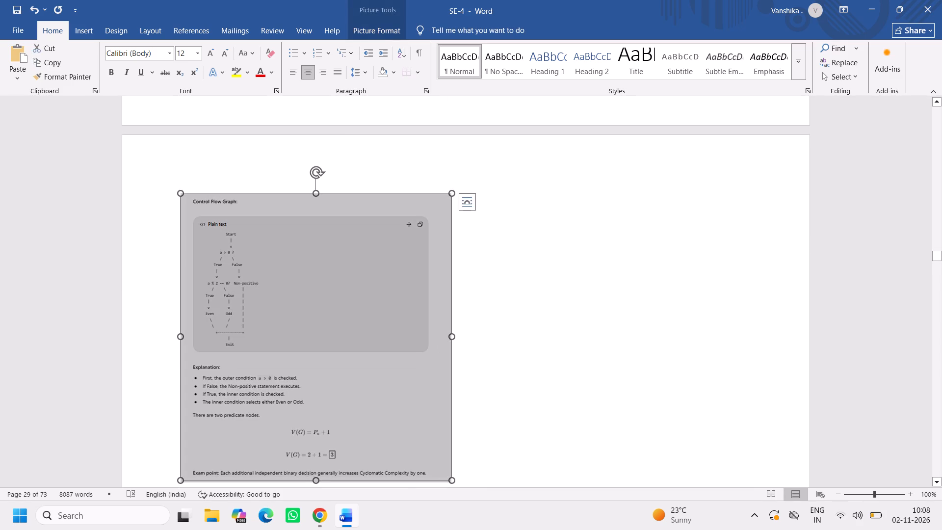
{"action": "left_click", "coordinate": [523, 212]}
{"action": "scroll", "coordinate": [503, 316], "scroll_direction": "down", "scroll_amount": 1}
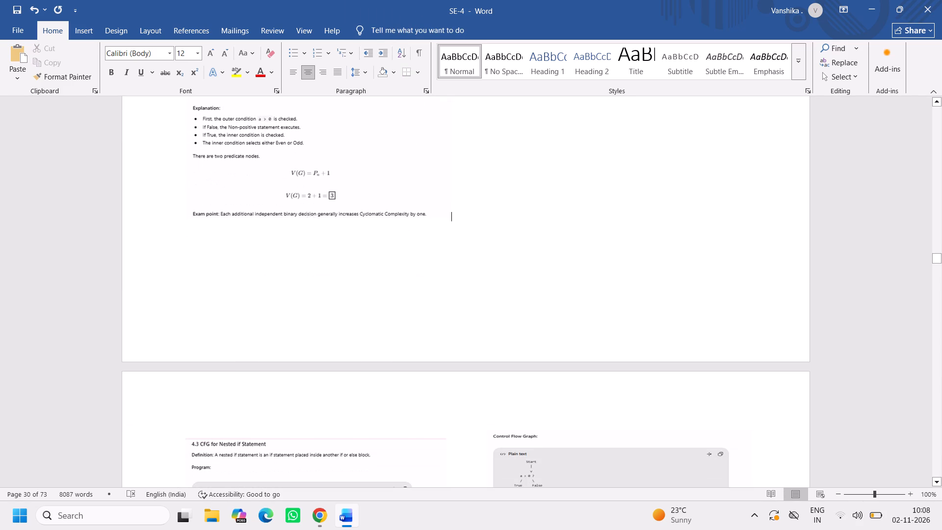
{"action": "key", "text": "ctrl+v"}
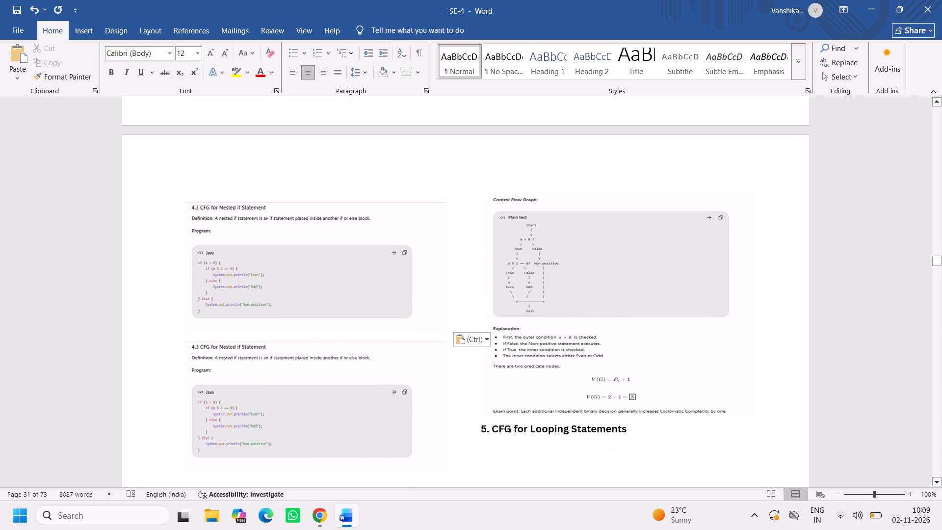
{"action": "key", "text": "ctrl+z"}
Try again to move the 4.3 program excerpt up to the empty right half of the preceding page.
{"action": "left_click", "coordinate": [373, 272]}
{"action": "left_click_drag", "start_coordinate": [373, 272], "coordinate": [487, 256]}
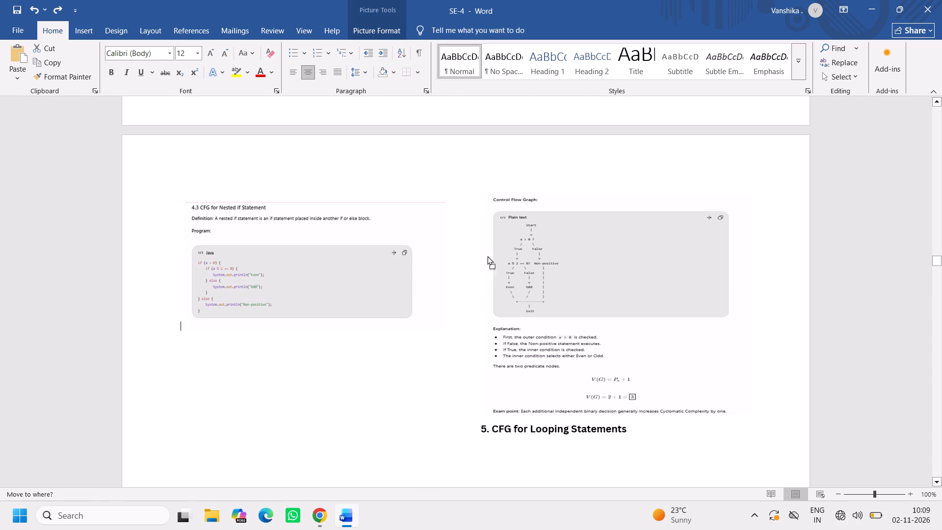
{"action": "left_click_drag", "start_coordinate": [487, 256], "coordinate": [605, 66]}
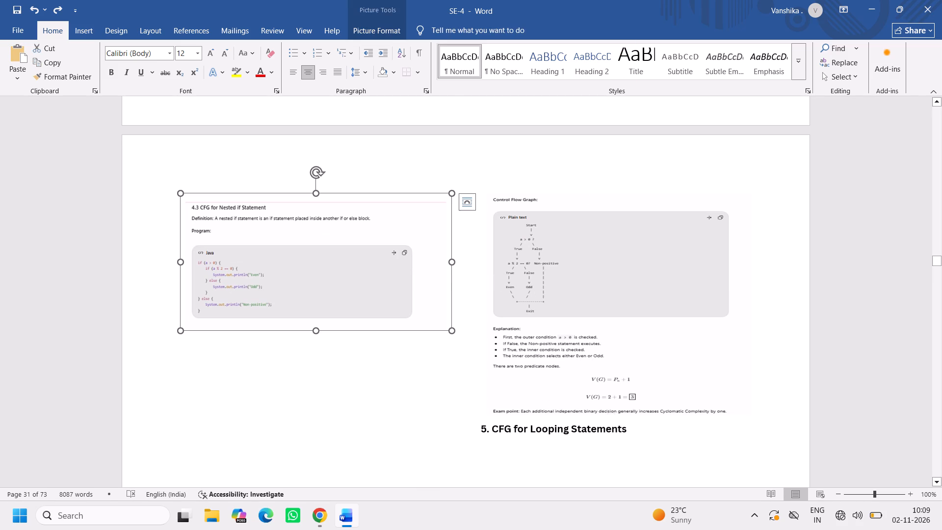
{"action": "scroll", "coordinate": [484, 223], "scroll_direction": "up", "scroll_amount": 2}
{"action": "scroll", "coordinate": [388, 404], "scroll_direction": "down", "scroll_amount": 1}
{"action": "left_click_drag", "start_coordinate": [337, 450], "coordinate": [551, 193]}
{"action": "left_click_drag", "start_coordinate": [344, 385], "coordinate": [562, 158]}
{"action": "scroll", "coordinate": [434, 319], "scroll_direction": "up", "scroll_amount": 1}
Narrow the first Control Flow Graph copy on the page before the 4.3 program excerpt.
{"action": "left_click", "coordinate": [388, 293]}
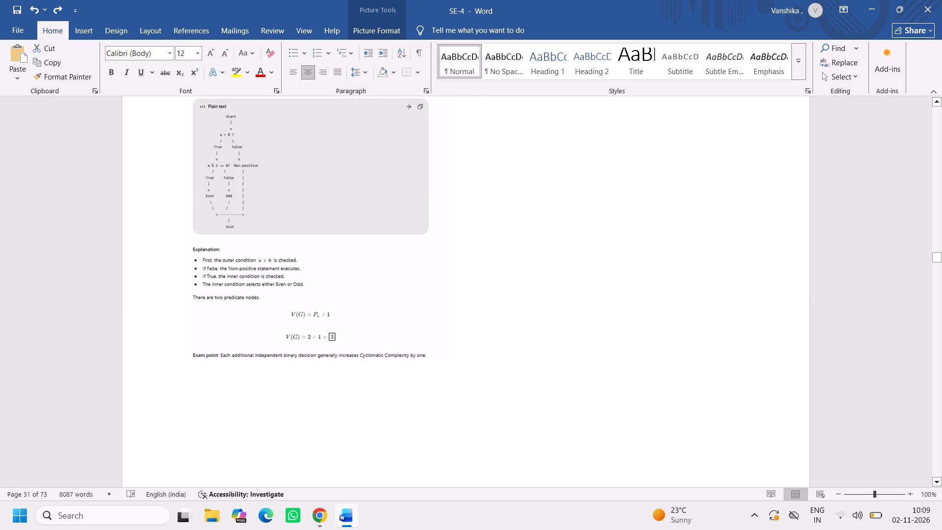
{"action": "left_click_drag", "start_coordinate": [452, 220], "coordinate": [425, 225]}
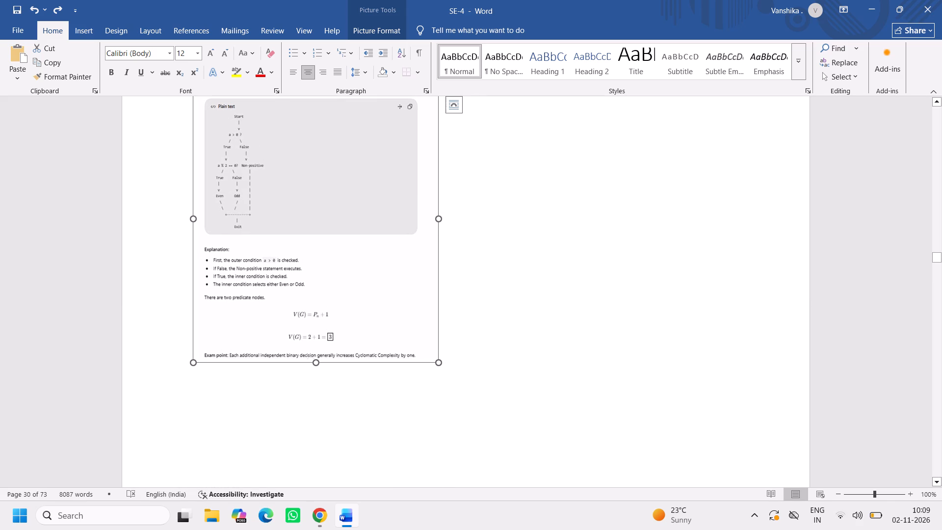
{"action": "scroll", "coordinate": [373, 421], "scroll_direction": "down", "scroll_amount": 2}
Insert blank lines before the 5. CFG for Looping Statements heading so that it starts on the following page.
{"action": "left_click", "coordinate": [348, 395]}
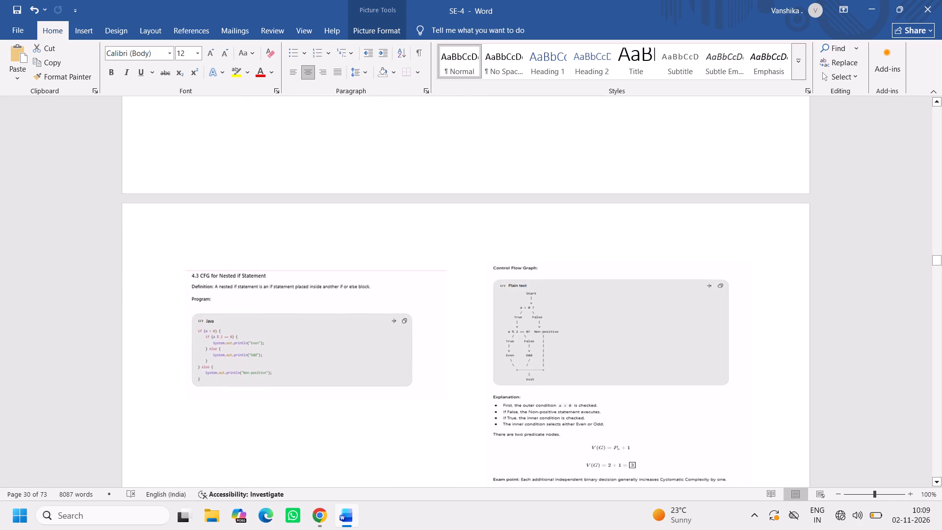
{"action": "scroll", "coordinate": [583, 372], "scroll_direction": "down", "scroll_amount": 2}
{"action": "right_click", "coordinate": [583, 372]}
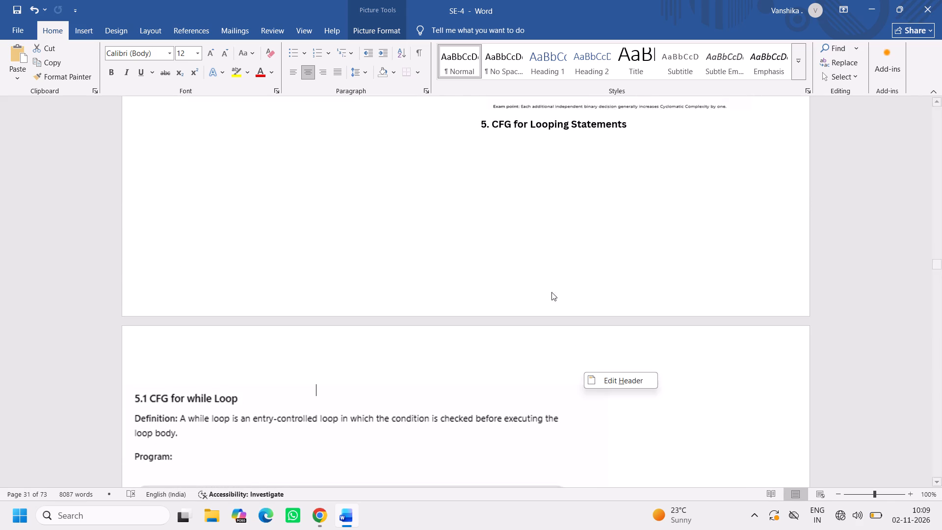
{"action": "double_click", "coordinate": [481, 120]}
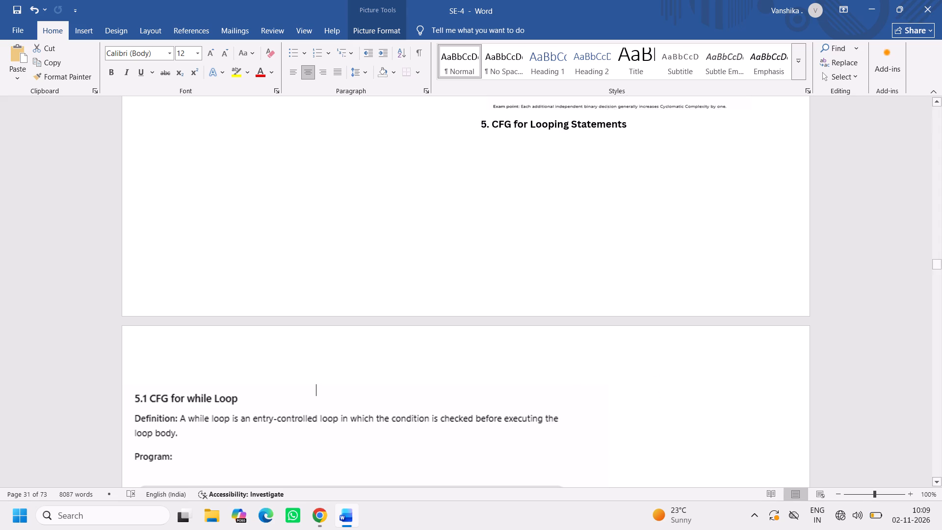
{"action": "key", "text": "Return"}
{"action": "key", "text": "Return"}
{"action": "key", "text": "Return"}
{"action": "key", "text": "Return"}
{"action": "key", "text": "Return"}
{"action": "key", "text": "Return"}
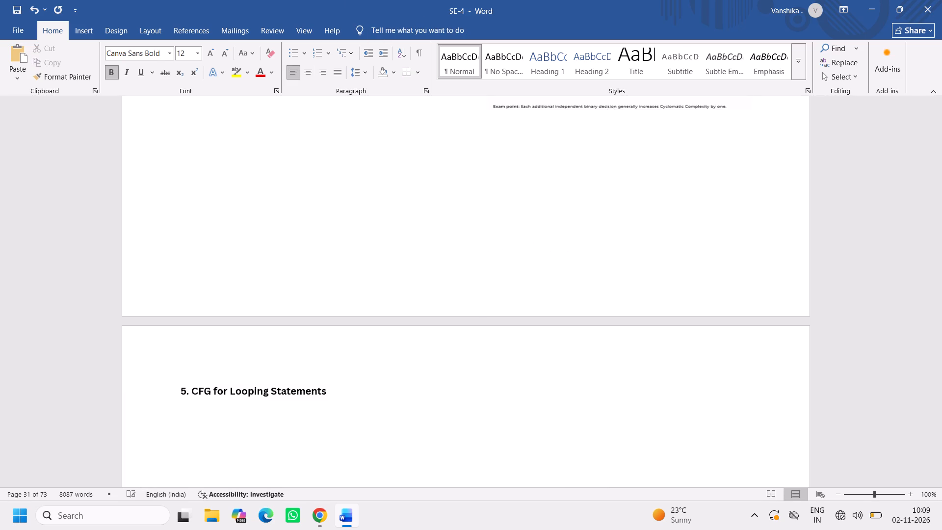
{"action": "scroll", "coordinate": [559, 156], "scroll_direction": "down", "scroll_amount": 2}
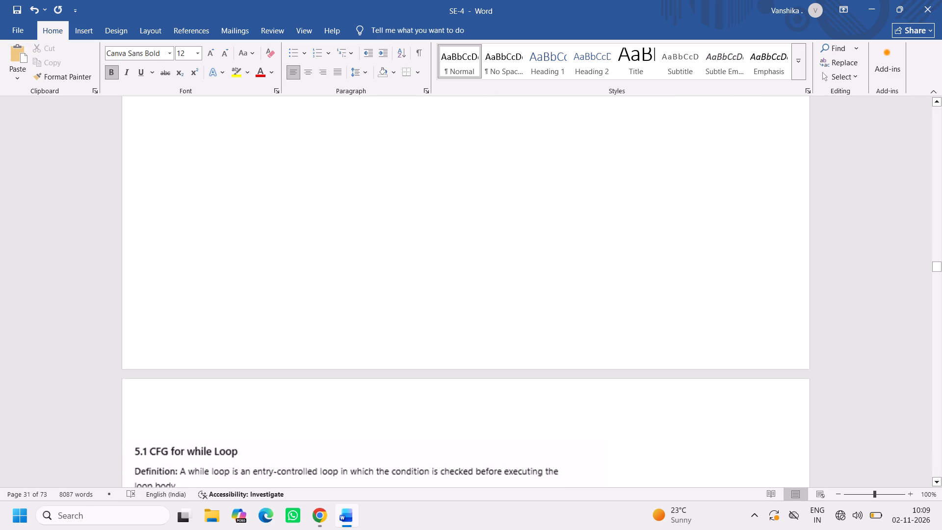
Cut the 4.3 CFG for Nested if Statement program excerpt and paste it above the second-column Control Flow Graph copy on the preceding page.
{"action": "scroll", "coordinate": [559, 156], "scroll_direction": "down", "scroll_amount": 1}
{"action": "scroll", "coordinate": [559, 156], "scroll_direction": "up", "scroll_amount": 6}
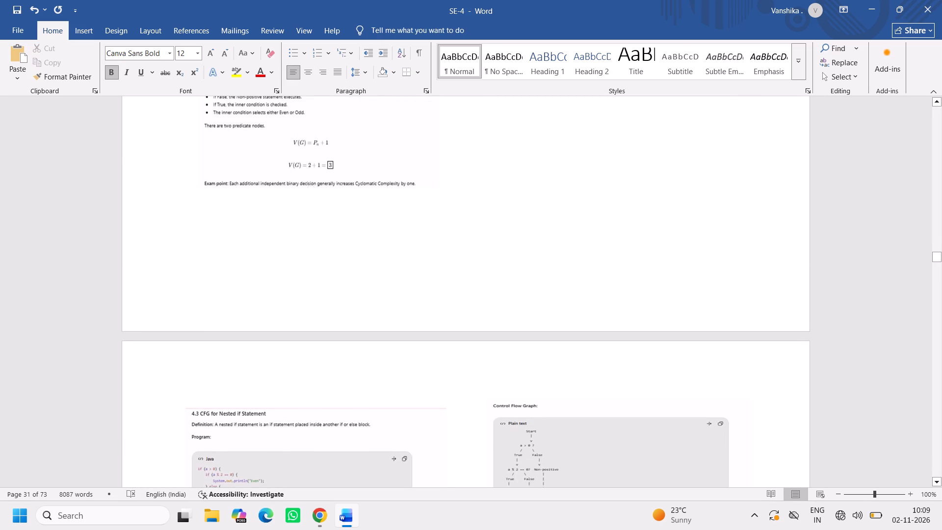
{"action": "left_click", "coordinate": [279, 463]}
{"action": "key", "text": "ctrl+c"}
{"action": "key", "text": "BackSpace"}
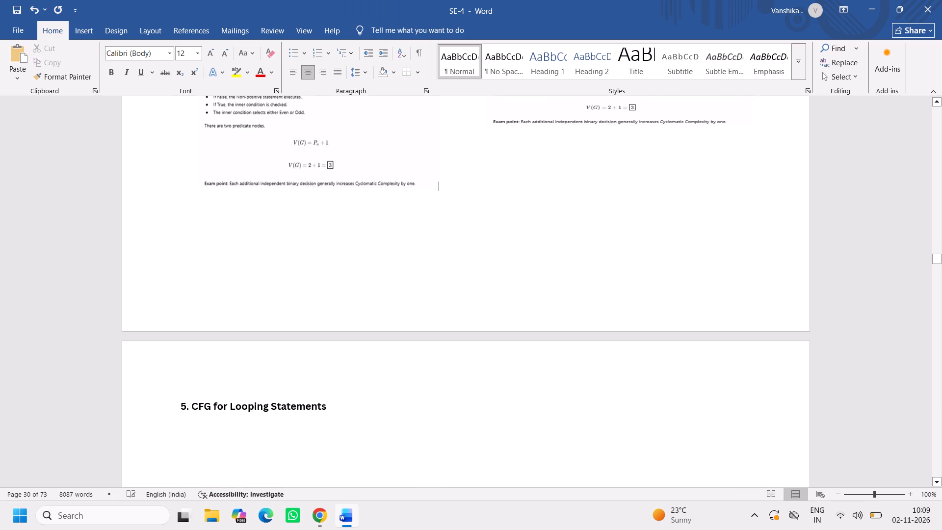
{"action": "scroll", "coordinate": [399, 424], "scroll_direction": "up", "scroll_amount": 2}
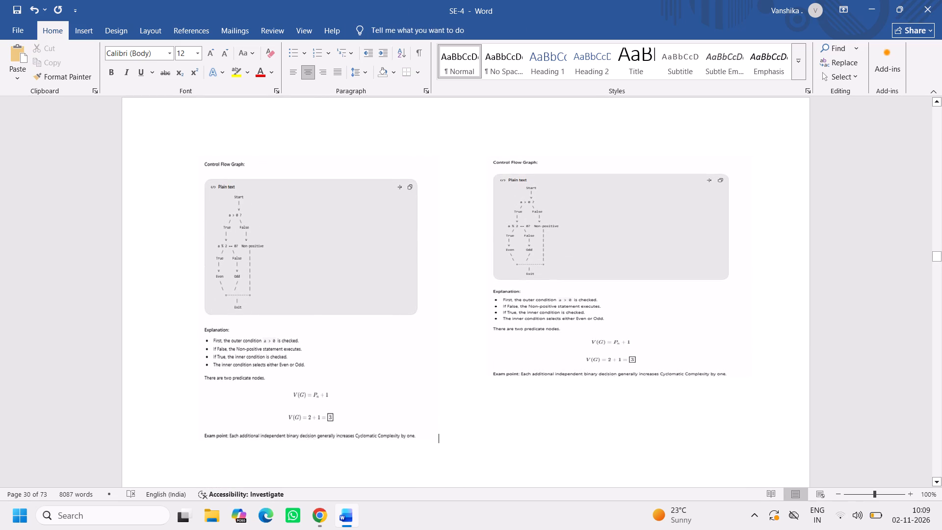
{"action": "left_click_drag", "start_coordinate": [537, 203], "coordinate": [542, 267]}
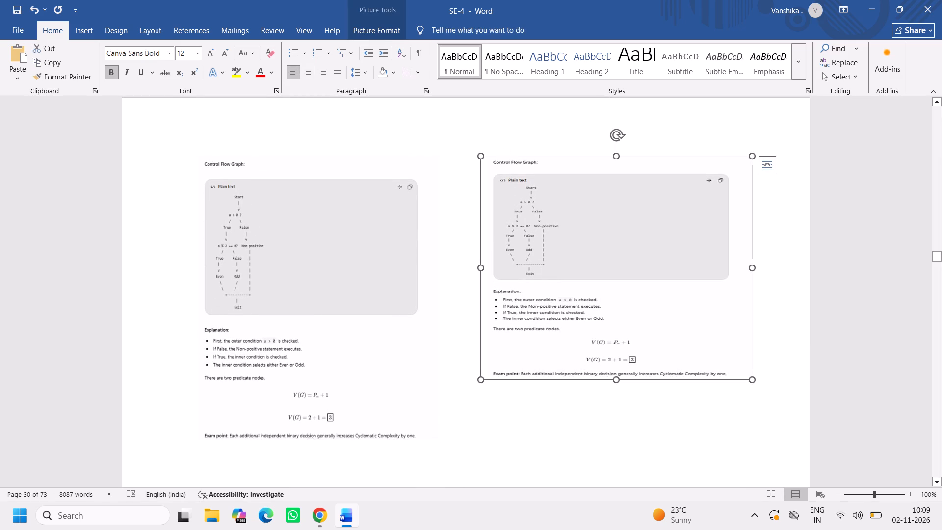
{"action": "left_click_drag", "start_coordinate": [571, 263], "coordinate": [580, 341]}
{"action": "left_click_drag", "start_coordinate": [589, 315], "coordinate": [601, 366]}
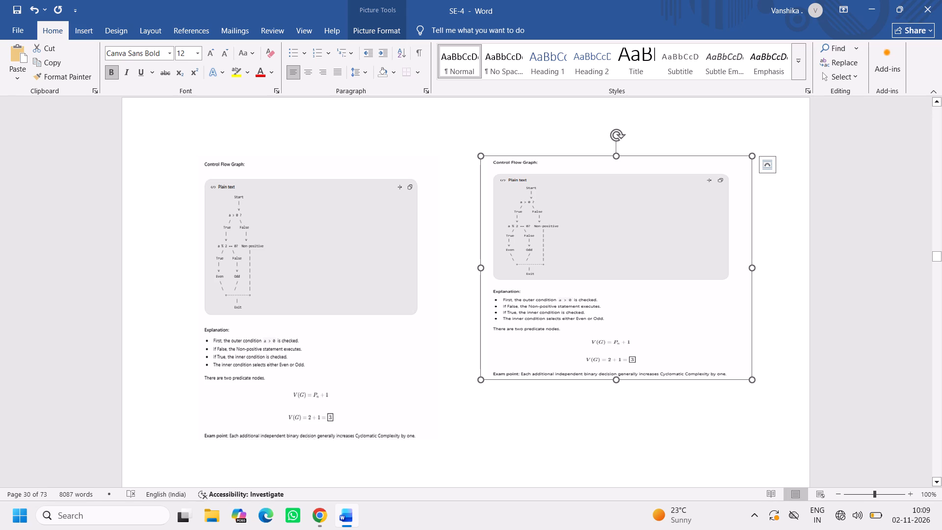
{"action": "left_click", "coordinate": [604, 316]}
{"action": "left_click", "coordinate": [473, 154]}
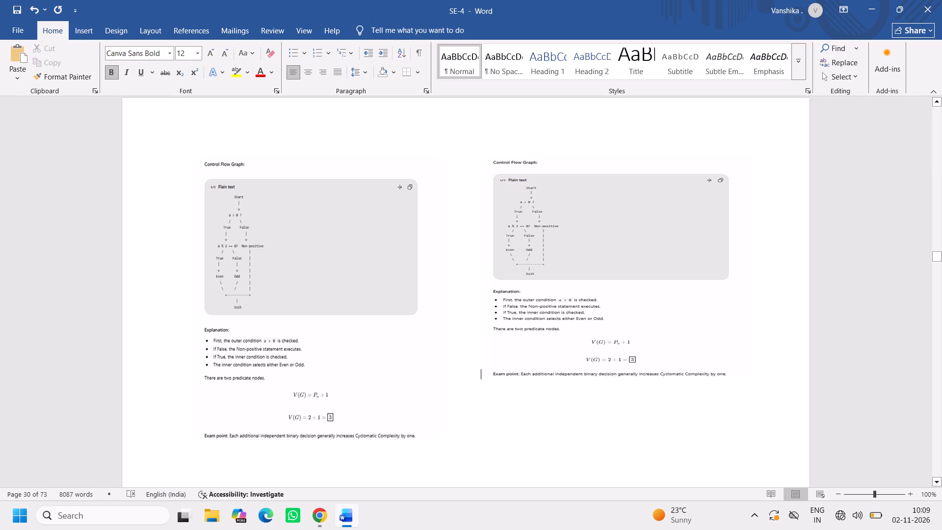
{"action": "key", "text": "ctrl+v"}
{"action": "scroll", "coordinate": [574, 240], "scroll_direction": "down", "scroll_amount": 1}
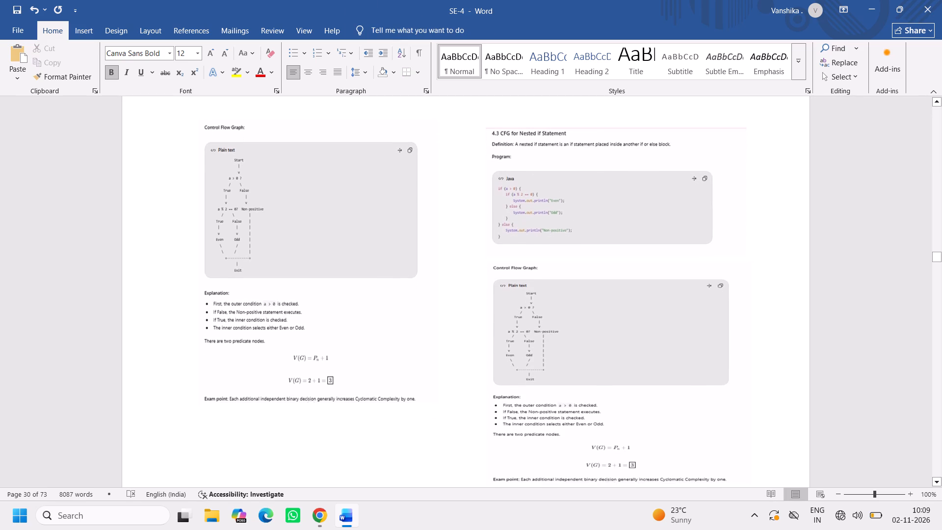
Delete the first-column Control Flow Graph copy beside the 4.3 program excerpt, keeping the narrower-spaced copy under the excerpt.
{"action": "scroll", "coordinate": [574, 240], "scroll_direction": "down", "scroll_amount": 3}
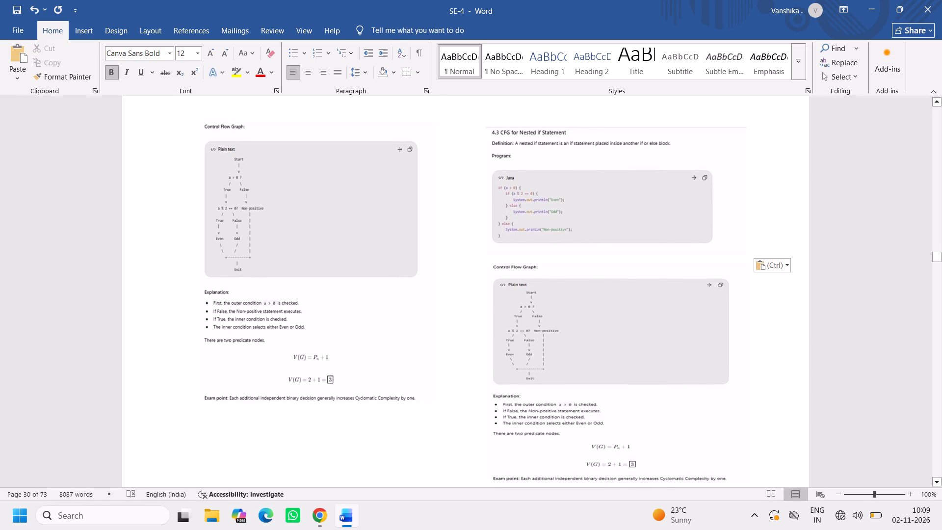
{"action": "scroll", "coordinate": [574, 240], "scroll_direction": "down", "scroll_amount": 2}
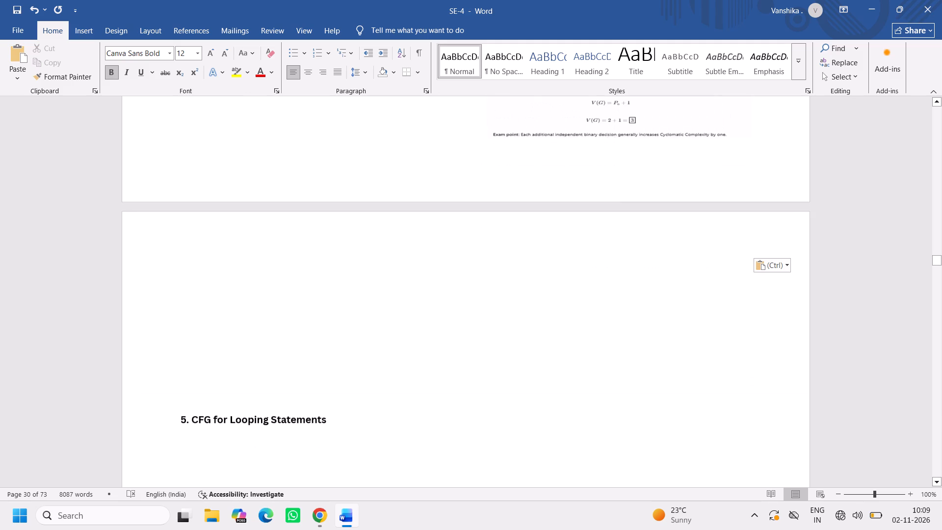
{"action": "scroll", "coordinate": [574, 240], "scroll_direction": "up", "scroll_amount": 4}
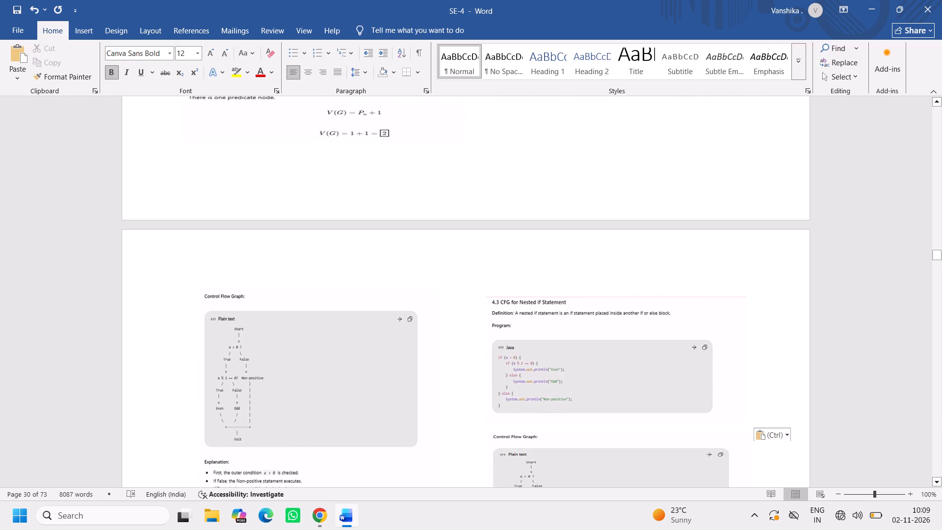
{"action": "scroll", "coordinate": [554, 287], "scroll_direction": "down", "scroll_amount": 2}
{"action": "scroll", "coordinate": [588, 368], "scroll_direction": "up", "scroll_amount": 1}
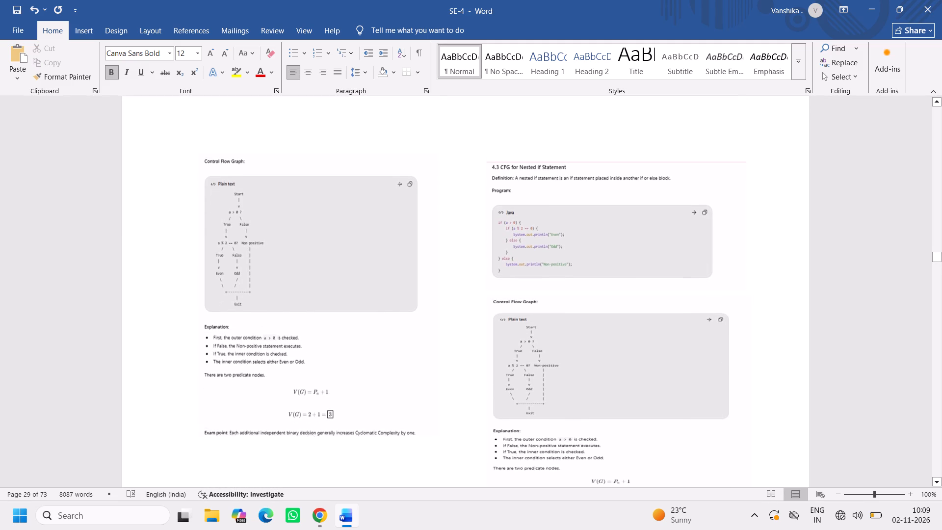
{"action": "scroll", "coordinate": [588, 368], "scroll_direction": "up", "scroll_amount": 1}
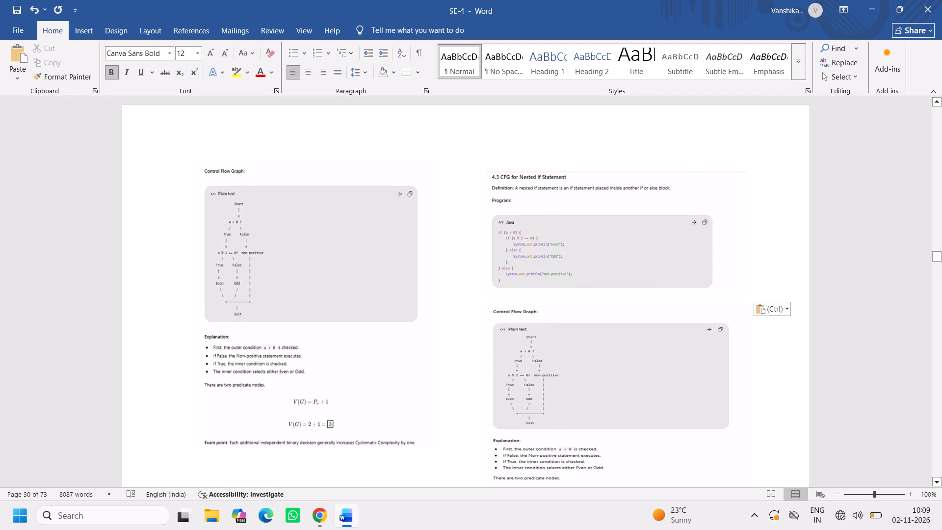
{"action": "scroll", "coordinate": [738, 381], "scroll_direction": "down", "scroll_amount": 1}
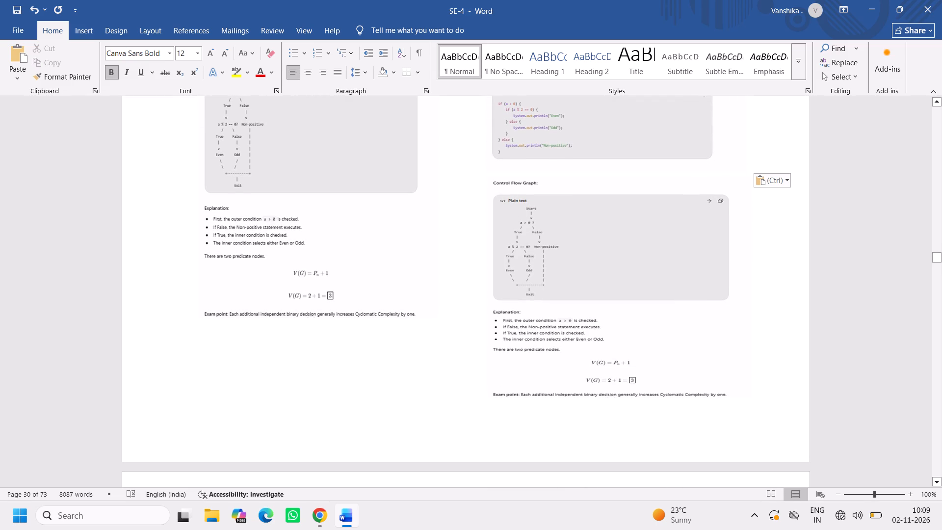
{"action": "left_click", "coordinate": [682, 374]}
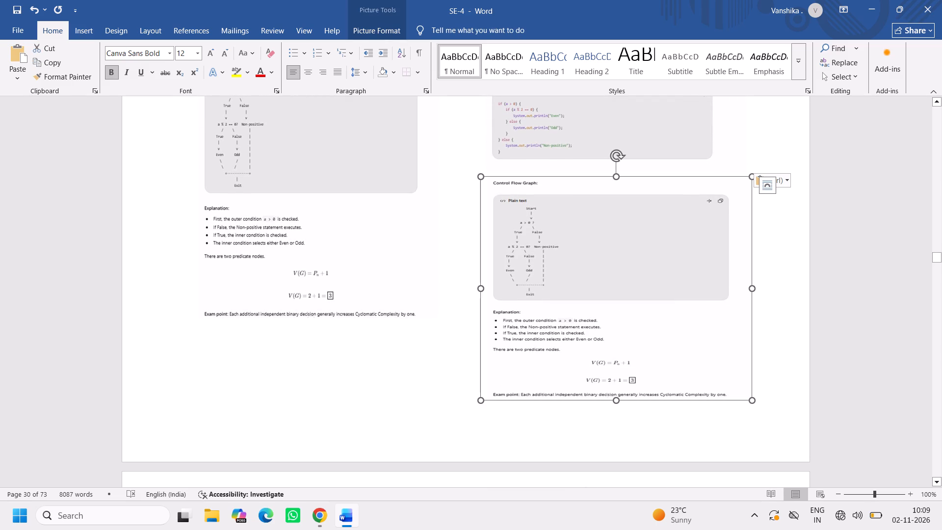
{"action": "scroll", "coordinate": [649, 254], "scroll_direction": "up", "scroll_amount": 1}
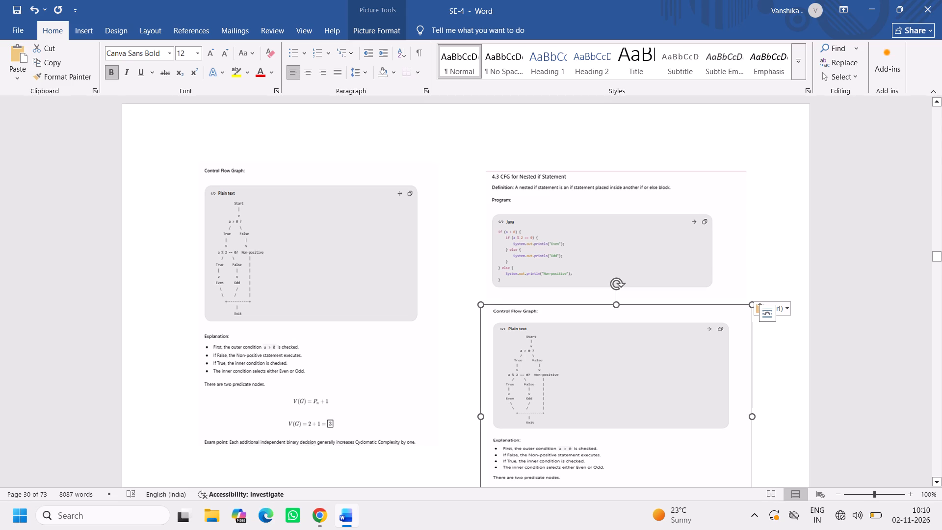
{"action": "scroll", "coordinate": [579, 188], "scroll_direction": "up", "scroll_amount": 2}
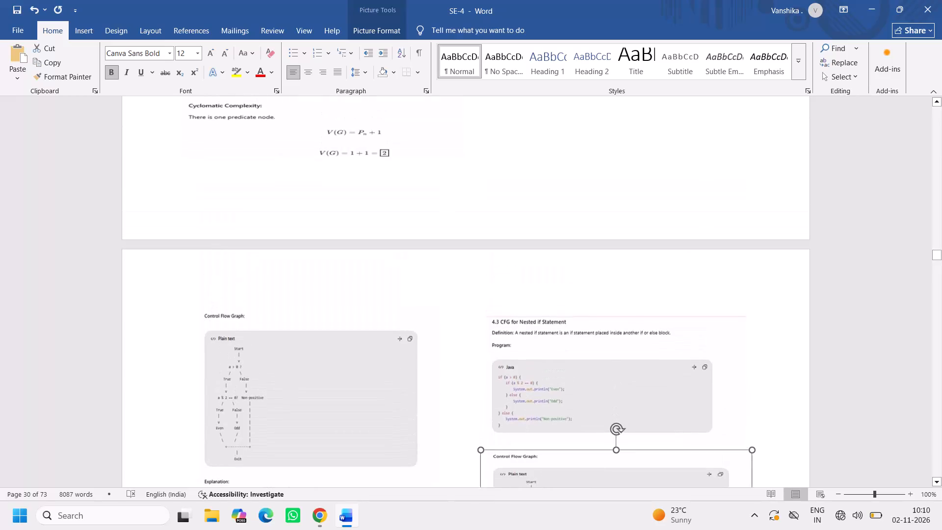
{"action": "left_click", "coordinate": [575, 361]}
{"action": "scroll", "coordinate": [569, 420], "scroll_direction": "up", "scroll_amount": 1}
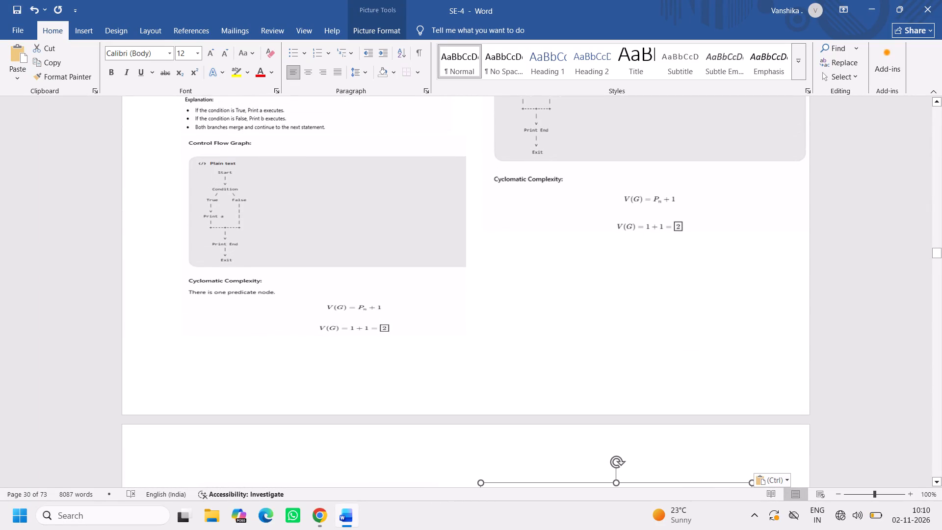
{"action": "scroll", "coordinate": [569, 420], "scroll_direction": "down", "scroll_amount": 4}
{"action": "left_click", "coordinate": [356, 379]}
{"action": "left_click", "coordinate": [359, 342]}
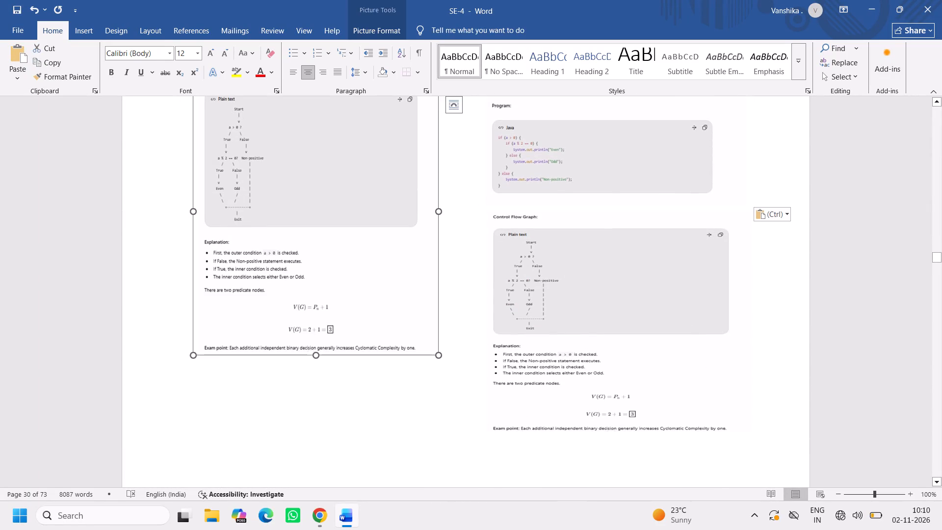
{"action": "key", "text": "BackSpace"}
Remove the blank lines before the 5. CFG for Looping Statements heading so it starts at the top of the second column.
{"action": "scroll", "coordinate": [461, 401], "scroll_direction": "down", "scroll_amount": 1}
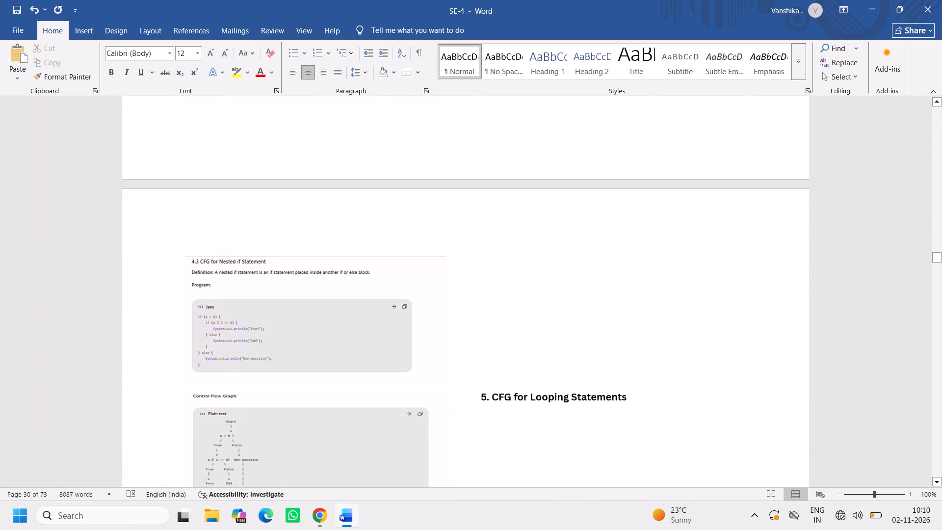
{"action": "left_click", "coordinate": [479, 396]}
{"action": "key", "text": "BackSpace"}
{"action": "key", "text": "BackSpace"}
{"action": "key", "text": "BackSpace"}
{"action": "key", "text": "BackSpace"}
{"action": "key", "text": "BackSpace"}
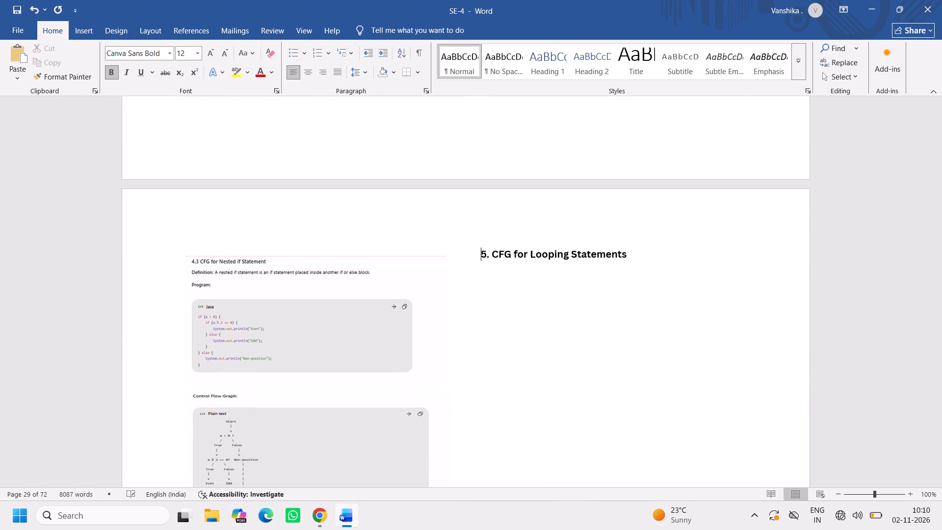
Shrink the 5.1 CFG for while Loop picture from its upper-left corner.
{"action": "scroll", "coordinate": [578, 473], "scroll_direction": "down", "scroll_amount": 5}
{"action": "left_click", "coordinate": [413, 318]}
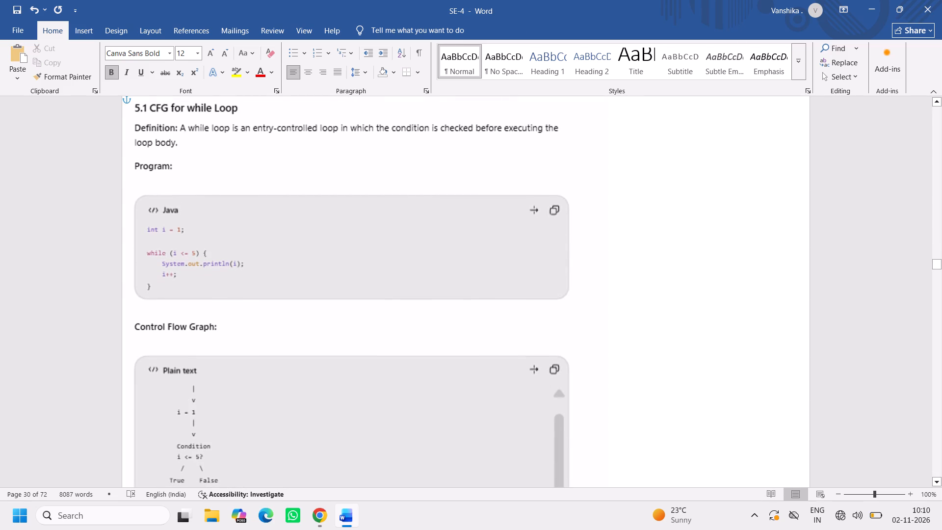
{"action": "scroll", "coordinate": [337, 227], "scroll_direction": "up", "scroll_amount": 1}
{"action": "left_click", "coordinate": [270, 264]}
{"action": "scroll", "coordinate": [349, 334], "scroll_direction": "down", "scroll_amount": 1}
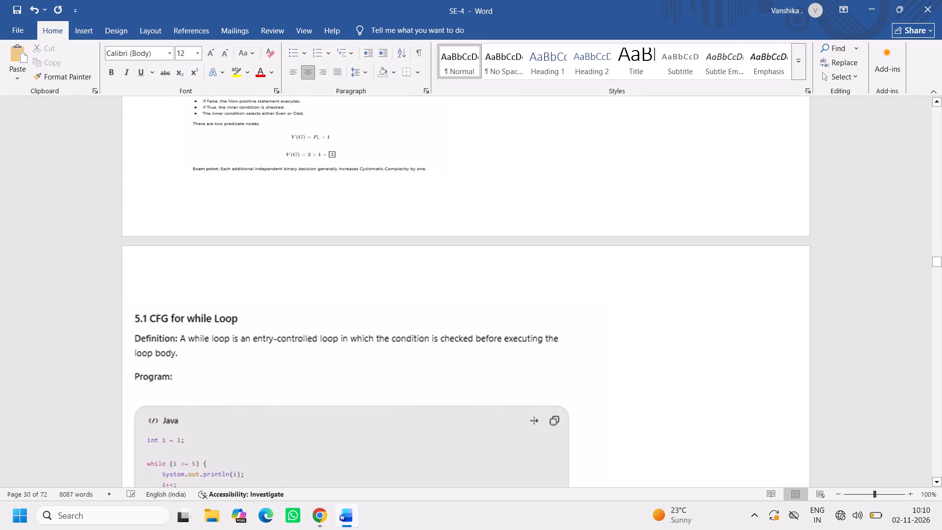
{"action": "scroll", "coordinate": [349, 334], "scroll_direction": "down", "scroll_amount": 1}
{"action": "scroll", "coordinate": [606, 311], "scroll_direction": "up", "scroll_amount": 1}
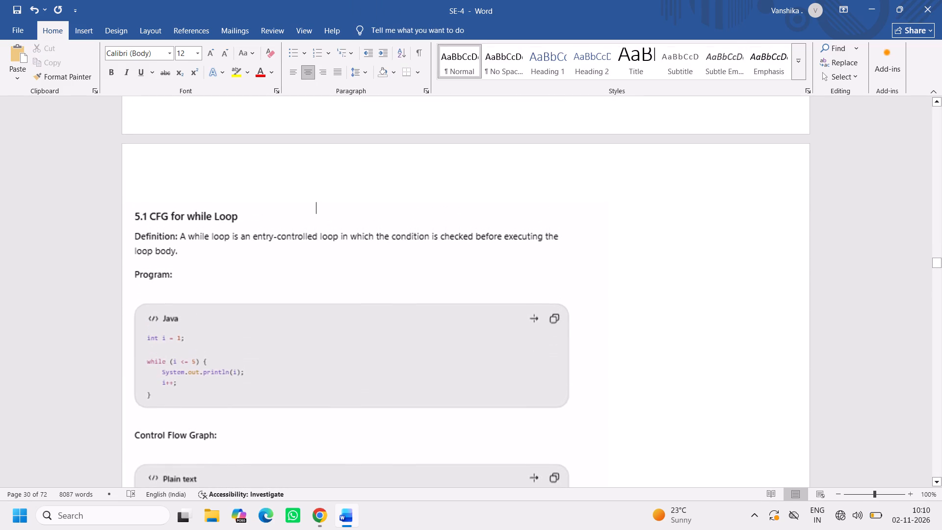
{"action": "left_click", "coordinate": [451, 296]}
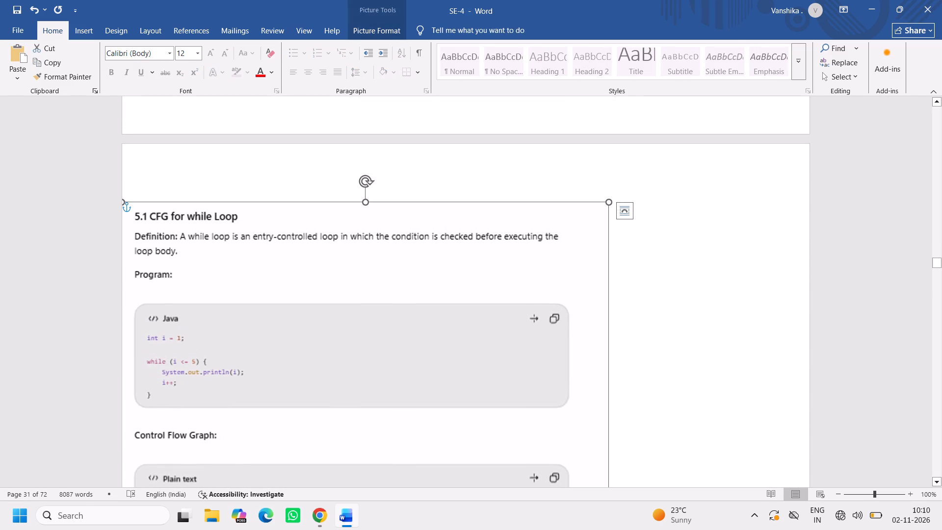
{"action": "left_click_drag", "start_coordinate": [122, 203], "coordinate": [240, 242]}
{"action": "left_click_drag", "start_coordinate": [276, 252], "coordinate": [333, 250]}
{"action": "left_click_drag", "start_coordinate": [179, 98], "coordinate": [403, 255]}
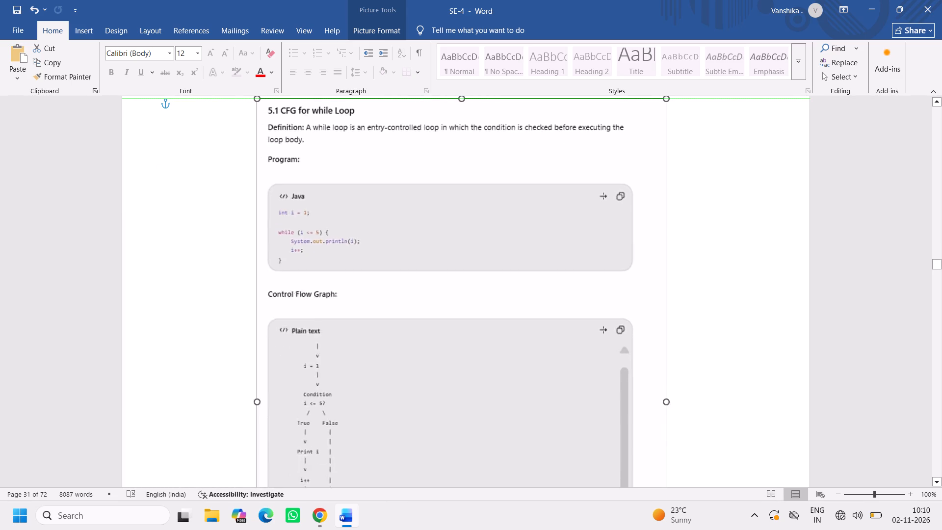
{"action": "left_click_drag", "start_coordinate": [403, 255], "coordinate": [531, 299]}
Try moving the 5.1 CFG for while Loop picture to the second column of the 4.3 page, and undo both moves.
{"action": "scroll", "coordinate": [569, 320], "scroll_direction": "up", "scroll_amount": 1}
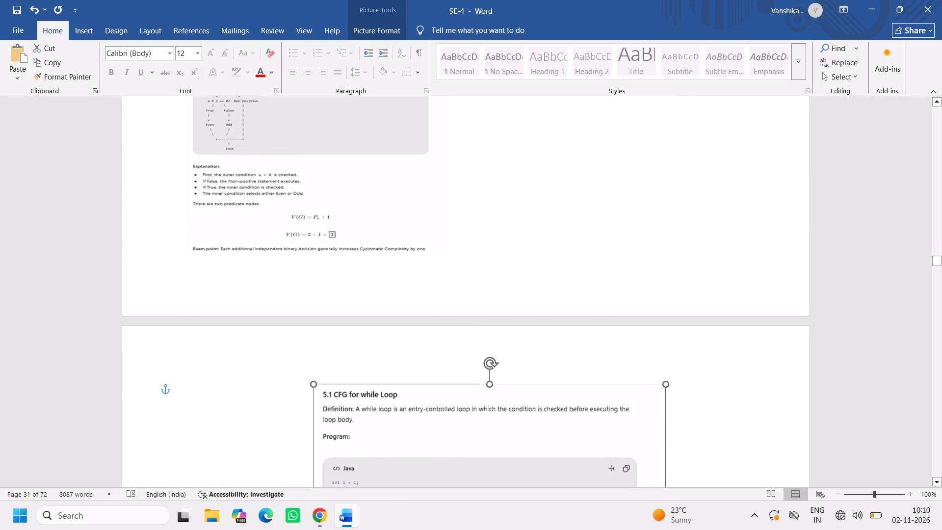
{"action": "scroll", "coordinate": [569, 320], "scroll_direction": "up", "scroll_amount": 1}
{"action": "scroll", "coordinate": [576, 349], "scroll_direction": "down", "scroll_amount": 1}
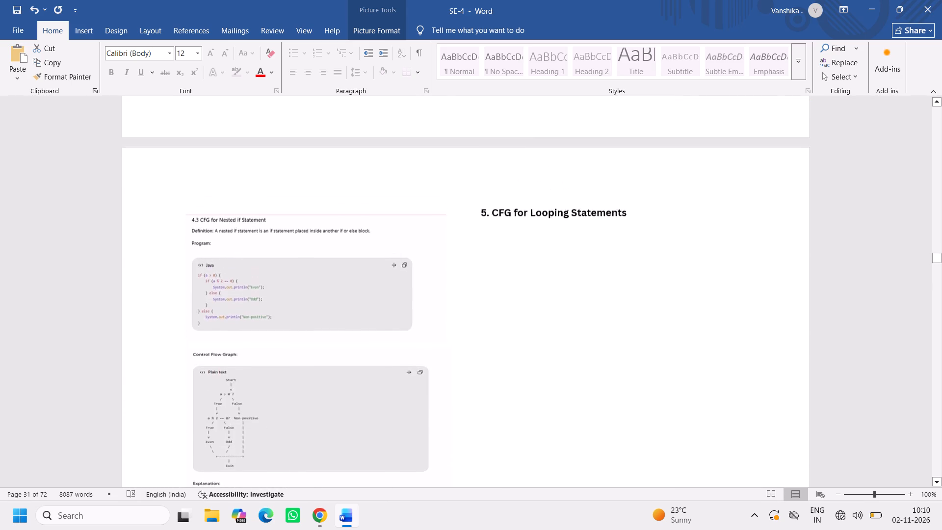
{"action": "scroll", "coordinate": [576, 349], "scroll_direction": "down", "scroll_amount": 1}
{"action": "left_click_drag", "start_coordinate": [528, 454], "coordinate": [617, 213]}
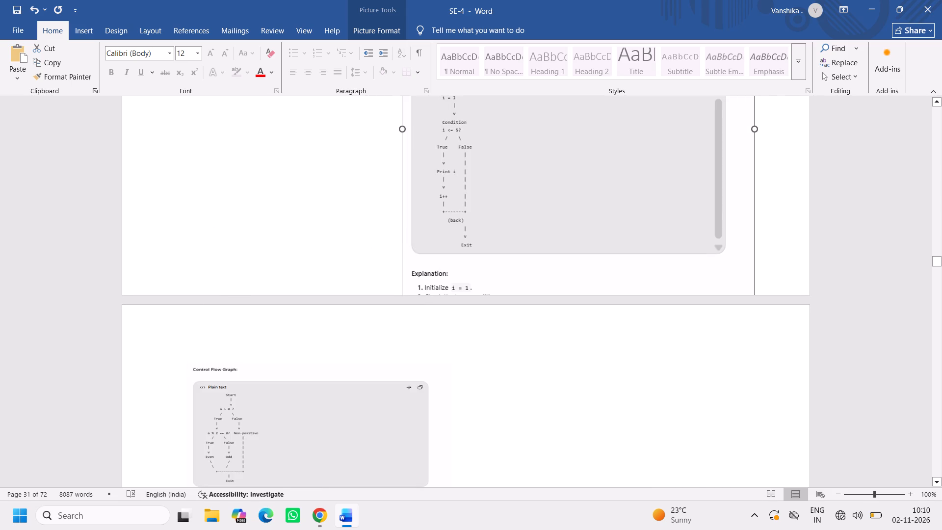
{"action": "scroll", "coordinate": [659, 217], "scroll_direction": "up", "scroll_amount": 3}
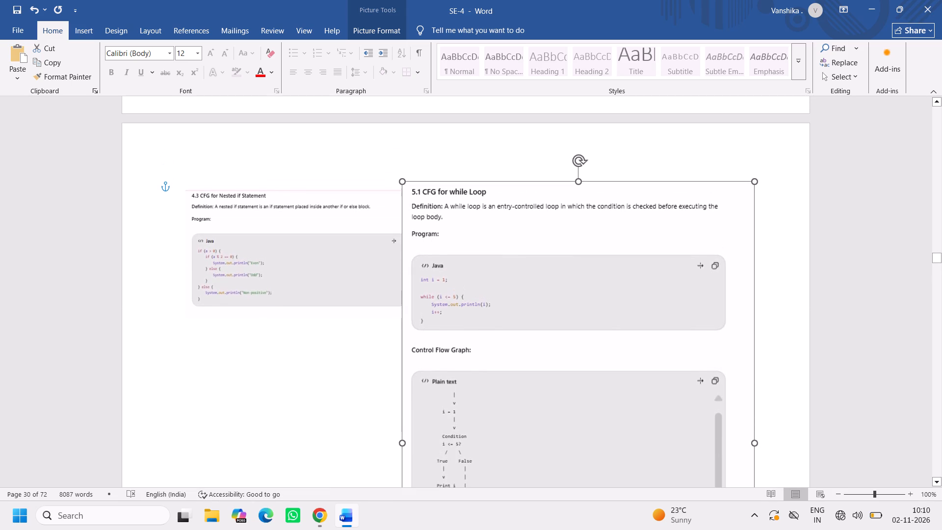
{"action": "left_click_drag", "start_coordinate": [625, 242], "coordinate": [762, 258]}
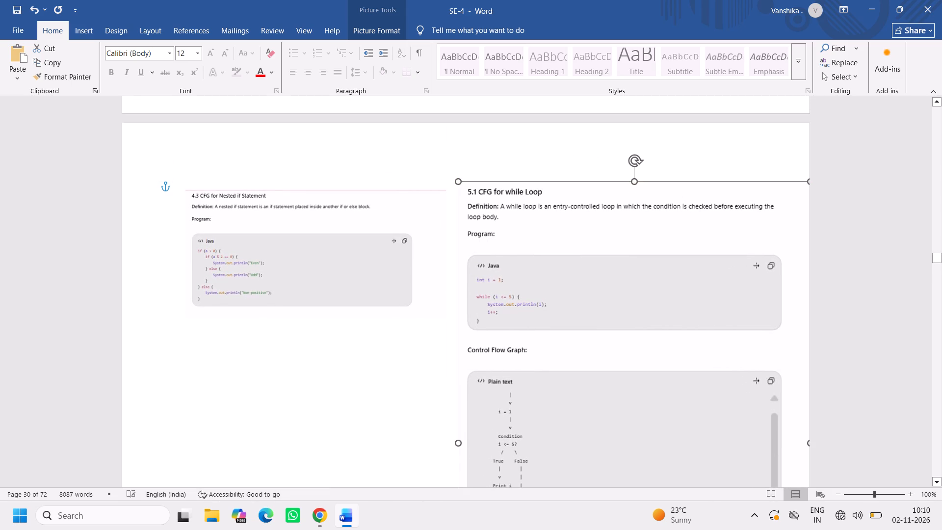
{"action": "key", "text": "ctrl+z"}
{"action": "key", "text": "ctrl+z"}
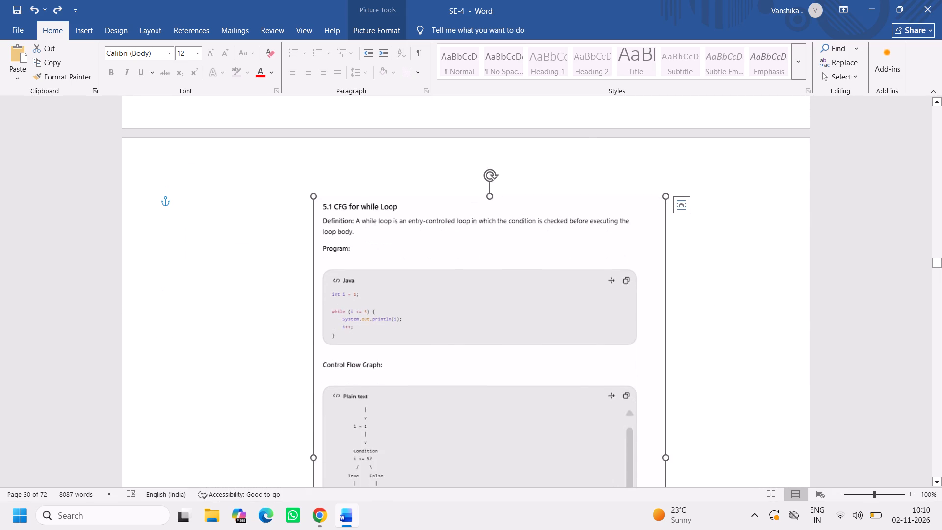
Paste a screenshot of the 5.1 while Loop picture, from its heading through the Control Flow Graph, under the 5. CFG for Looping Statements heading.
{"action": "left_click", "coordinate": [404, 185]}
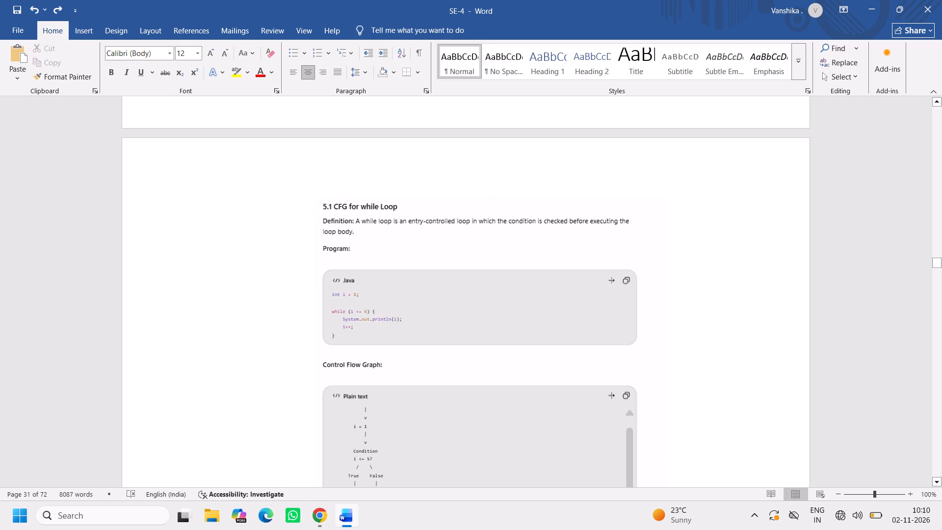
{"action": "key", "text": "Print"}
{"action": "scroll", "coordinate": [450, 293], "scroll_direction": "down", "scroll_amount": 1}
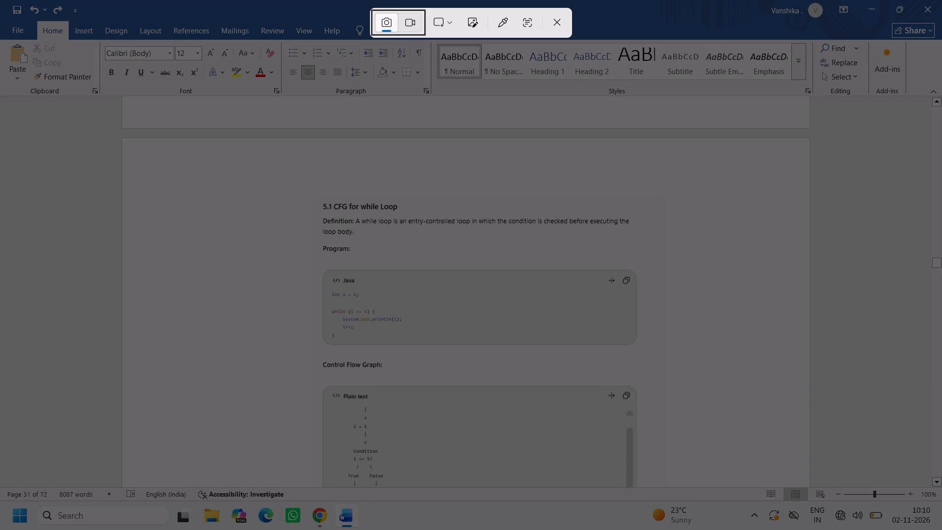
{"action": "left_click", "coordinate": [558, 21]}
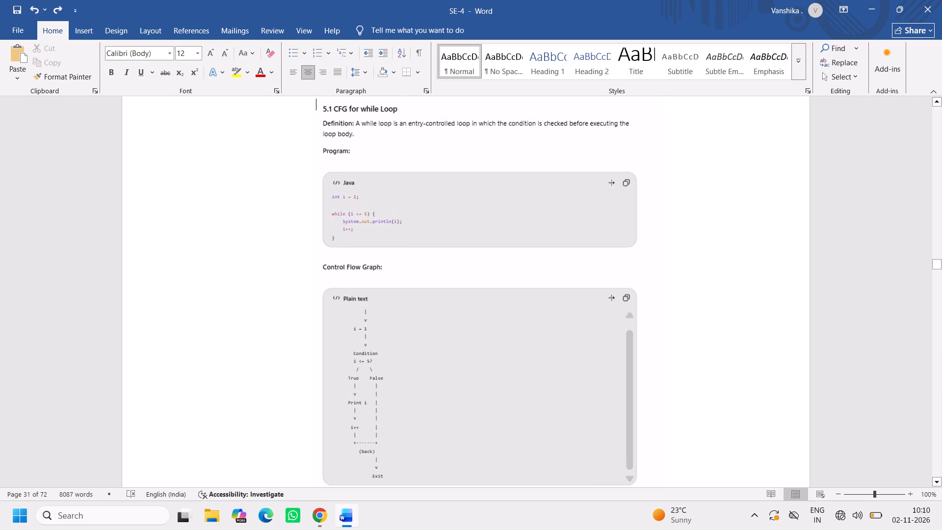
{"action": "left_click_drag", "start_coordinate": [313, 99], "coordinate": [638, 363]}
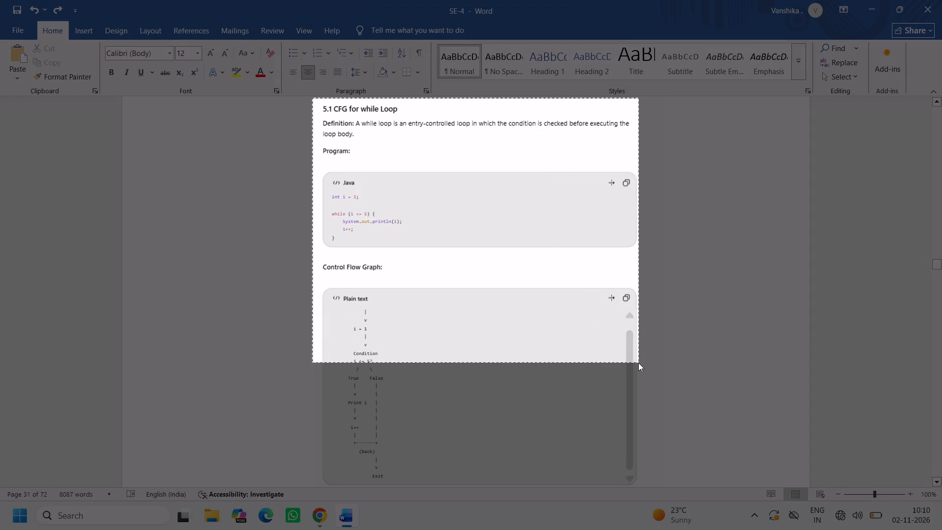
{"action": "left_click_drag", "start_coordinate": [638, 363], "coordinate": [639, 486]}
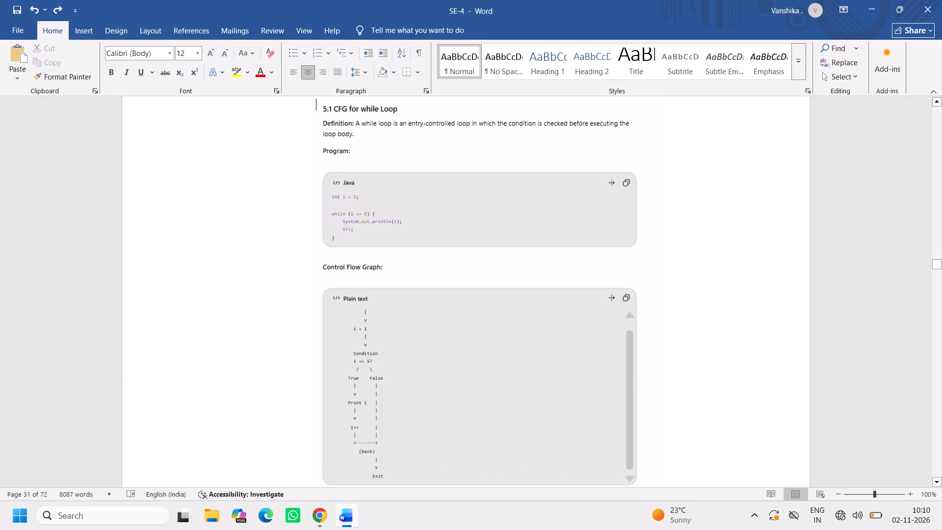
{"action": "scroll", "coordinate": [634, 328], "scroll_direction": "up", "scroll_amount": 4}
{"action": "left_click", "coordinate": [640, 122]}
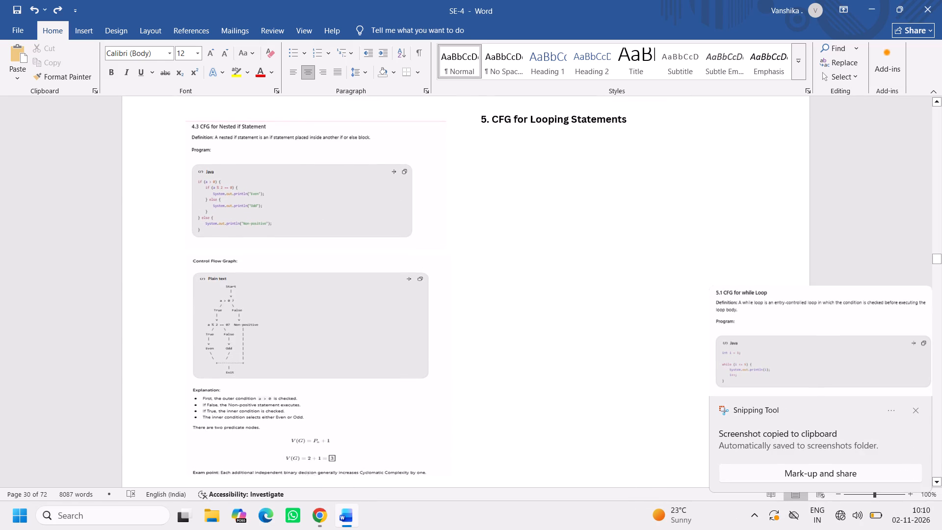
{"action": "key", "text": "ctrl+v"}
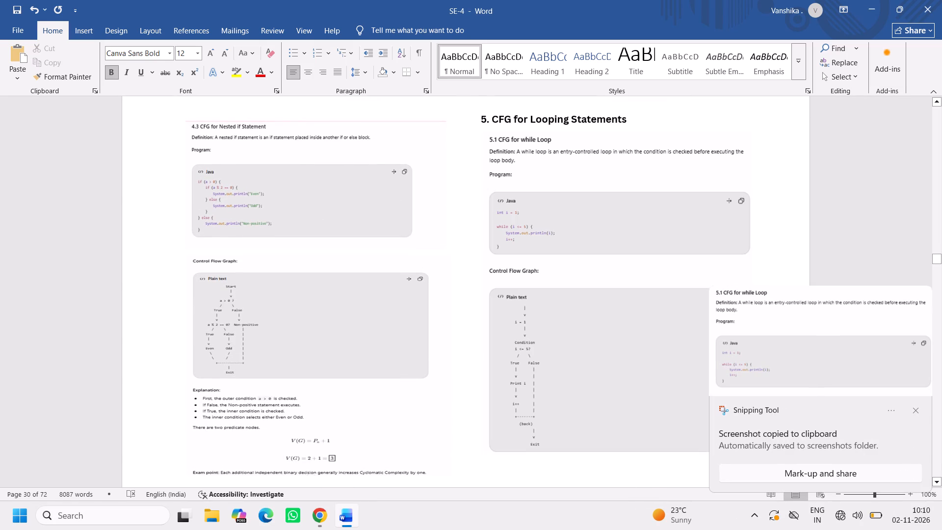
Shrink the original 5.1 CFG for while Loop picture in stages from its upper-left corner.
{"action": "scroll", "coordinate": [565, 318], "scroll_direction": "down", "scroll_amount": 3}
{"action": "left_click", "coordinate": [521, 284]}
{"action": "scroll", "coordinate": [521, 284], "scroll_direction": "up", "scroll_amount": 1}
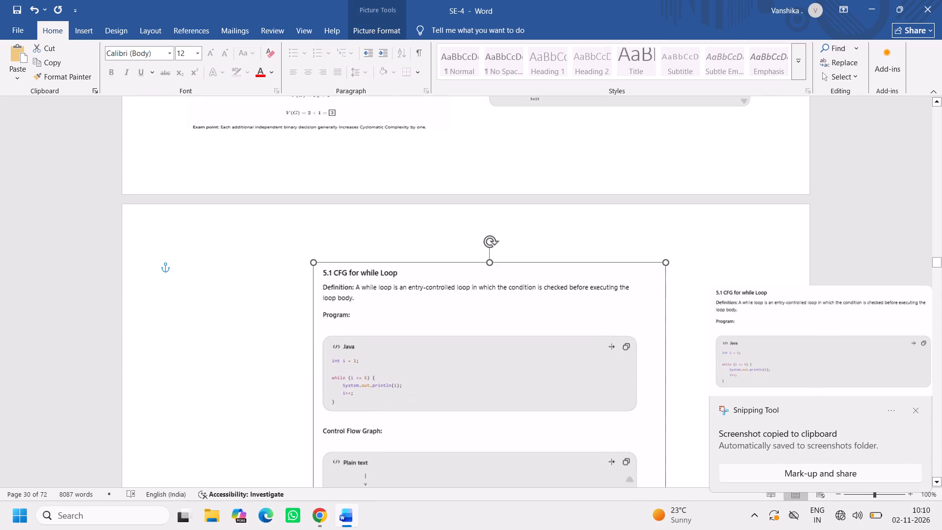
{"action": "left_click_drag", "start_coordinate": [313, 262], "coordinate": [470, 357]}
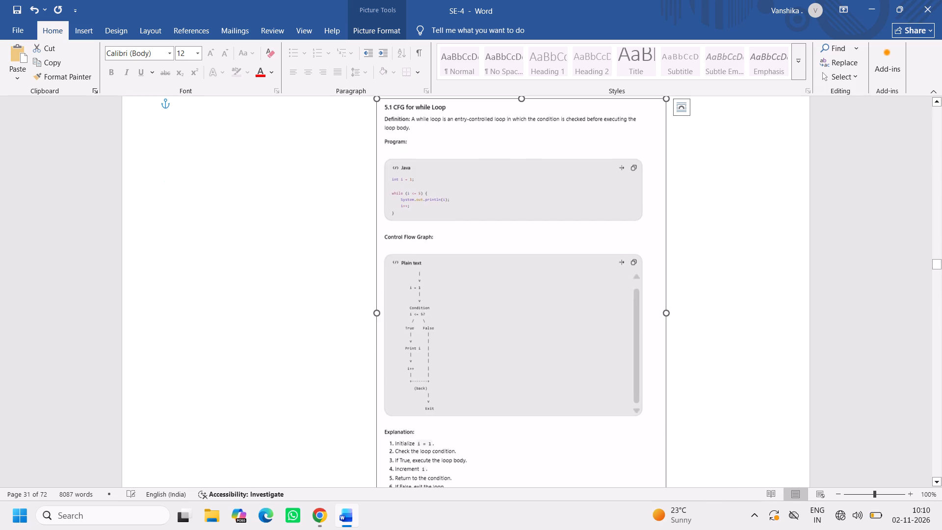
{"action": "scroll", "coordinate": [530, 383], "scroll_direction": "down", "scroll_amount": 2}
{"action": "scroll", "coordinate": [503, 280], "scroll_direction": "up", "scroll_amount": 1}
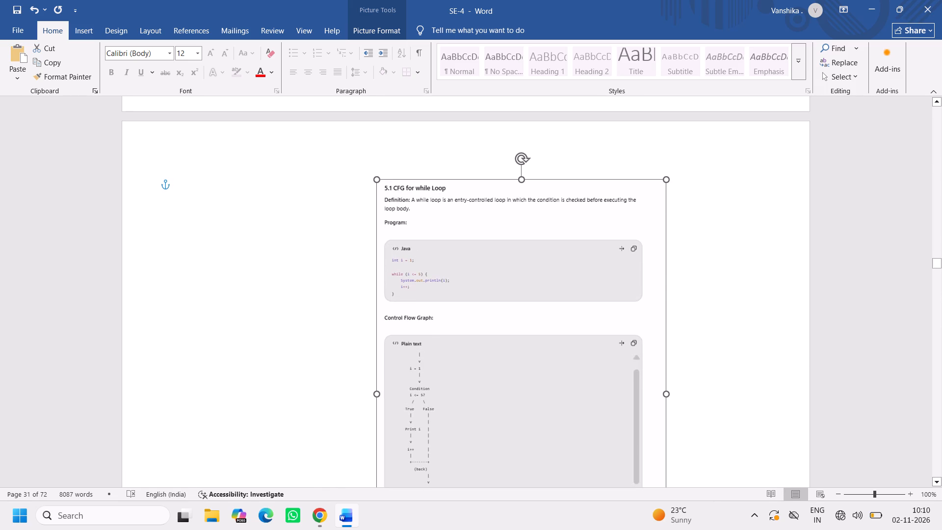
{"action": "left_click_drag", "start_coordinate": [378, 181], "coordinate": [499, 220]}
{"action": "scroll", "coordinate": [586, 281], "scroll_direction": "down", "scroll_amount": 1}
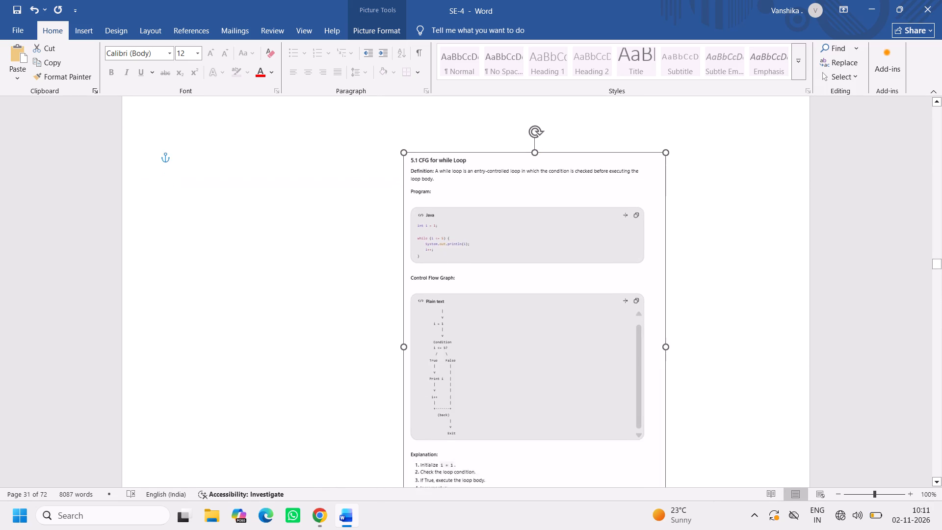
{"action": "scroll", "coordinate": [586, 281], "scroll_direction": "down", "scroll_amount": 1}
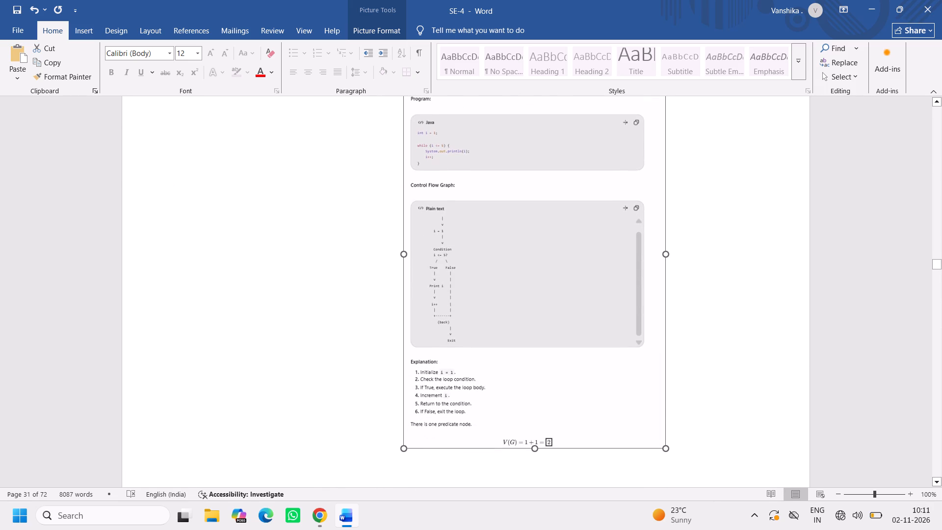
{"action": "scroll", "coordinate": [503, 338], "scroll_direction": "up", "scroll_amount": 1}
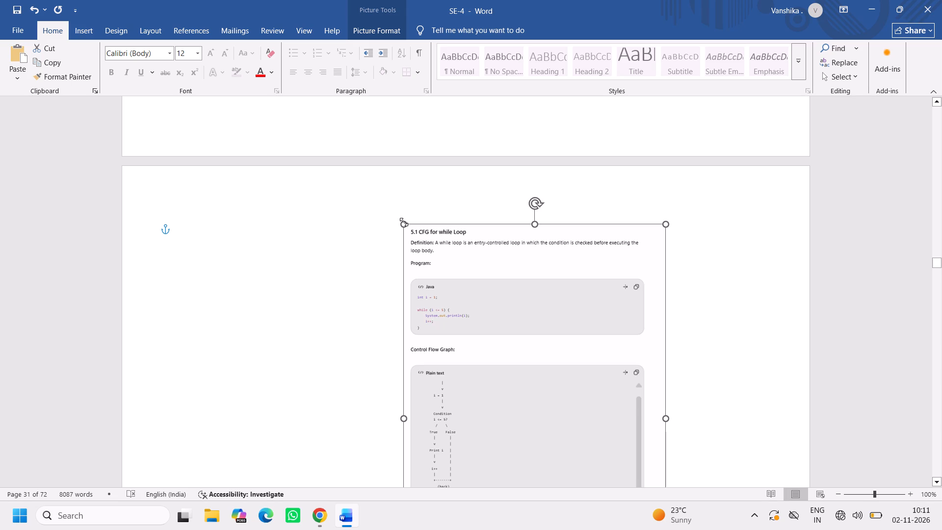
{"action": "left_click_drag", "start_coordinate": [404, 222], "coordinate": [452, 254]}
{"action": "scroll", "coordinate": [509, 330], "scroll_direction": "down", "scroll_amount": 1}
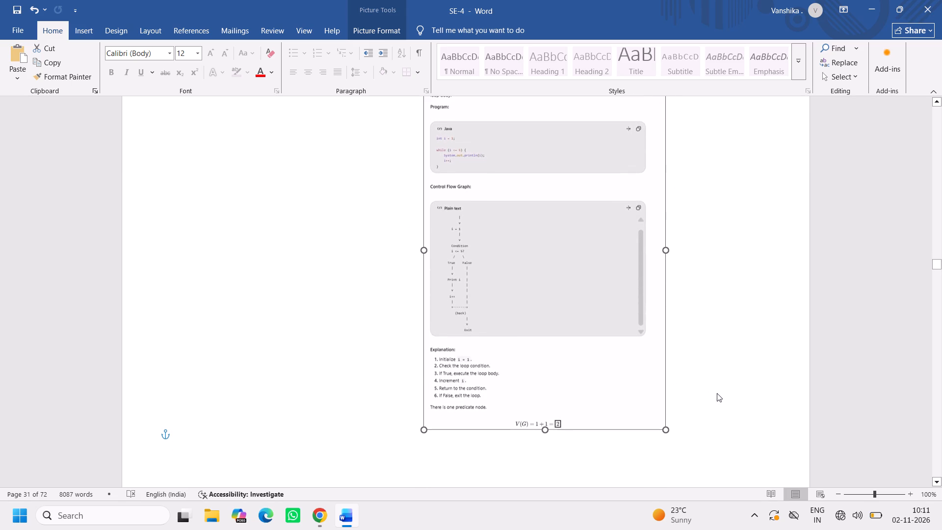
Capture a screenshot of the original 5.1 picture's lower part, from Explanation through the V(G) formula.
{"action": "left_click", "coordinate": [717, 392]}
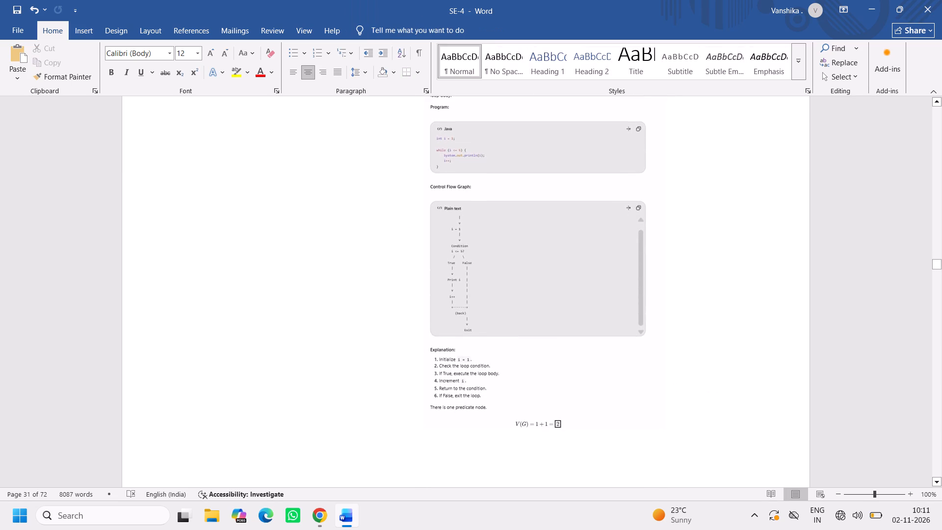
{"action": "key", "text": "Print"}
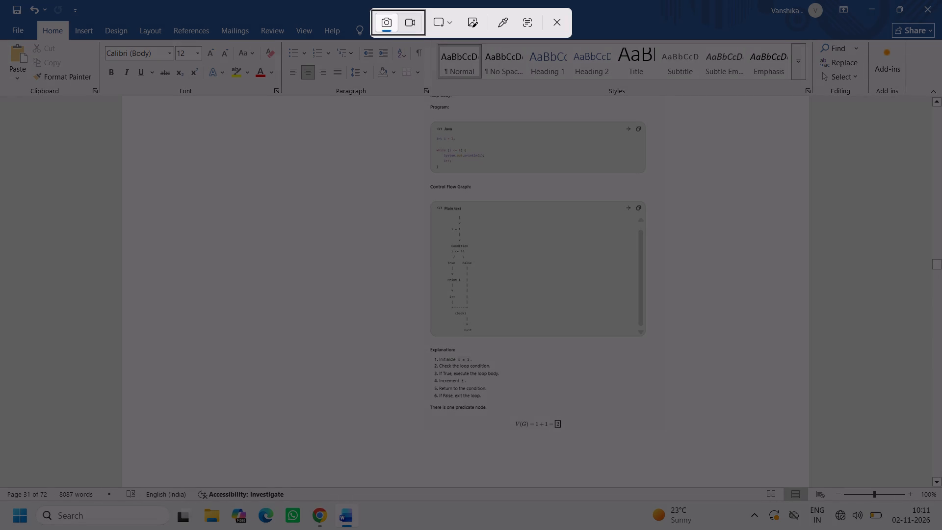
{"action": "left_click_drag", "start_coordinate": [419, 336], "coordinate": [633, 460]}
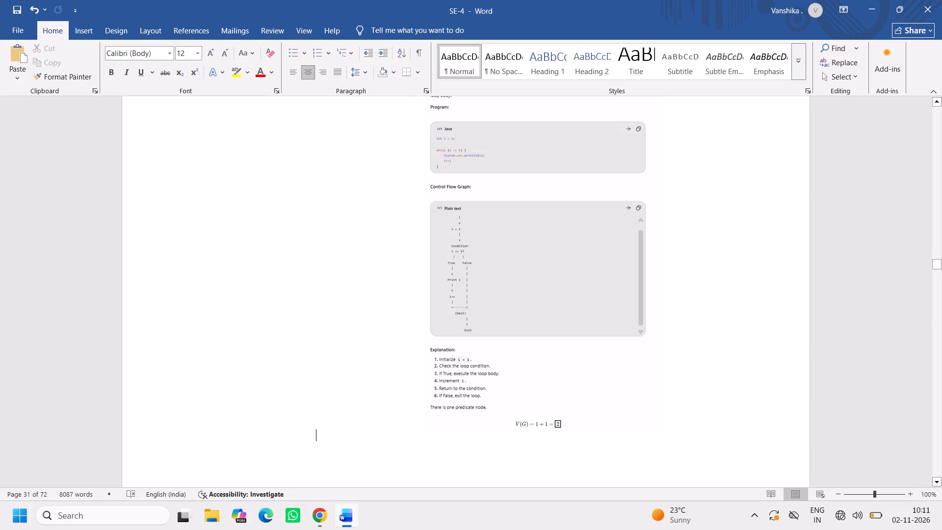
Delete the original 5.1 CFG for while Loop picture from the page after the 4.3 page.
{"action": "scroll", "coordinate": [641, 262], "scroll_direction": "up", "scroll_amount": 4}
{"action": "scroll", "coordinate": [641, 262], "scroll_direction": "down", "scroll_amount": 3}
{"action": "left_click", "coordinate": [591, 275]}
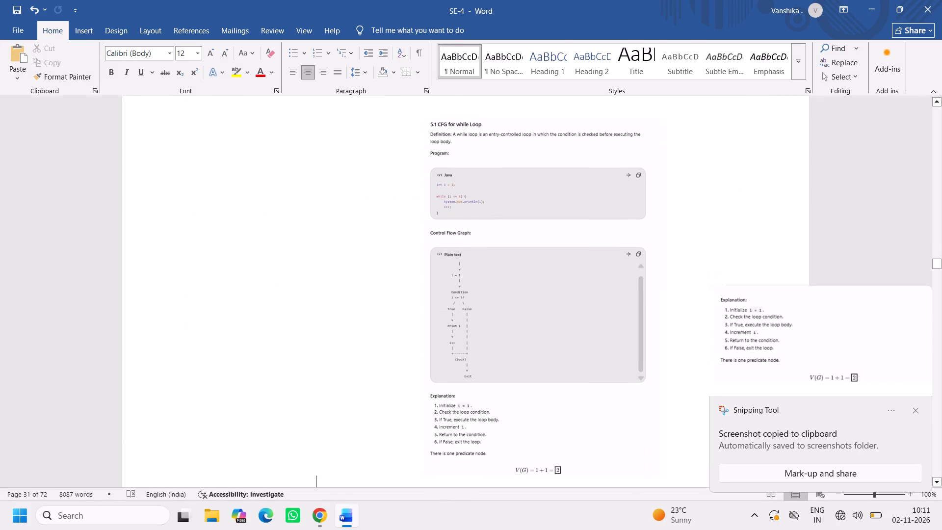
{"action": "key", "text": "BackSpace"}
Paste the captured 5.1 Explanation screenshot at the top of the 5.2 CFG for do-while Loop page.
{"action": "scroll", "coordinate": [467, 317], "scroll_direction": "up", "scroll_amount": 2}
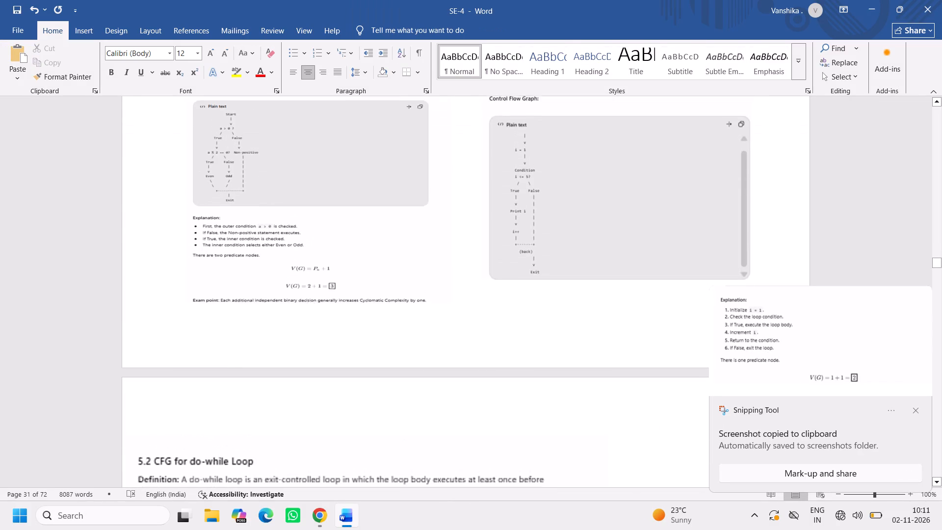
{"action": "left_click", "coordinate": [566, 322]}
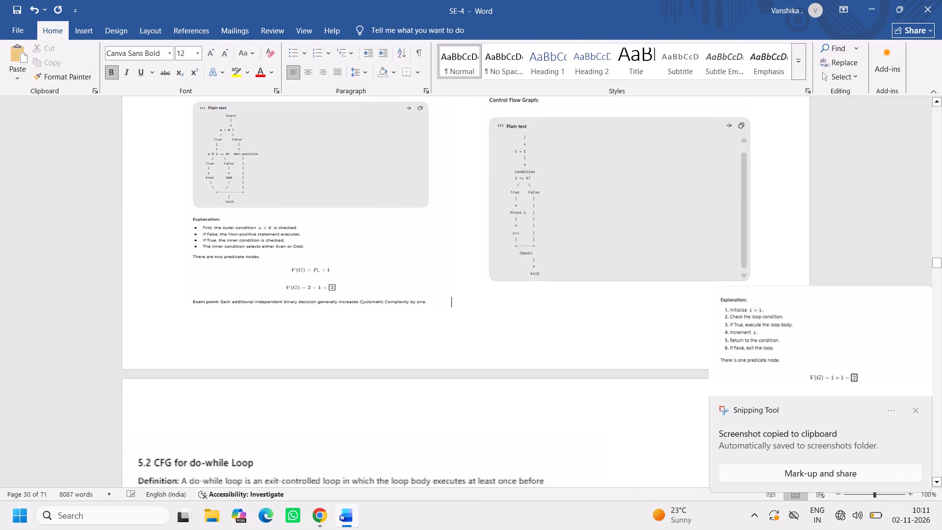
{"action": "scroll", "coordinate": [250, 434], "scroll_direction": "down", "scroll_amount": 1}
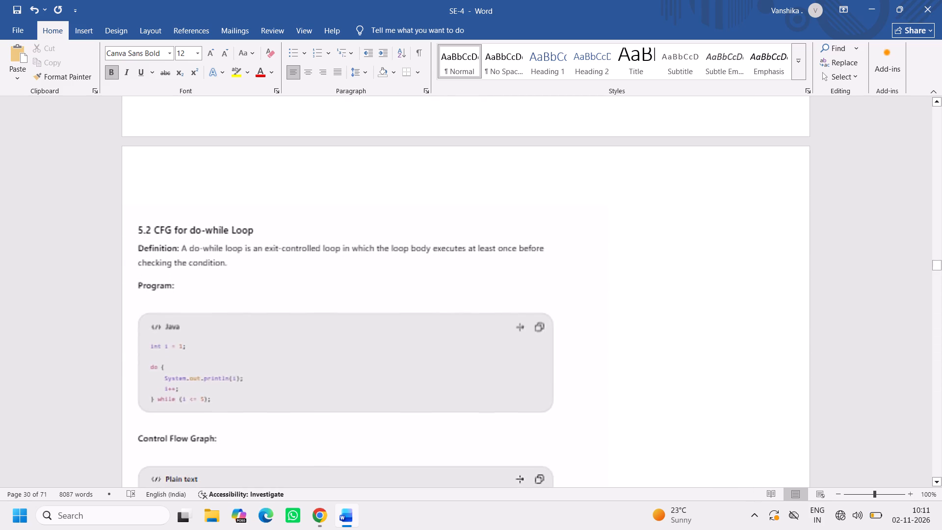
{"action": "scroll", "coordinate": [316, 359], "scroll_direction": "down", "scroll_amount": 2}
{"action": "scroll", "coordinate": [350, 284], "scroll_direction": "up", "scroll_amount": 2}
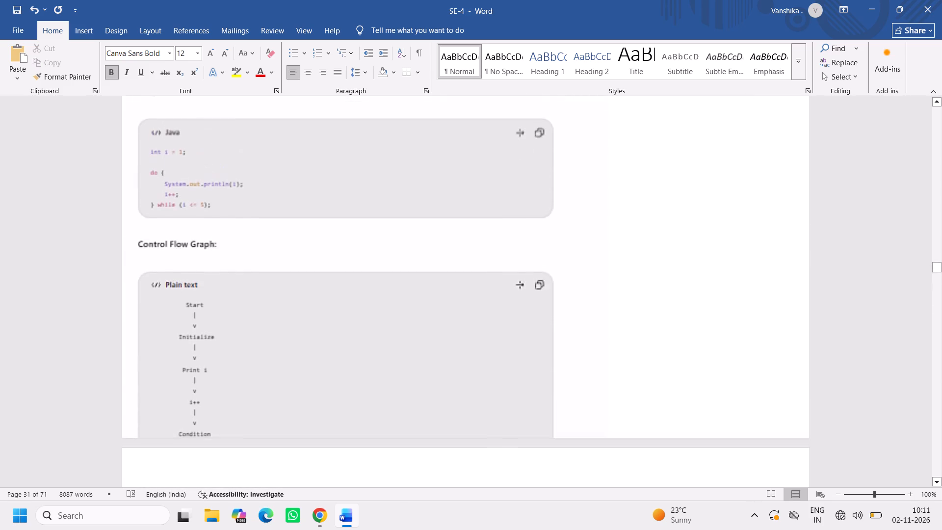
{"action": "scroll", "coordinate": [350, 284], "scroll_direction": "up", "scroll_amount": 3}
{"action": "scroll", "coordinate": [350, 284], "scroll_direction": "down", "scroll_amount": 3}
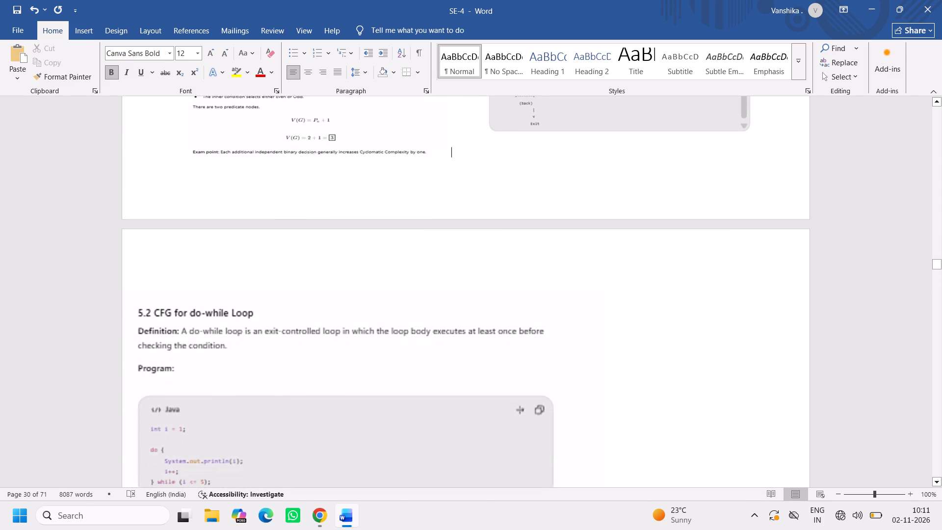
{"action": "left_click", "coordinate": [326, 347]}
{"action": "left_click", "coordinate": [174, 259]}
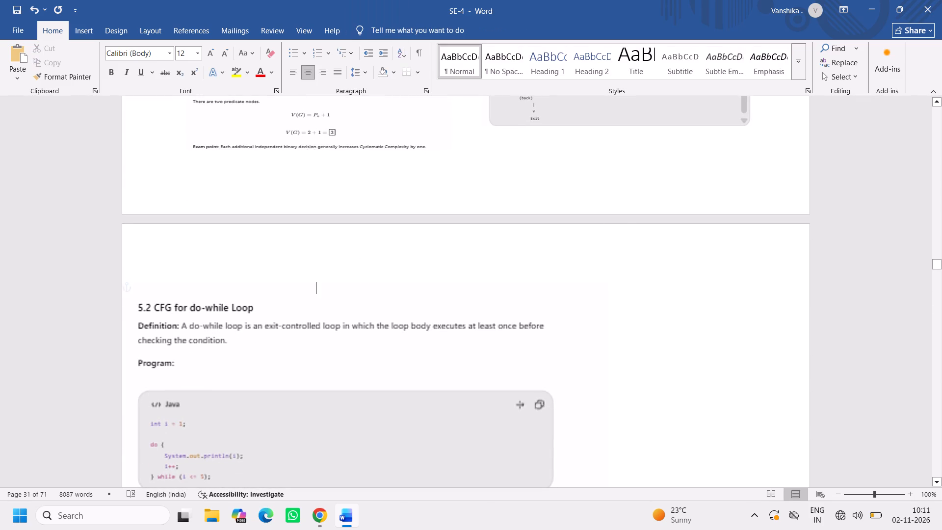
{"action": "key", "text": "ctrl+v"}
{"action": "scroll", "coordinate": [329, 324], "scroll_direction": "right", "scroll_amount": 1}
Move the 5.2 CFG for do-while Loop picture off the pasted explanation toward the second column and shrink it from its upper-left corner.
{"action": "left_click_drag", "start_coordinate": [337, 353], "coordinate": [641, 335]}
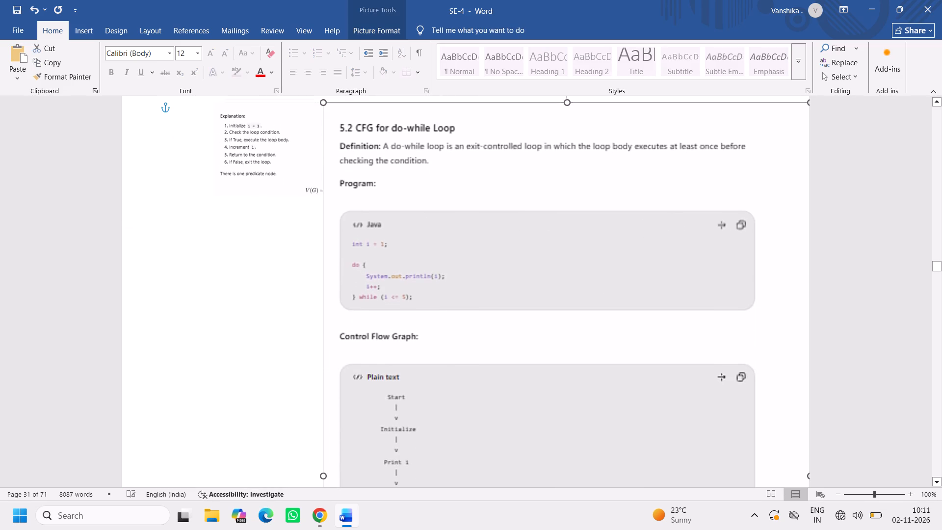
{"action": "scroll", "coordinate": [494, 261], "scroll_direction": "up", "scroll_amount": 1}
{"action": "scroll", "coordinate": [494, 261], "scroll_direction": "down", "scroll_amount": 3, "text": "ctrl"}
{"action": "left_click", "coordinate": [500, 336]}
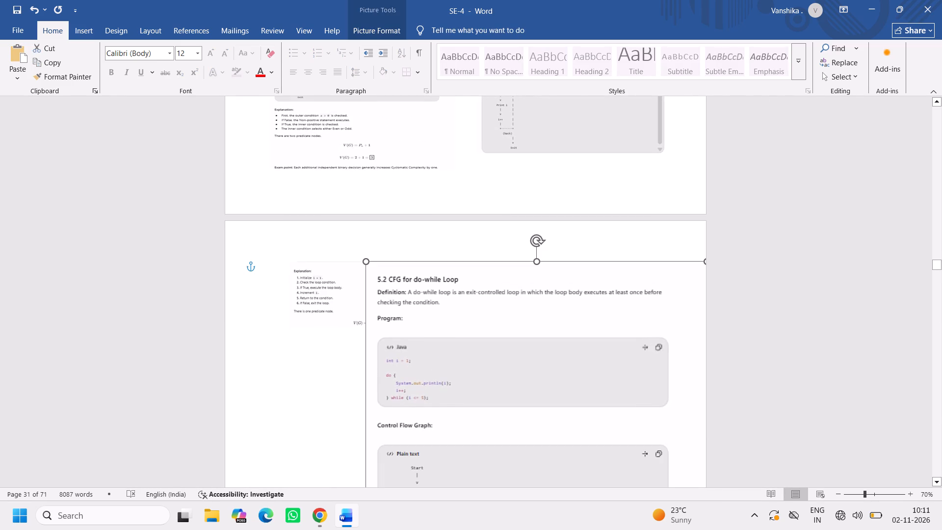
{"action": "left_click_drag", "start_coordinate": [366, 265], "coordinate": [530, 314]}
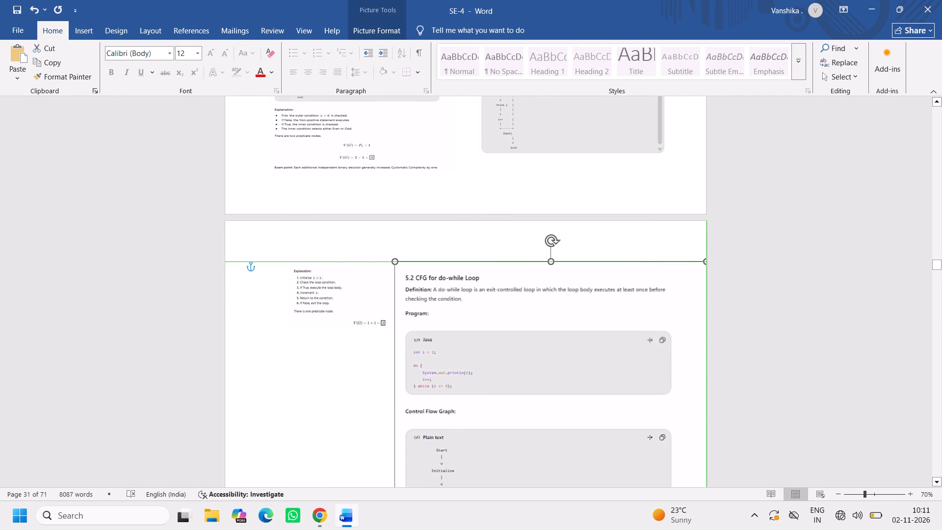
{"action": "left_click_drag", "start_coordinate": [530, 314], "coordinate": [548, 312]}
Widen the 5.1 Explanation picture toward the page's left margin, scale it down slightly, and stretch its lower edge downward.
{"action": "left_click", "coordinate": [307, 166]}
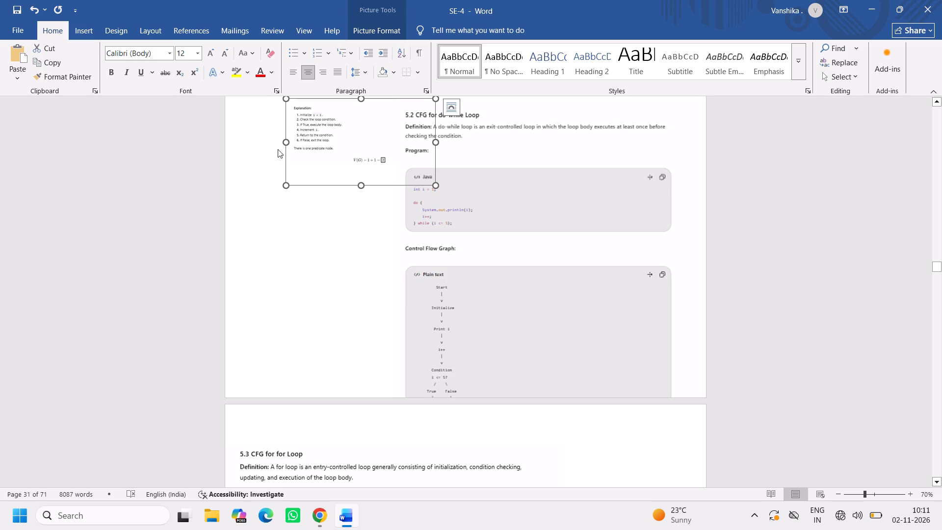
{"action": "left_click_drag", "start_coordinate": [285, 141], "coordinate": [223, 138]}
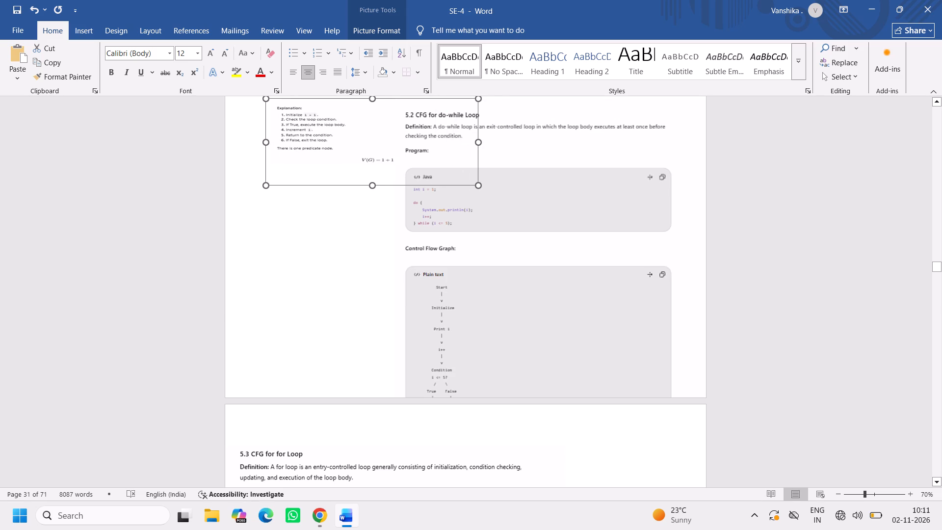
{"action": "left_click_drag", "start_coordinate": [332, 148], "coordinate": [314, 147]}
{"action": "left_click", "coordinate": [314, 147]}
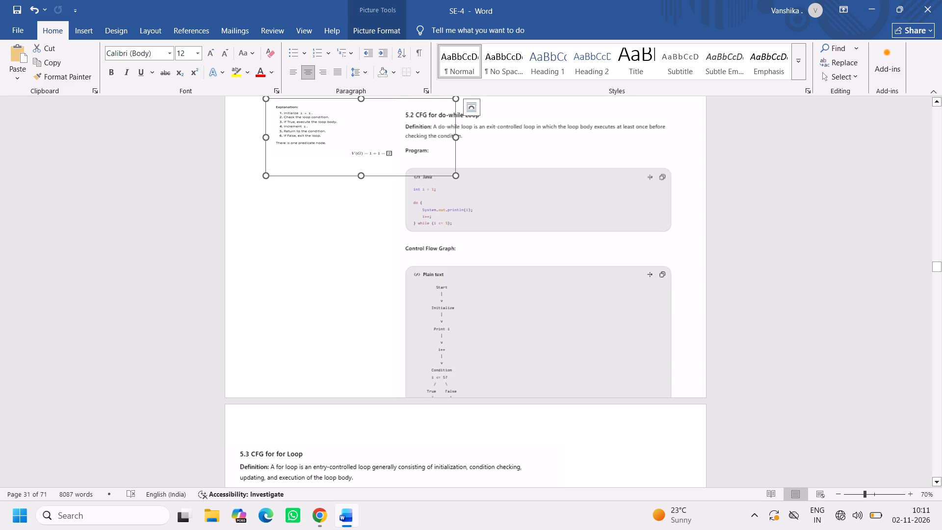
{"action": "scroll", "coordinate": [338, 231], "scroll_direction": "up", "scroll_amount": 1}
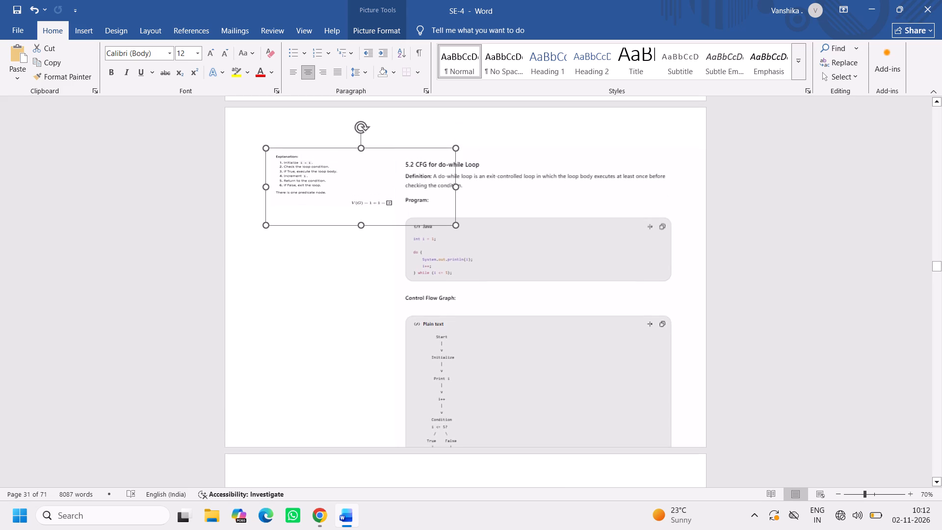
{"action": "left_click", "coordinate": [361, 226]}
{"action": "left_click_drag", "start_coordinate": [361, 226], "coordinate": [358, 263]}
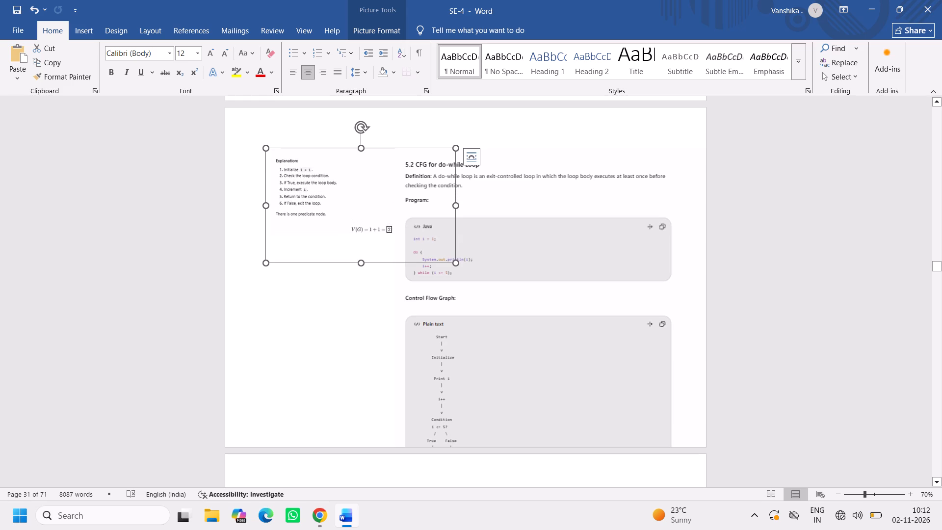
{"action": "left_click", "coordinate": [358, 282]}
{"action": "left_click", "coordinate": [538, 216]}
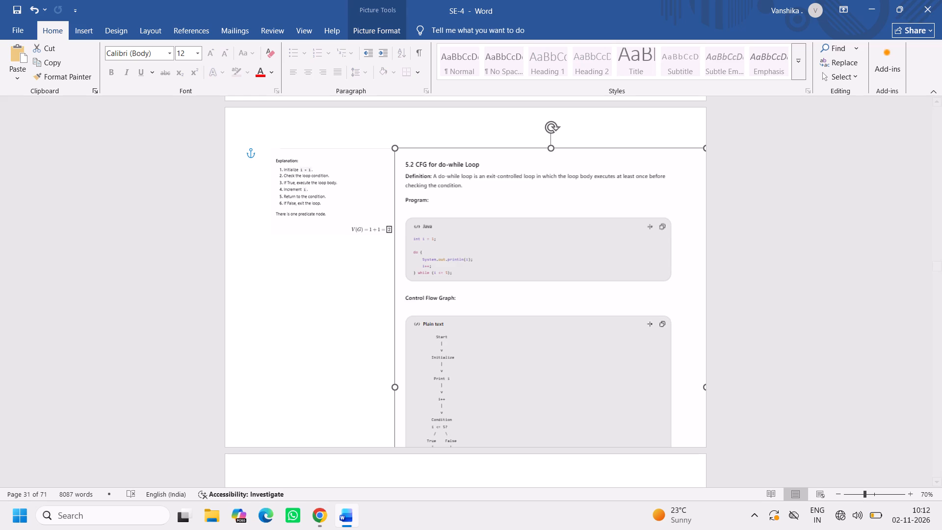
{"action": "left_click", "coordinate": [332, 311]}
Capture a screenshot of the 5.2 CFG for do-while Loop heading, definition and Java program, excluding the Control Flow Graph.
{"action": "key", "text": "Print"}
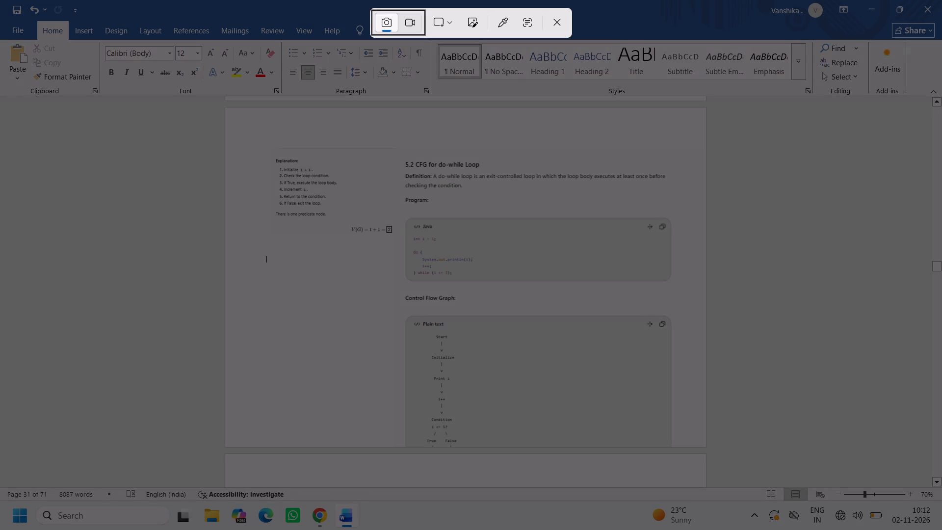
{"action": "left_click_drag", "start_coordinate": [400, 160], "coordinate": [684, 294]}
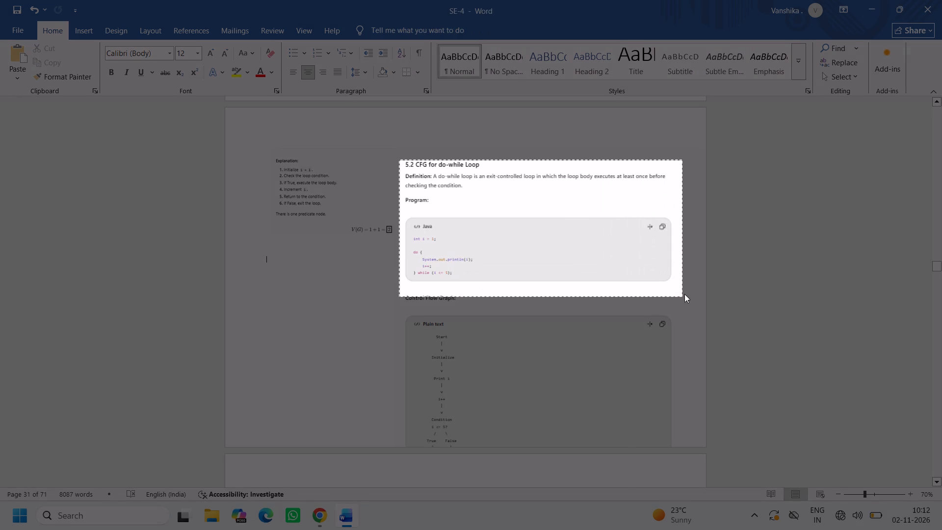
{"action": "left_click_drag", "start_coordinate": [684, 294], "coordinate": [689, 291]}
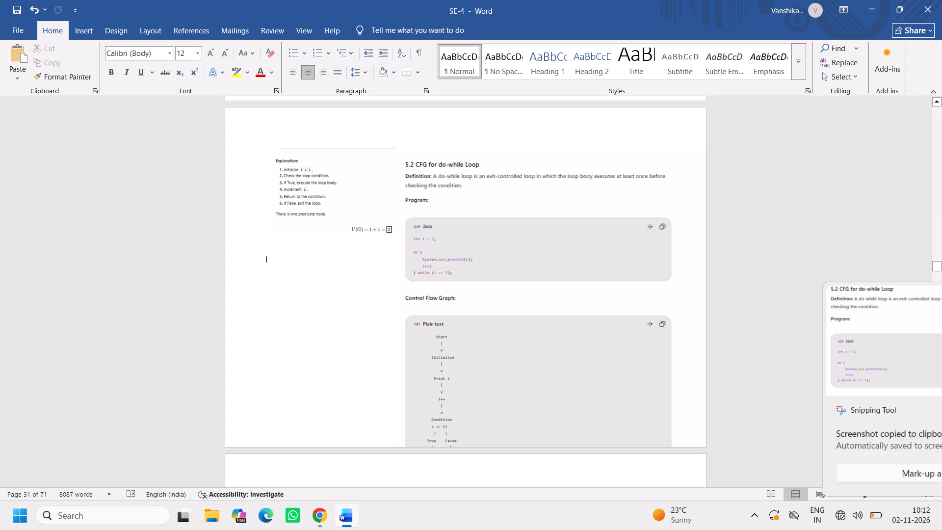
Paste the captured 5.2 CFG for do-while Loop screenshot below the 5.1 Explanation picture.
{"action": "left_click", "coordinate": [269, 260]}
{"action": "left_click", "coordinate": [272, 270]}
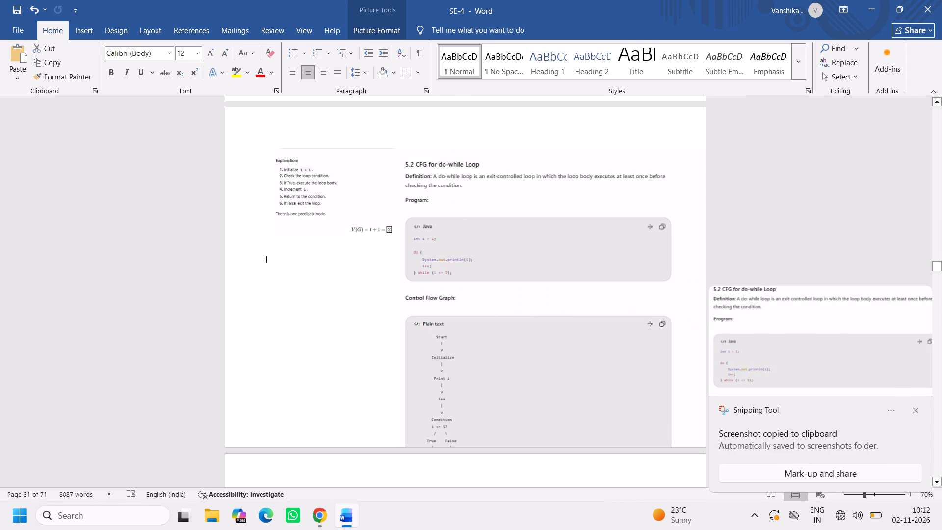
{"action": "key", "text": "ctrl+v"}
Examine where the pasted 5.2 picture sits relative to the preceding page with the 4.3 and 5.1 CFG pictures.
{"action": "scroll", "coordinate": [443, 228], "scroll_direction": "up", "scroll_amount": 3}
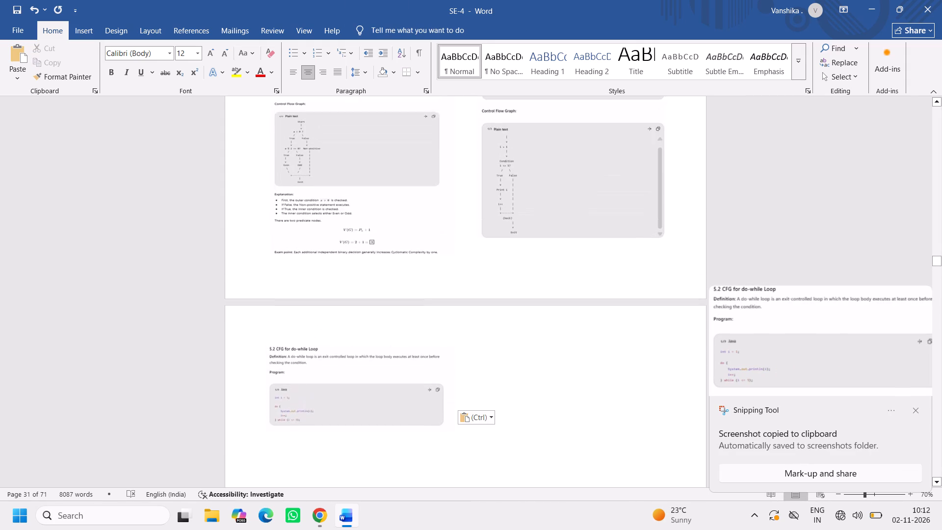
{"action": "scroll", "coordinate": [443, 228], "scroll_direction": "up", "scroll_amount": 1}
{"action": "scroll", "coordinate": [443, 228], "scroll_direction": "up", "scroll_amount": 2, "text": "ctrl"}
{"action": "scroll", "coordinate": [486, 295], "scroll_direction": "up", "scroll_amount": 1, "text": "ctrl"}
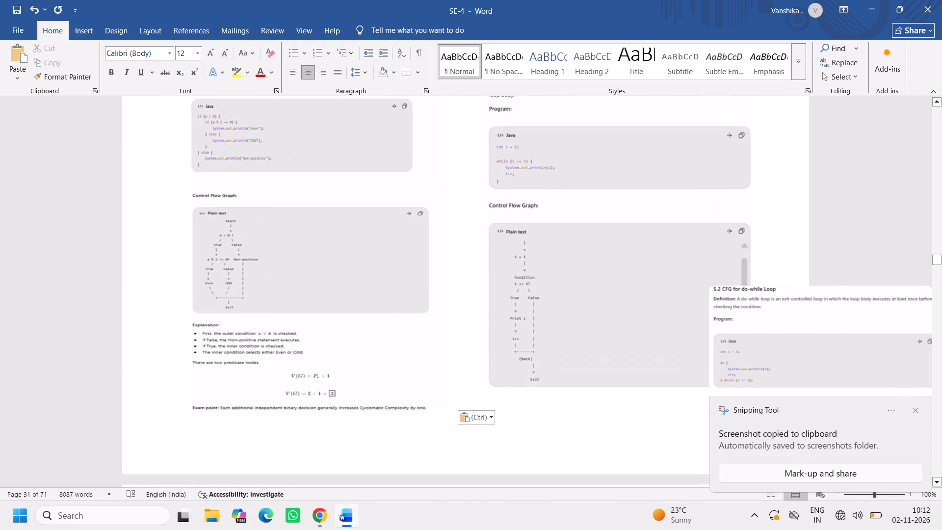
{"action": "scroll", "coordinate": [486, 295], "scroll_direction": "up", "scroll_amount": 1, "text": "ctrl"}
{"action": "scroll", "coordinate": [486, 295], "scroll_direction": "up", "scroll_amount": 1}
{"action": "scroll", "coordinate": [526, 336], "scroll_direction": "down", "scroll_amount": 1}
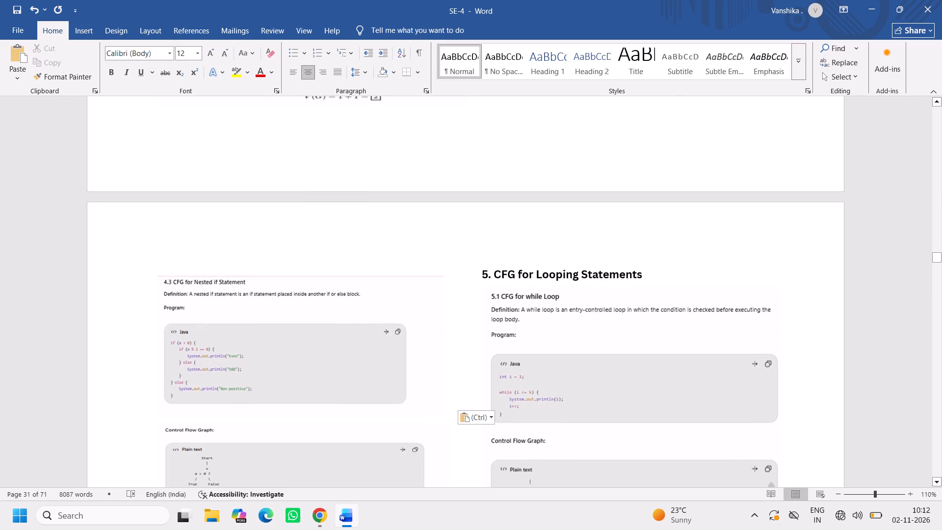
{"action": "scroll", "coordinate": [526, 336], "scroll_direction": "down", "scroll_amount": 4}
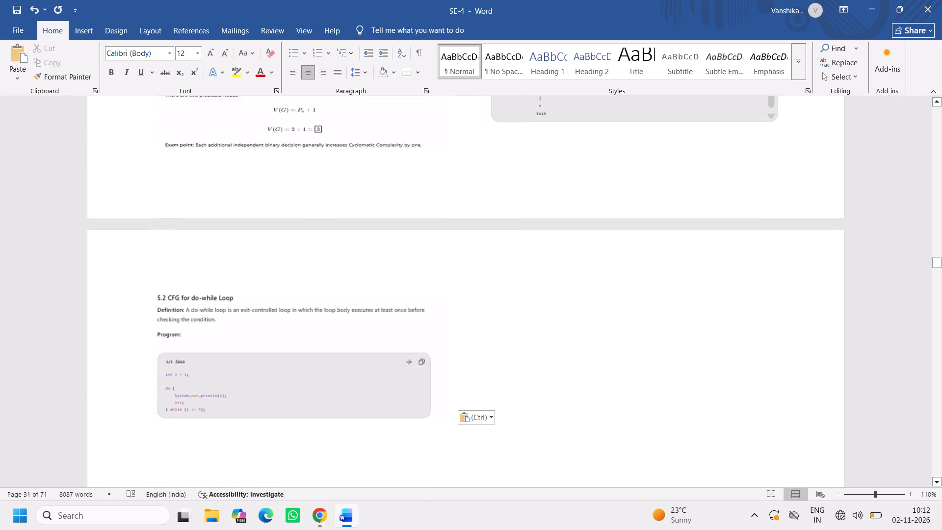
{"action": "scroll", "coordinate": [526, 336], "scroll_direction": "down", "scroll_amount": 2}
{"action": "scroll", "coordinate": [526, 336], "scroll_direction": "up", "scroll_amount": 1}
{"action": "scroll", "coordinate": [526, 336], "scroll_direction": "down", "scroll_amount": 1}
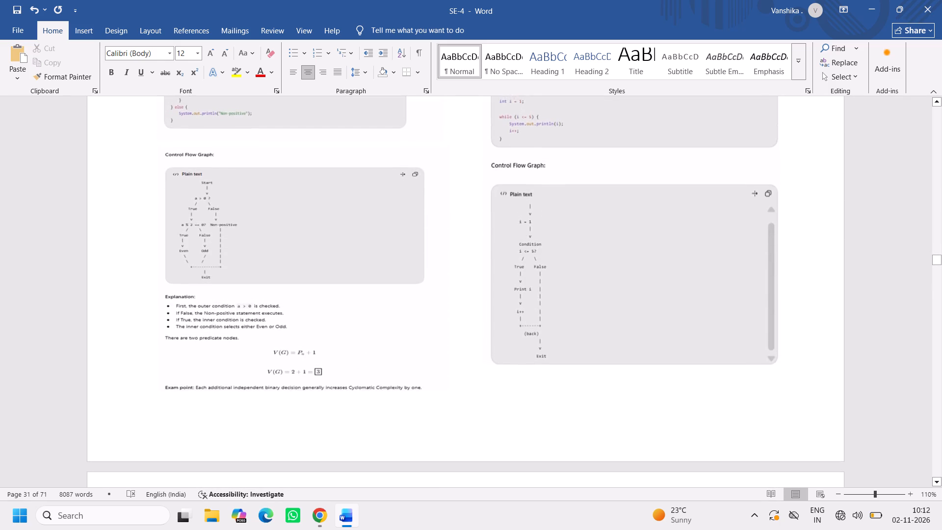
{"action": "scroll", "coordinate": [526, 336], "scroll_direction": "down", "scroll_amount": 1}
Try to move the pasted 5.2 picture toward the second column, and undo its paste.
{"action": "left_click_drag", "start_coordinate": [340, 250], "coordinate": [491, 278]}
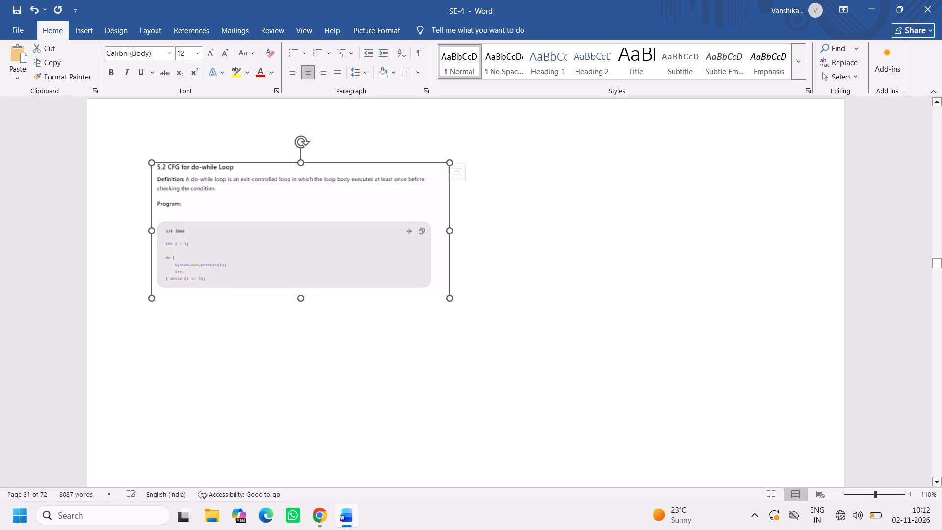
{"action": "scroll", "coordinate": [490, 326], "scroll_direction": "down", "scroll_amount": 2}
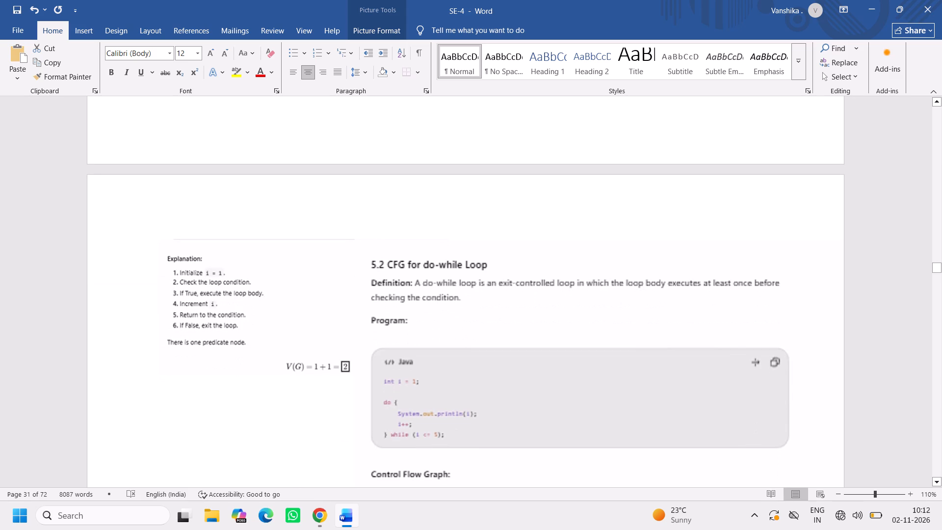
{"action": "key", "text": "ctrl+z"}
Shrink the original 5.2 CFG for do-while Loop picture from its upper-left corner, widening the gap beside the 5.1 Explanation.
{"action": "scroll", "coordinate": [455, 335], "scroll_direction": "down", "scroll_amount": 1}
{"action": "scroll", "coordinate": [455, 335], "scroll_direction": "down", "scroll_amount": 2, "text": "ctrl"}
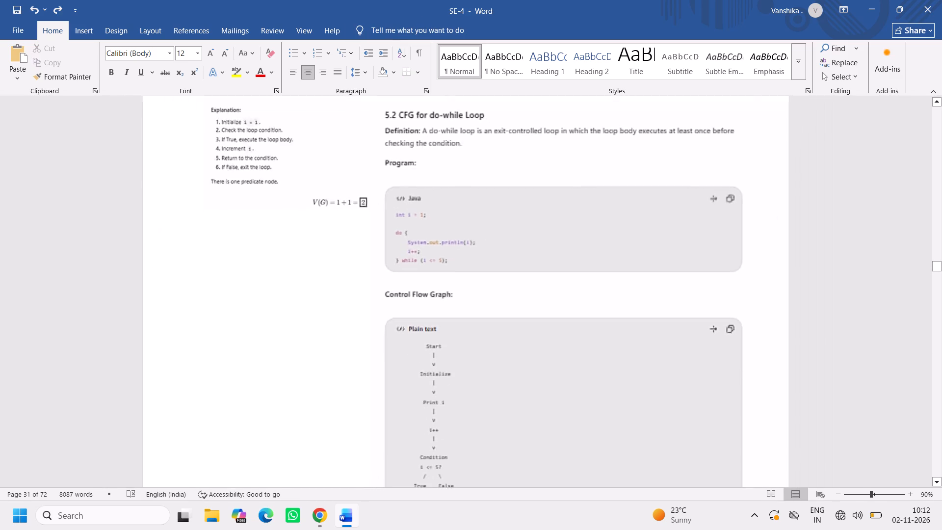
{"action": "scroll", "coordinate": [455, 335], "scroll_direction": "down", "scroll_amount": 1, "text": "ctrl"}
{"action": "scroll", "coordinate": [516, 296], "scroll_direction": "up", "scroll_amount": 1}
{"action": "scroll", "coordinate": [422, 301], "scroll_direction": "down", "scroll_amount": 1}
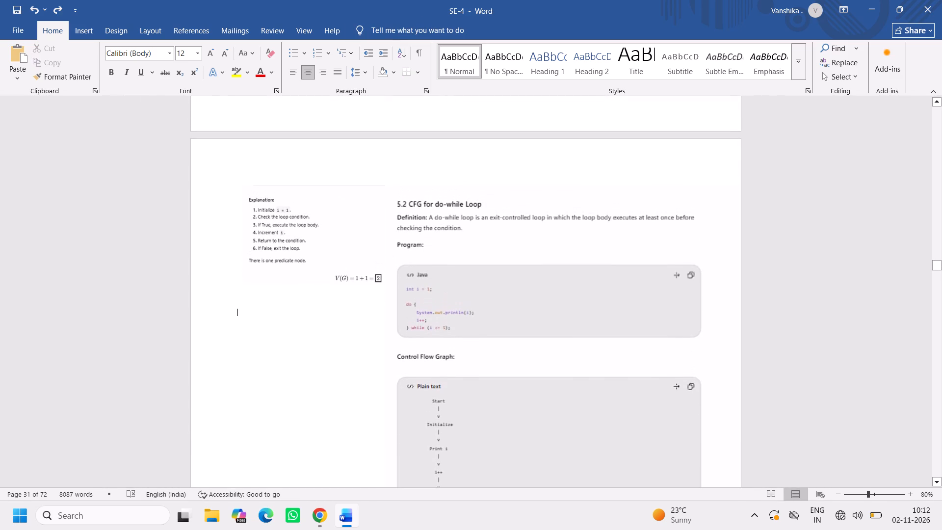
{"action": "scroll", "coordinate": [422, 301], "scroll_direction": "down", "scroll_amount": 1}
{"action": "left_click", "coordinate": [489, 316]}
{"action": "scroll", "coordinate": [489, 316], "scroll_direction": "up", "scroll_amount": 1}
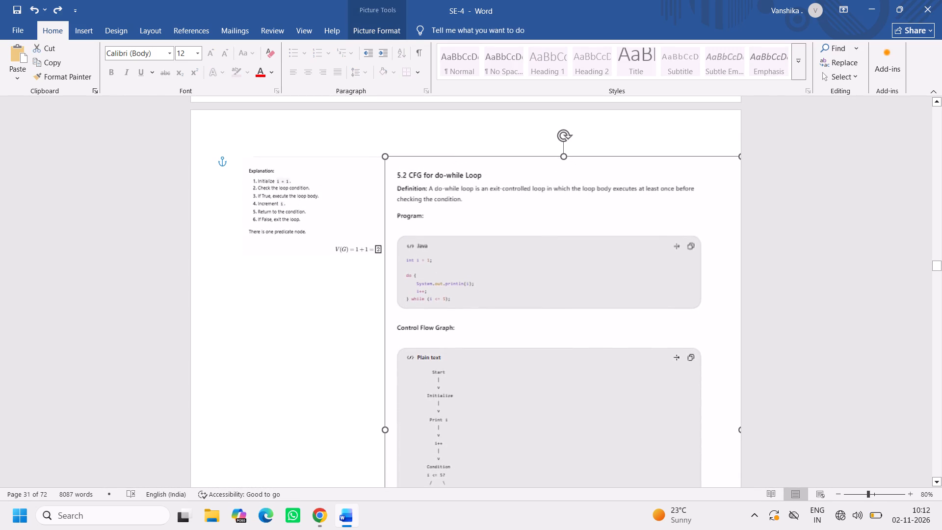
{"action": "left_click_drag", "start_coordinate": [384, 158], "coordinate": [527, 301]}
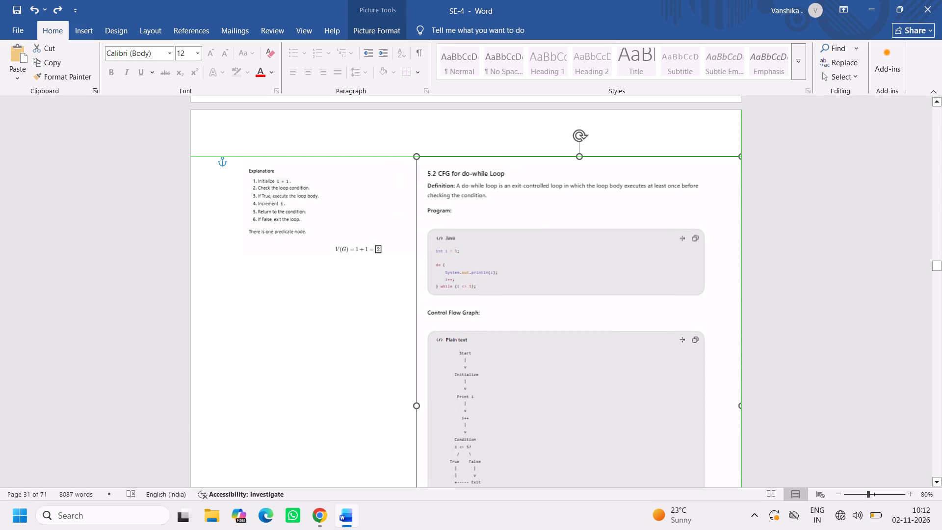
{"action": "left_click_drag", "start_coordinate": [527, 301], "coordinate": [580, 355]}
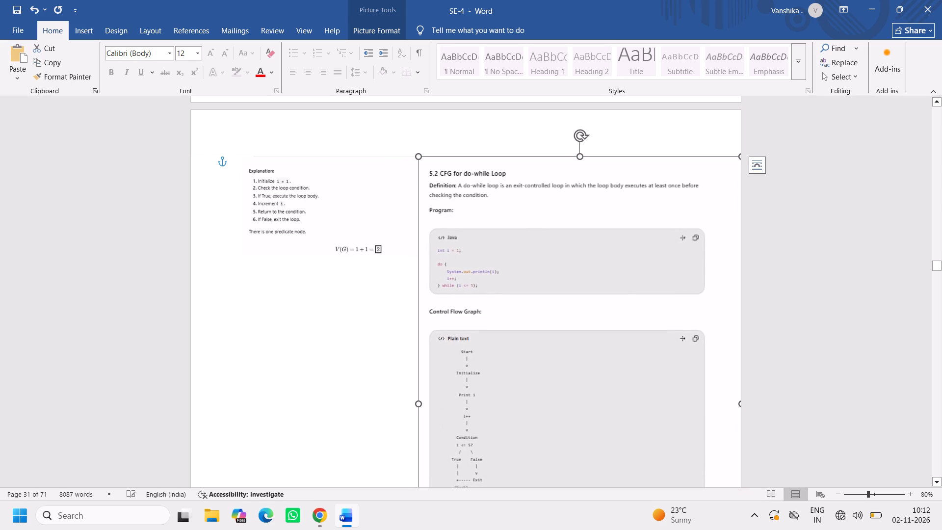
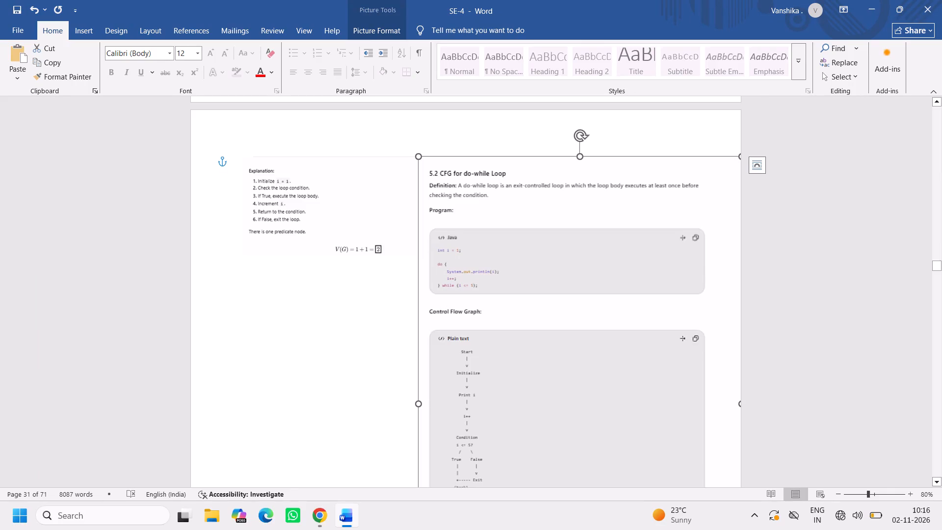
Save a copy of the document to the Desktop folder as a Word Document, keeping the file name SE-4.
{"action": "left_click", "coordinate": [0, 32]}
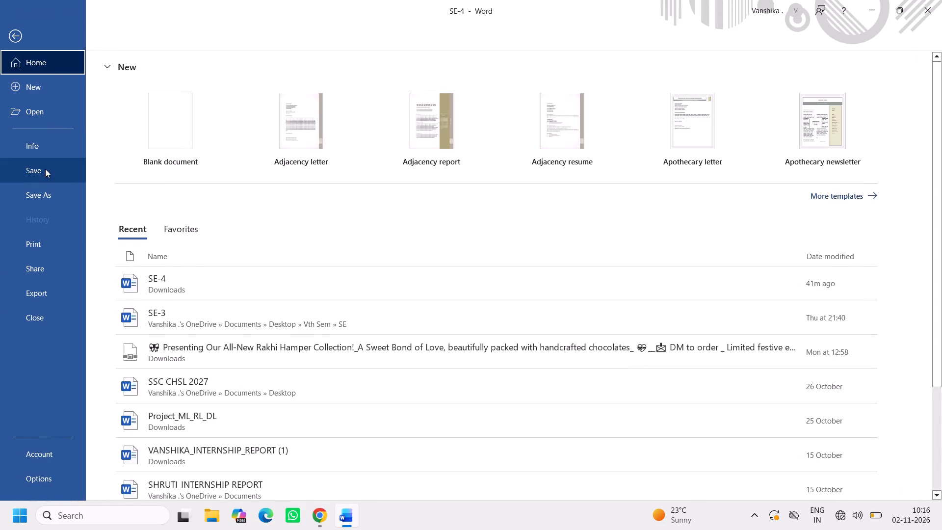
{"action": "left_click", "coordinate": [56, 190]}
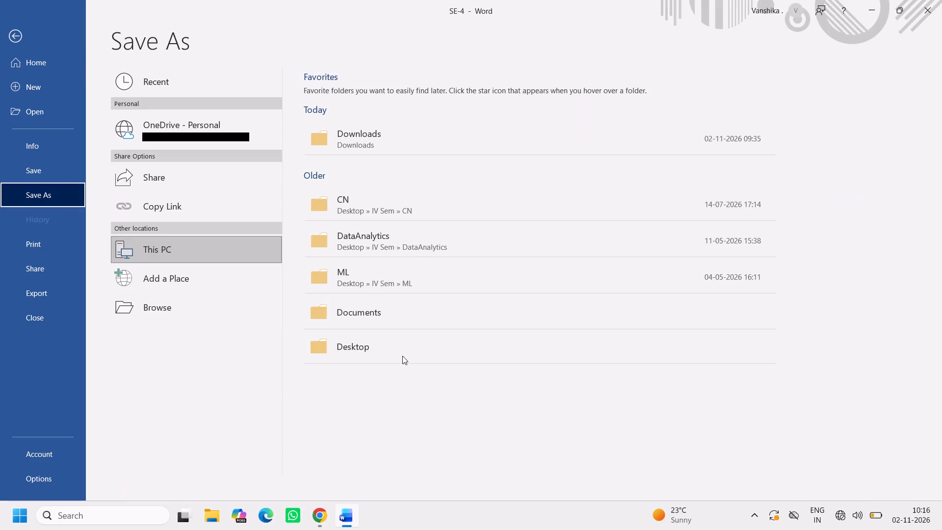
{"action": "left_click", "coordinate": [402, 349]}
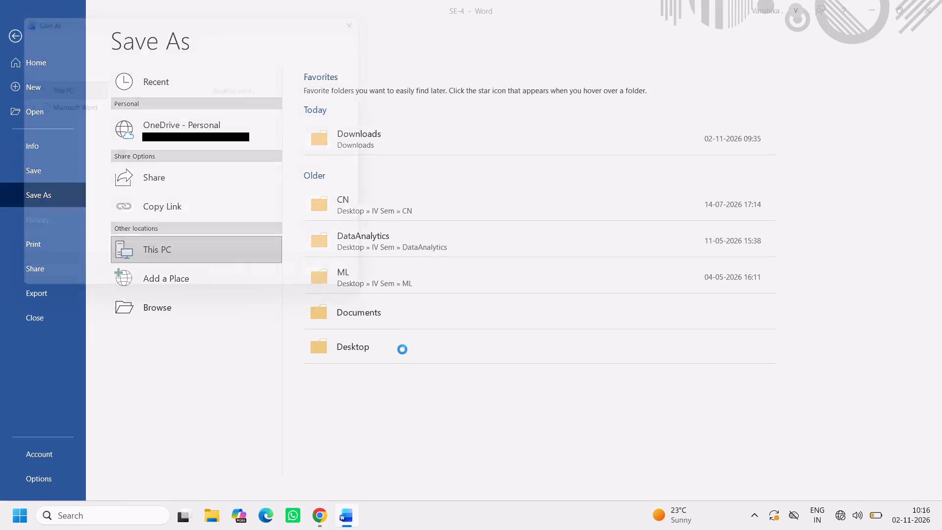
{"action": "left_click", "coordinate": [284, 290]}
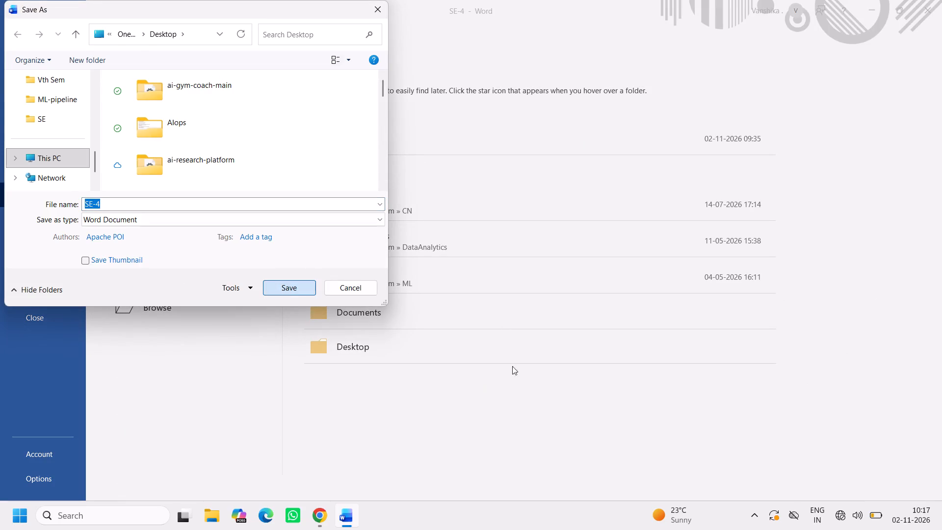